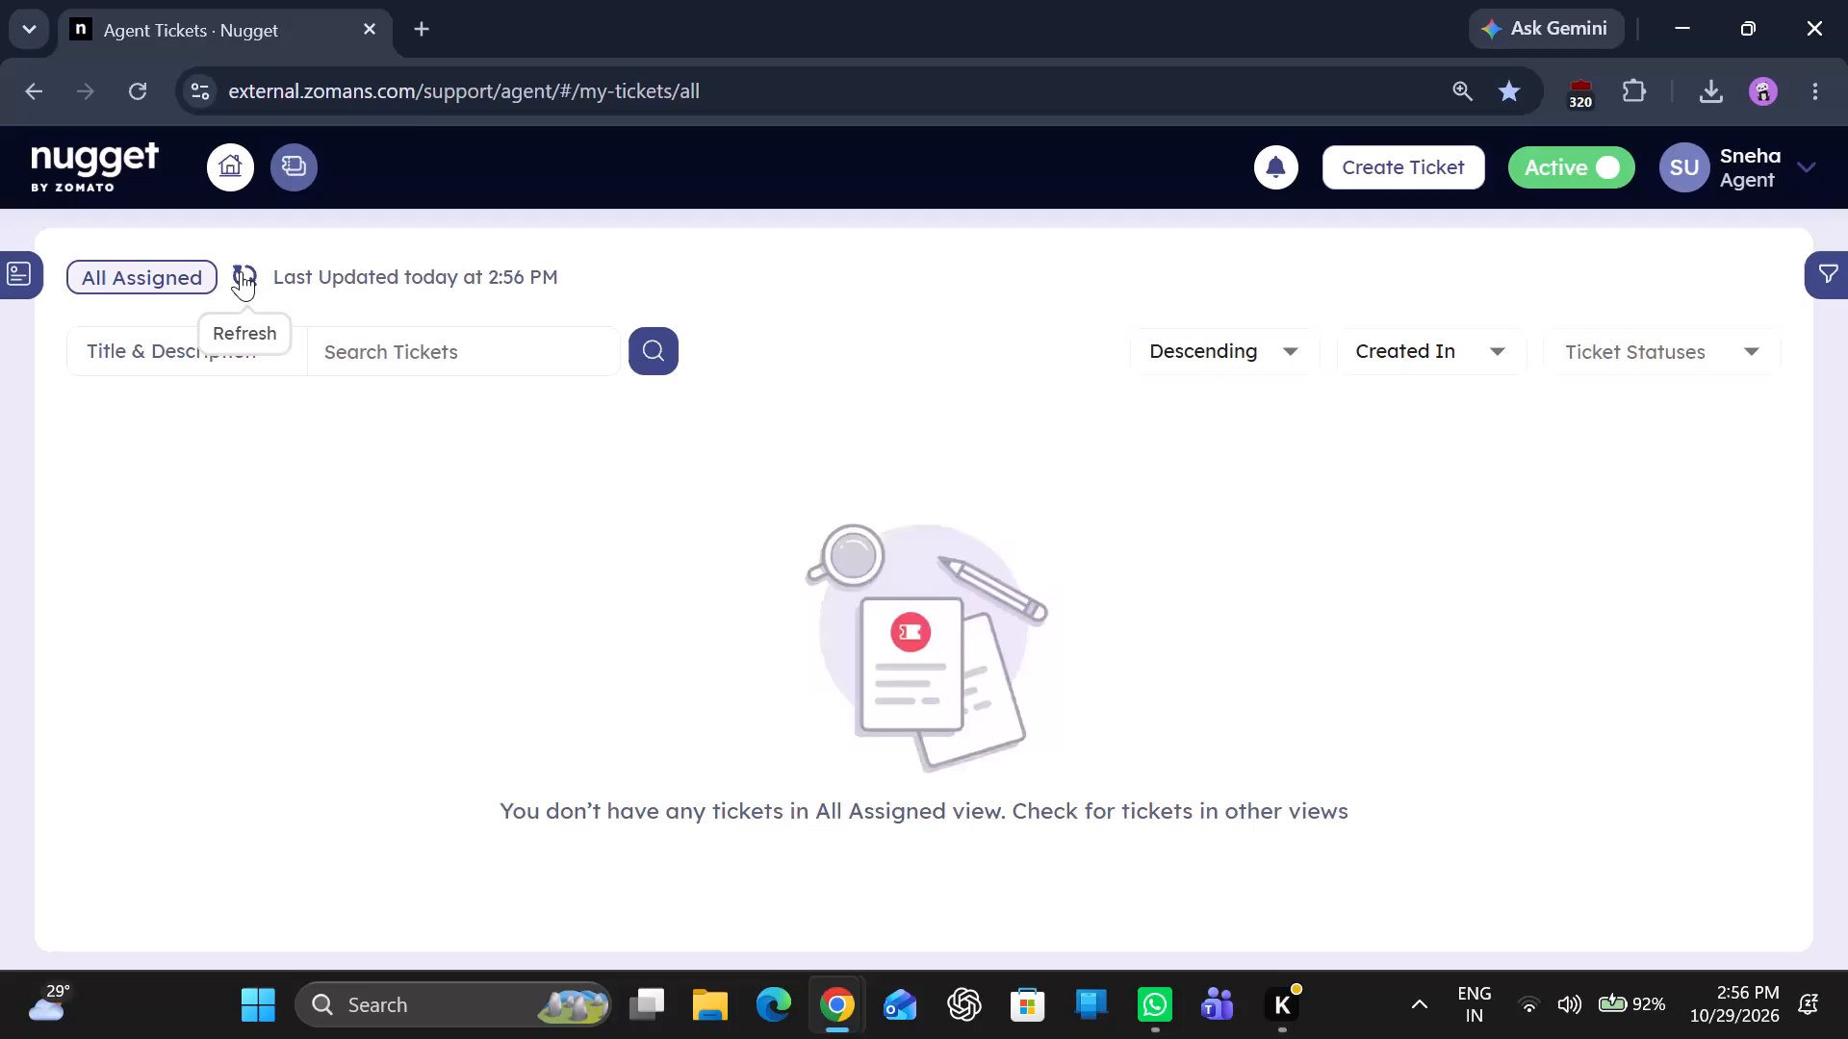
Refresh the All Assigned ticket list to check for new tickets.
left_click(241, 271)
double_click(241, 271)
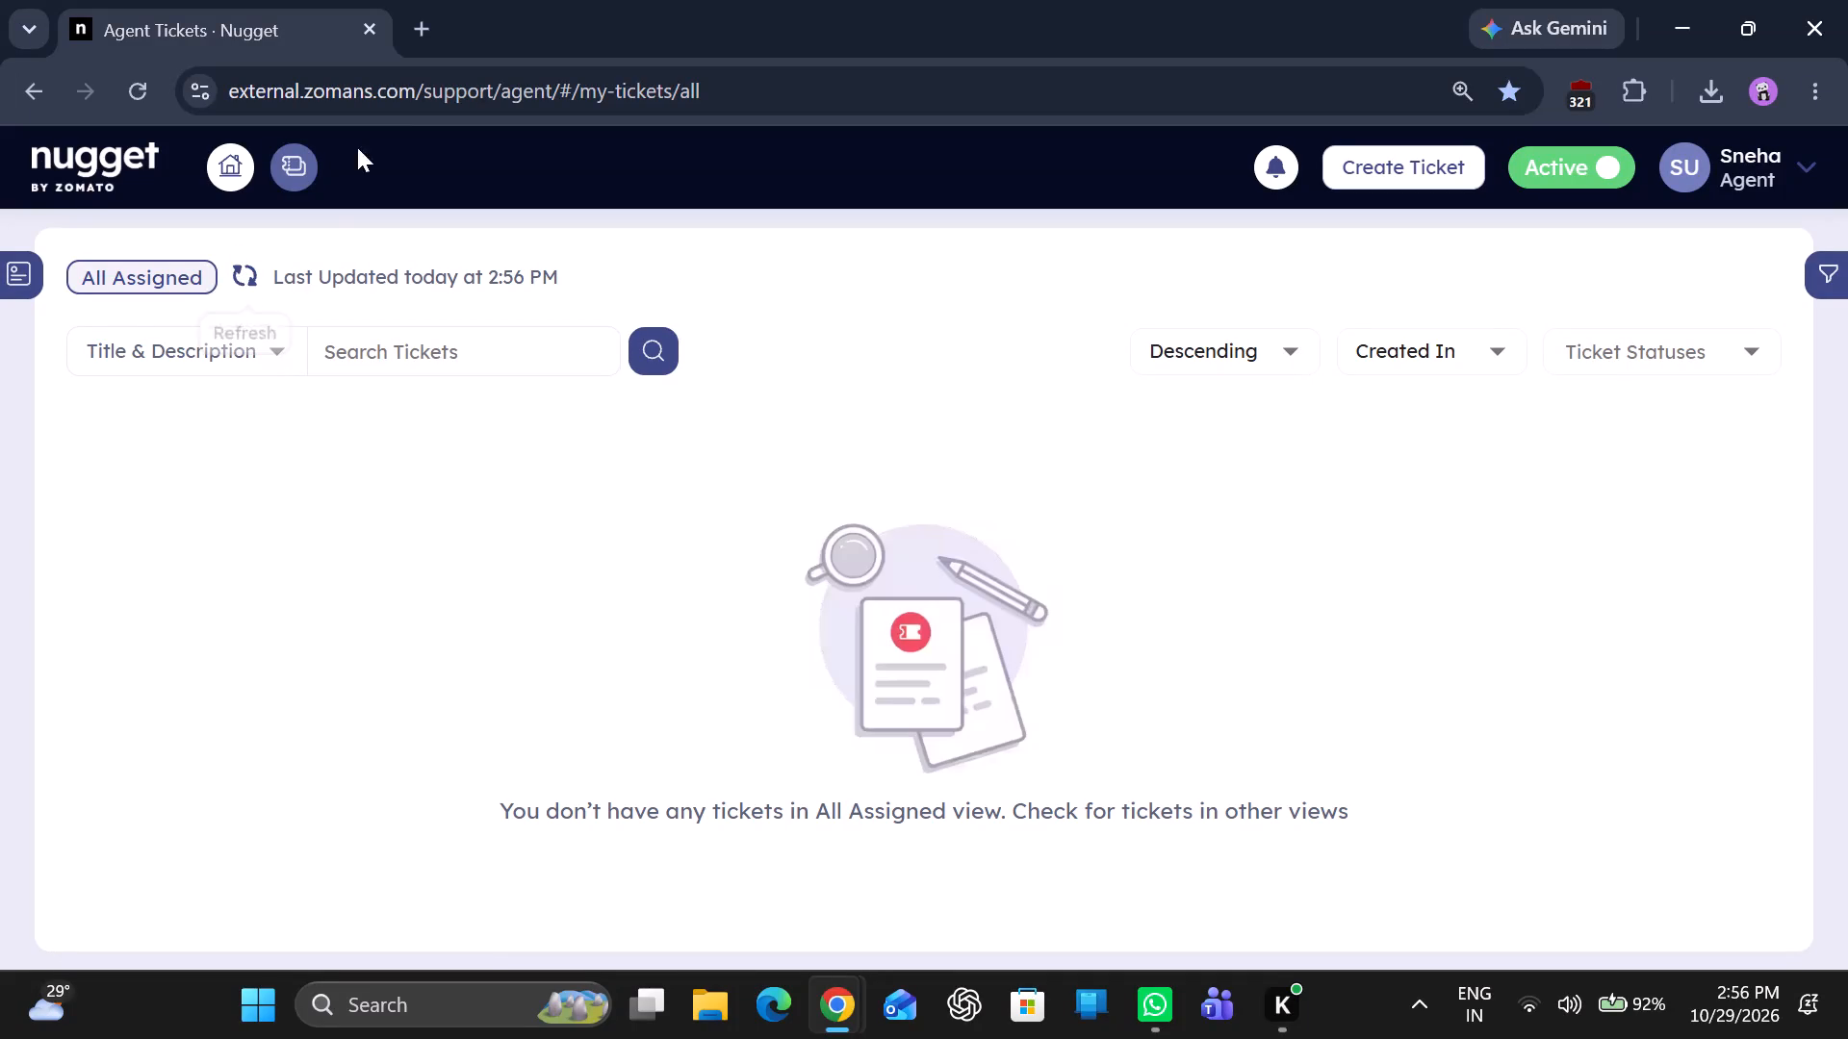
Open a new browser tab and go to the bookmarked Prime Video page for Rise And Fall.
left_click(431, 14)
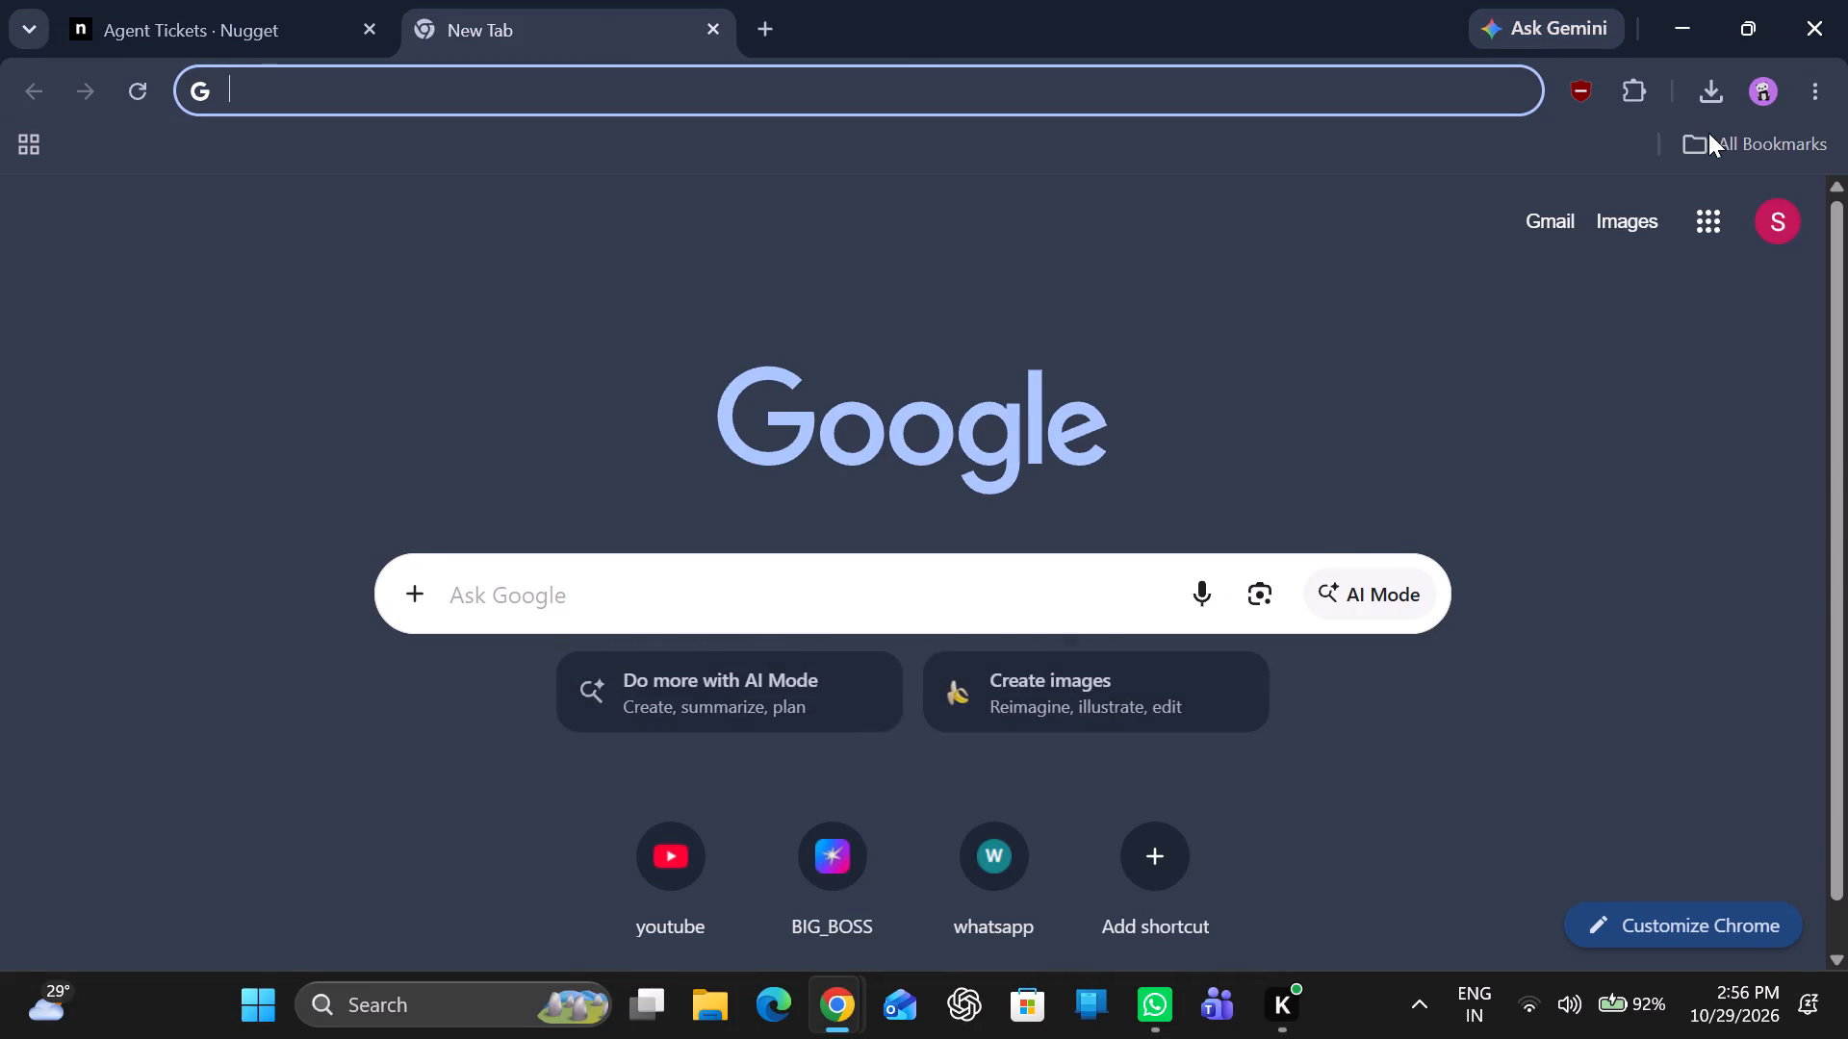
left_click(1711, 142)
scroll(1553, 807, "down", 2)
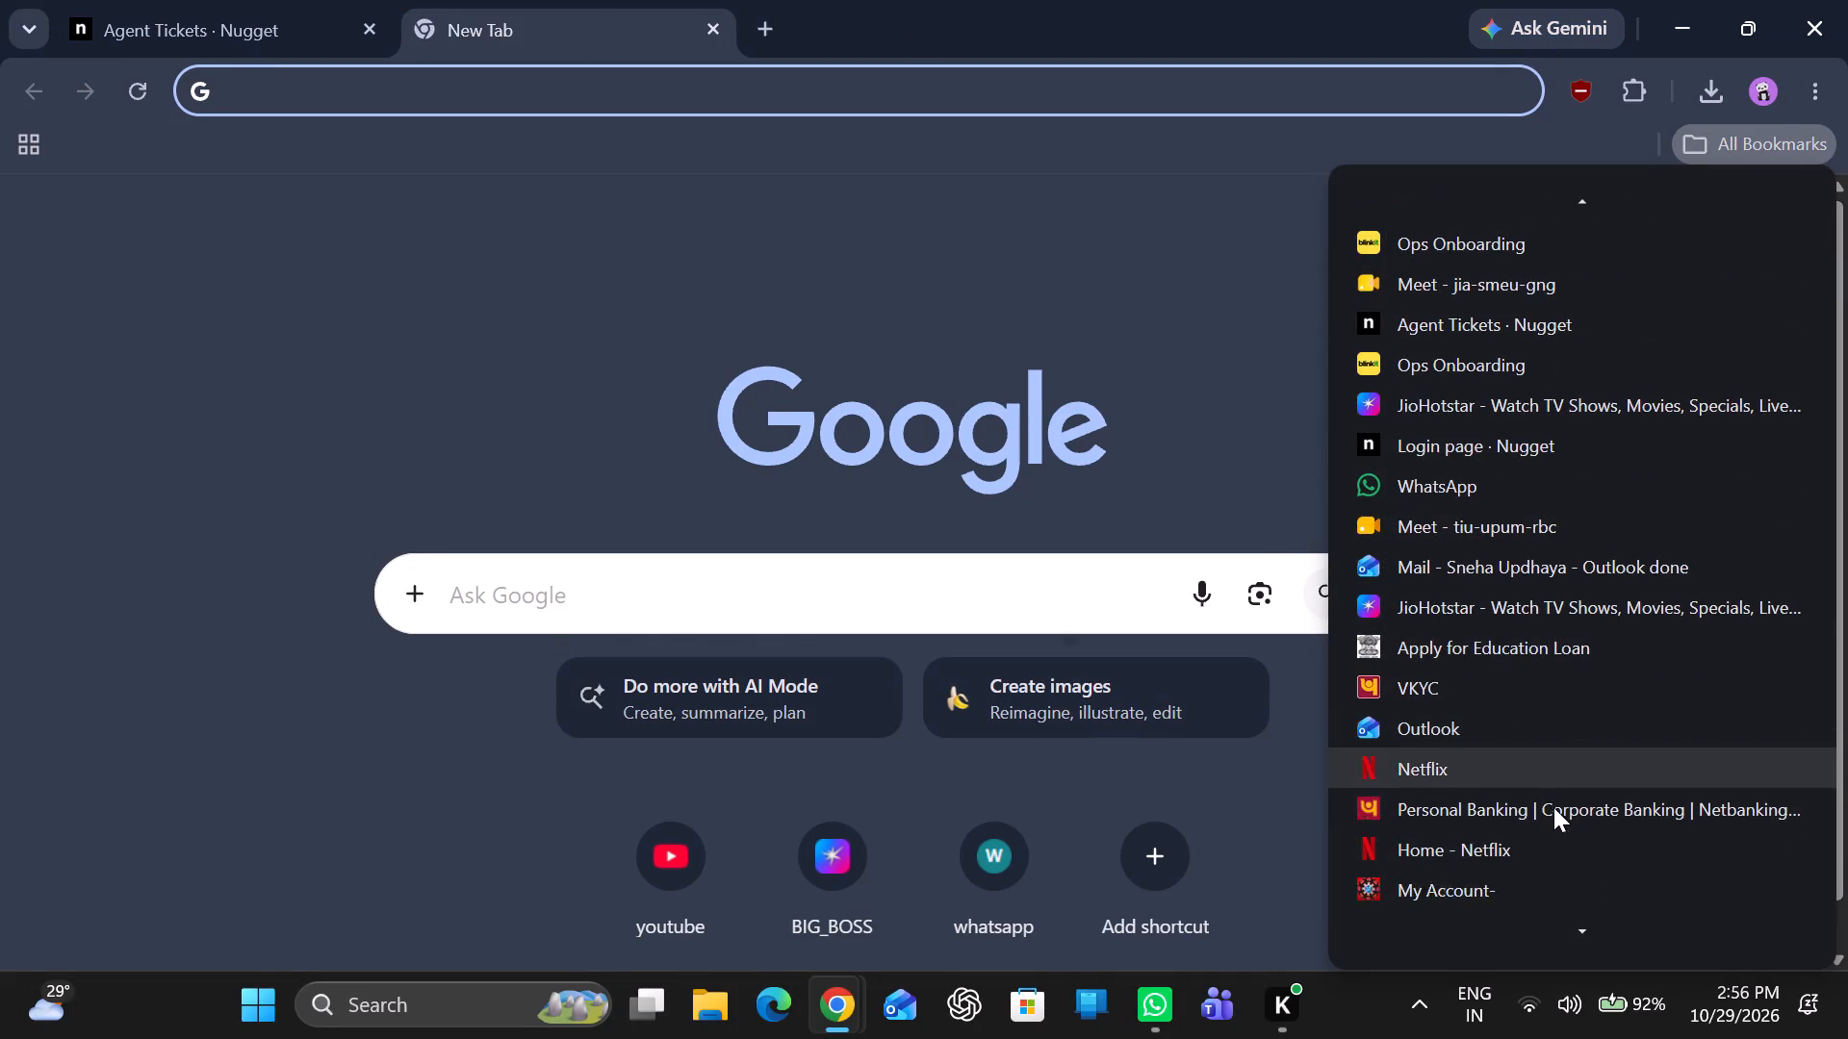
scroll(1553, 807, "down", 18)
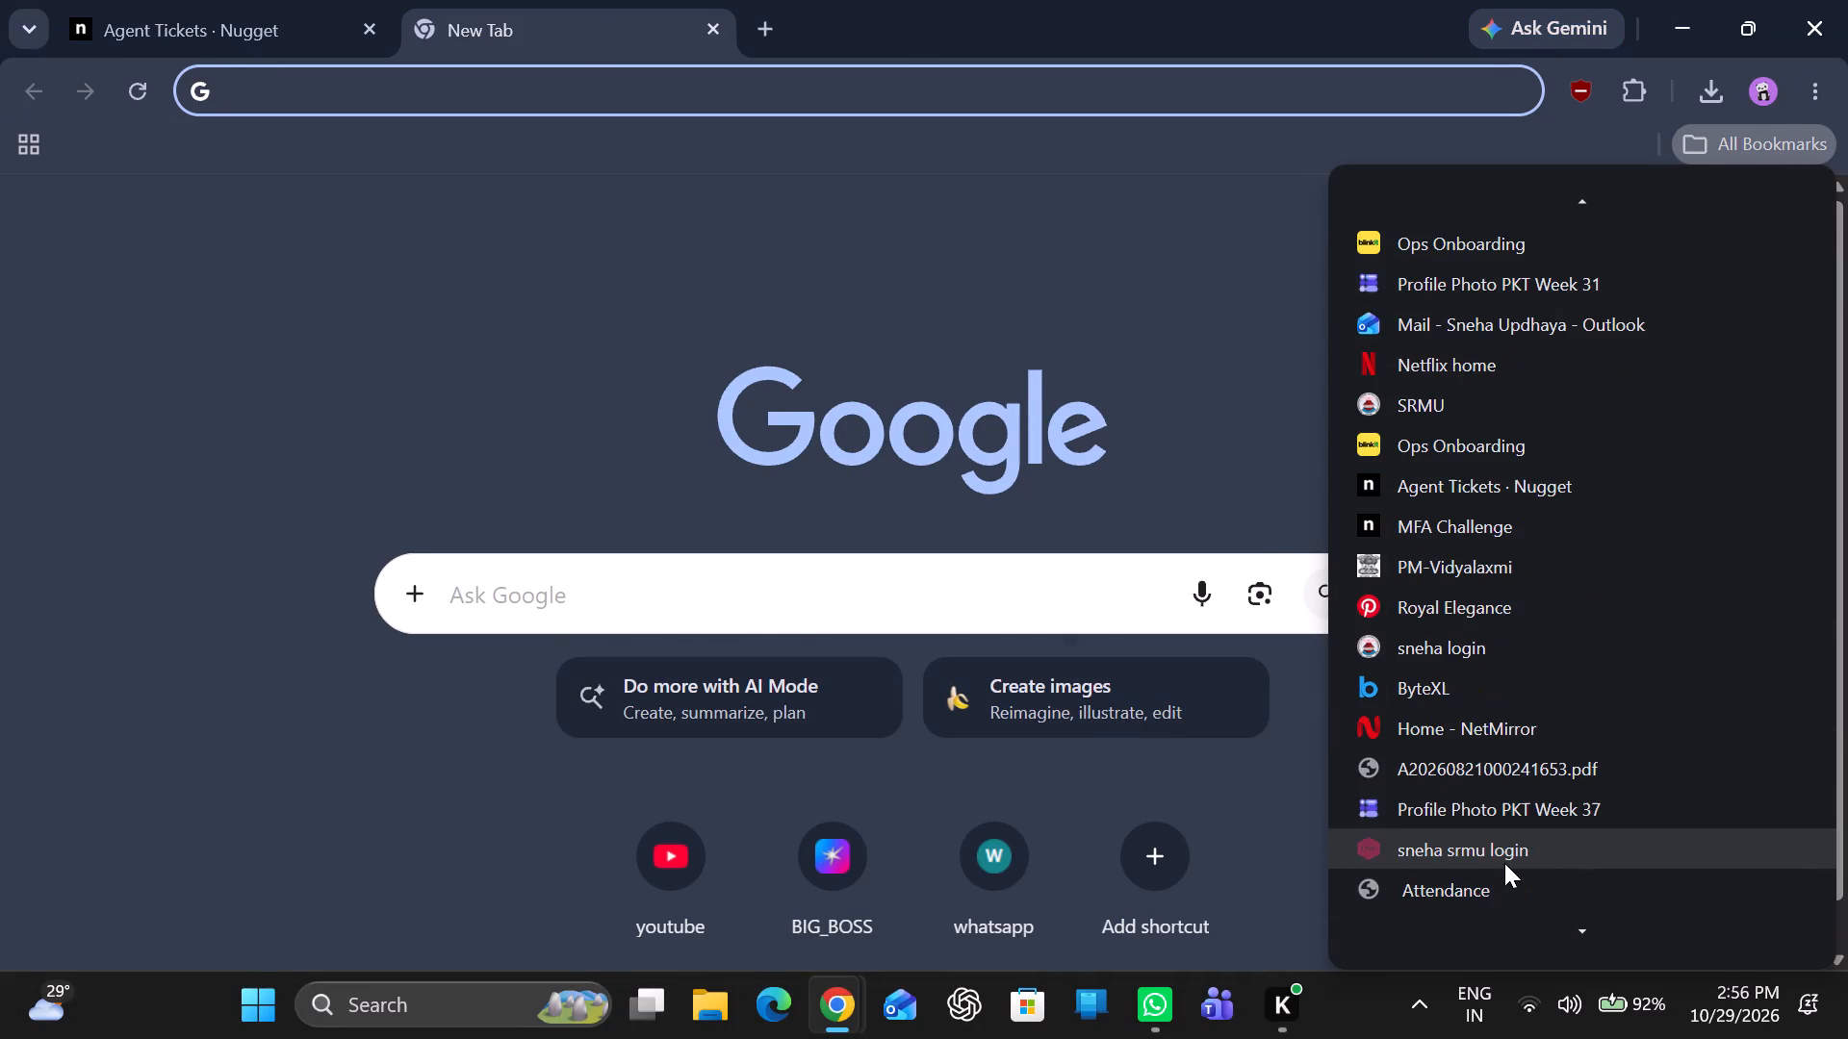
scroll(1504, 863, "down", 7)
left_click(1505, 922)
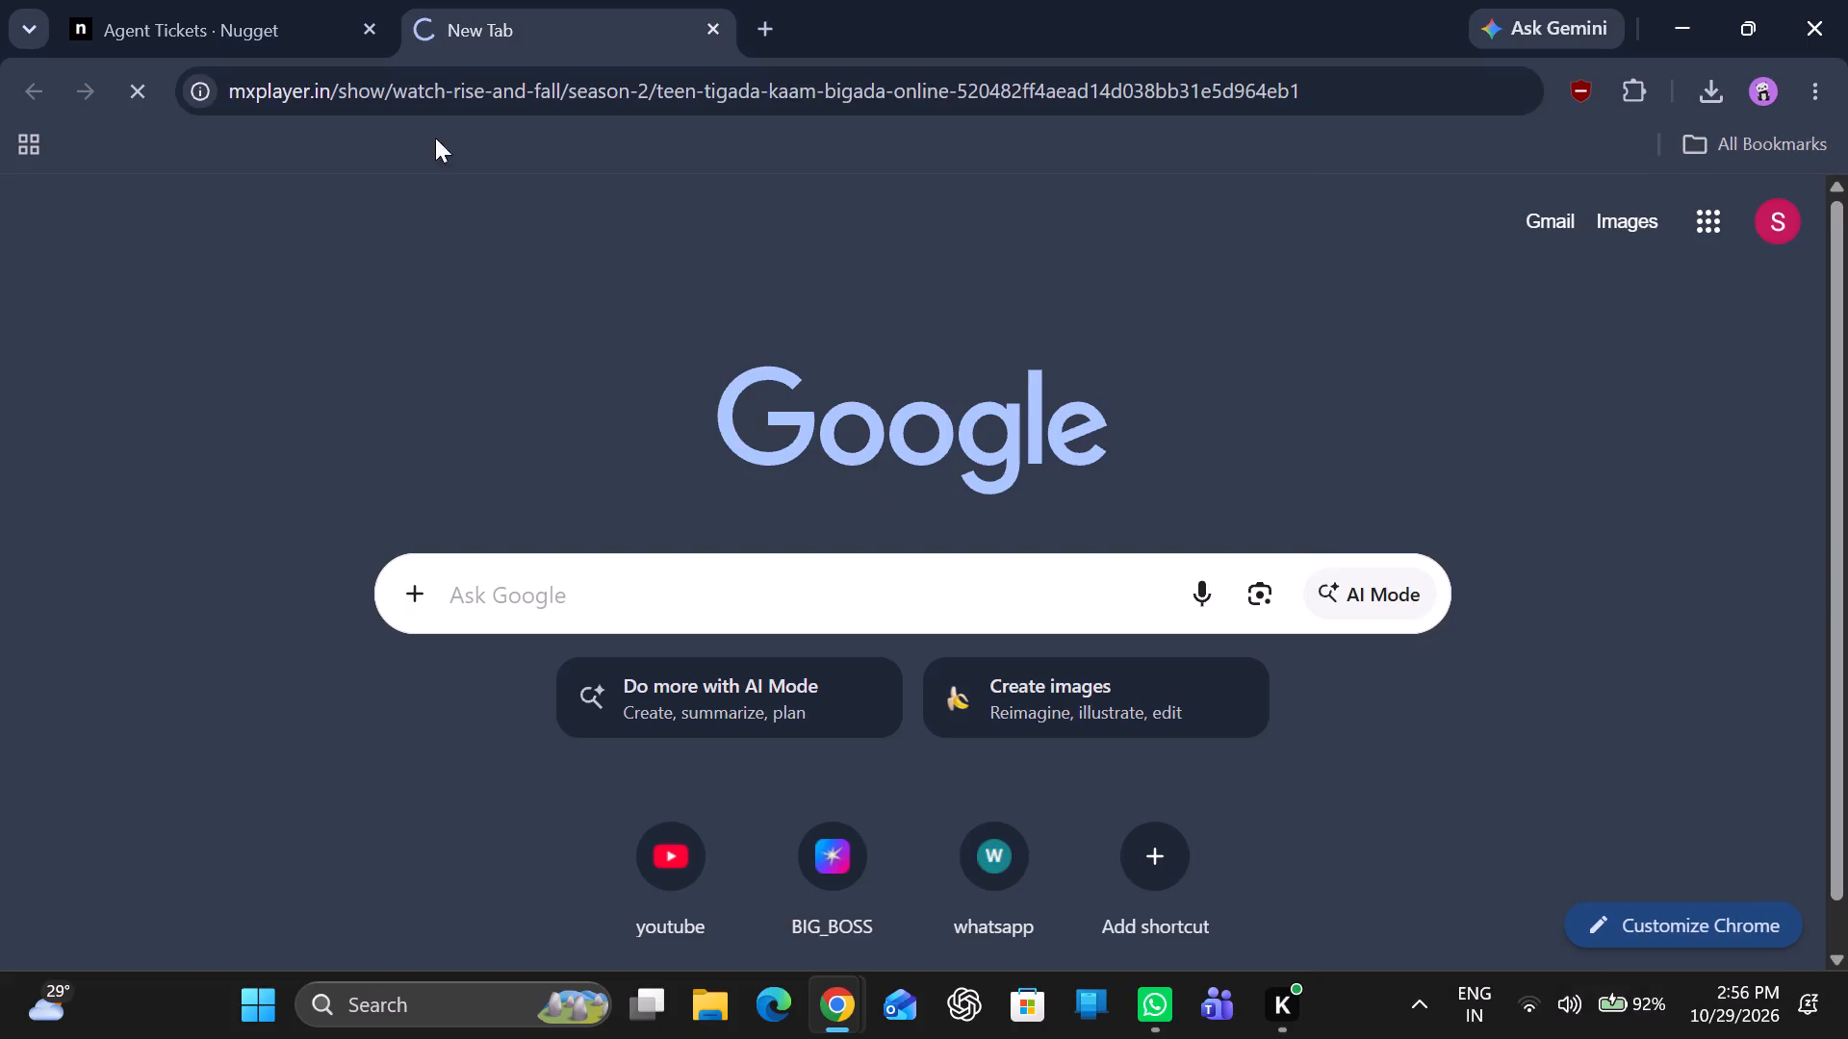
Return to the Agent Tickets tab and load the new tickets into the All Assigned list.
double_click(274, 0)
double_click(902, 228)
double_click(897, 258)
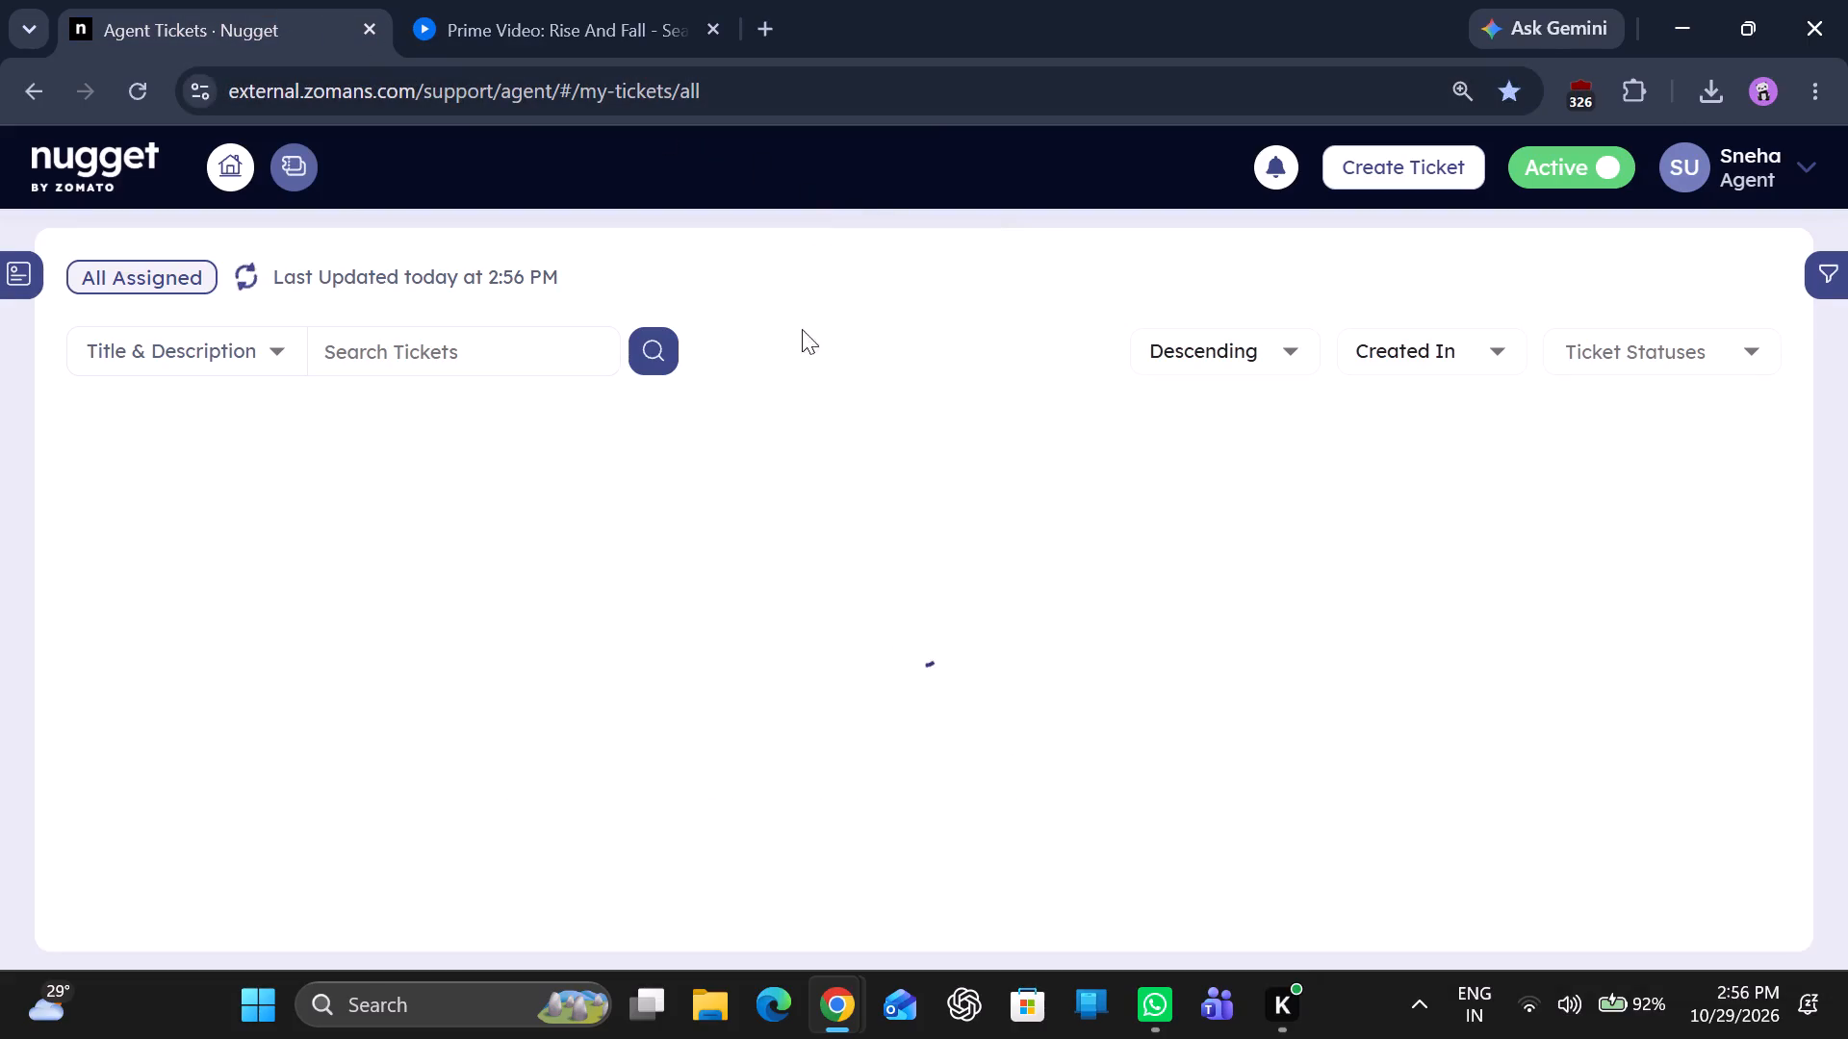
Open QC ticket #14648303 and follow its ops-onboarding form link.
left_click_drag(727, 491, 727, 499)
left_click(769, 635)
double_click(770, 610)
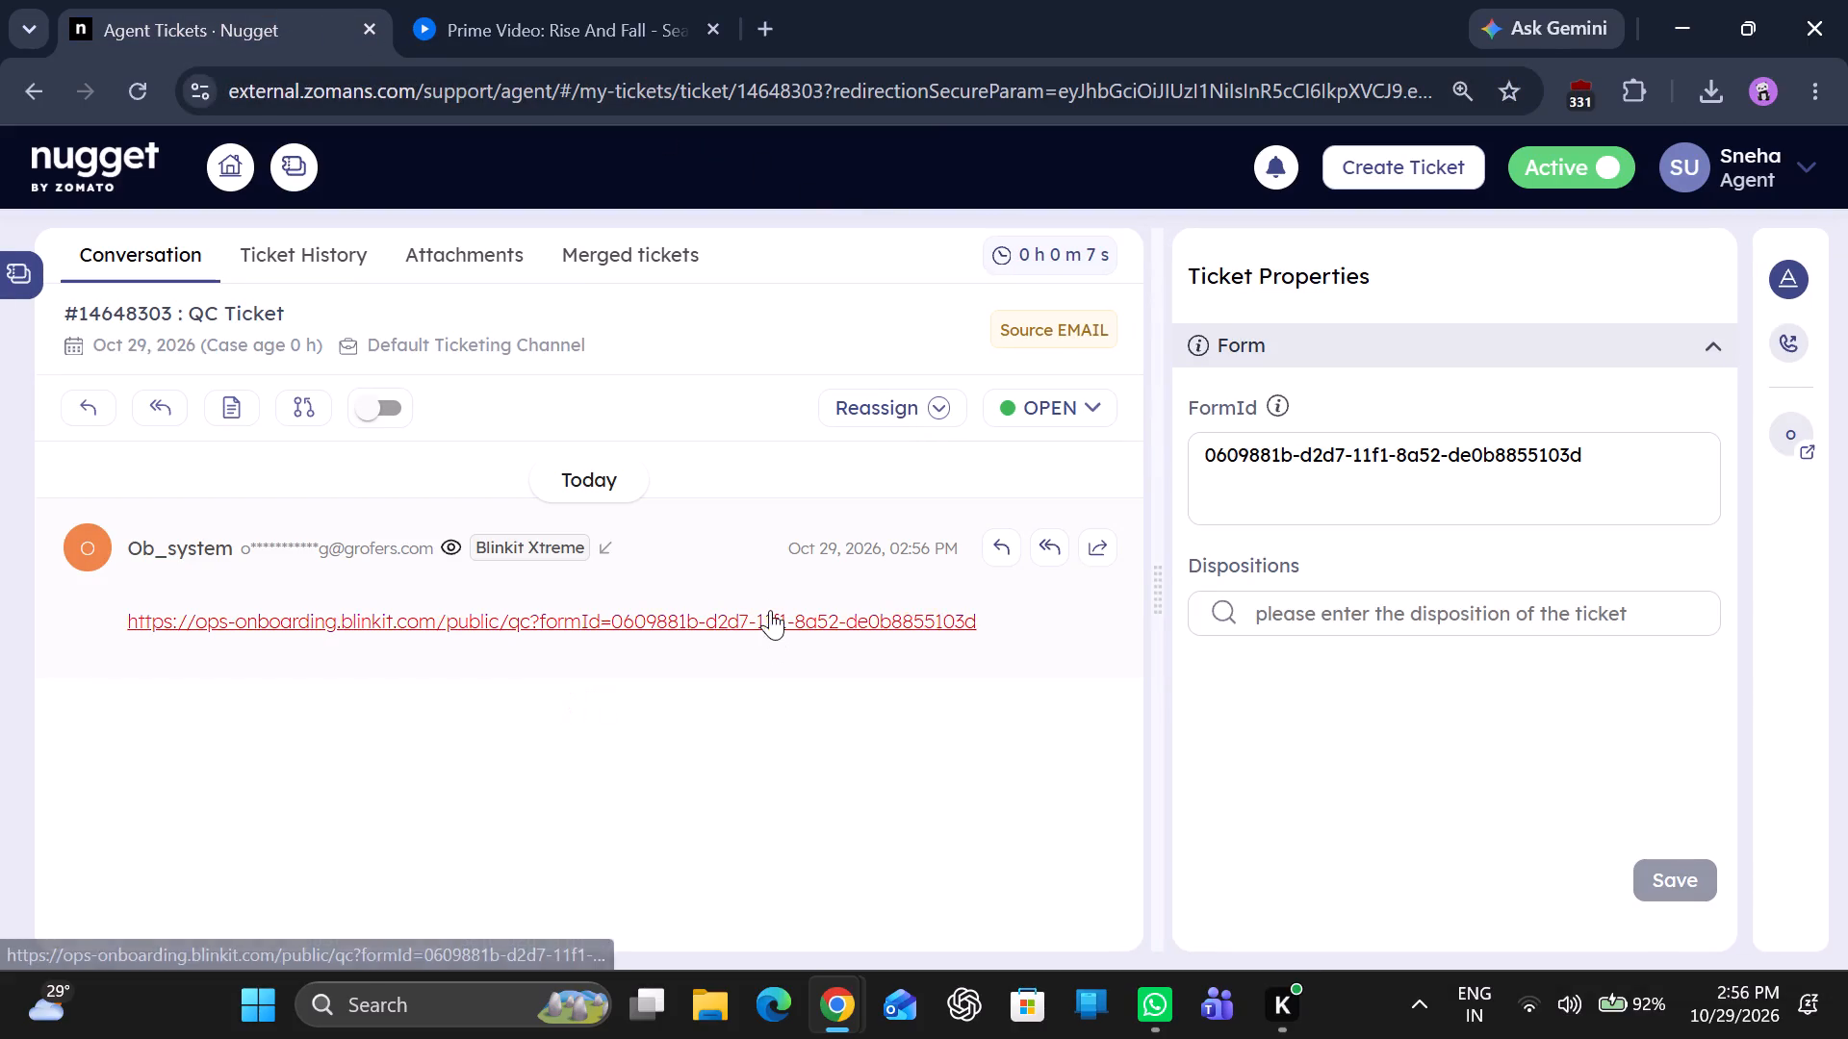
Approve the selfie and the check of the Aadhar photo against it, submitting the QC request.
scroll(1333, 618, "down", 6)
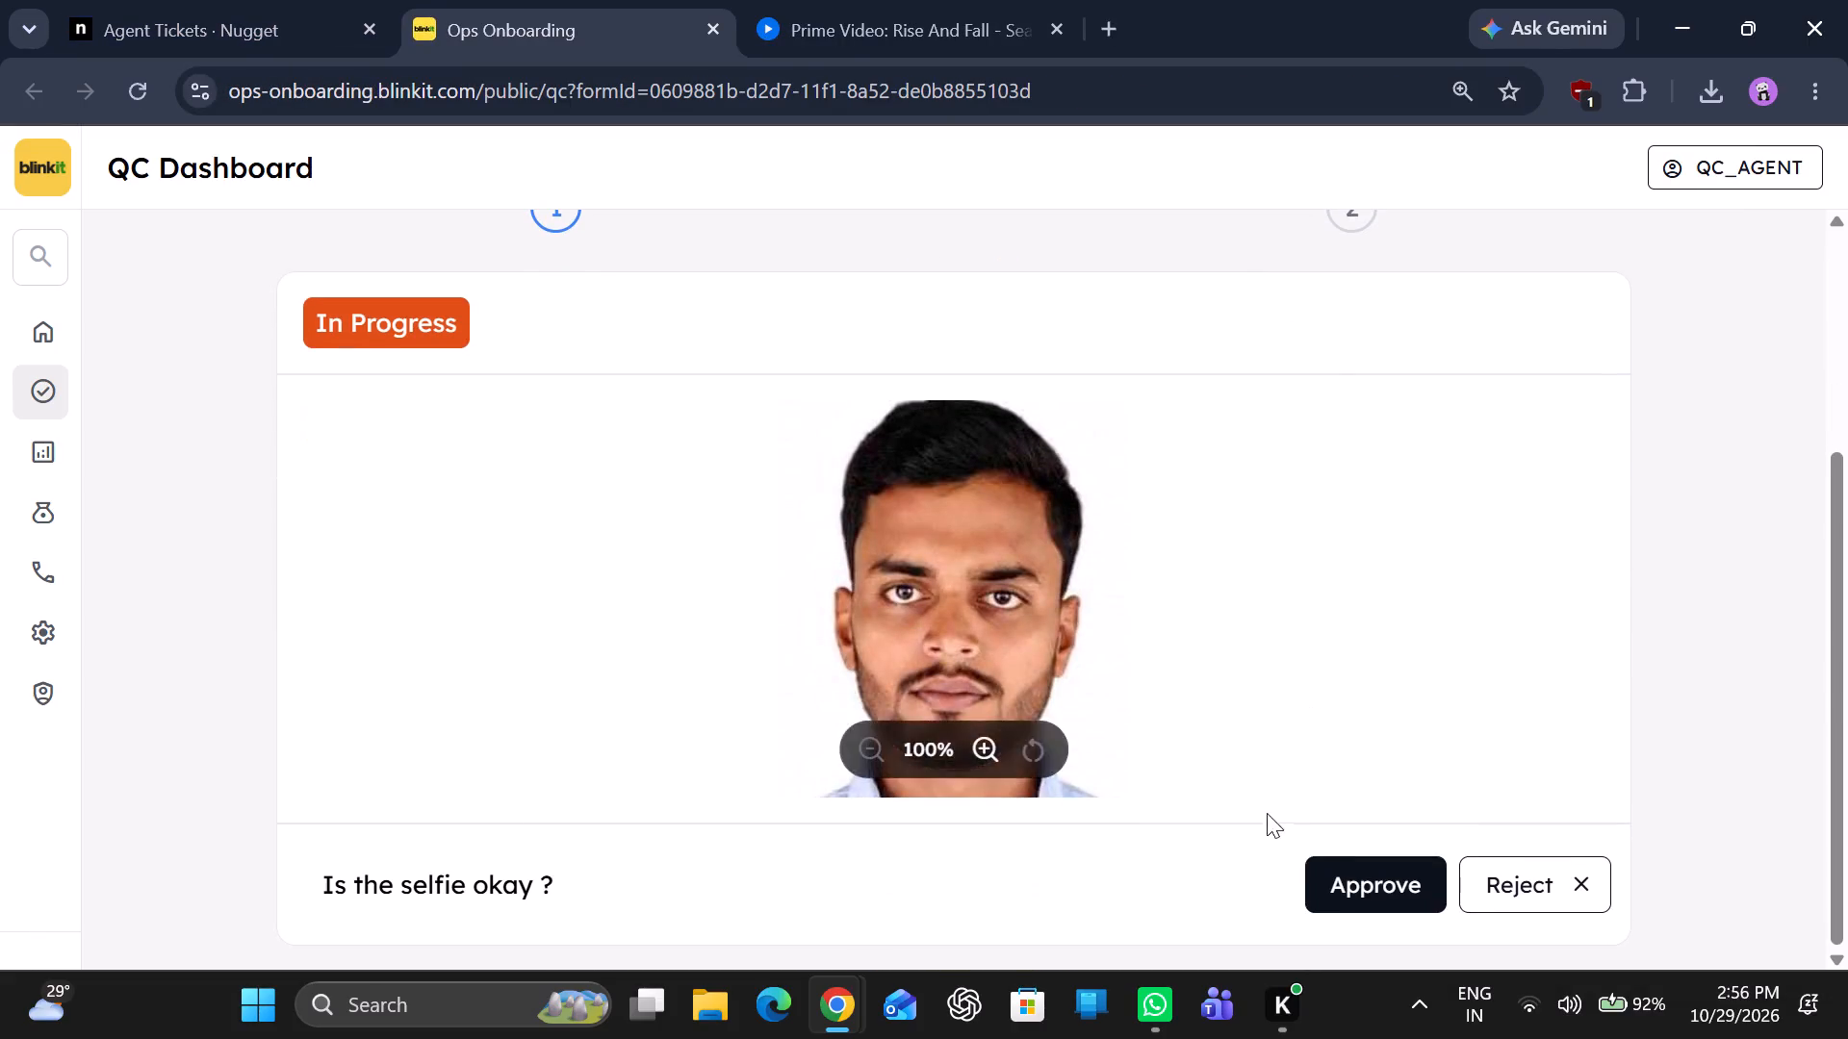
left_click(1351, 867)
scroll(1357, 863, "down", 5)
double_click(1377, 876)
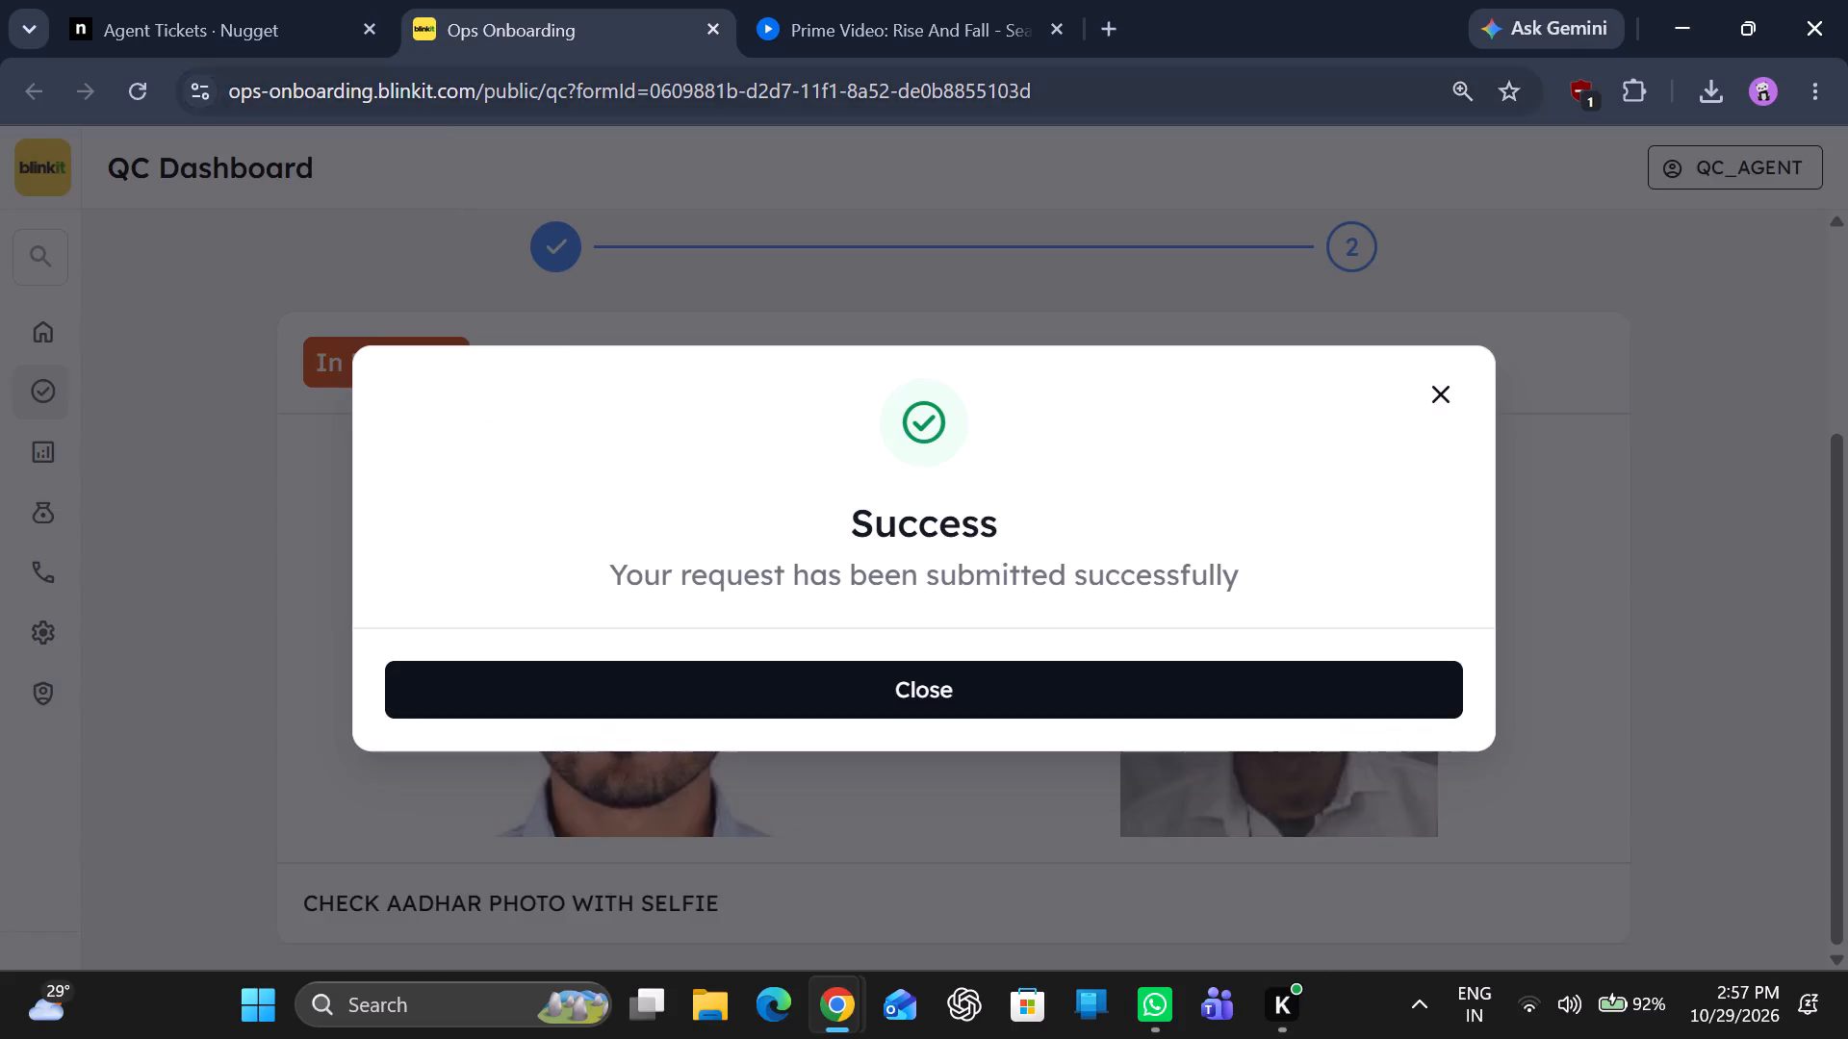
Go back to QC ticket #14648303 and set its status to CLOSED.
double_click(308, 21)
double_click(1080, 386)
left_click(1075, 392)
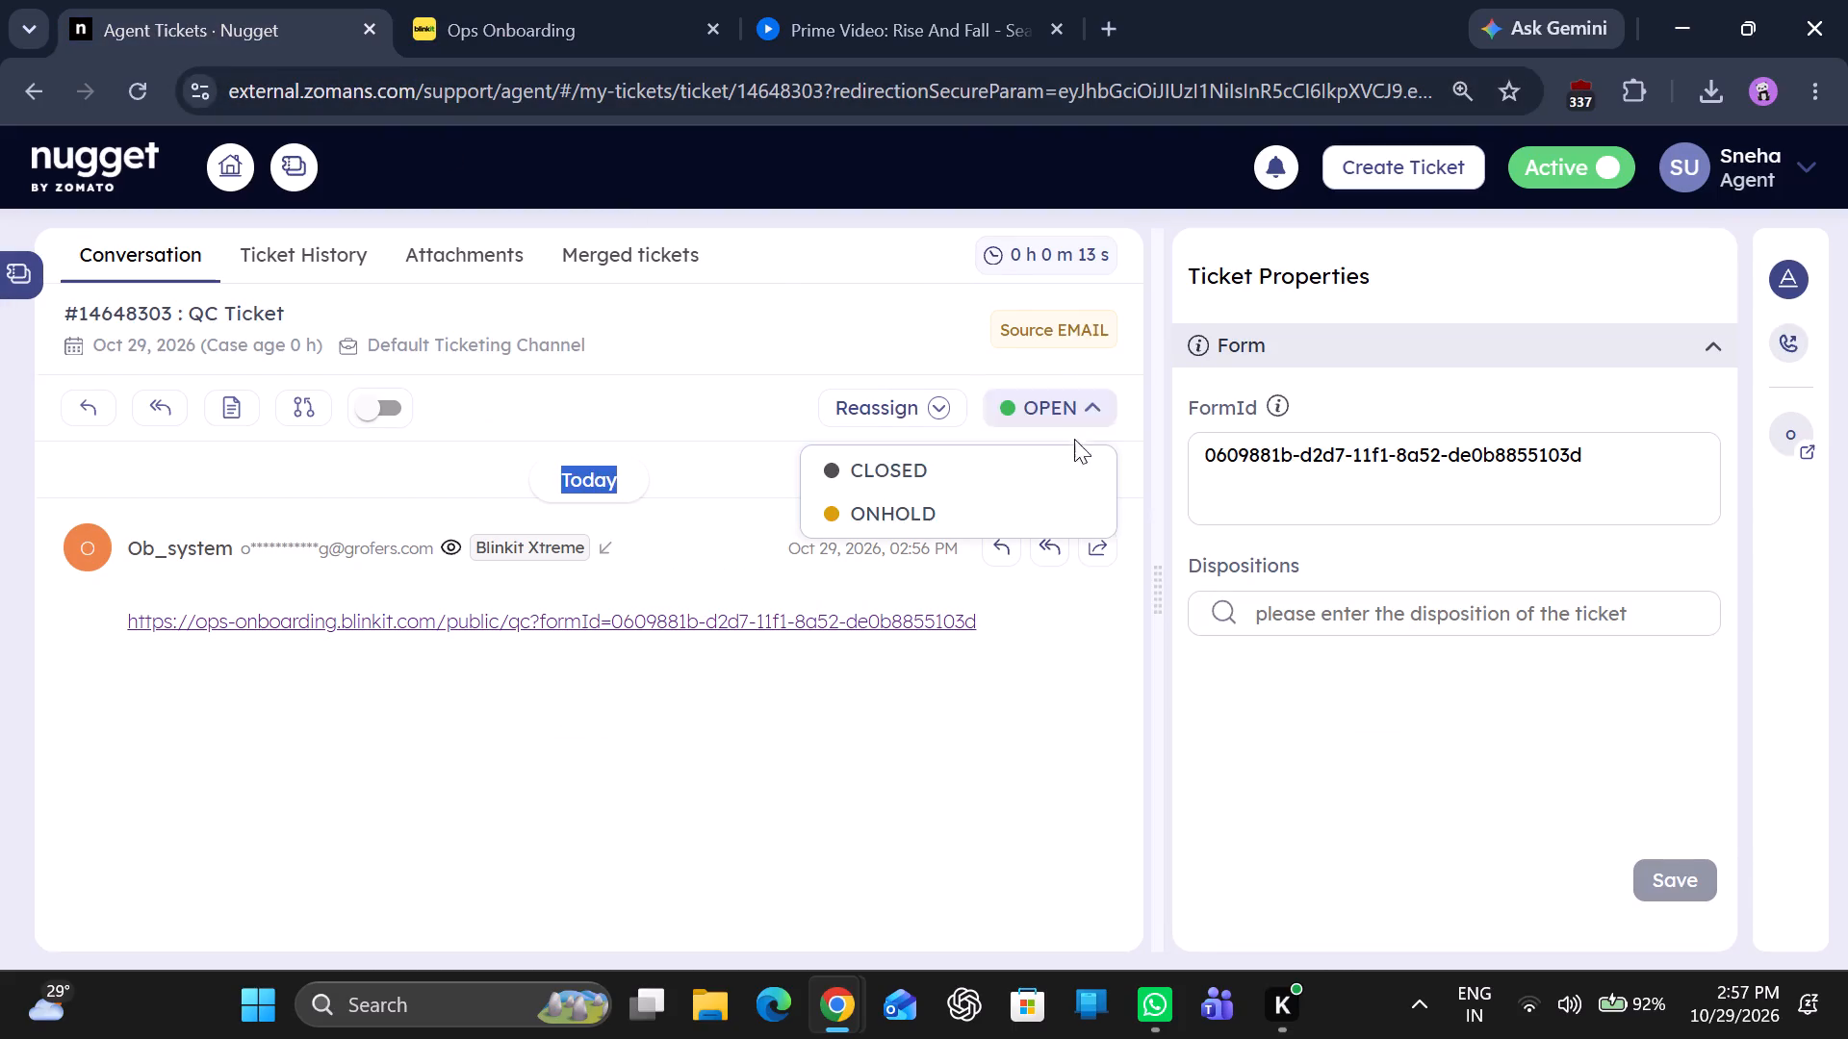
left_click(1074, 465)
left_click(1211, 611)
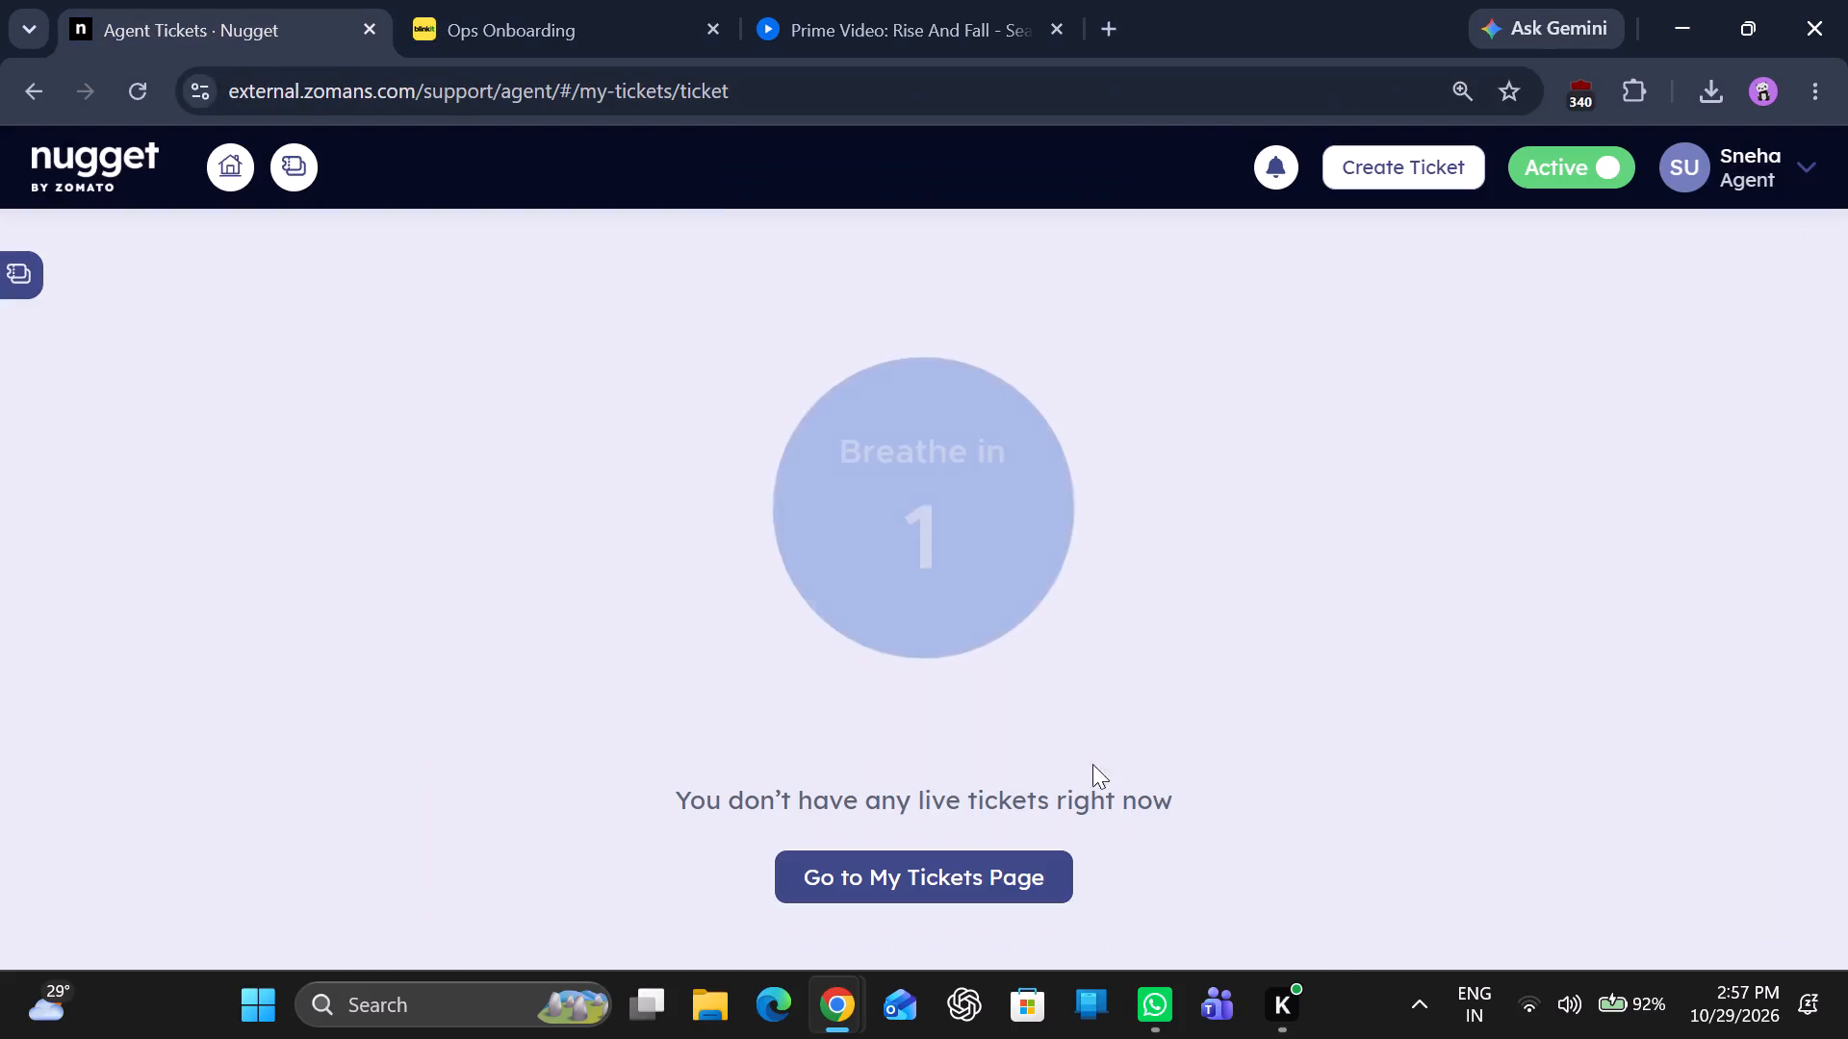
Return to the My Tickets page and close the finished Ops Onboarding tab.
left_click(1065, 877)
left_click(709, 19)
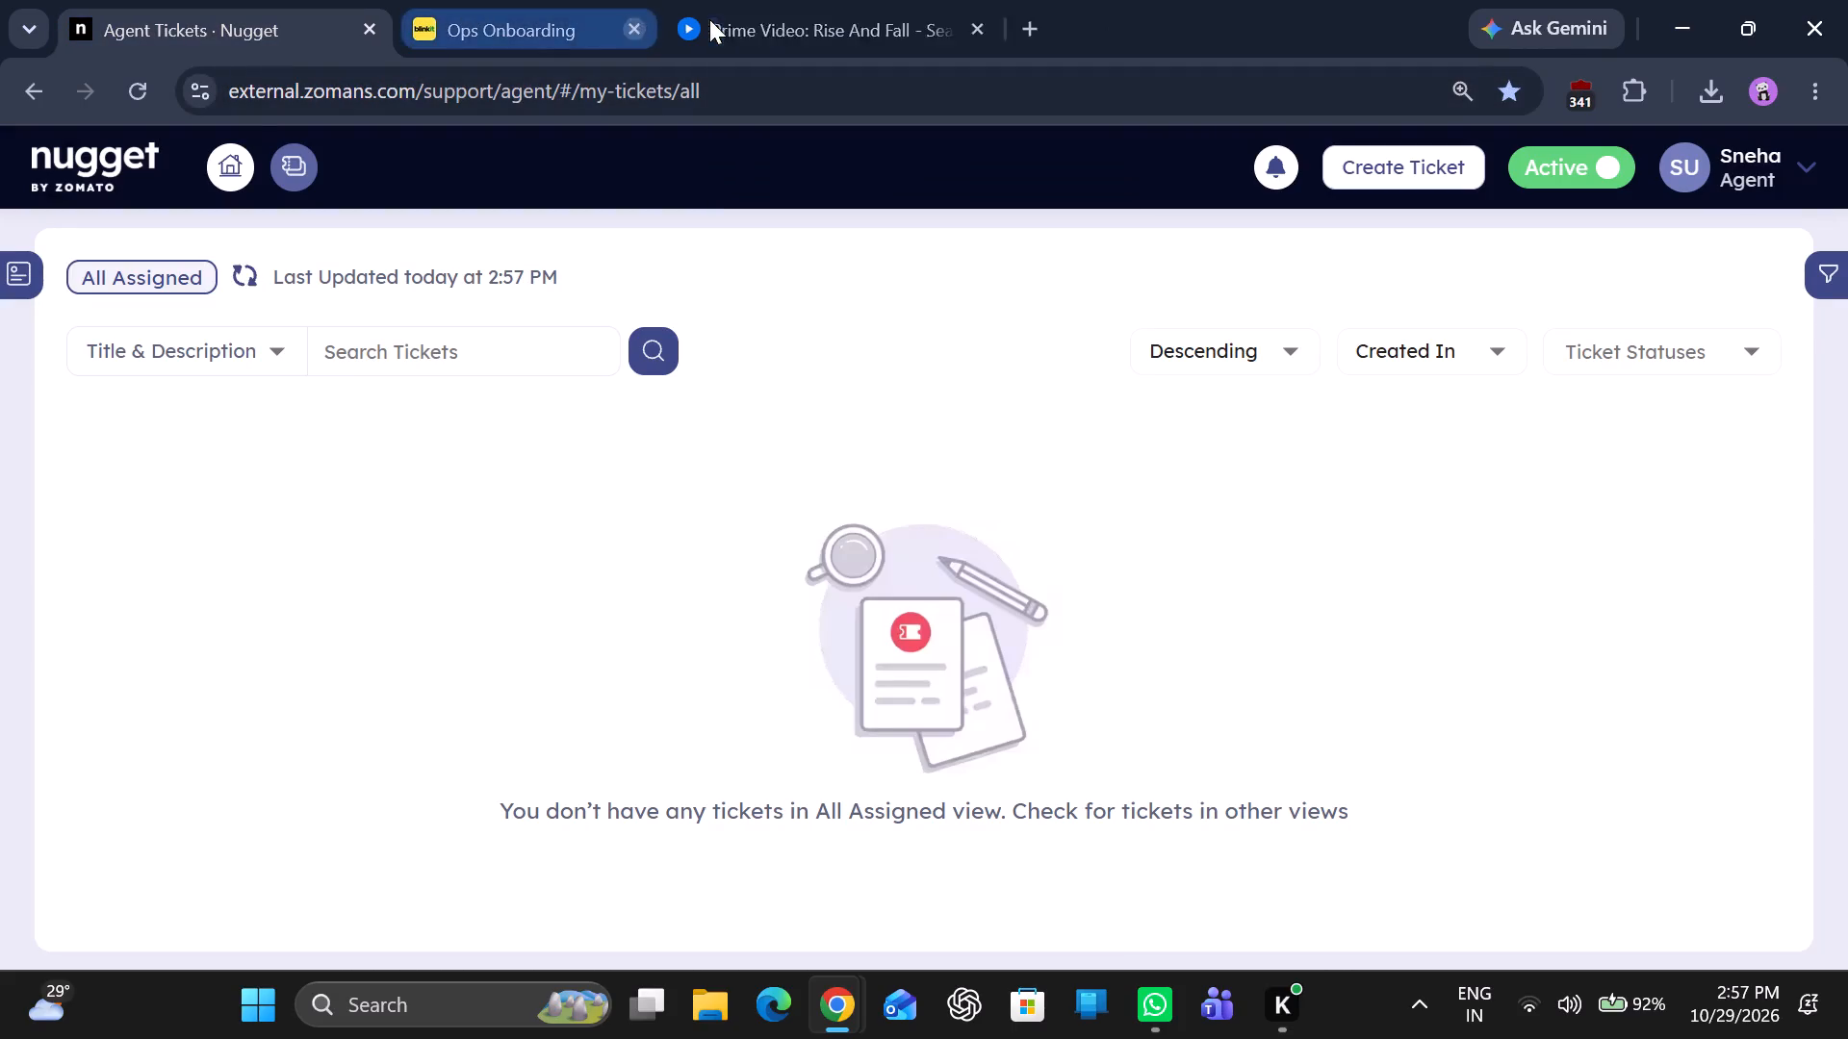
Split the Prime Video tab into its own window and tile it side by side with the Agent Tickets window, Prime Video on the right half.
left_click(576, 16)
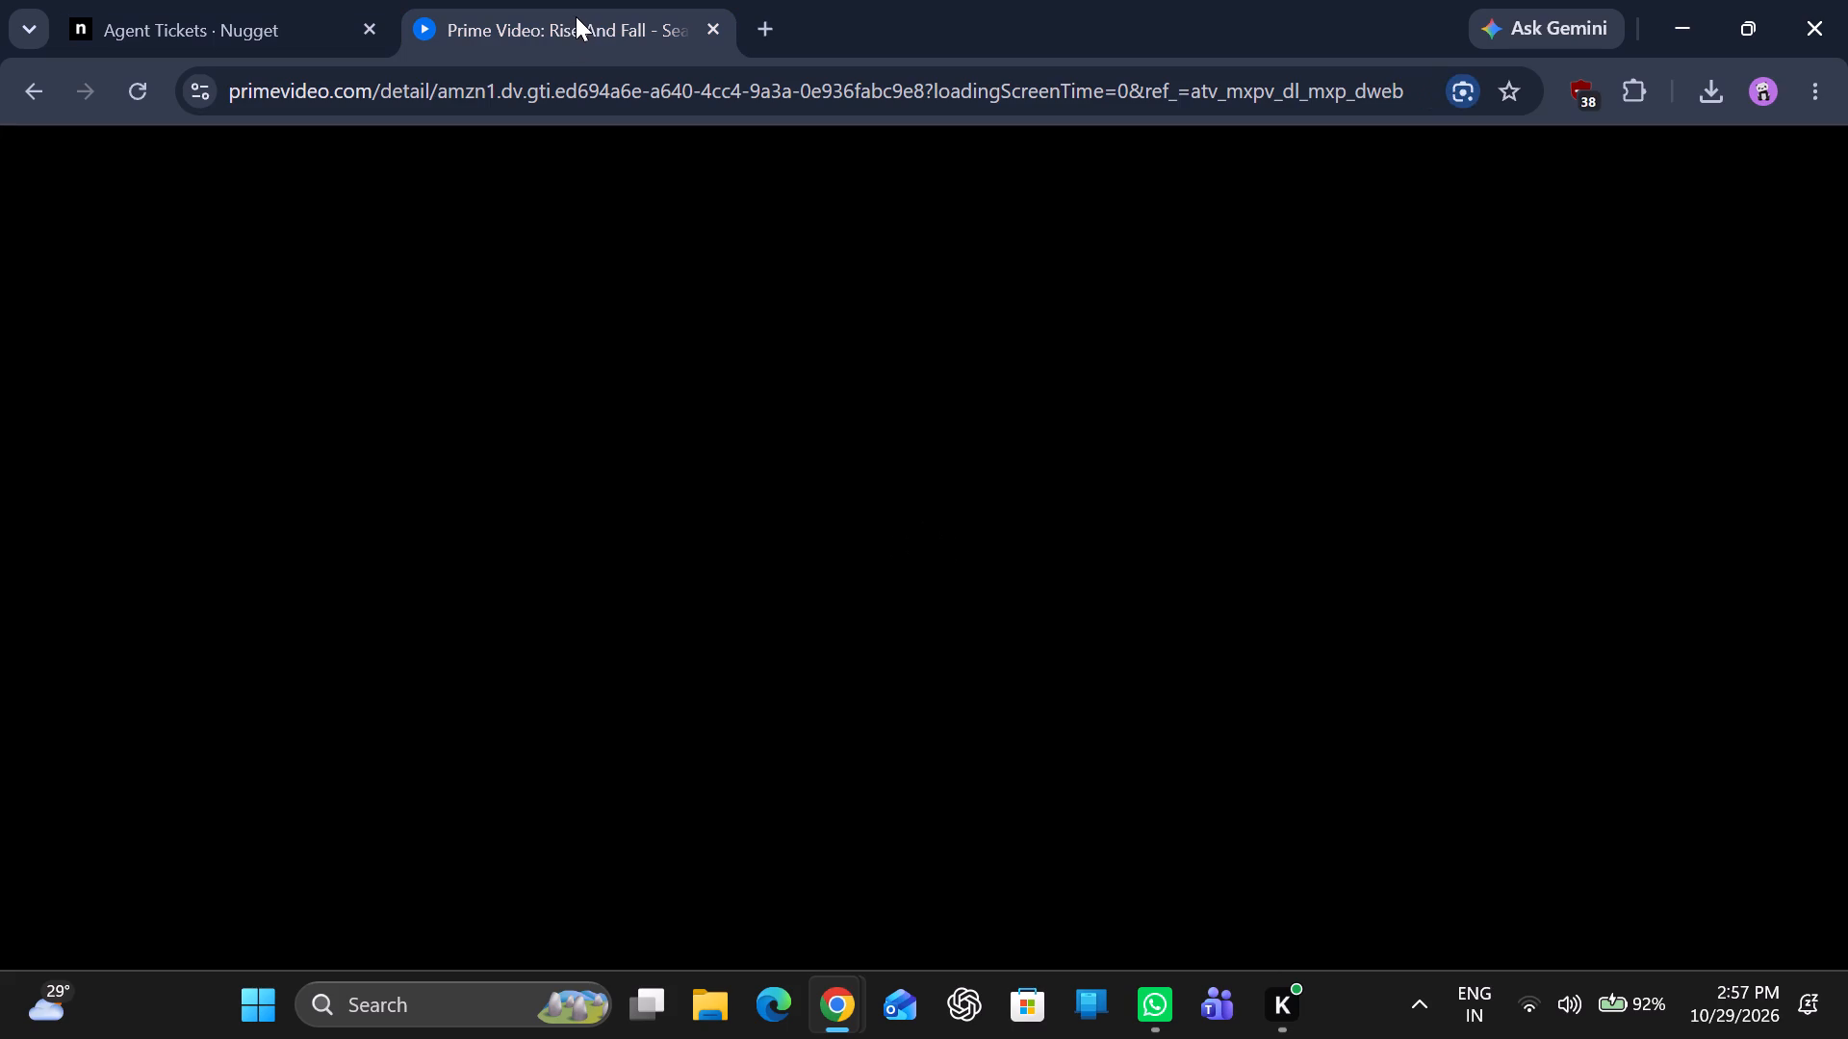
left_click_drag(576, 16, 582, 85)
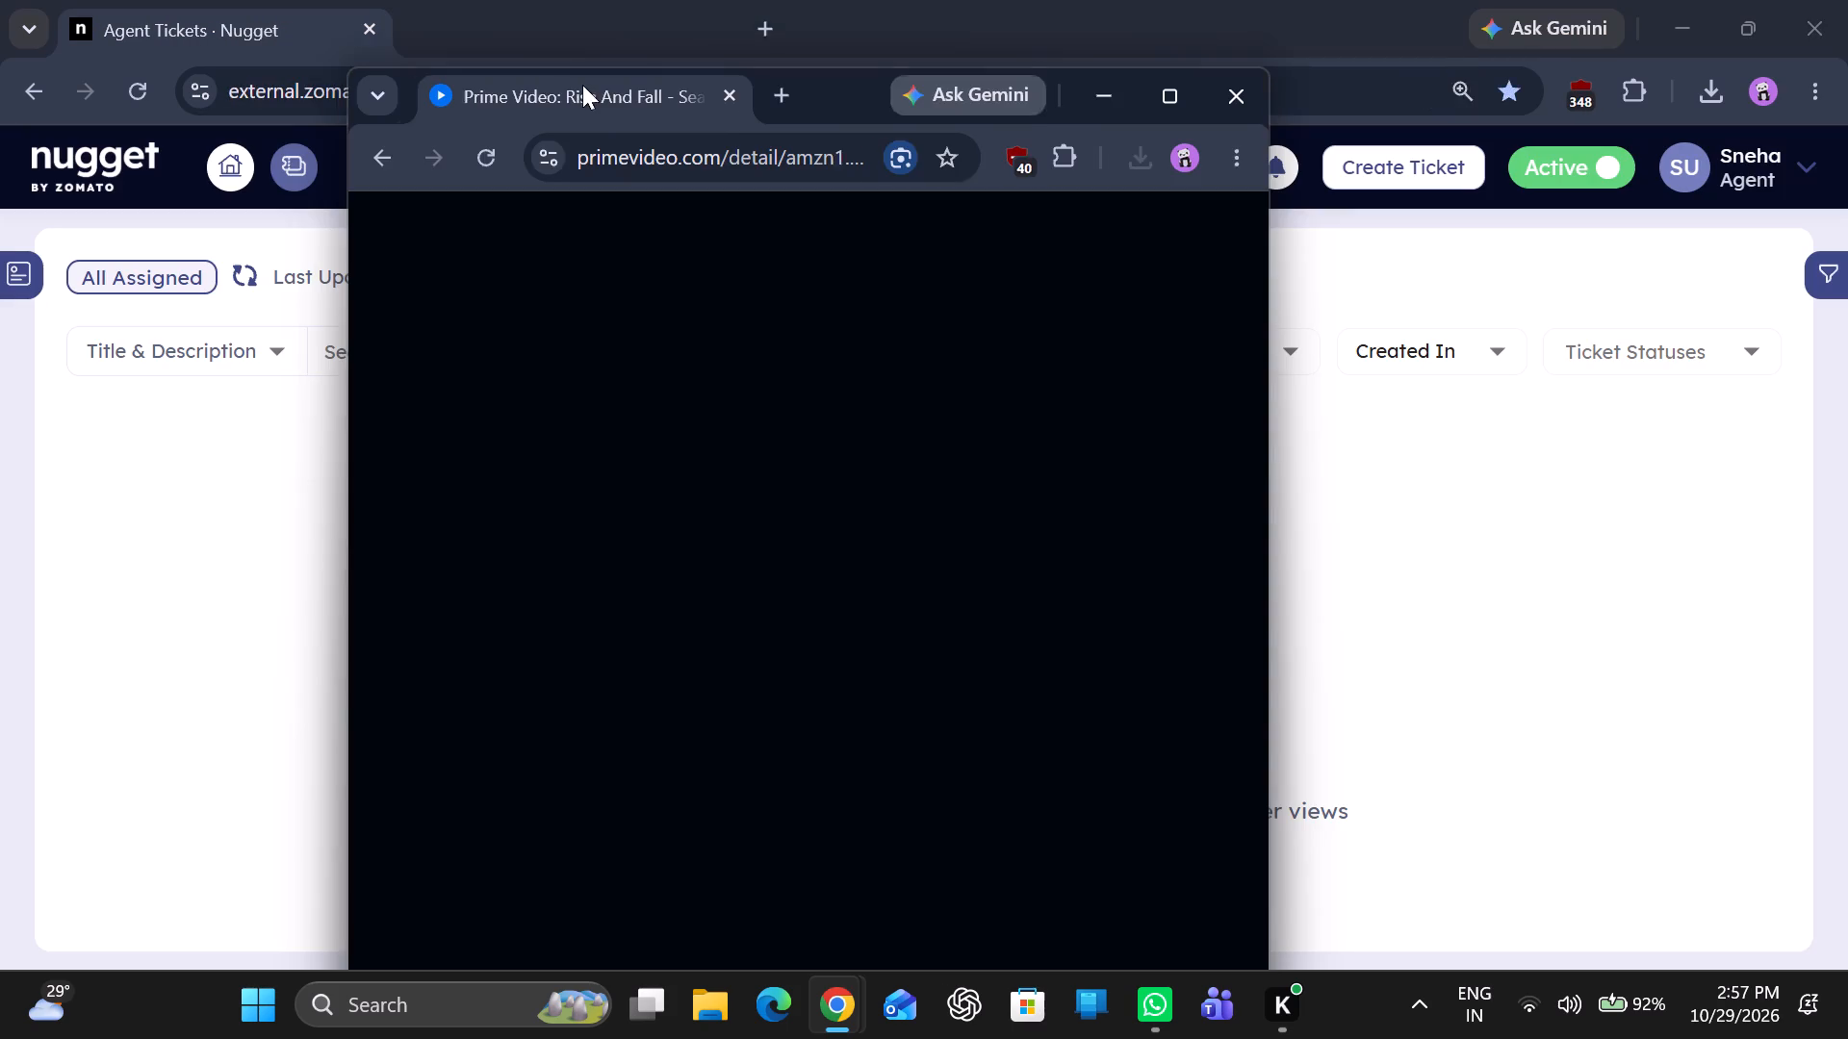
key("super+Right")
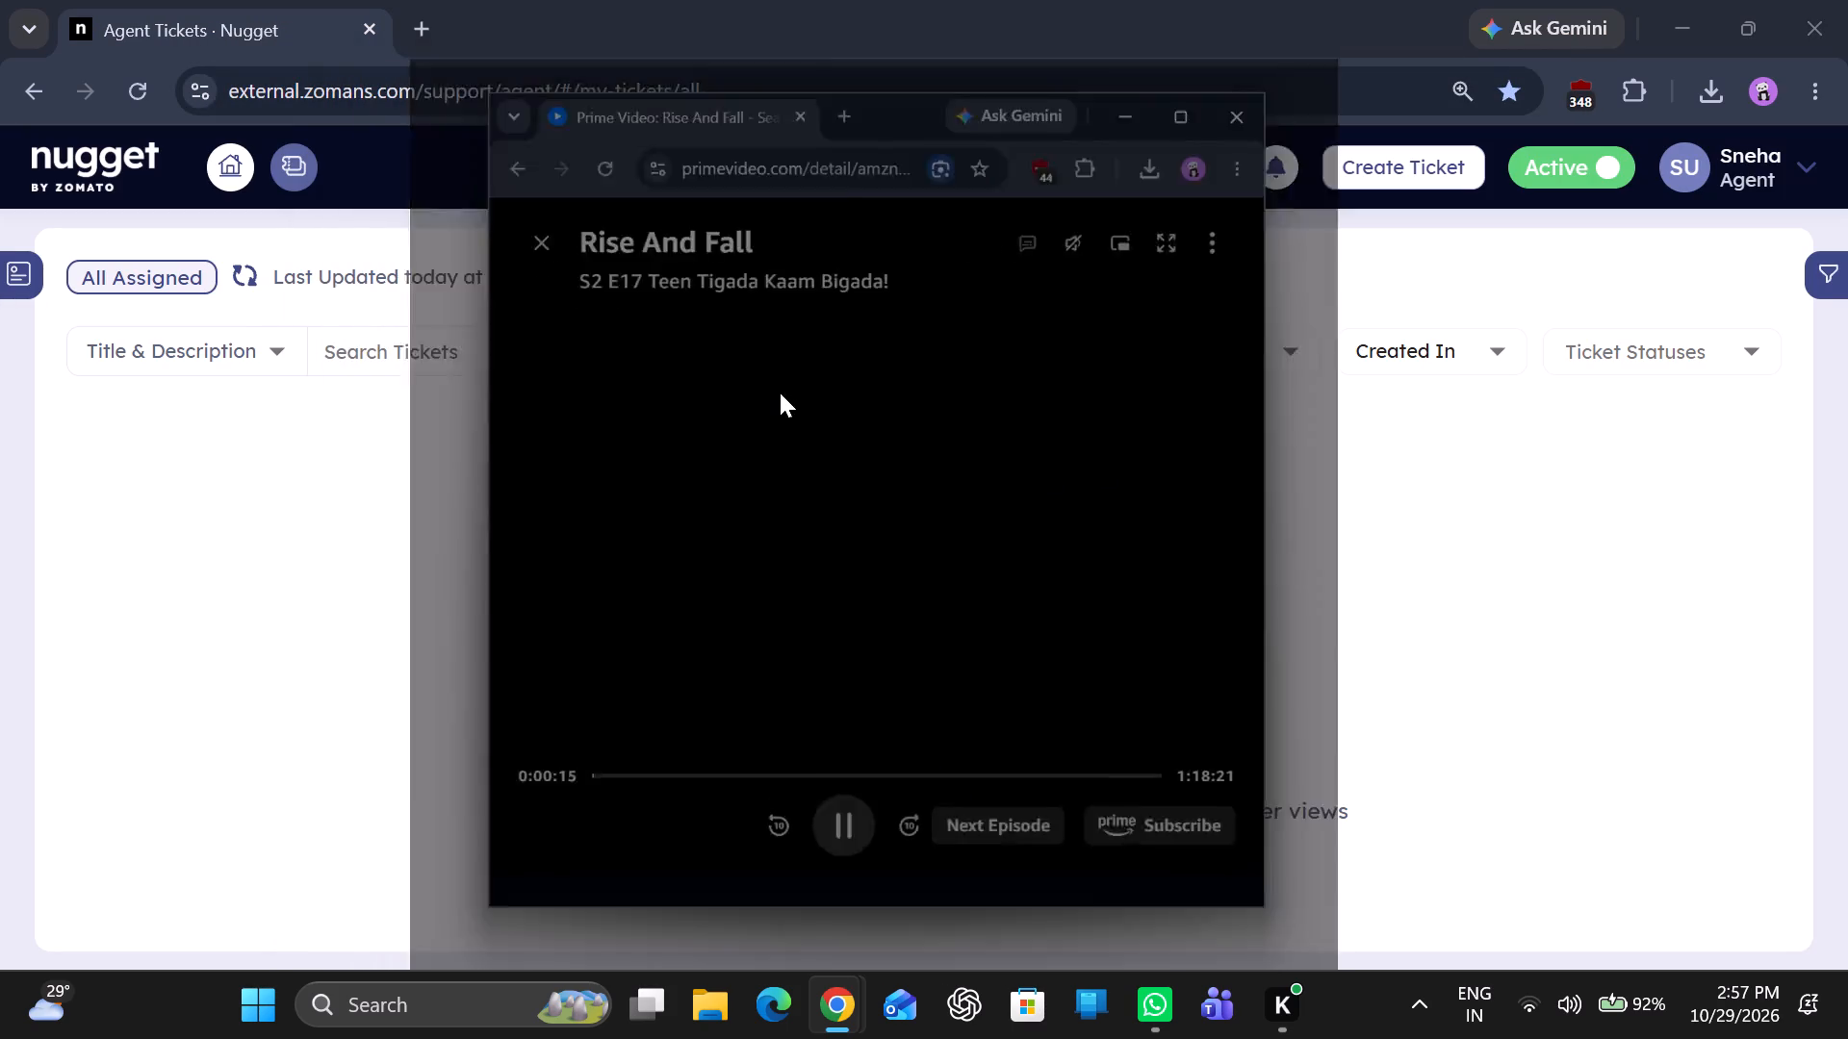
left_click(616, 380)
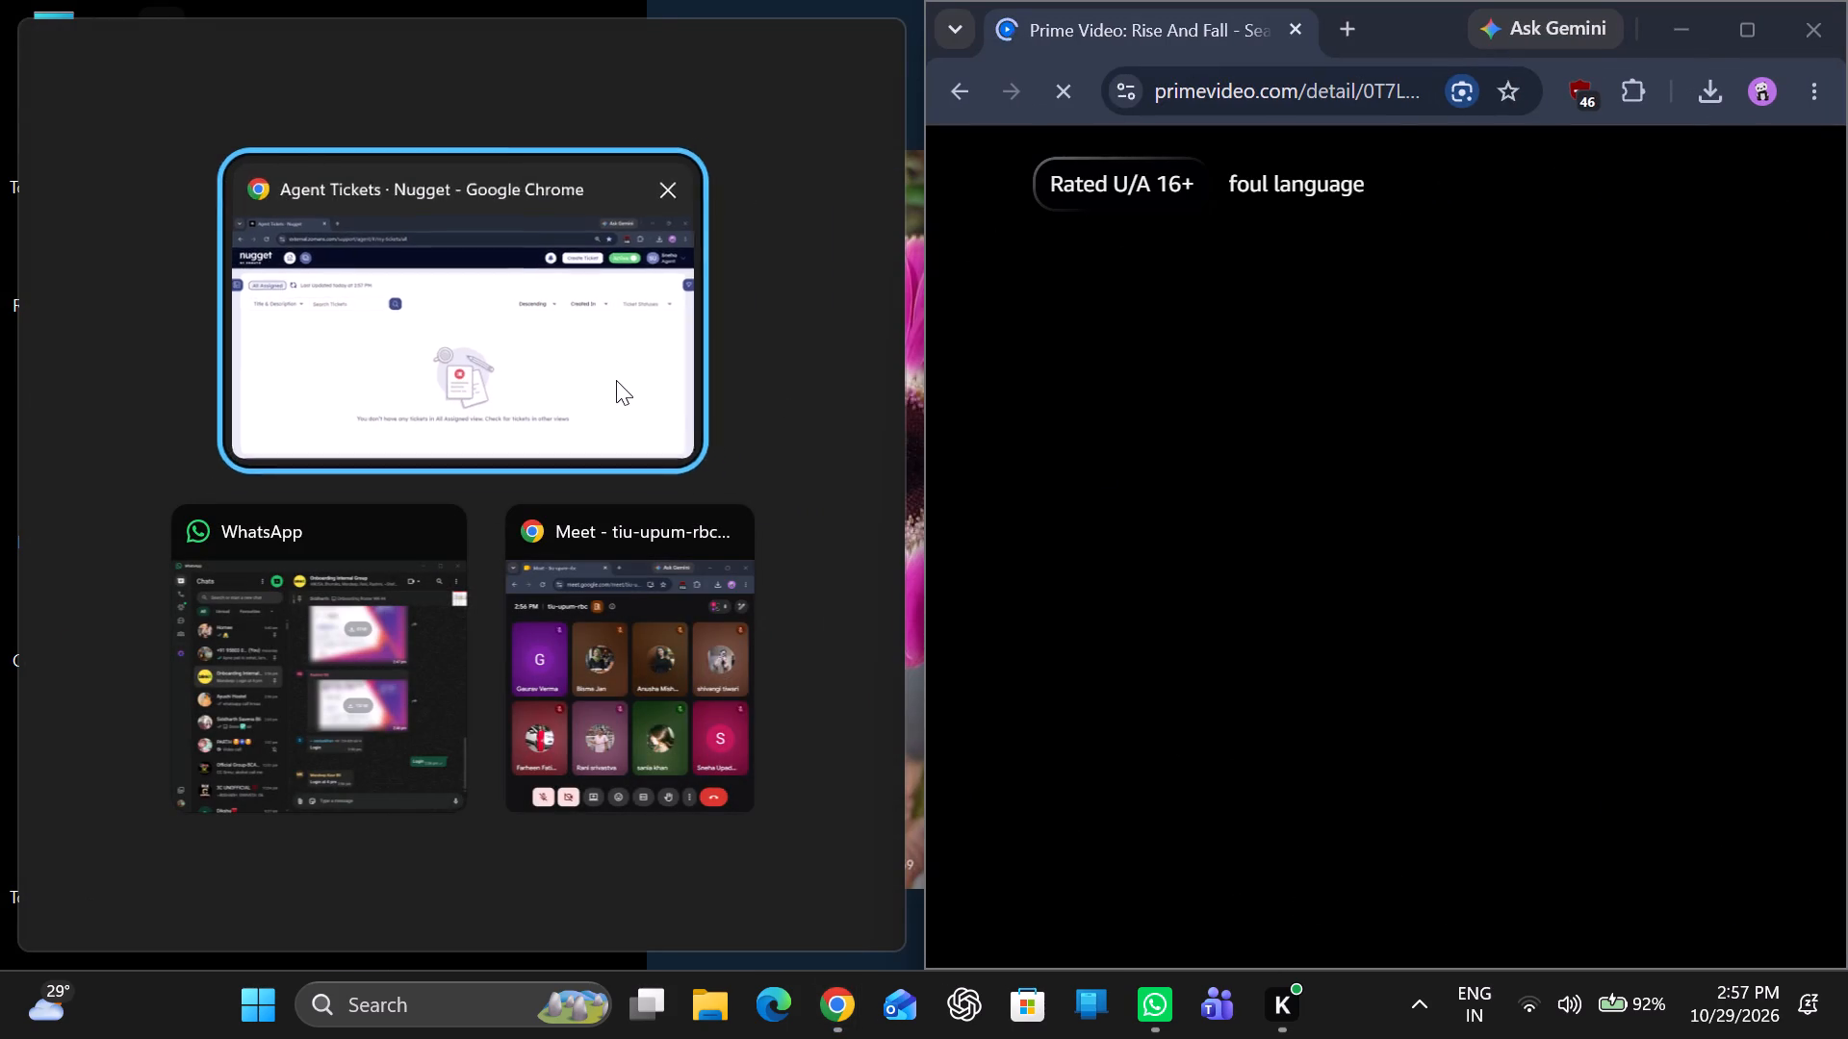
Zoom out the Agent Tickets page so the whole ticket list layout fits the half-width window.
left_click(679, 513)
key("ctrl+minus")
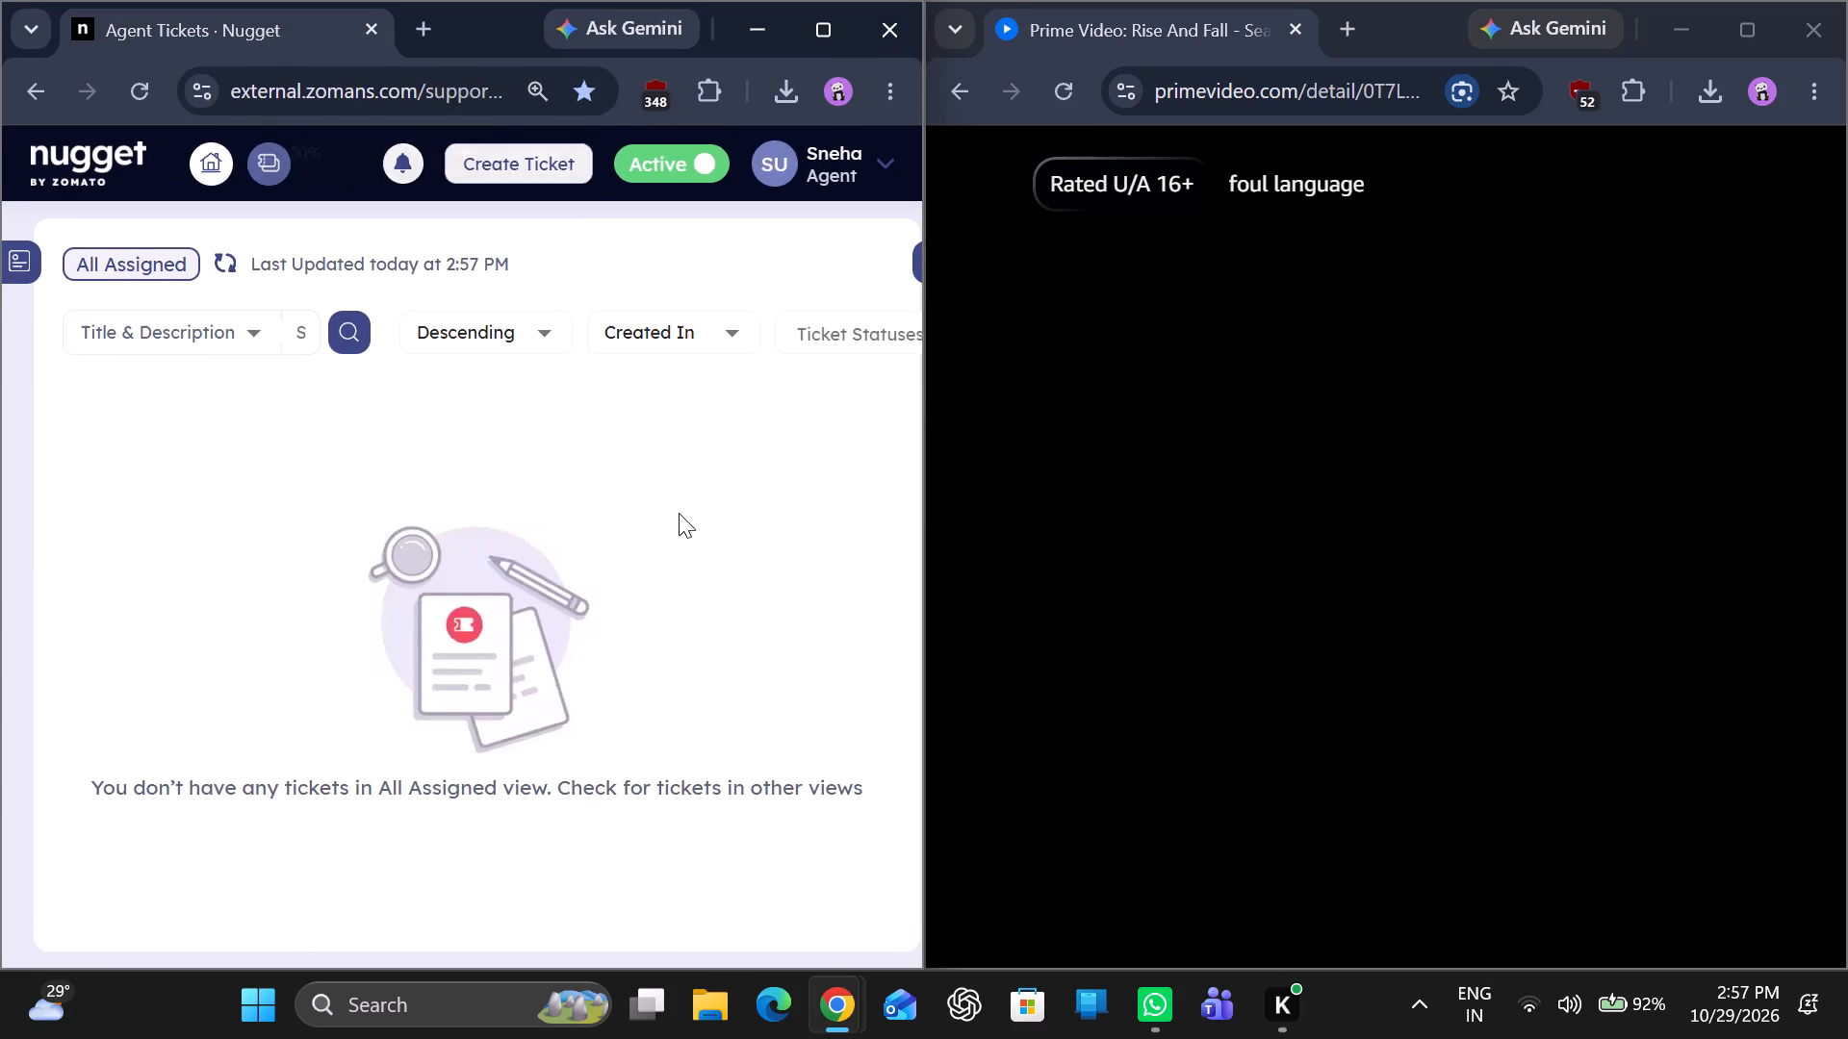
key("ctrl+minus")
key("ctrl+minus")
key("ctrl+minus")
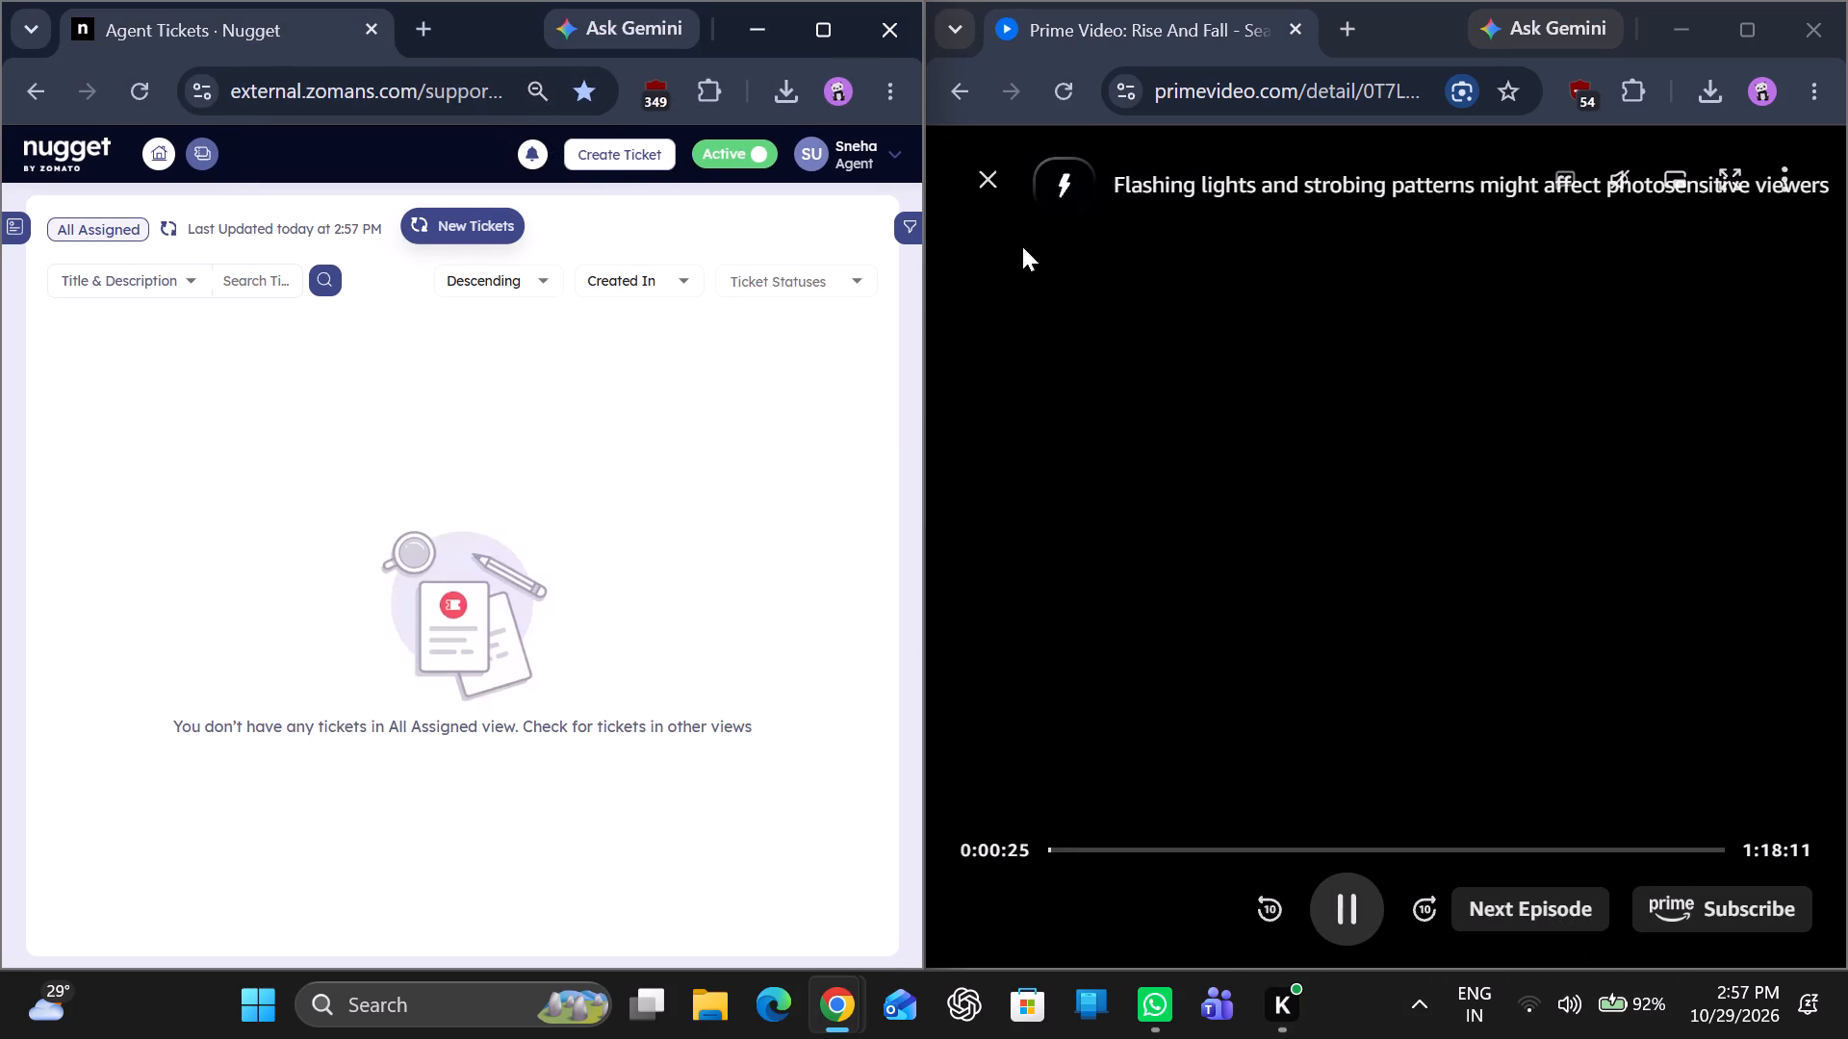
Exit the playing Rise And Fall episode to its Prime Video details page.
left_click(986, 187)
Load the new tickets into the All Assigned list.
left_click(466, 232)
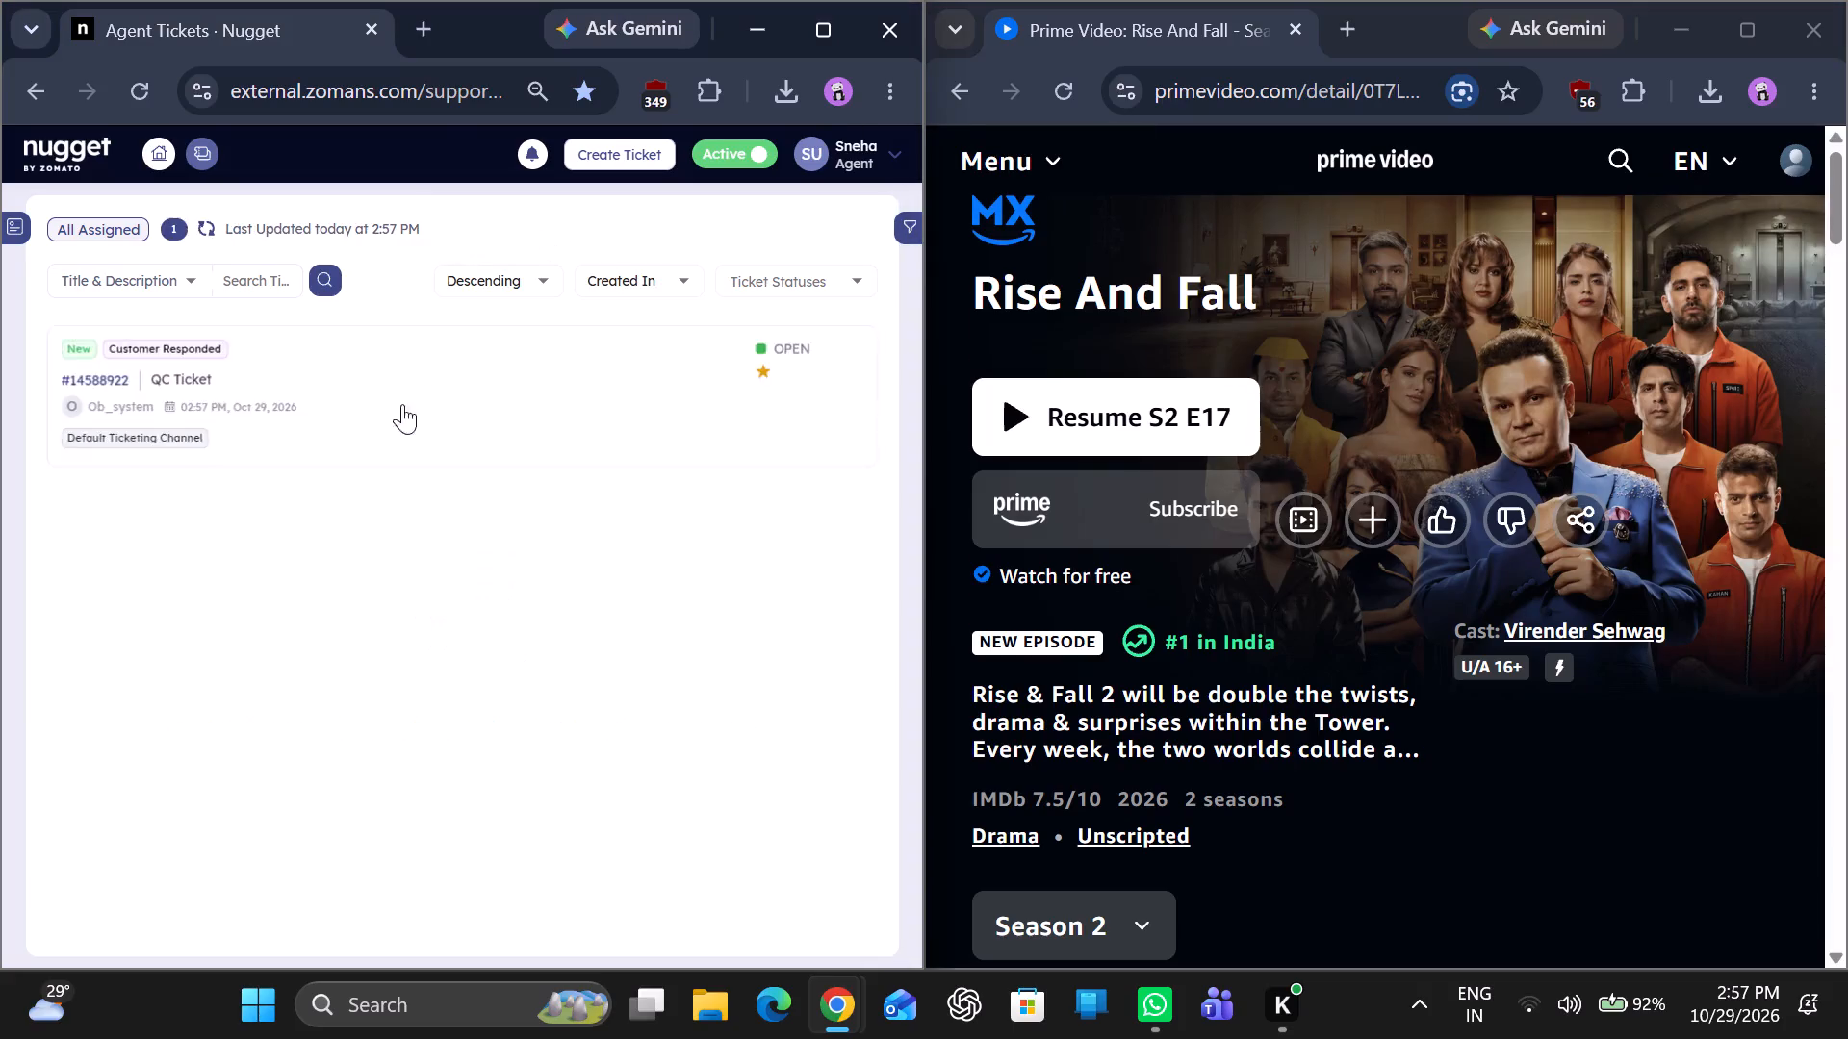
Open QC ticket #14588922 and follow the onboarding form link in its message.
left_click(398, 419)
double_click(149, 615)
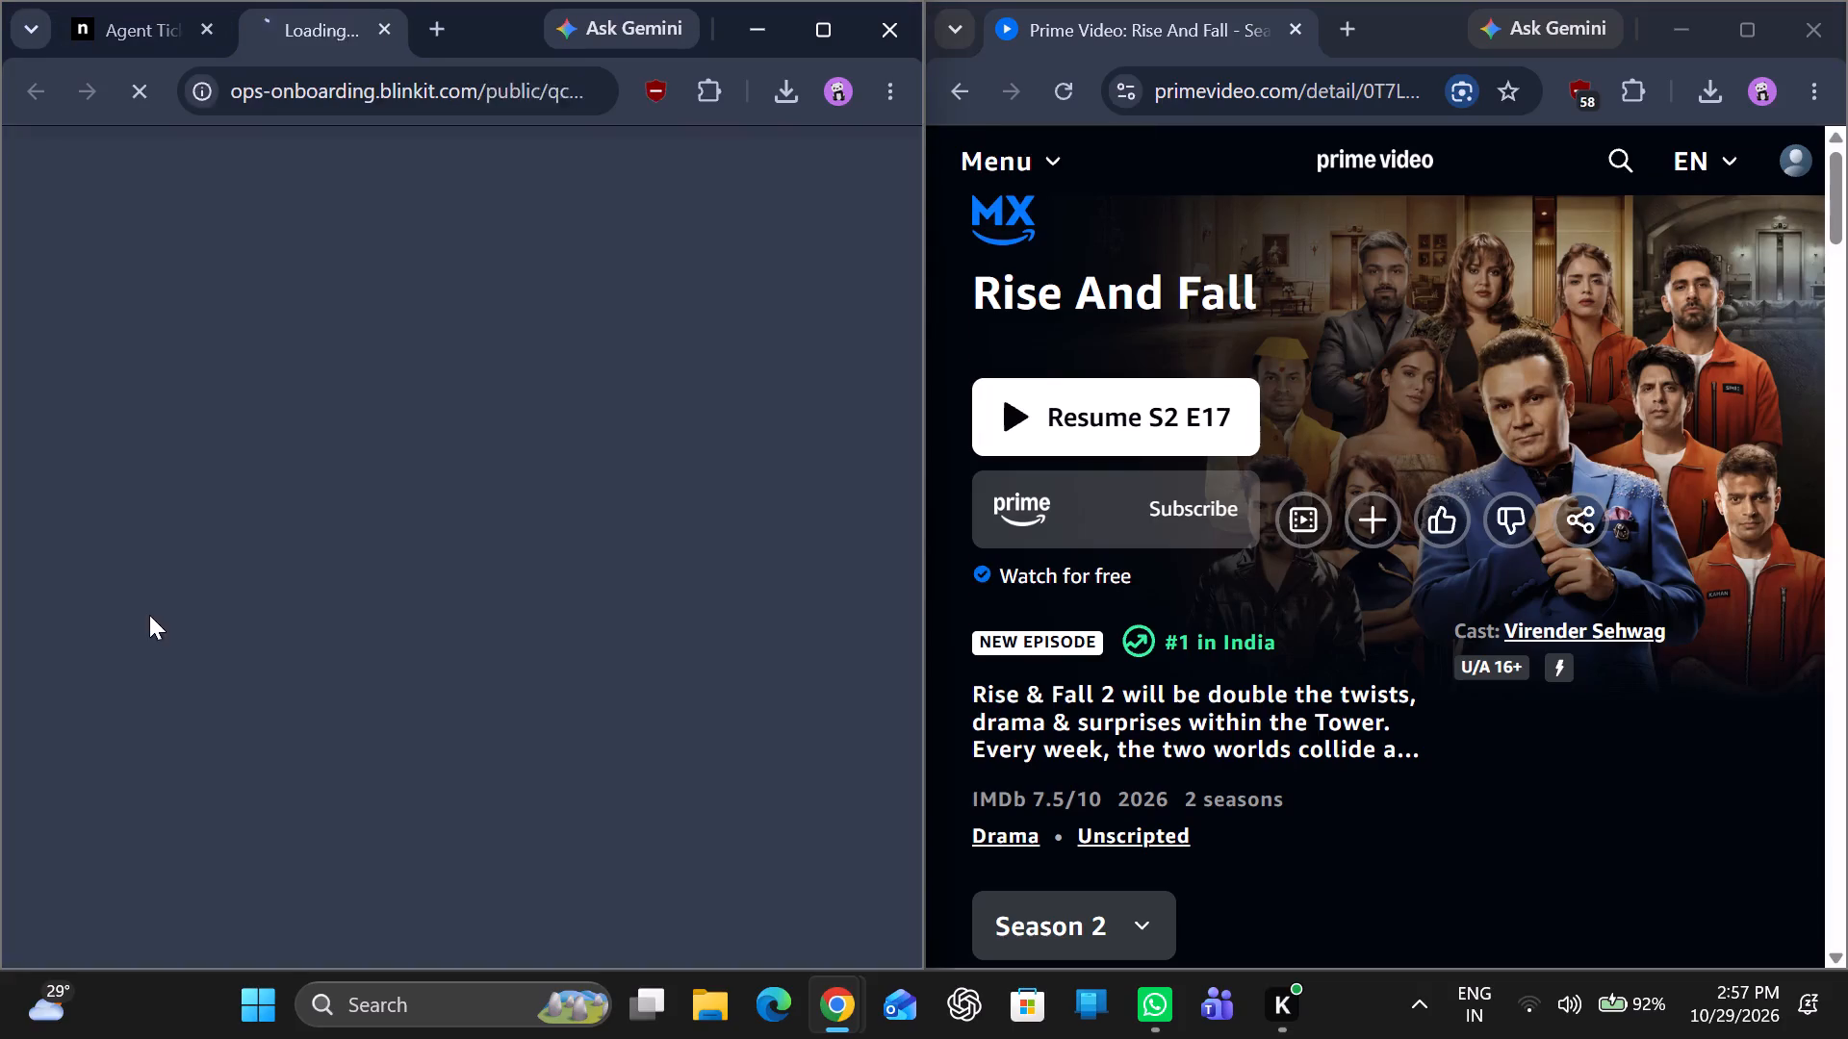
Review the selfie in the QC Dashboard and reject it with the reason Improper posture.
scroll(619, 564, "down", 5)
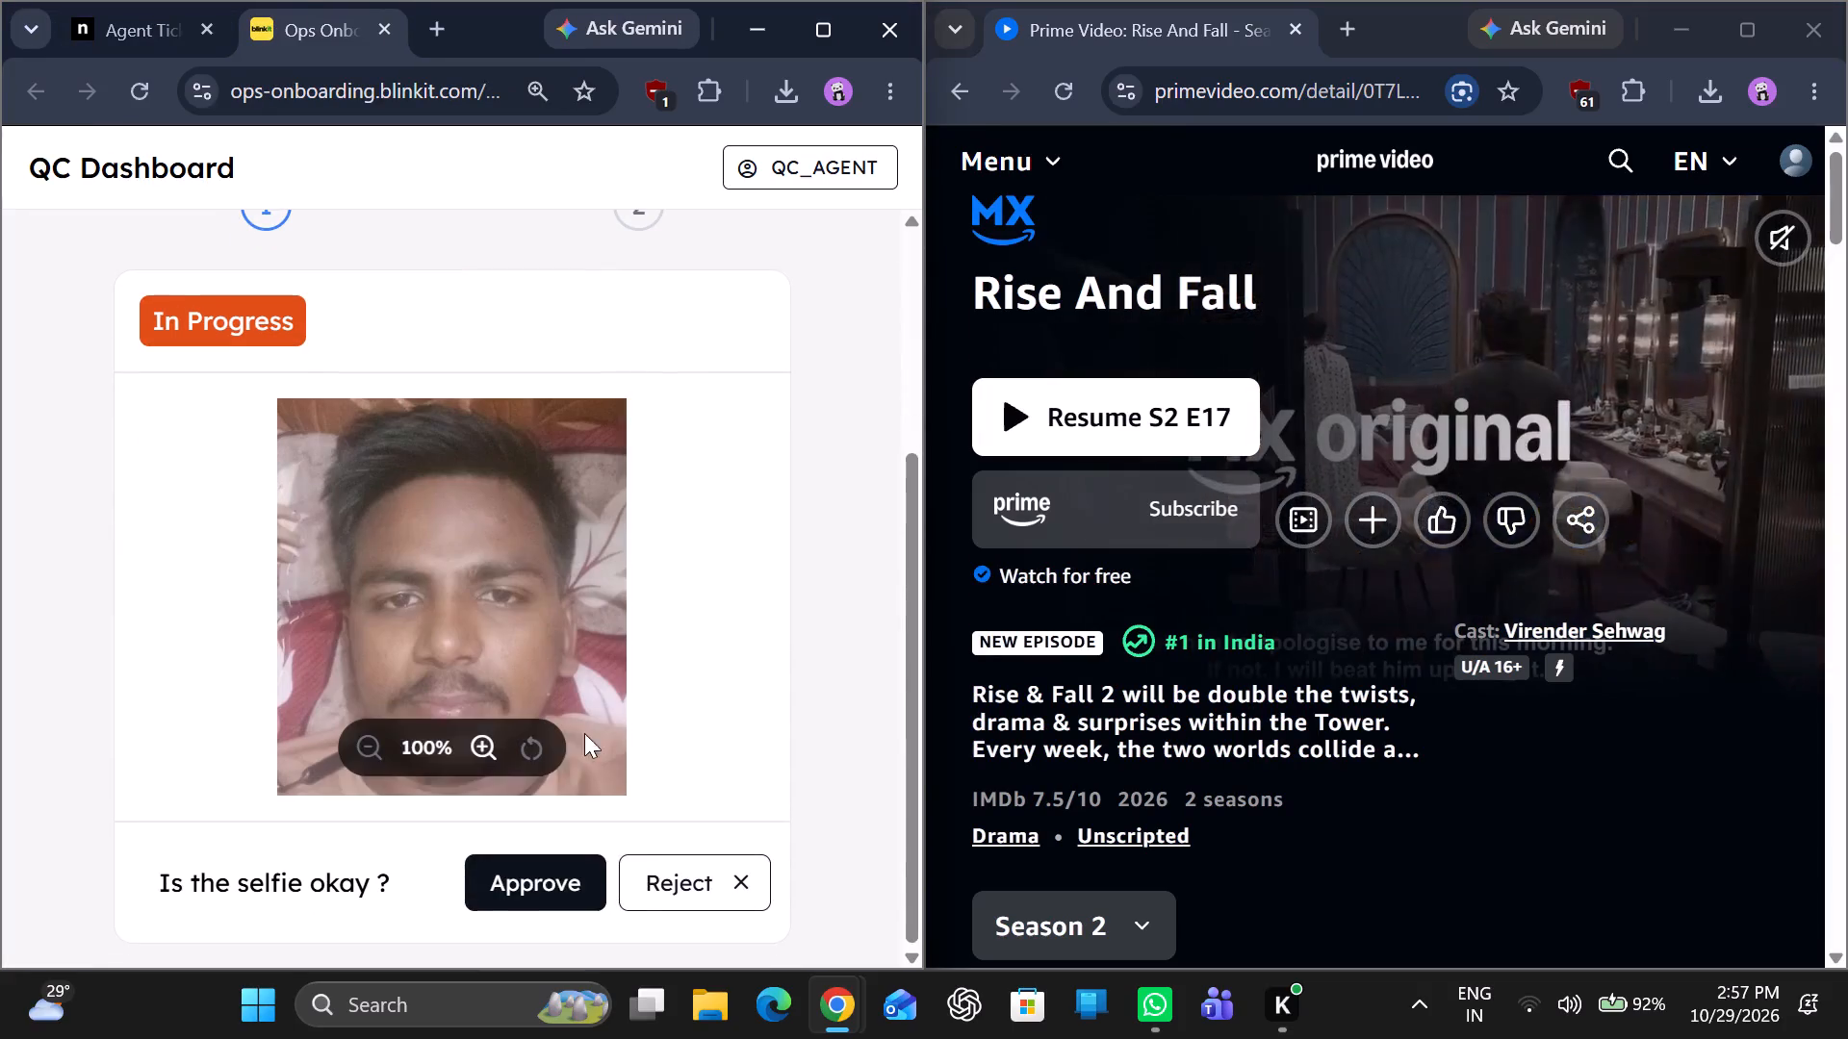
left_click(654, 896)
scroll(691, 667, "down", 4)
double_click(728, 751)
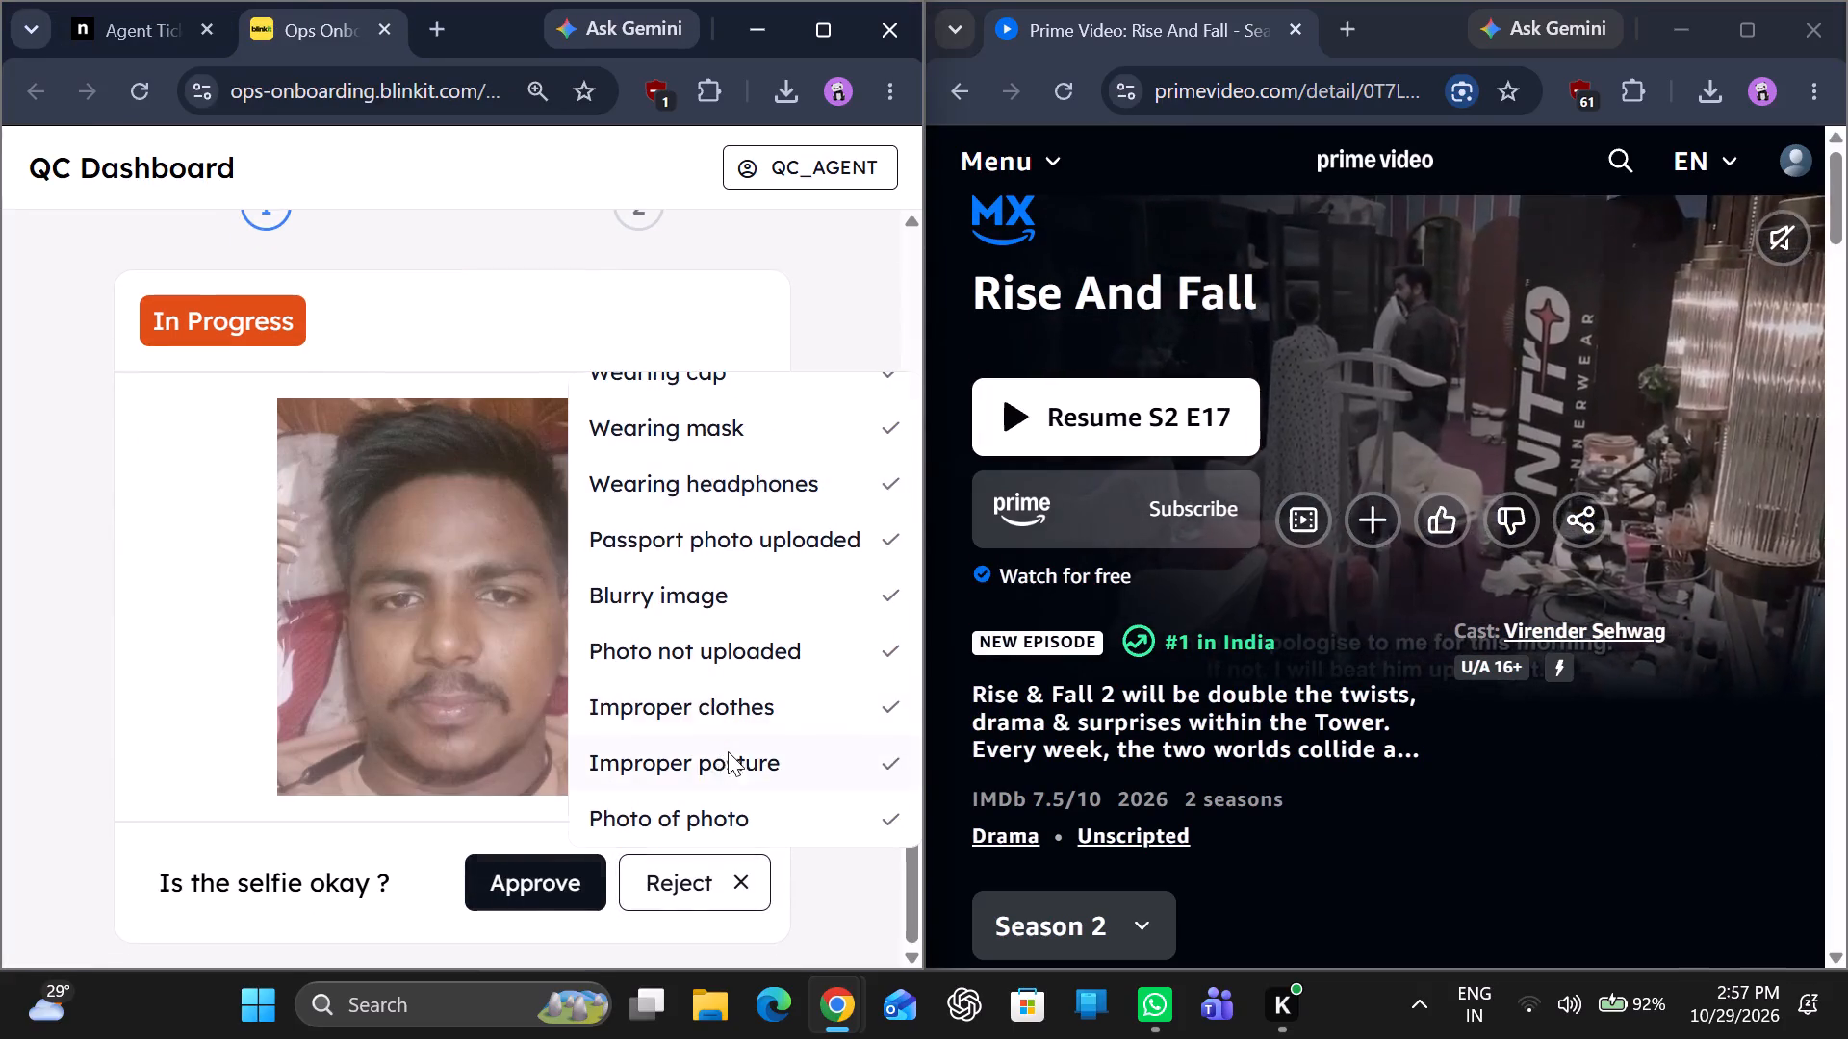
Return to ticket #14588922 in Nugget and change its status to CLOSED, submitting the change.
left_click(145, 42)
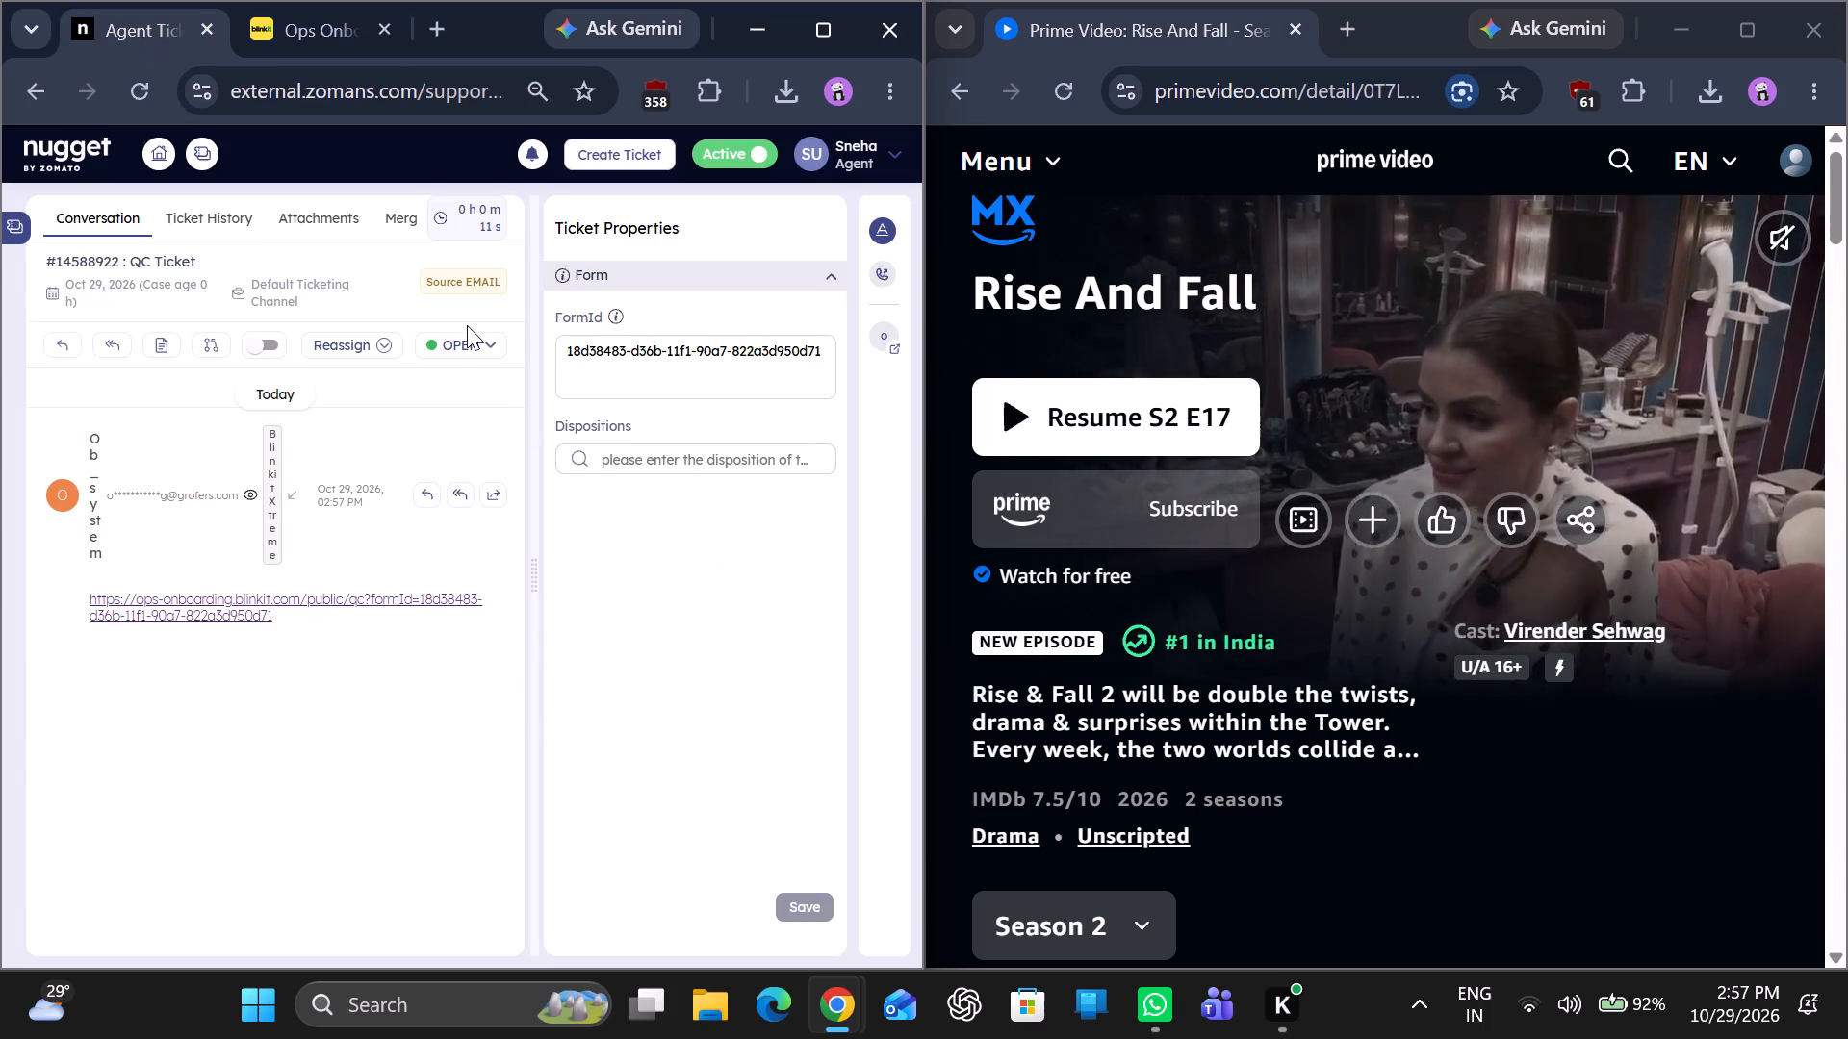
left_click(467, 325)
left_click(467, 338)
double_click(458, 377)
left_click(516, 366)
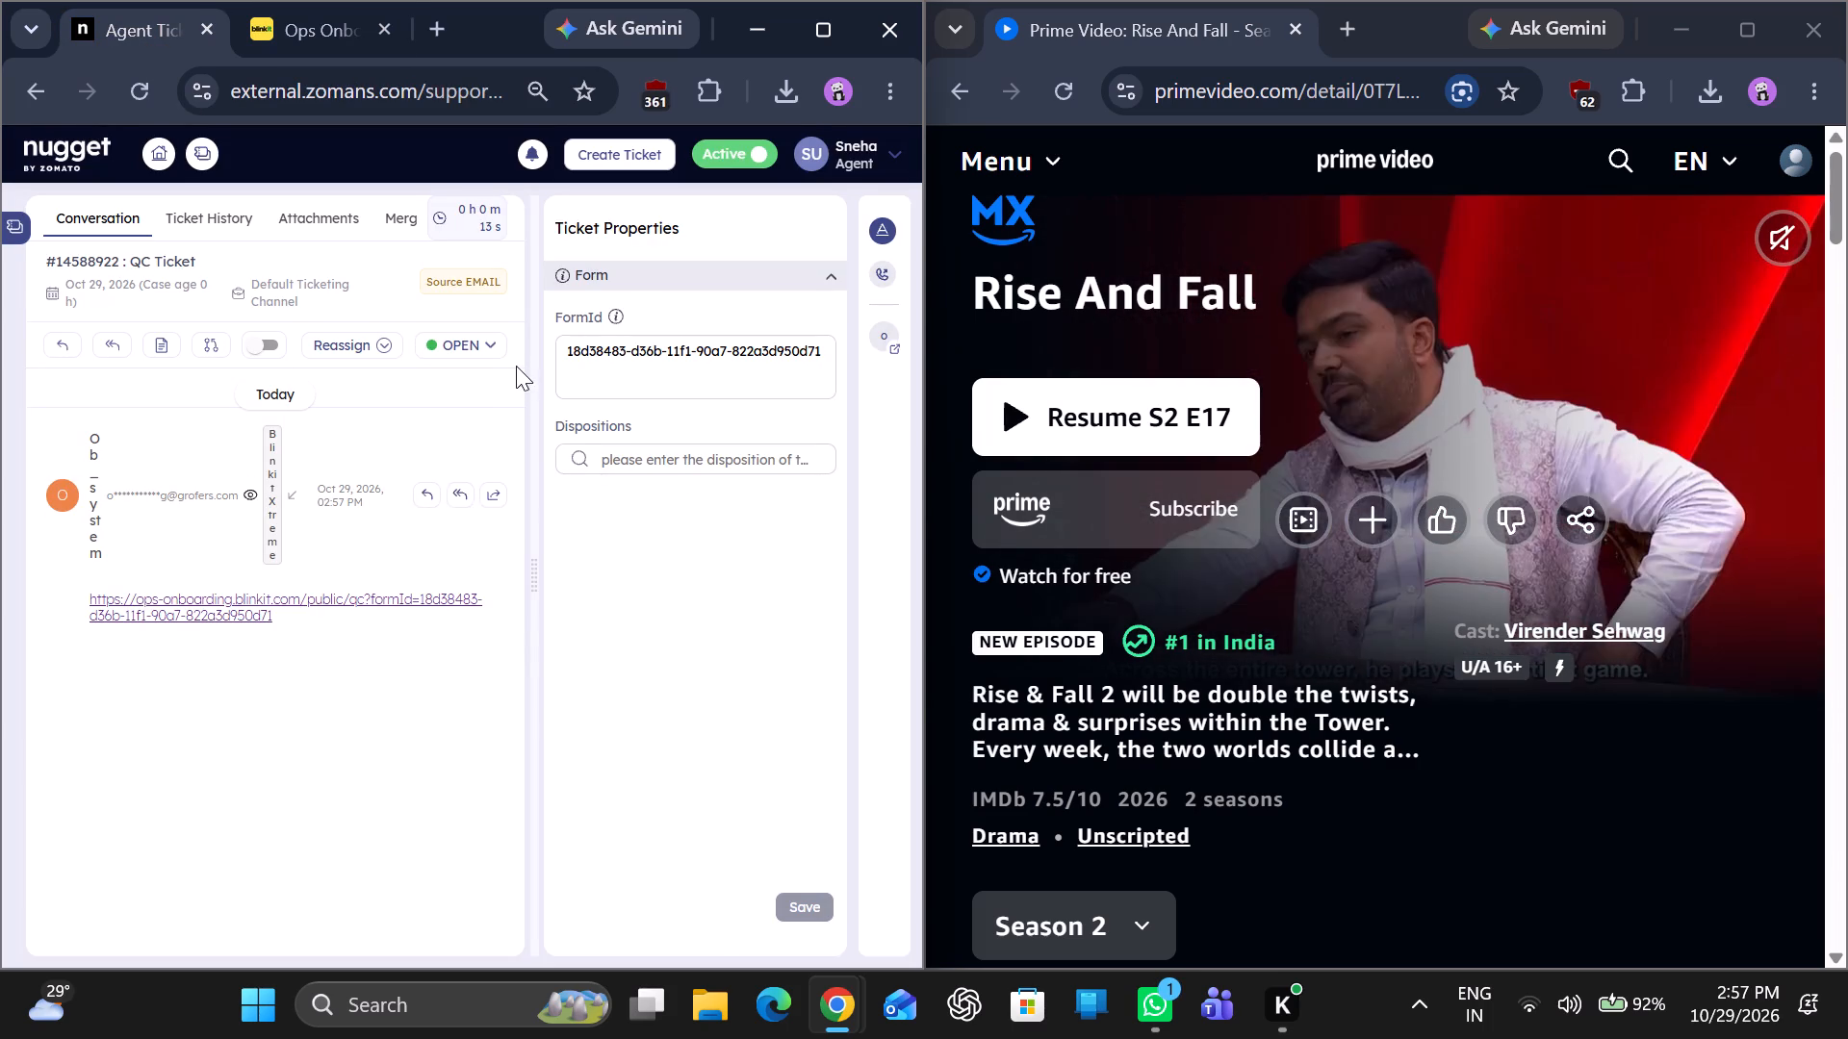
left_click(495, 350)
double_click(465, 377)
double_click(481, 341)
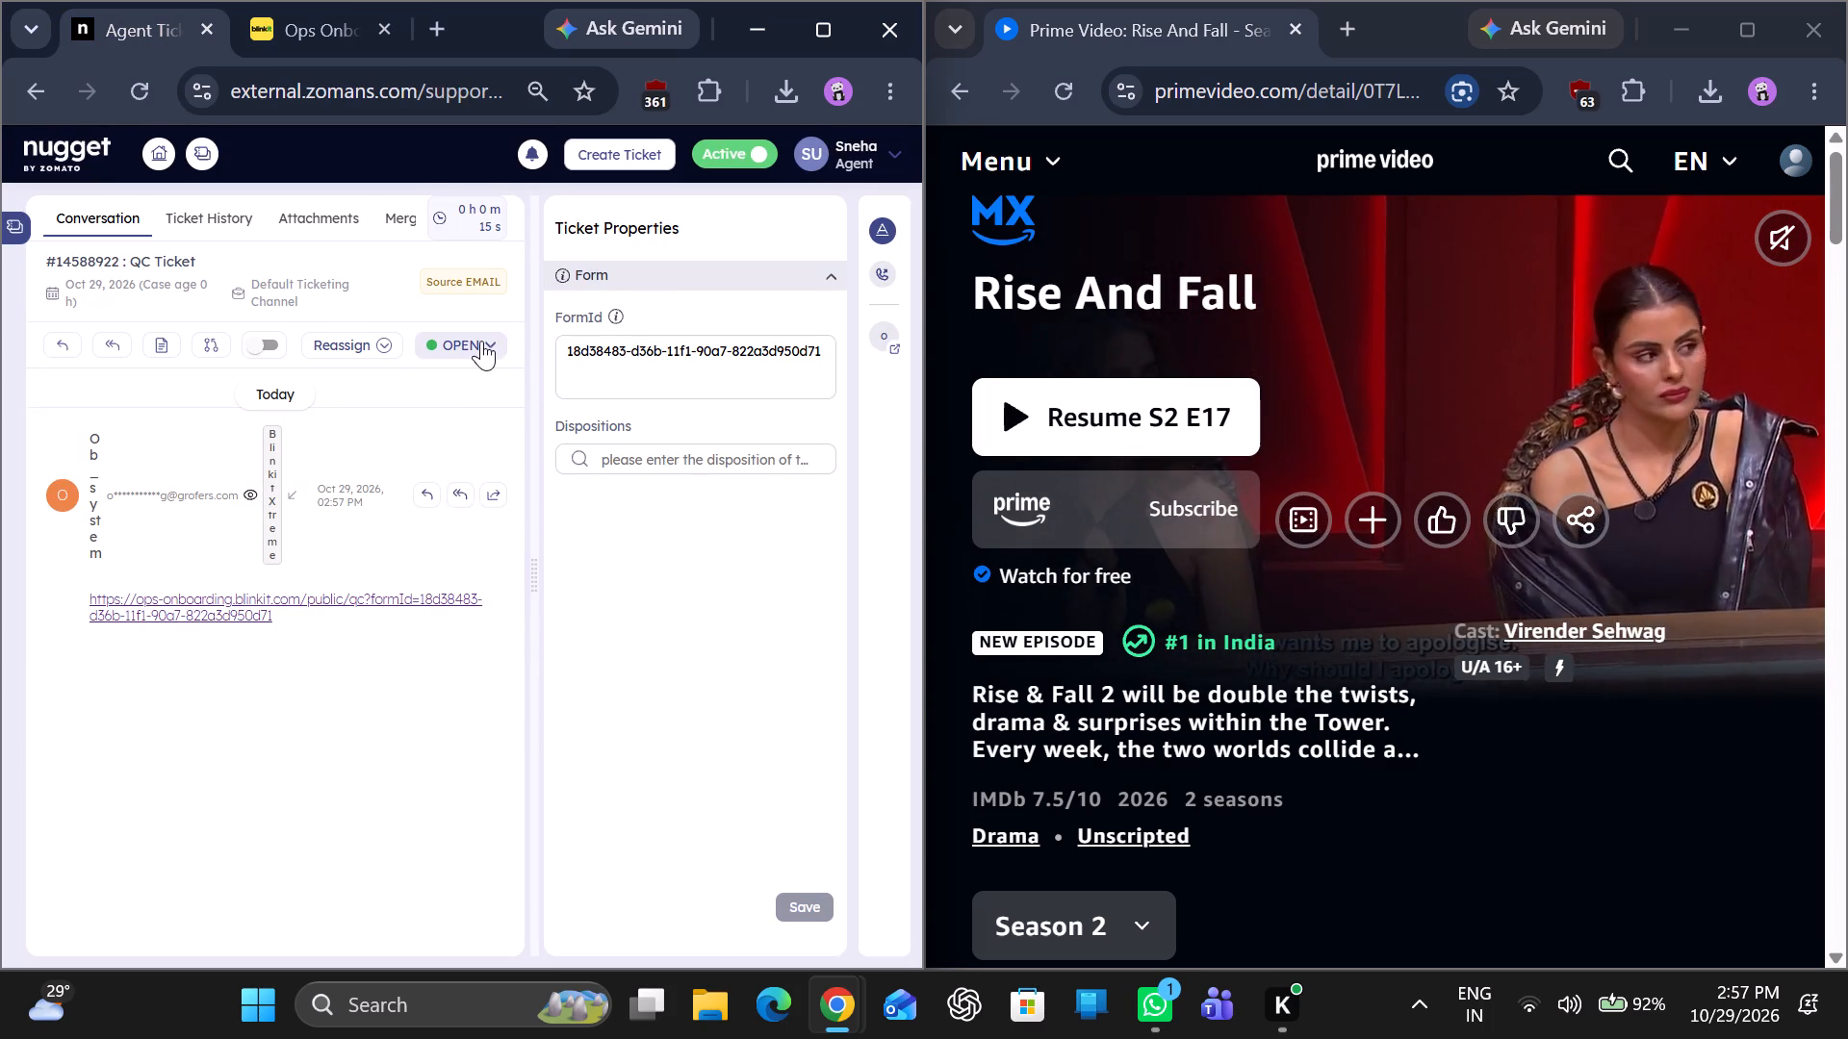
left_click(456, 351)
left_click(460, 375)
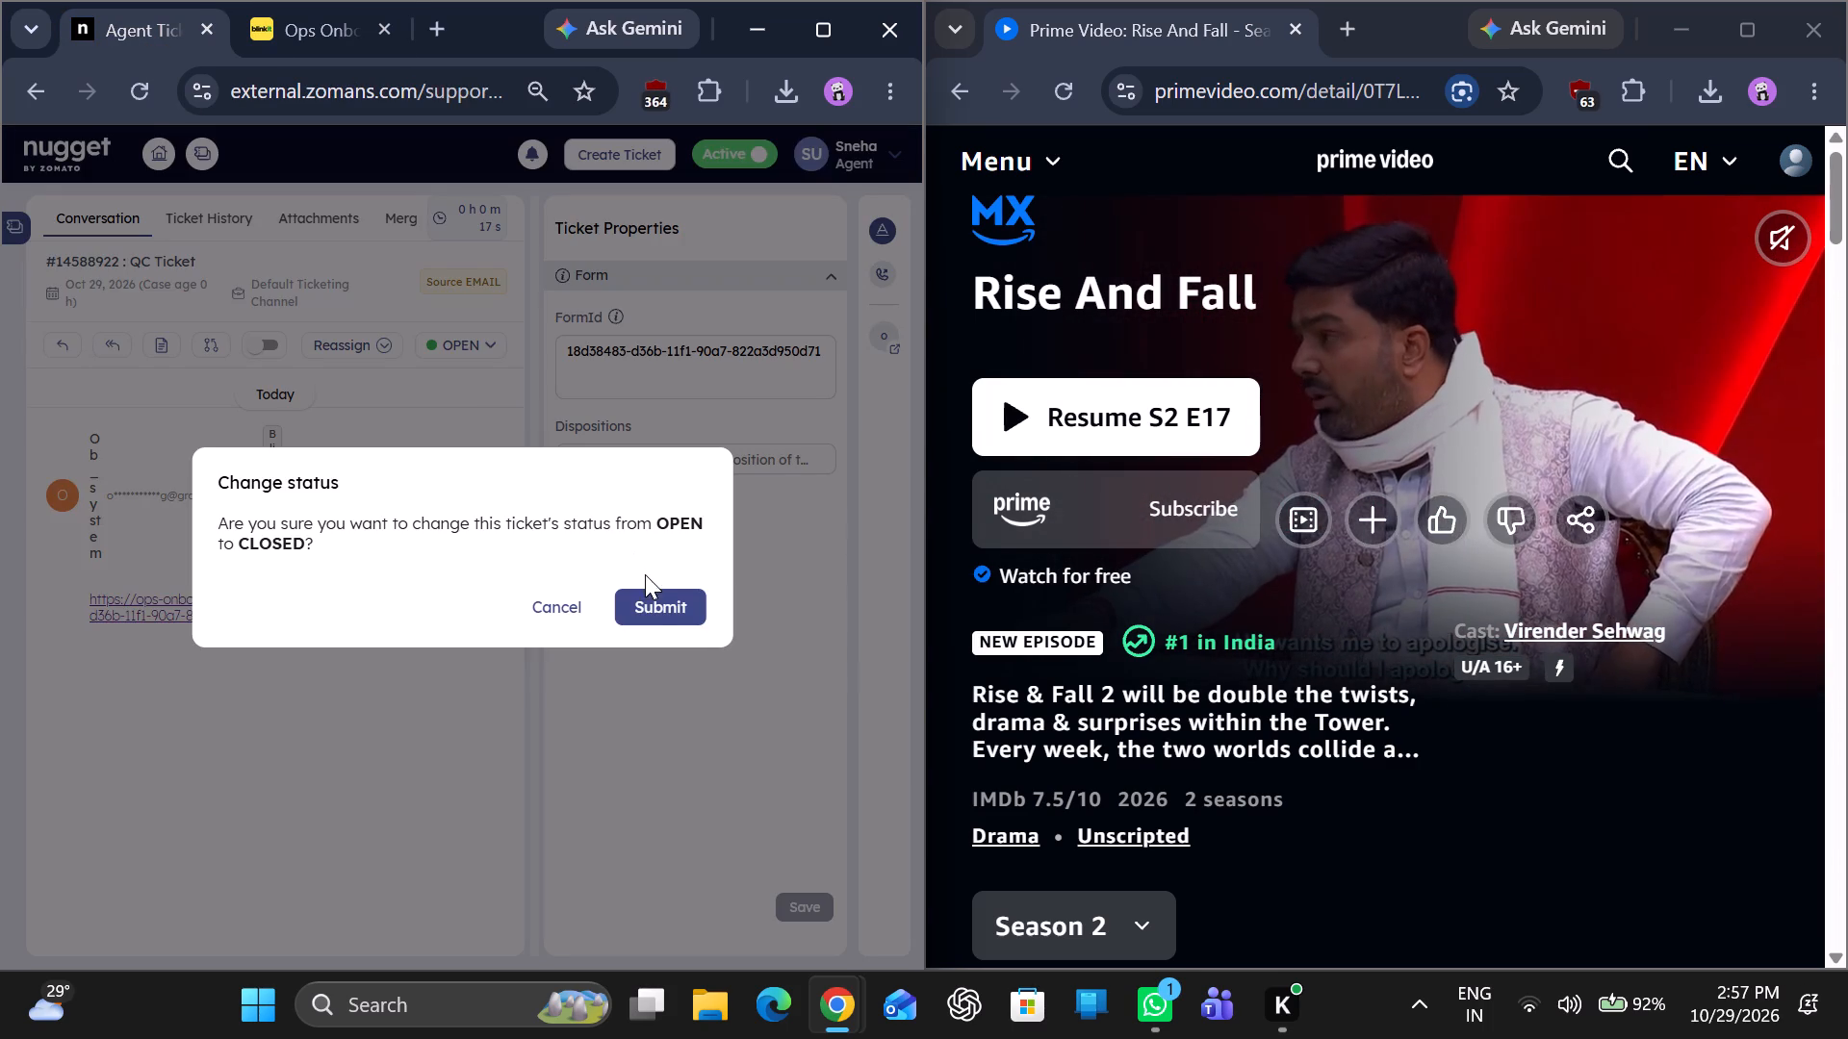
left_click_drag(647, 580, 648, 589)
left_click(631, 620)
left_click(654, 608)
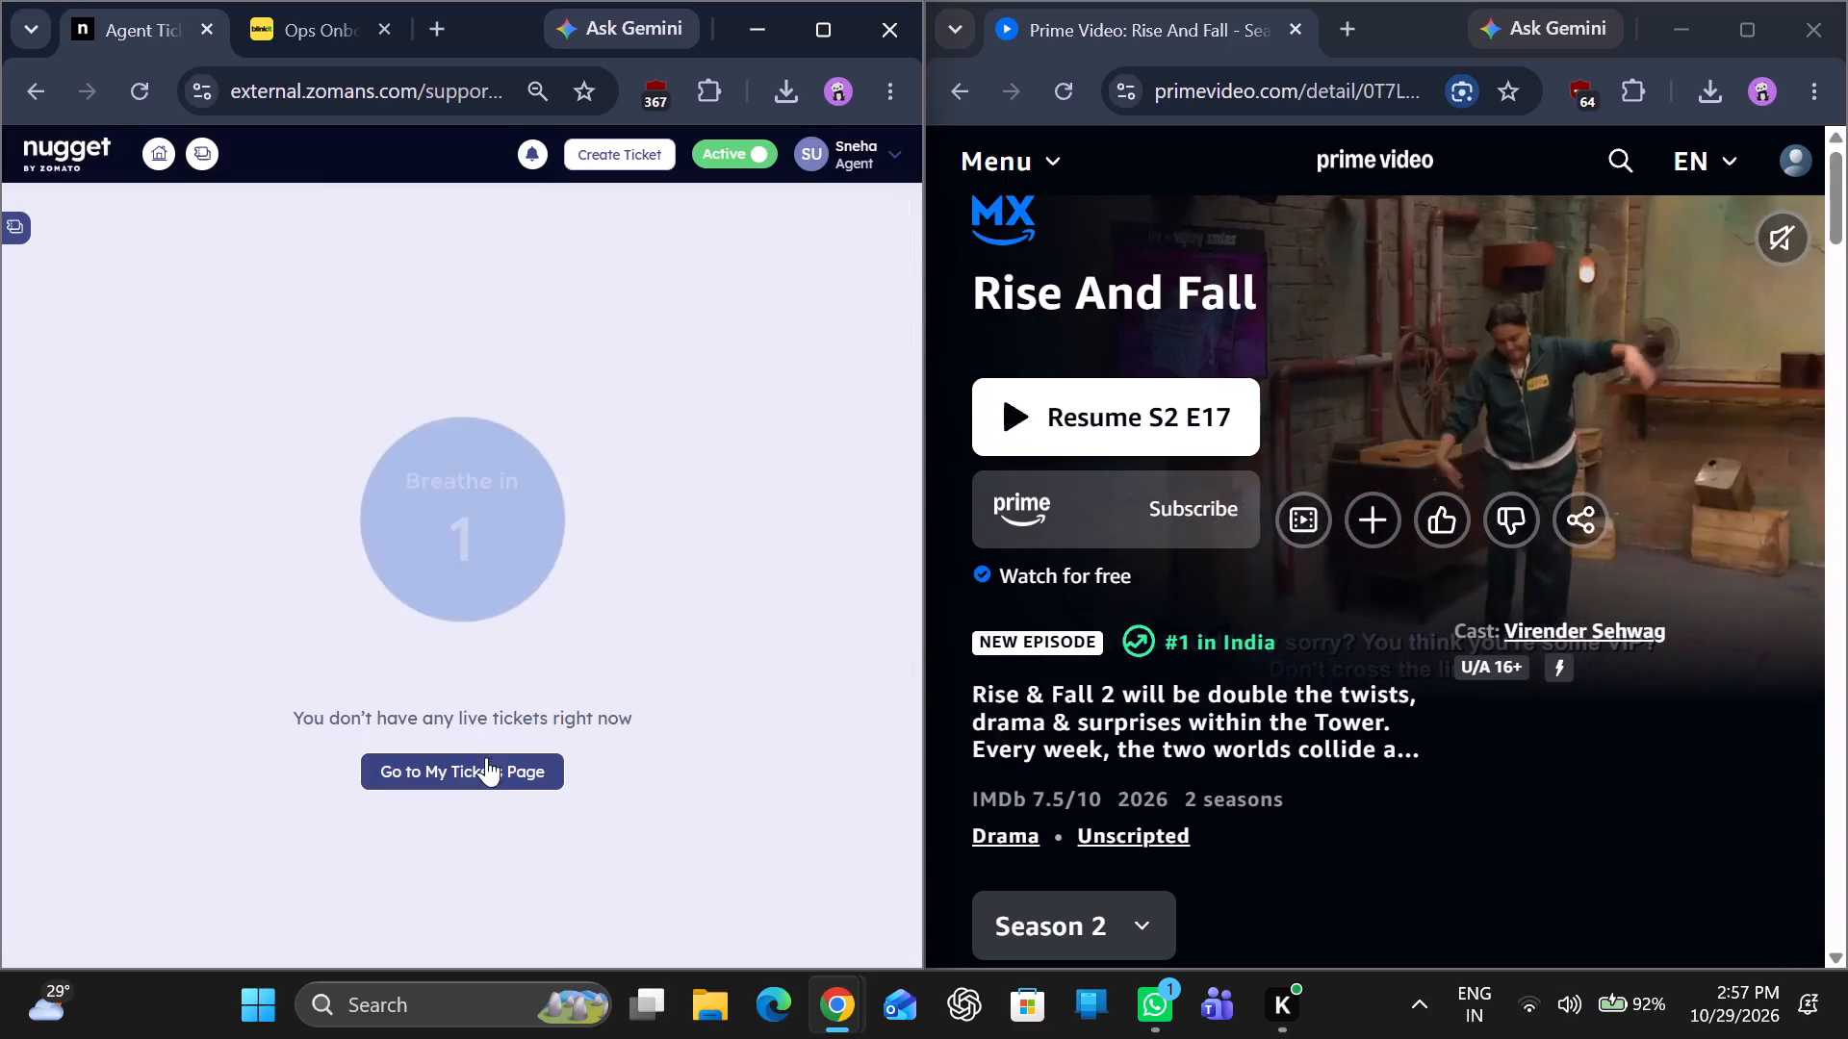
Go back to the My Tickets page.
left_click(486, 760)
left_click_drag(489, 760, 501, 764)
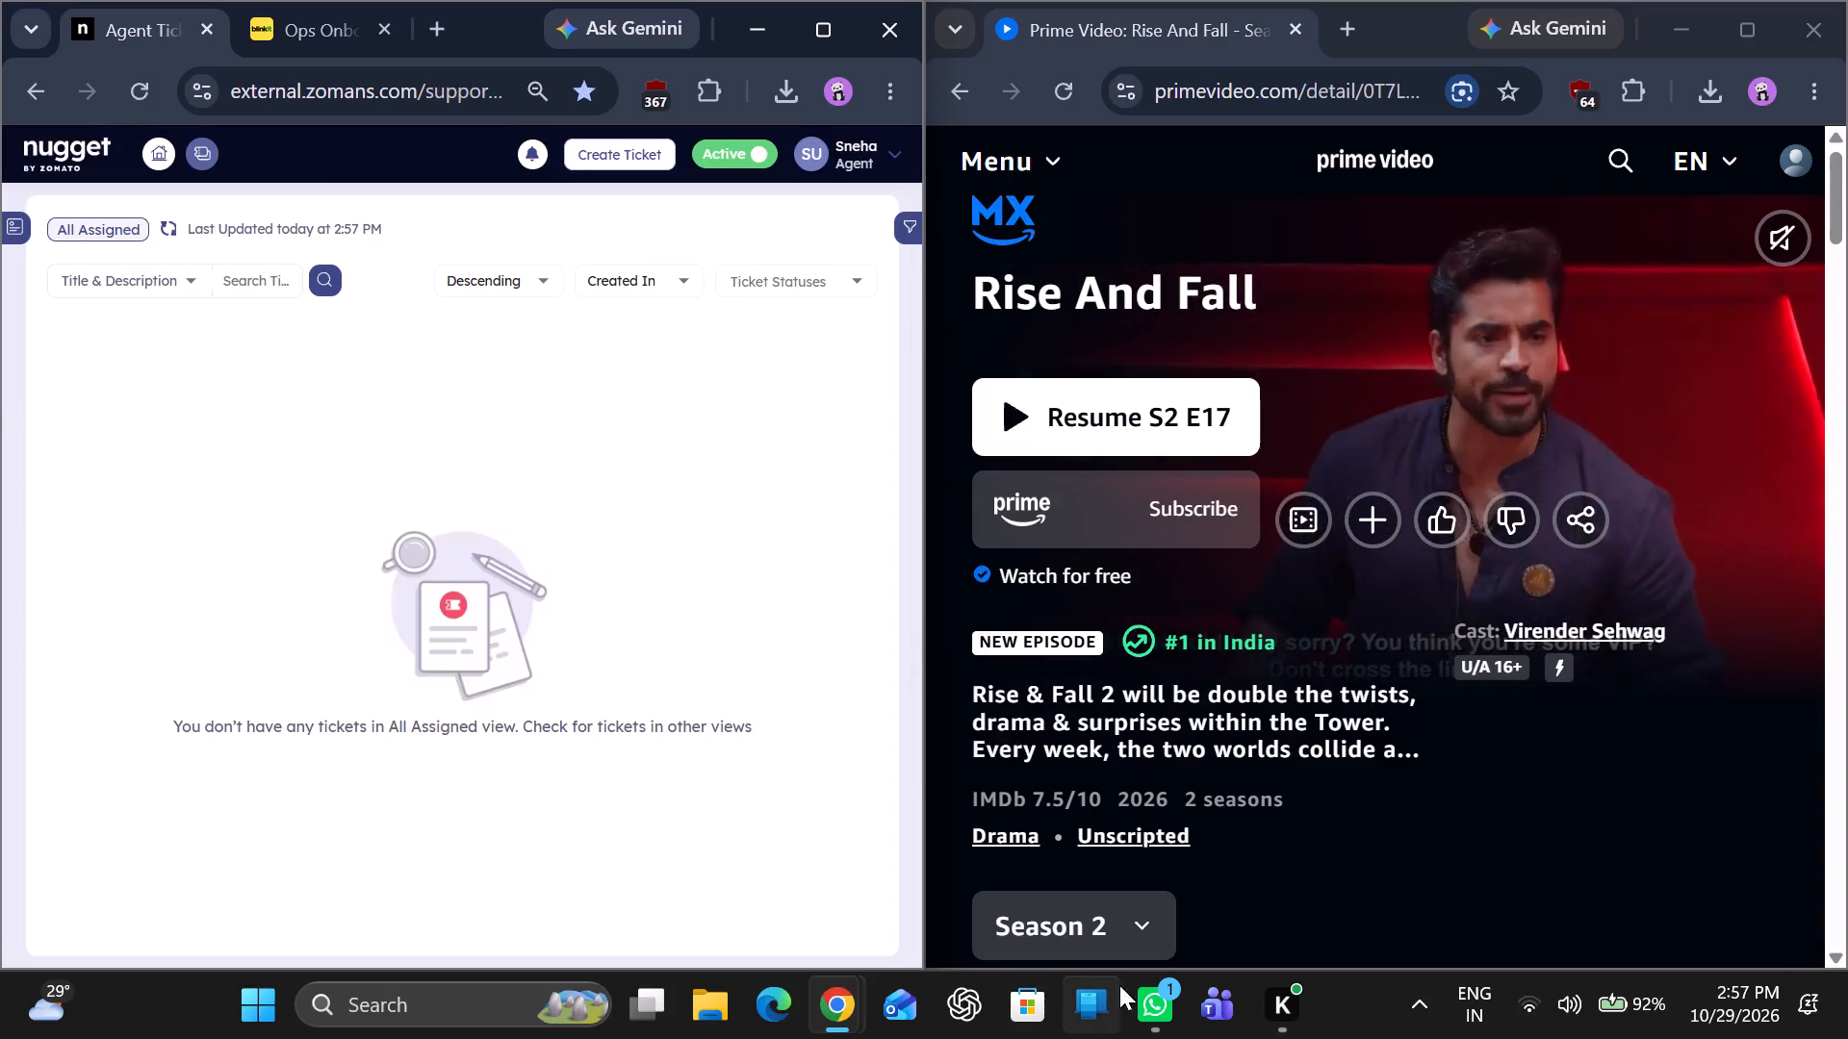
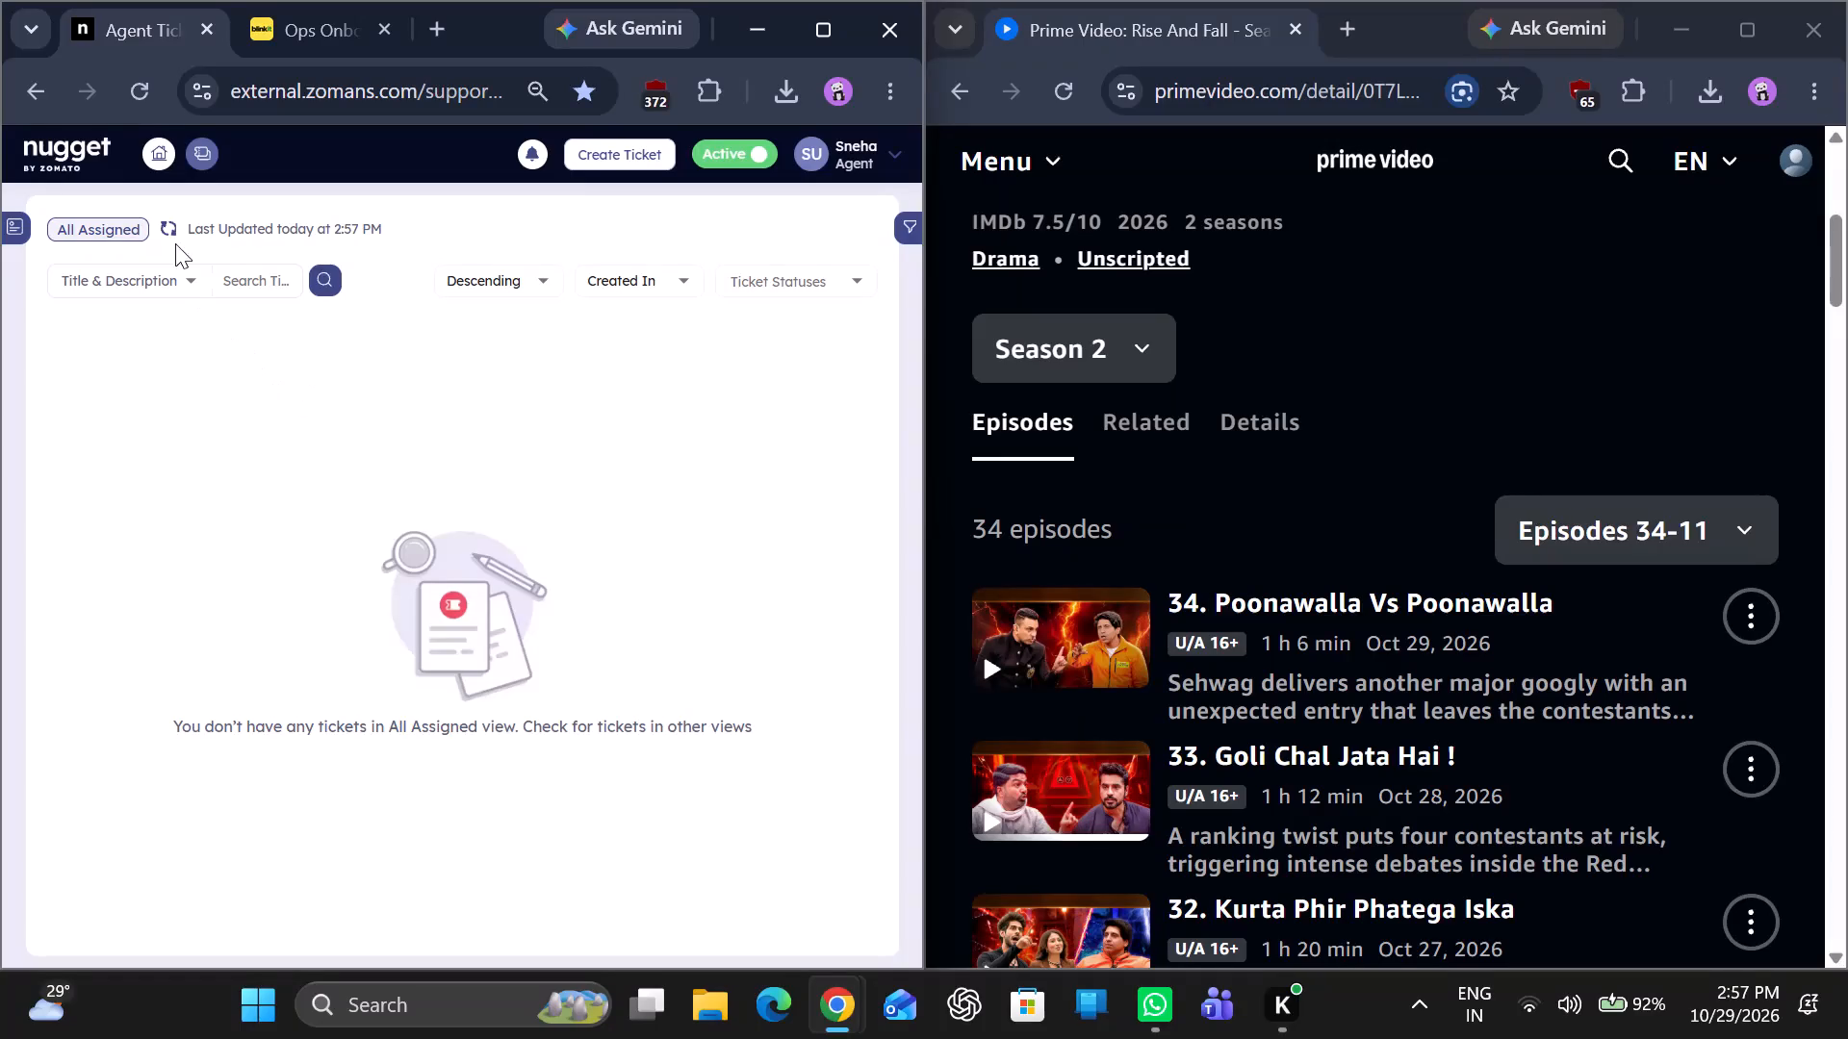
Refresh the All Assigned ticket list and close the finished QC Dashboard page.
scroll(148, 190, "down", 1)
left_click(167, 223)
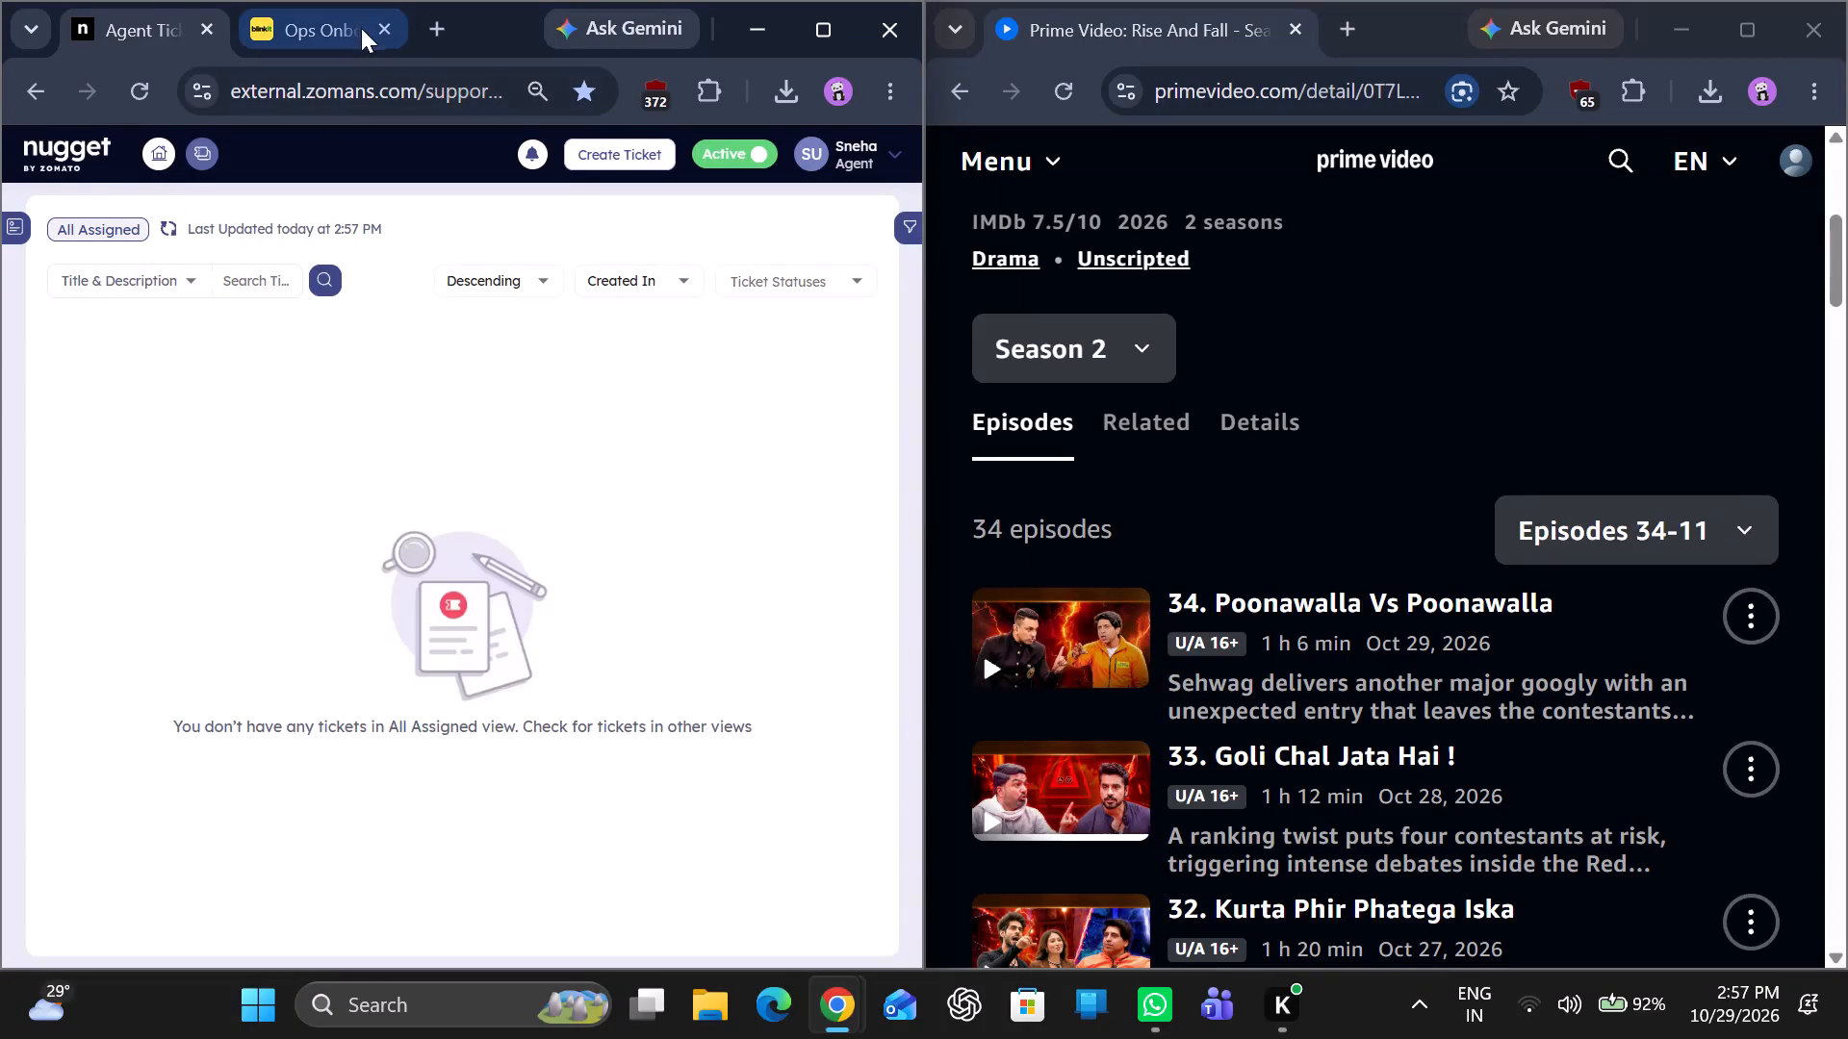
left_click(361, 20)
left_click(375, 29)
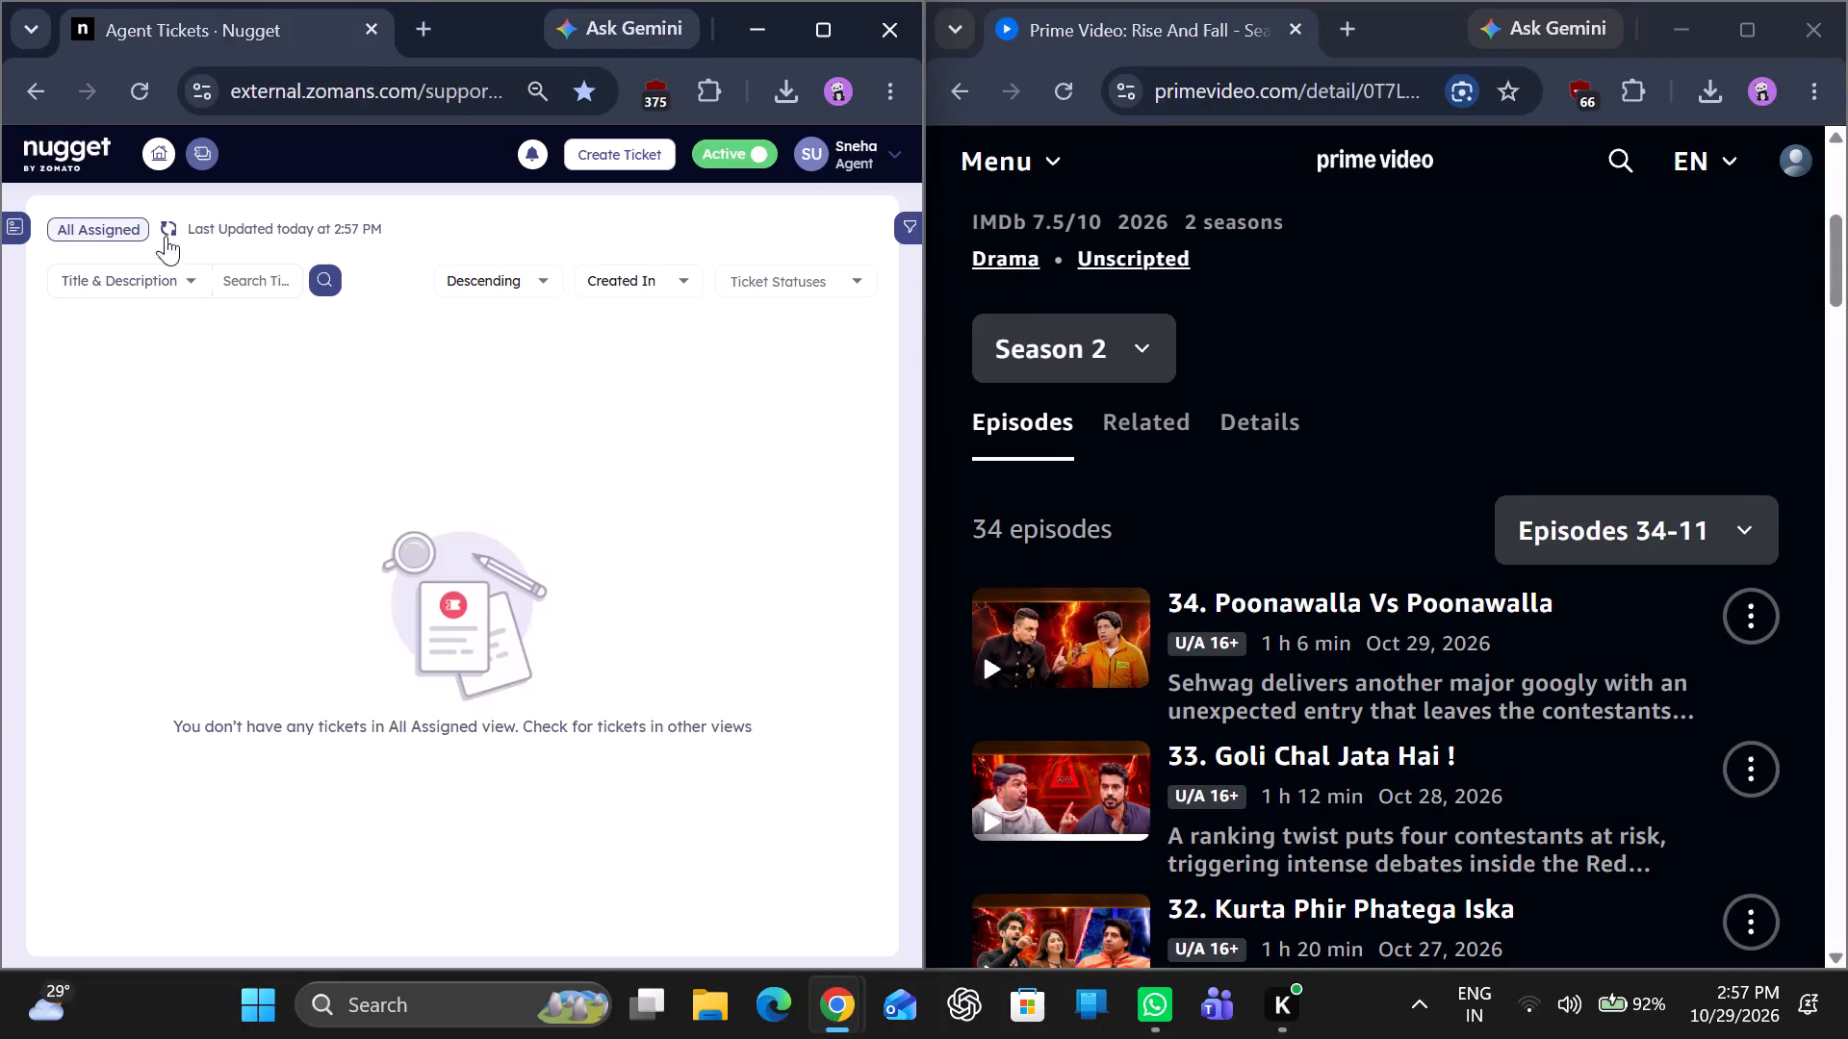
left_click(167, 226)
double_click(204, 363)
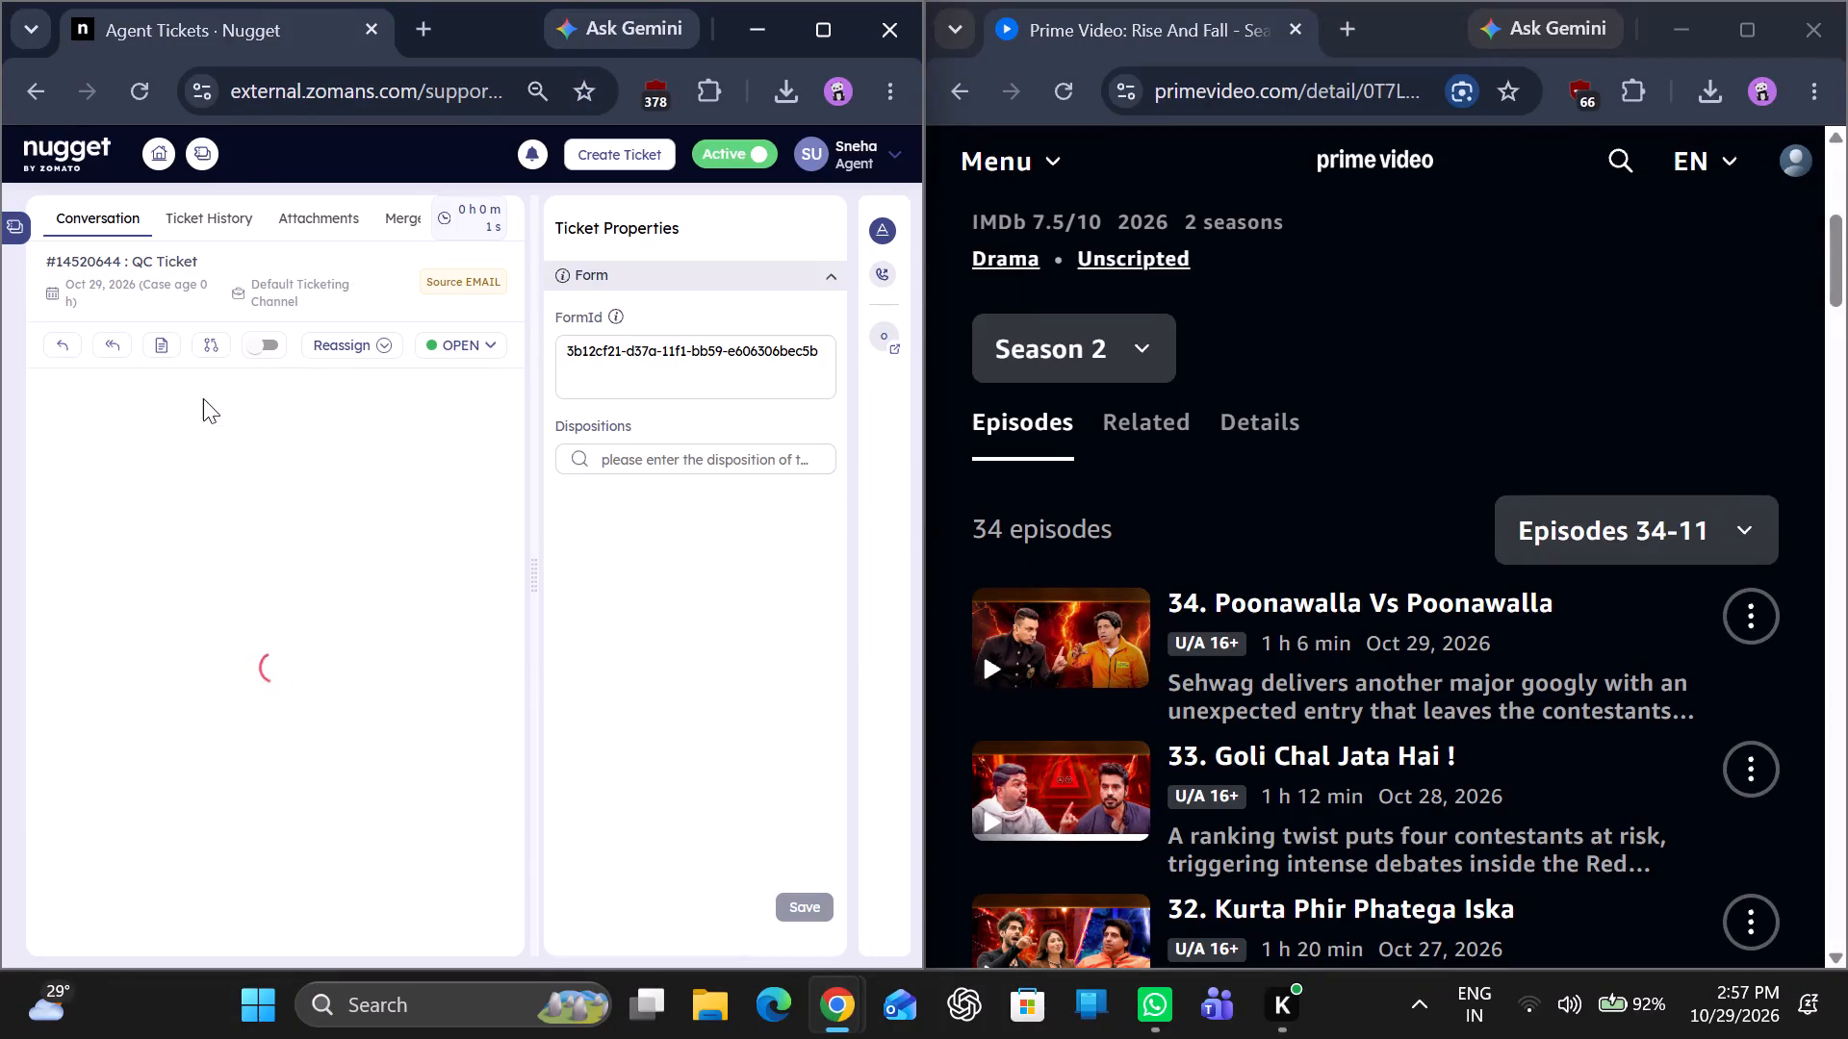
triple_click(205, 598)
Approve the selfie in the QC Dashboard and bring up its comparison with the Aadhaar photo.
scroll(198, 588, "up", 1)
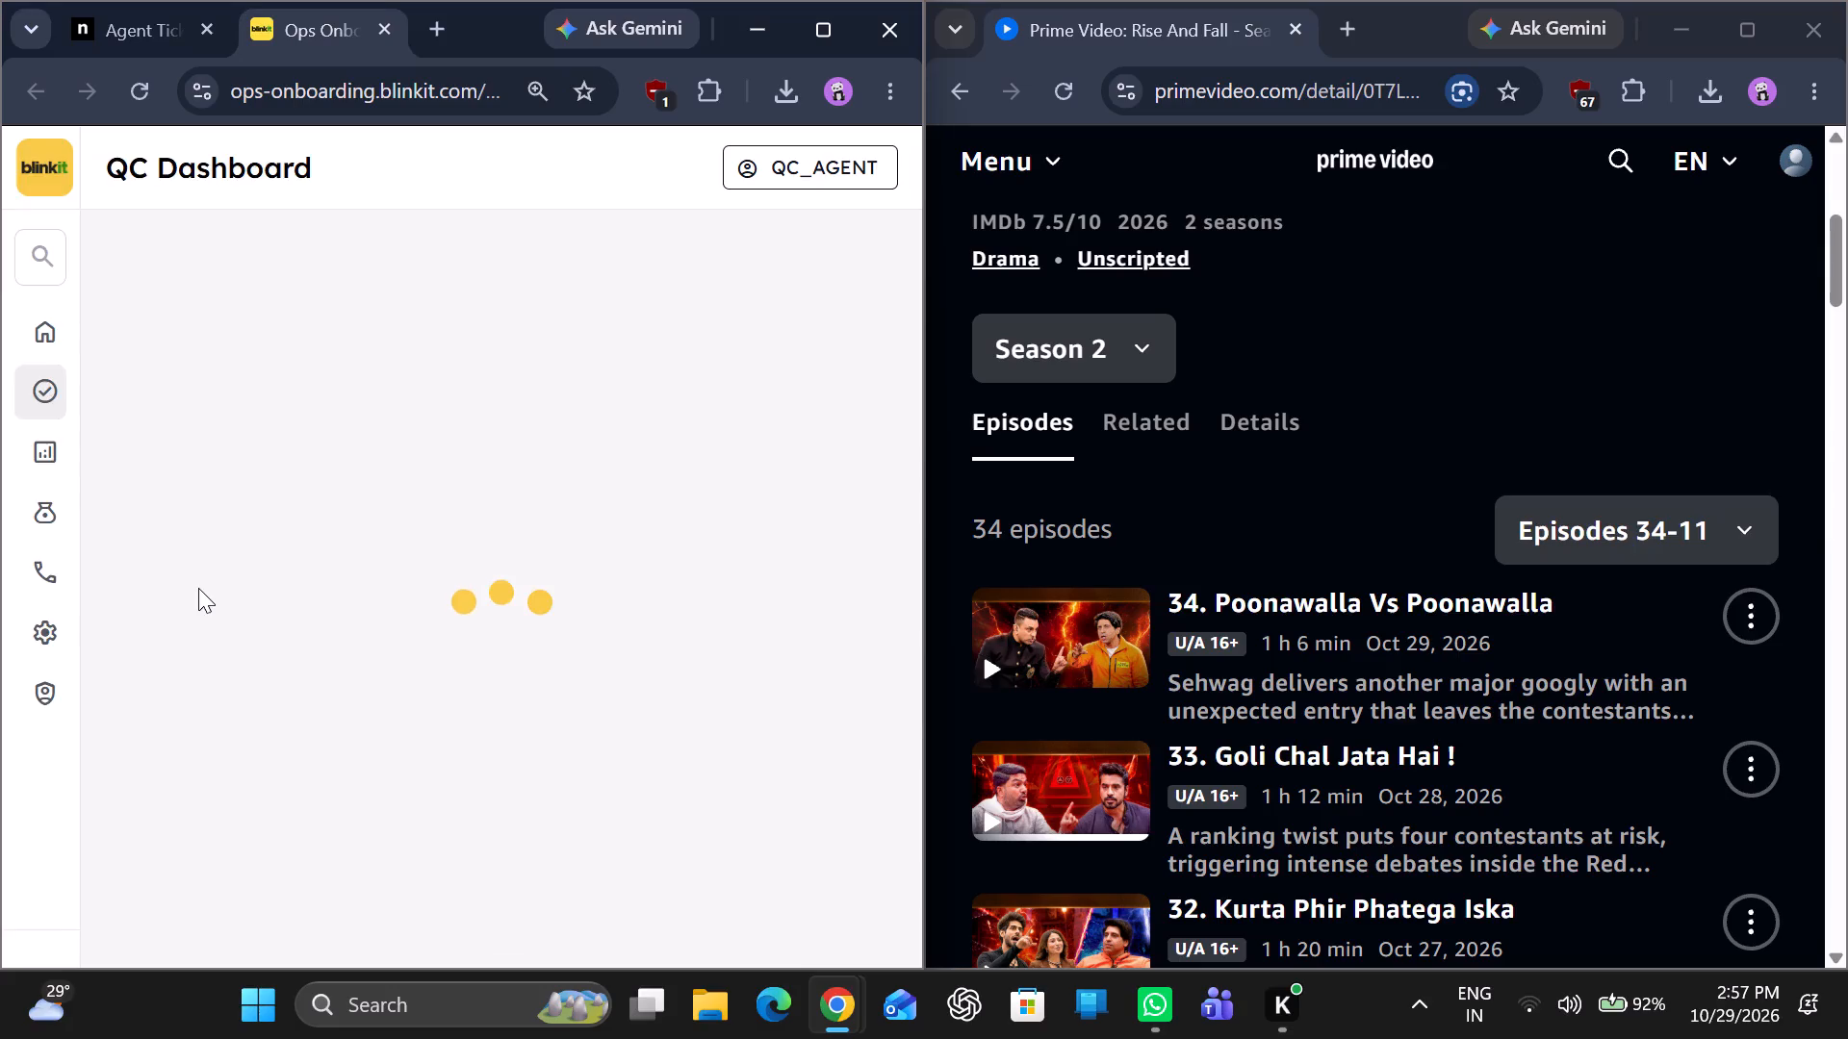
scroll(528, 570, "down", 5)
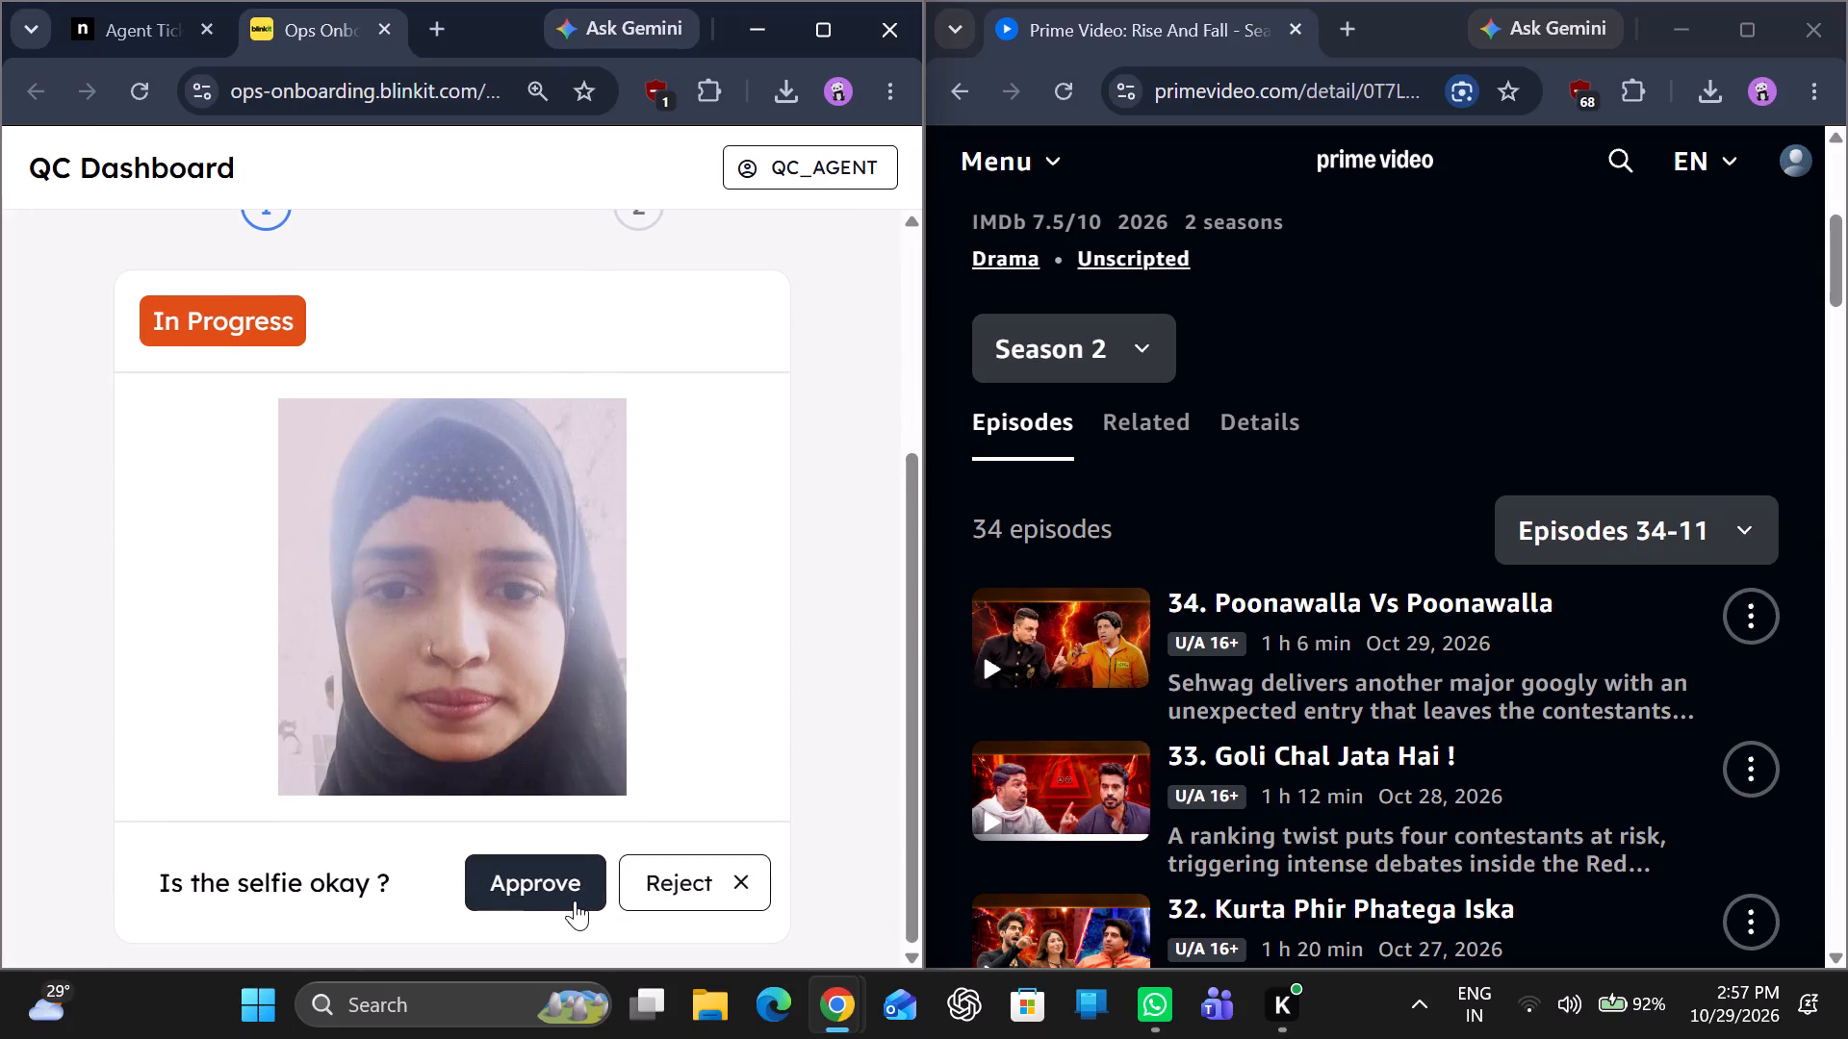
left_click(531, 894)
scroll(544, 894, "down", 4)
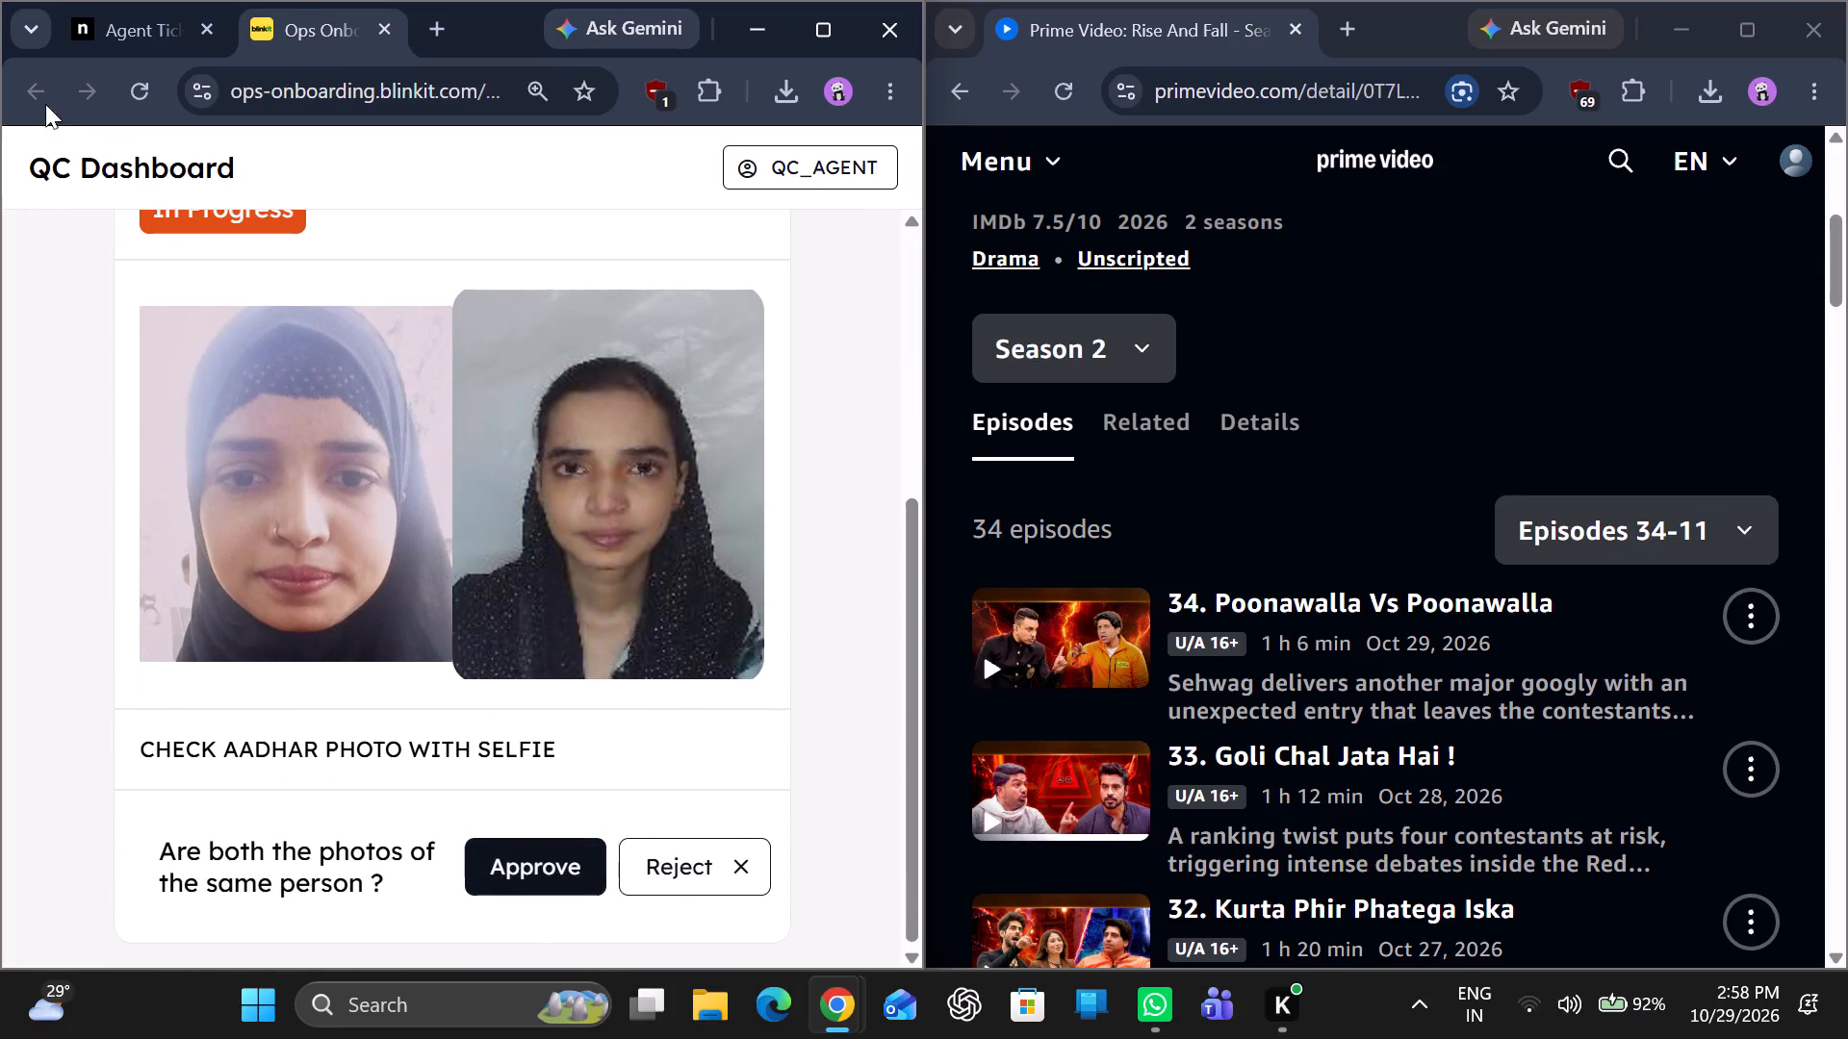
Reload the QC form from the photo comparison and reject the selfie instead.
left_click(136, 100)
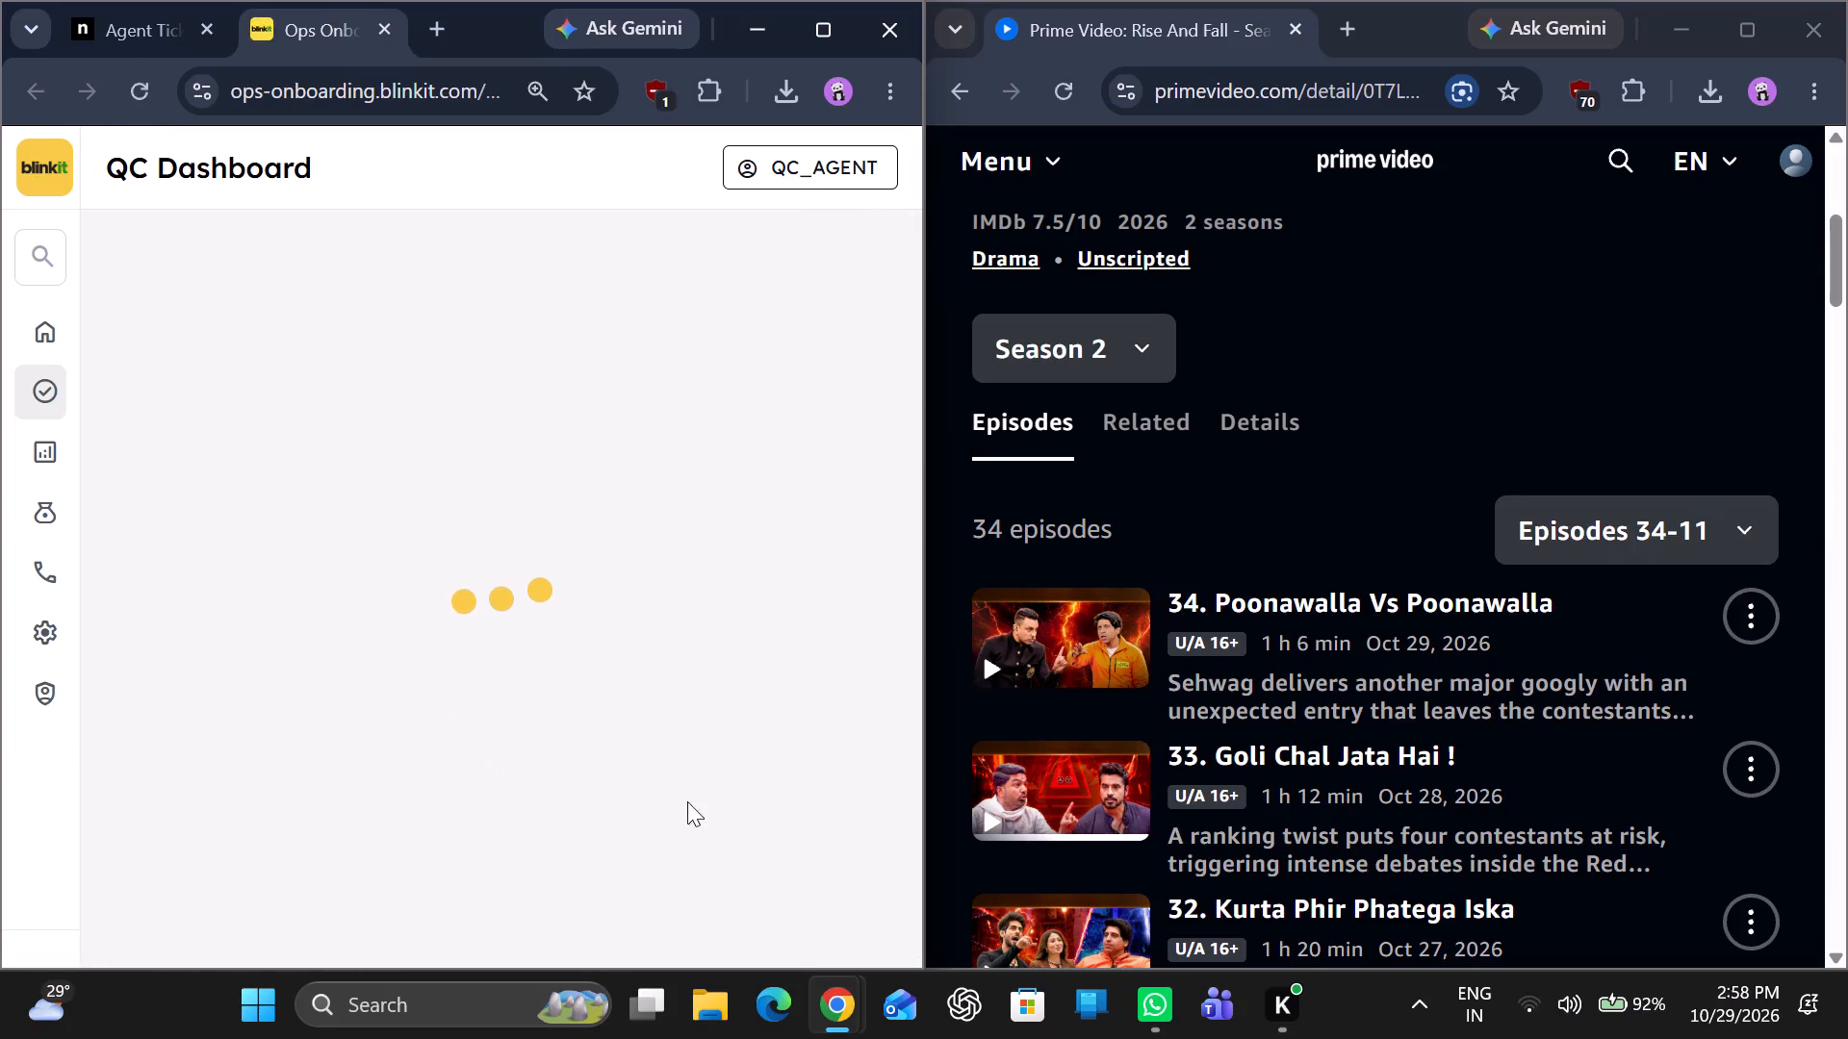
scroll(750, 814, "down", 3)
left_click(711, 880)
double_click(694, 732)
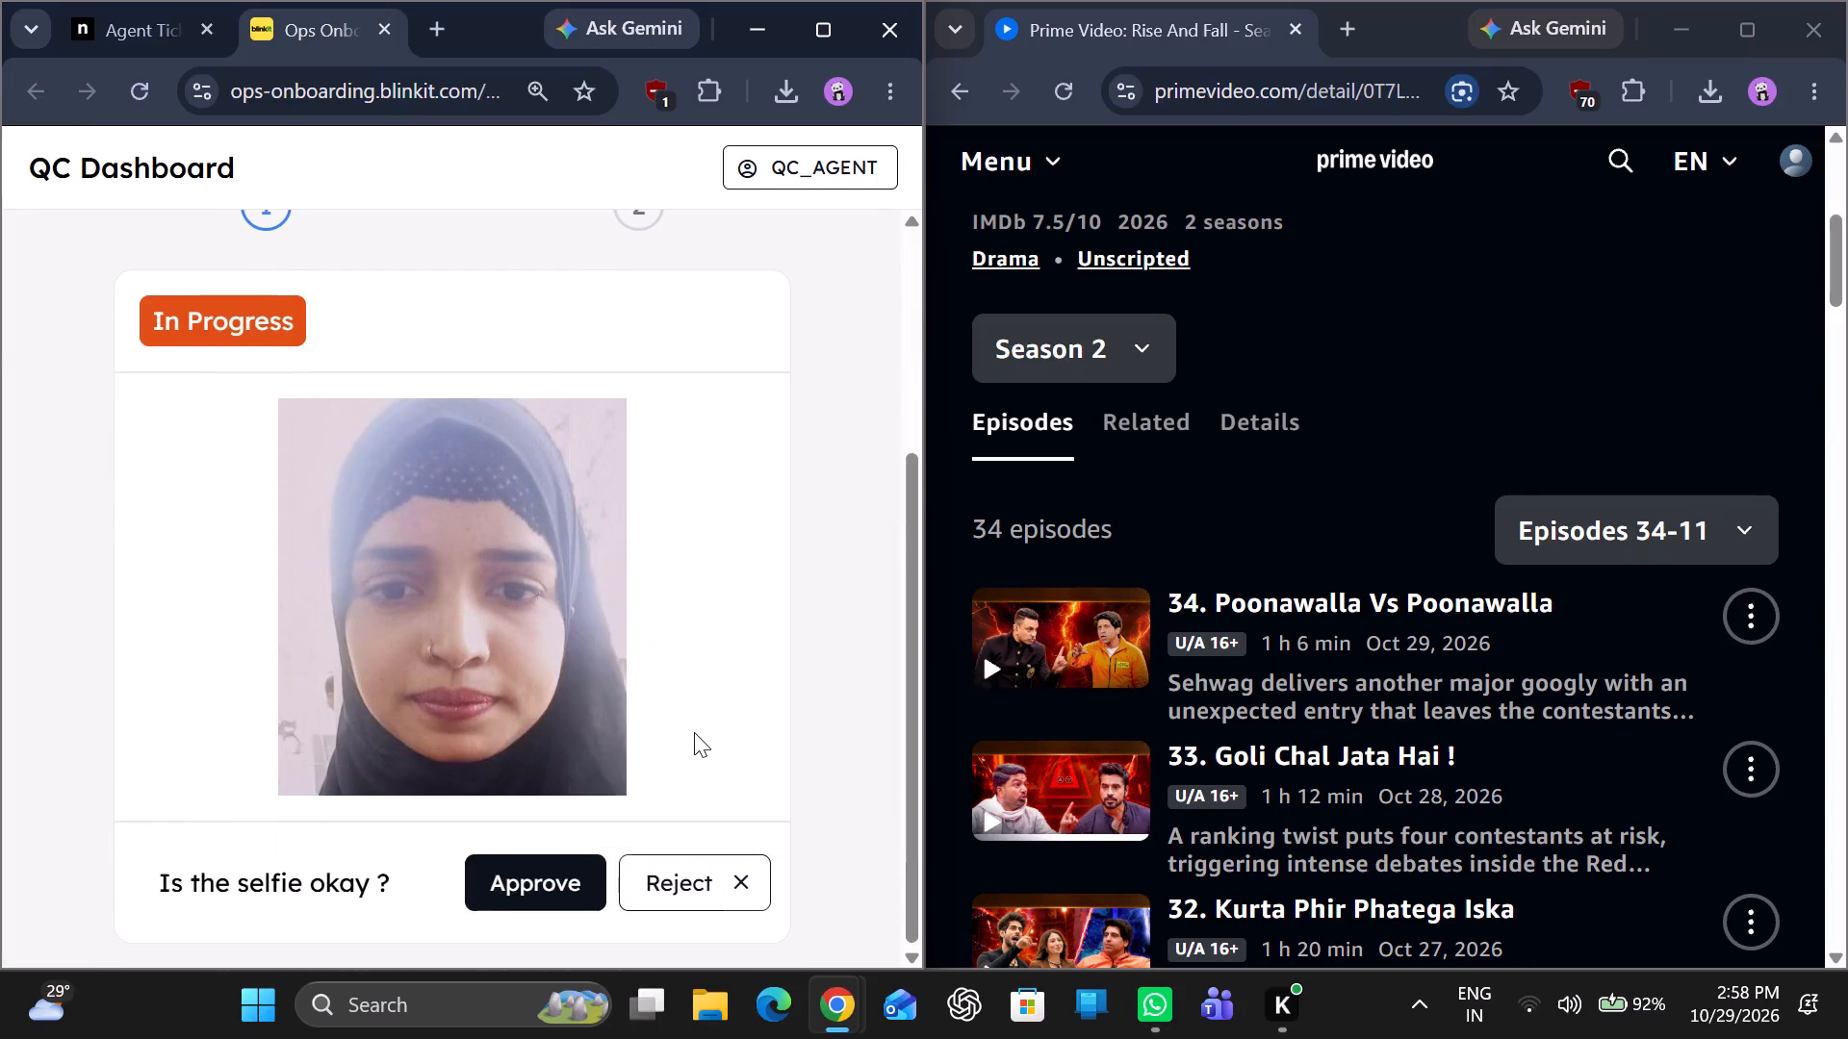
Close the QC Dashboard page and change ticket #14520644 to CLOSED, submitting the change.
left_click(386, 31)
left_click(496, 336)
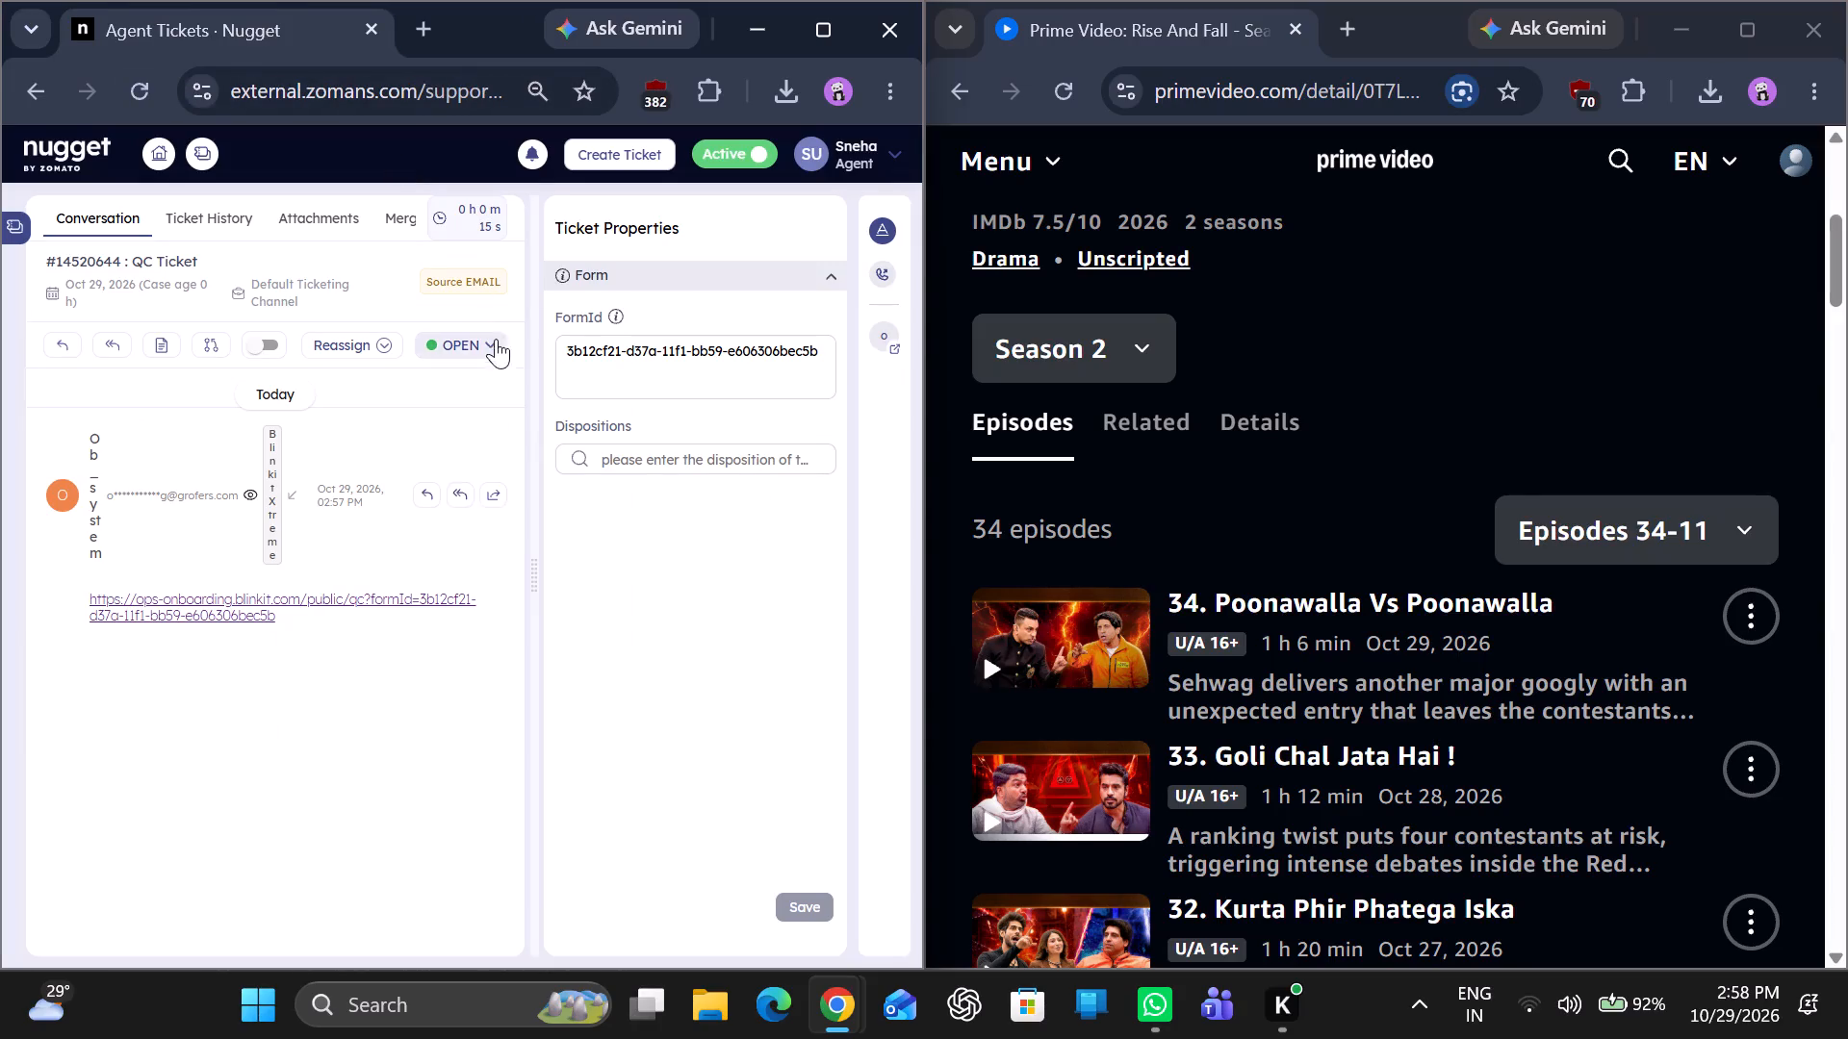
double_click(459, 378)
left_click(466, 332)
left_click(466, 389)
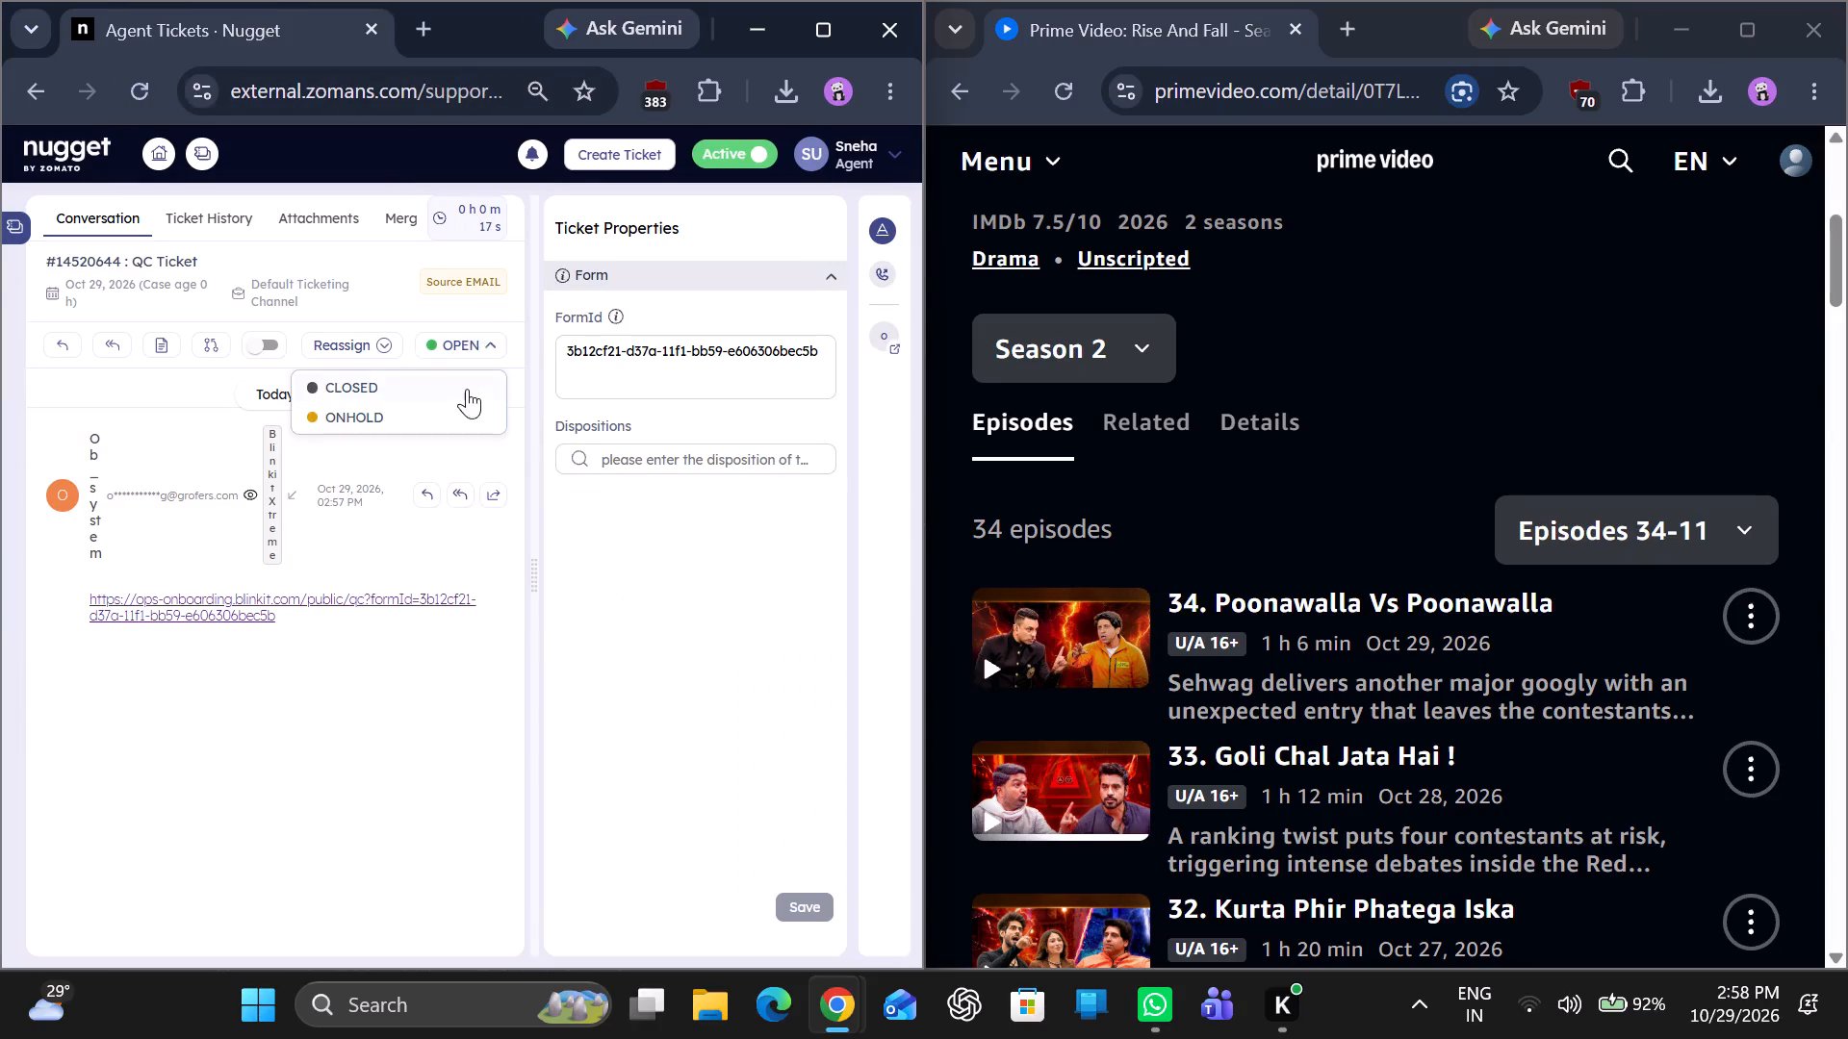
left_click(652, 591)
Go back to the My Tickets page and refresh the All Assigned list.
left_click(491, 769)
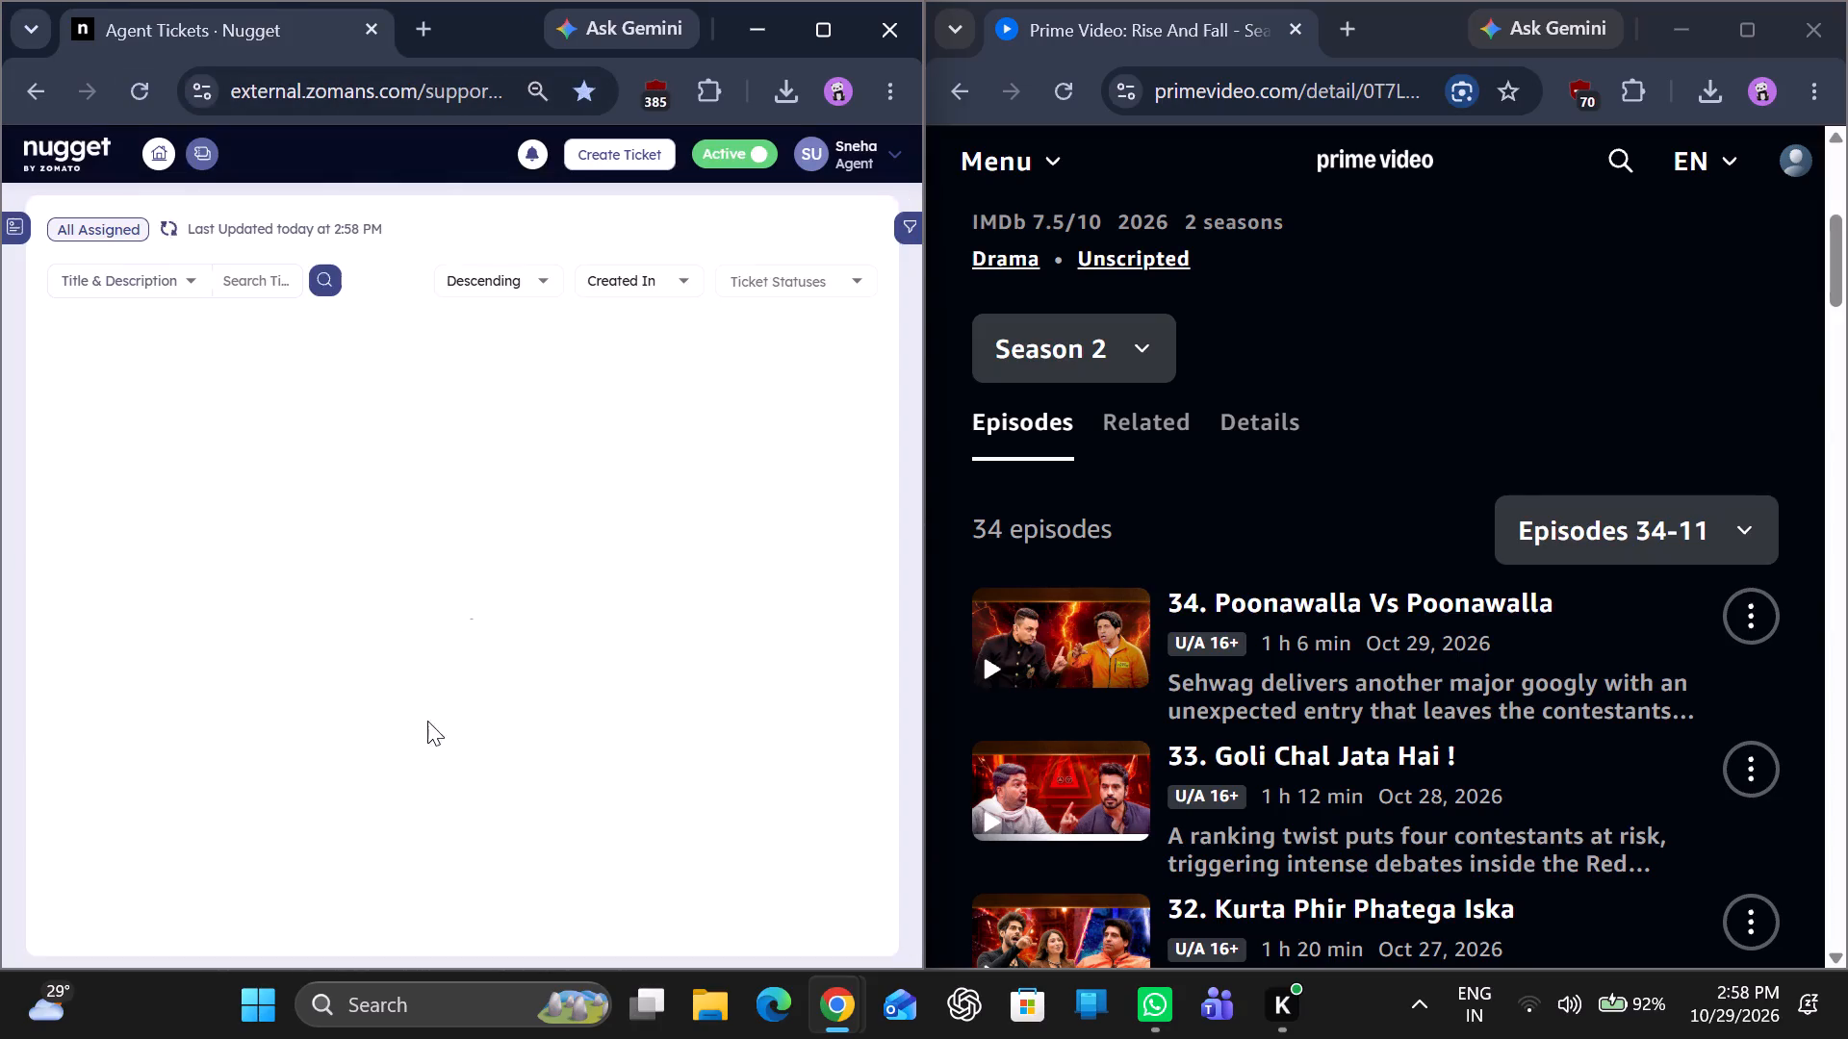
left_click(171, 226)
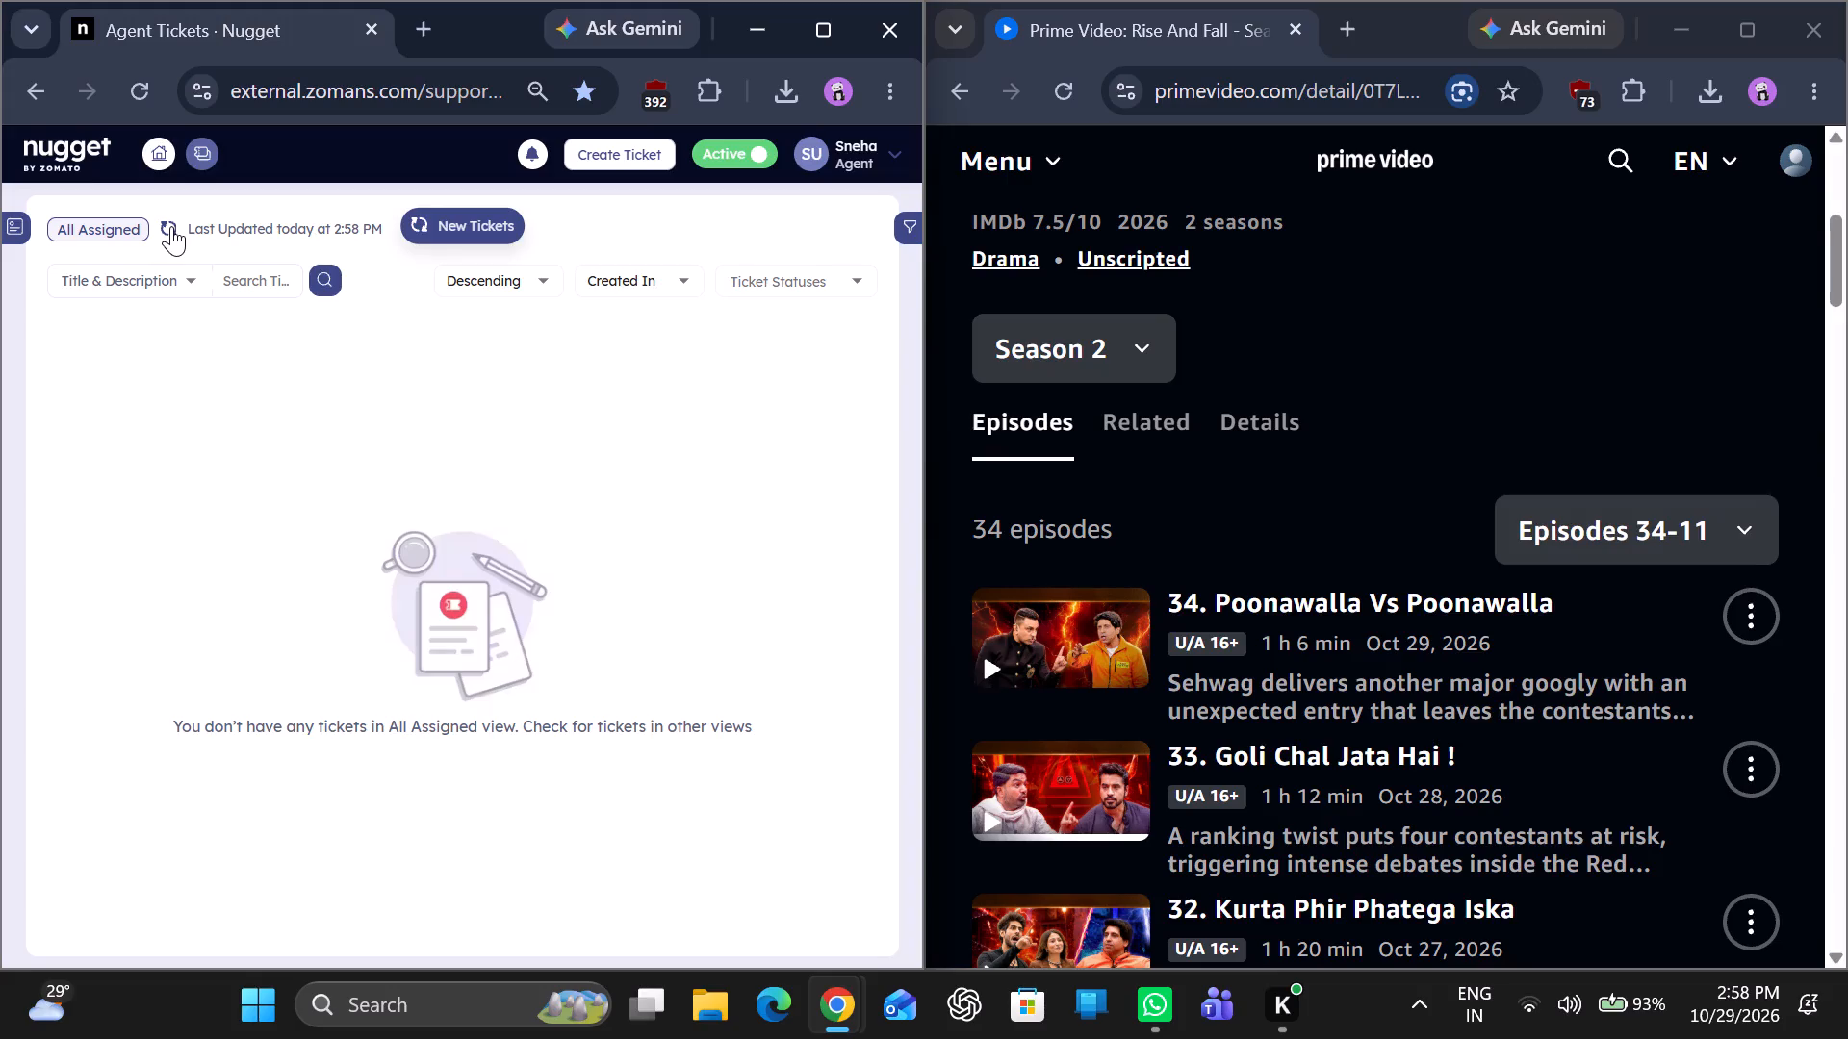
Load the new tickets, open QC ticket #14487013 and follow its onboarding form link.
left_click(442, 229)
left_click(378, 388)
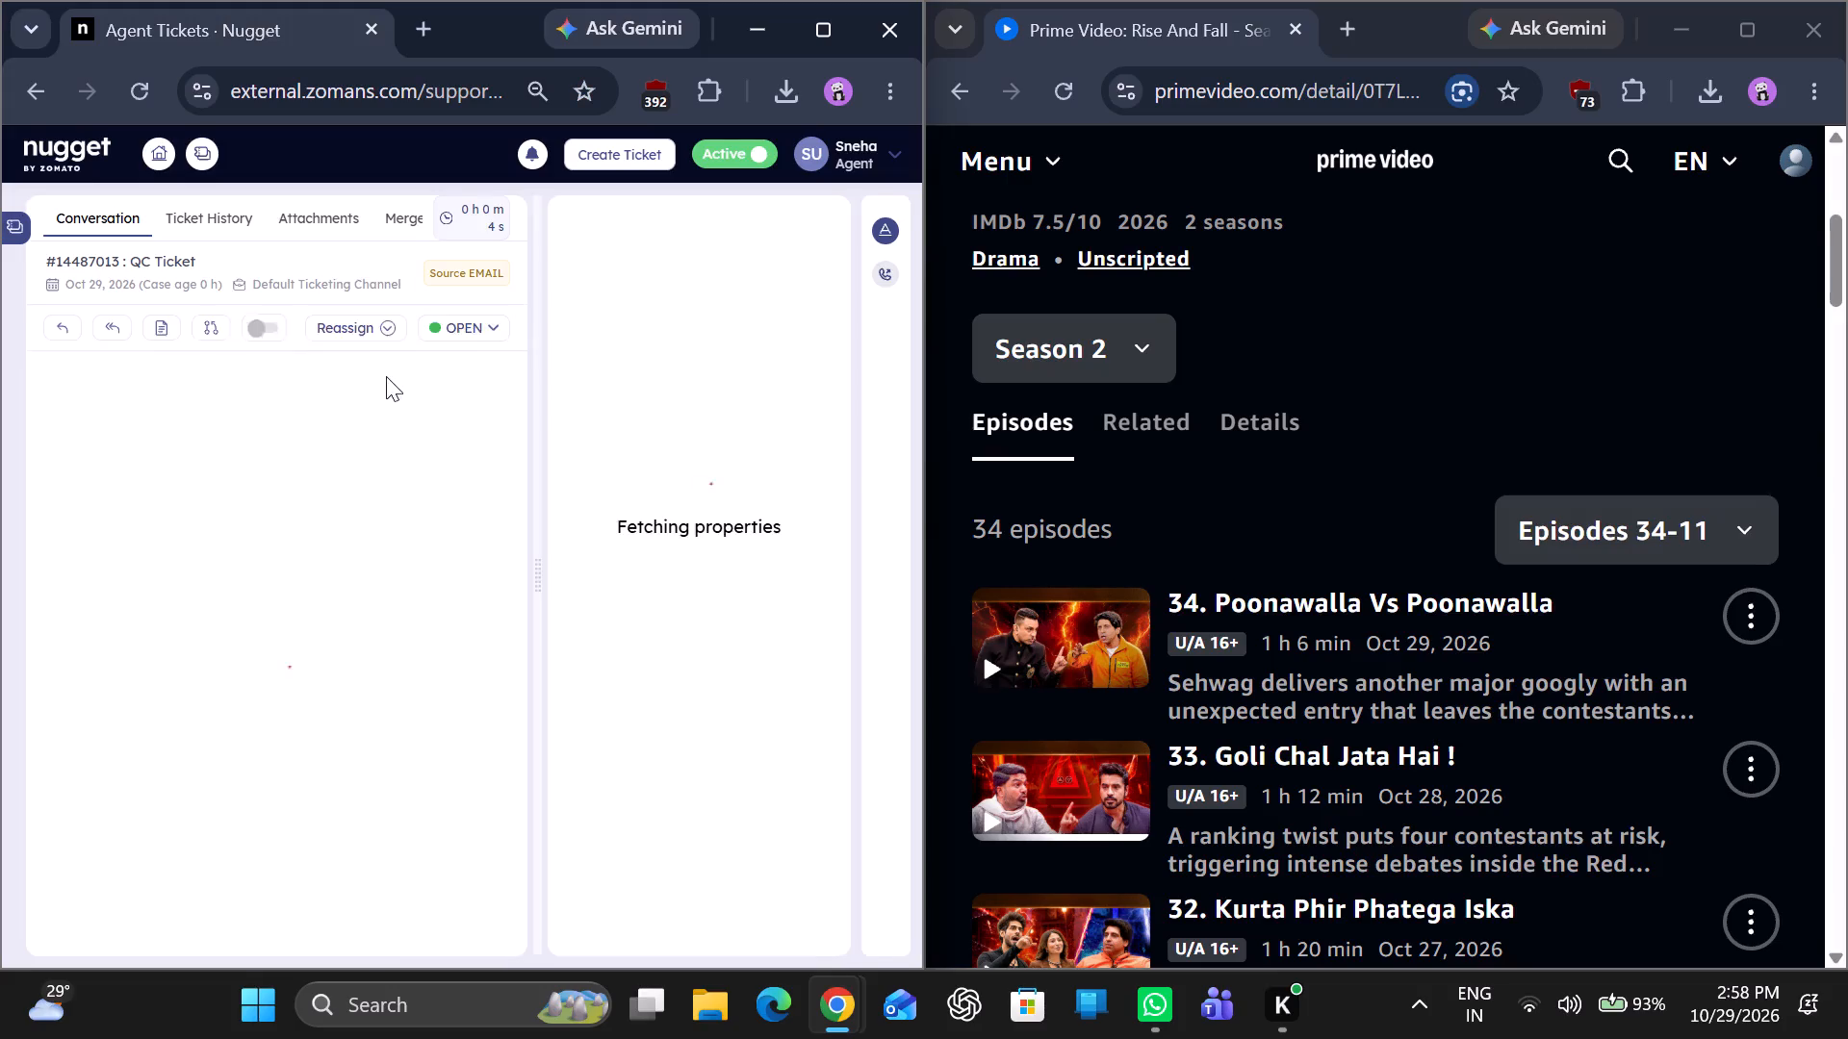
double_click(192, 608)
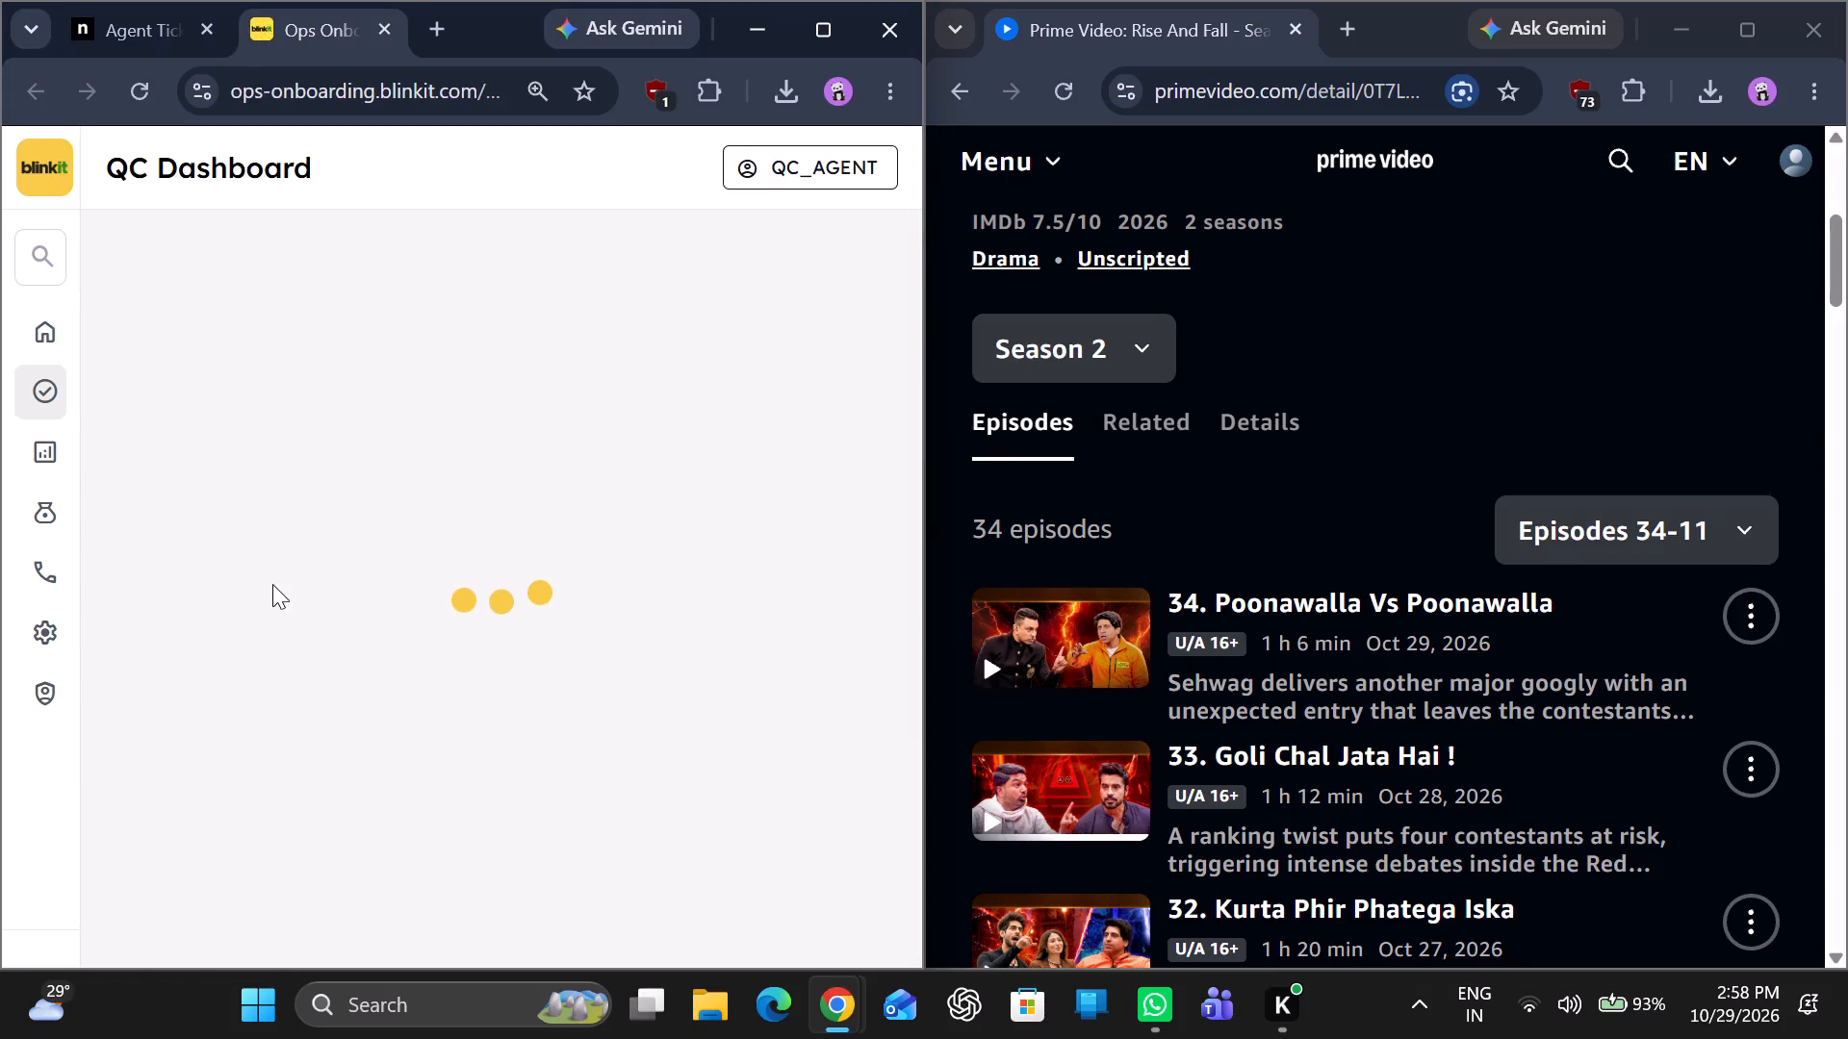
Review and approve the selfie, and approve its match with the Aadhaar photo in the QC Dashboard.
scroll(529, 623, "down", 3)
scroll(531, 634, "up", 1)
scroll(531, 634, "down", 3)
left_click(561, 885)
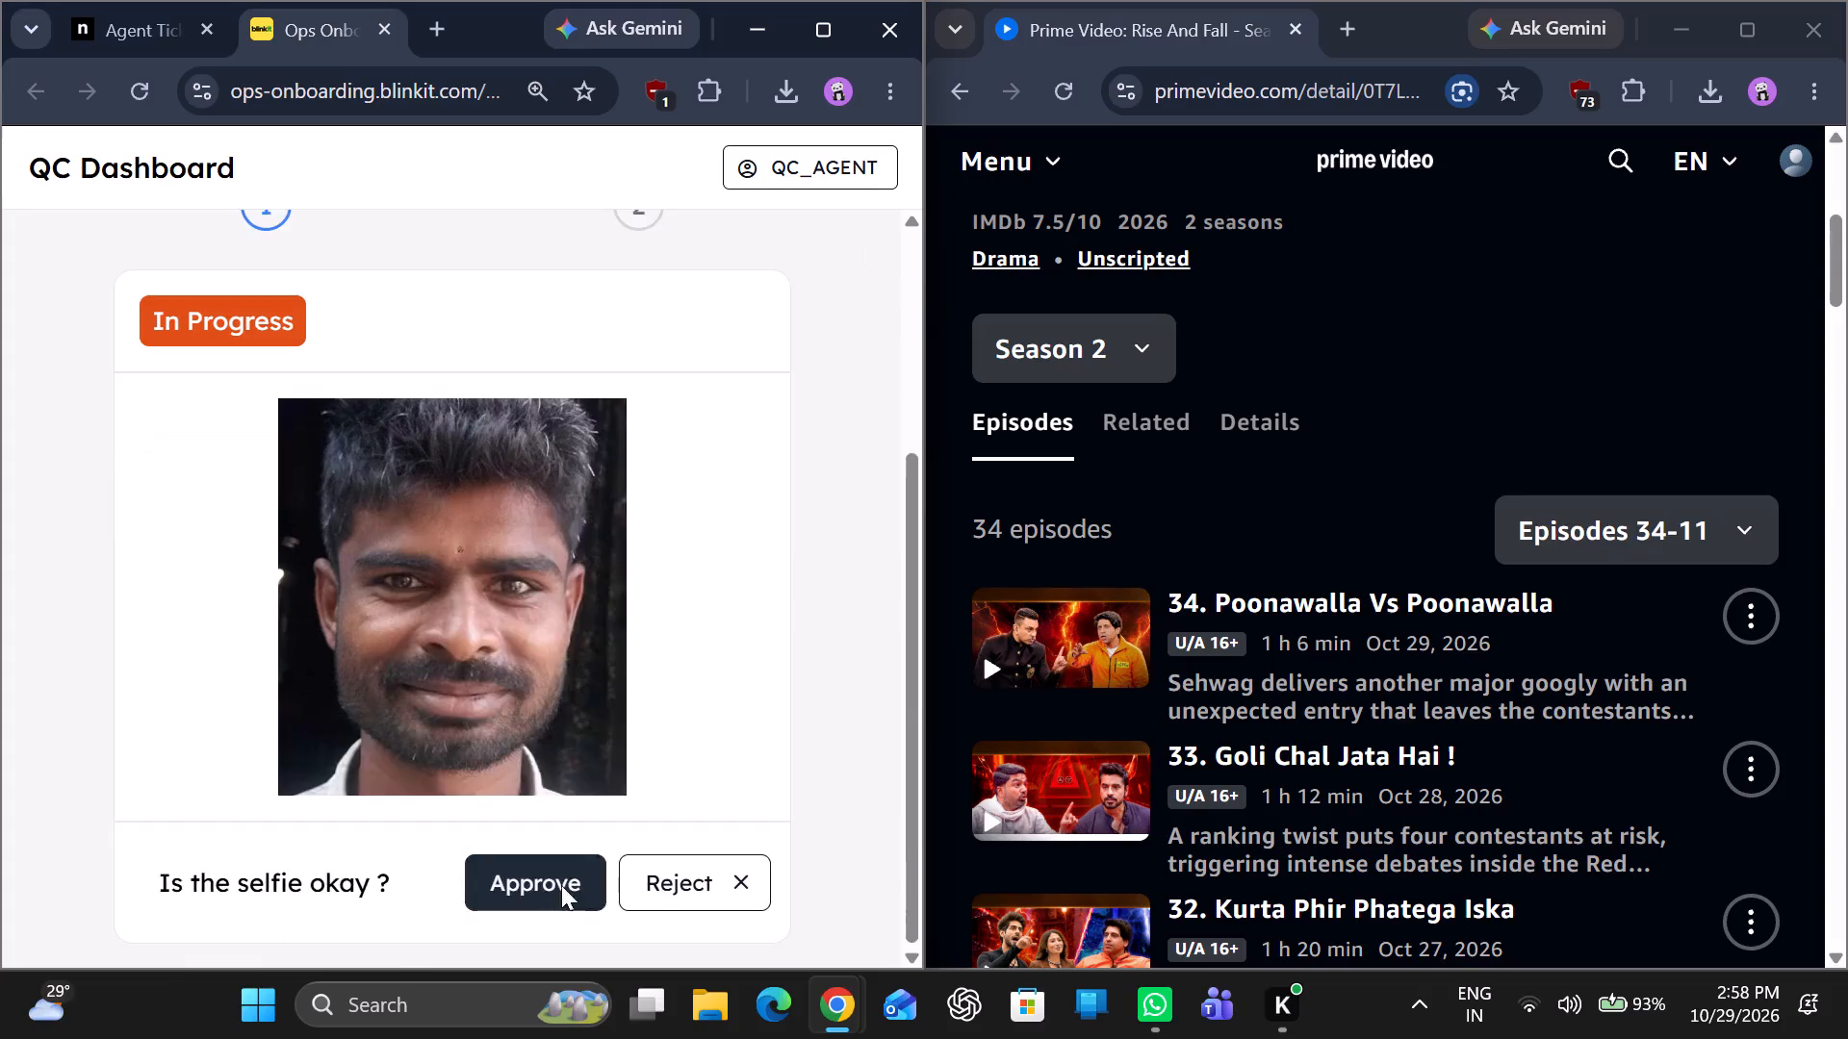
scroll(570, 841, "down", 5)
double_click(555, 863)
double_click(167, 40)
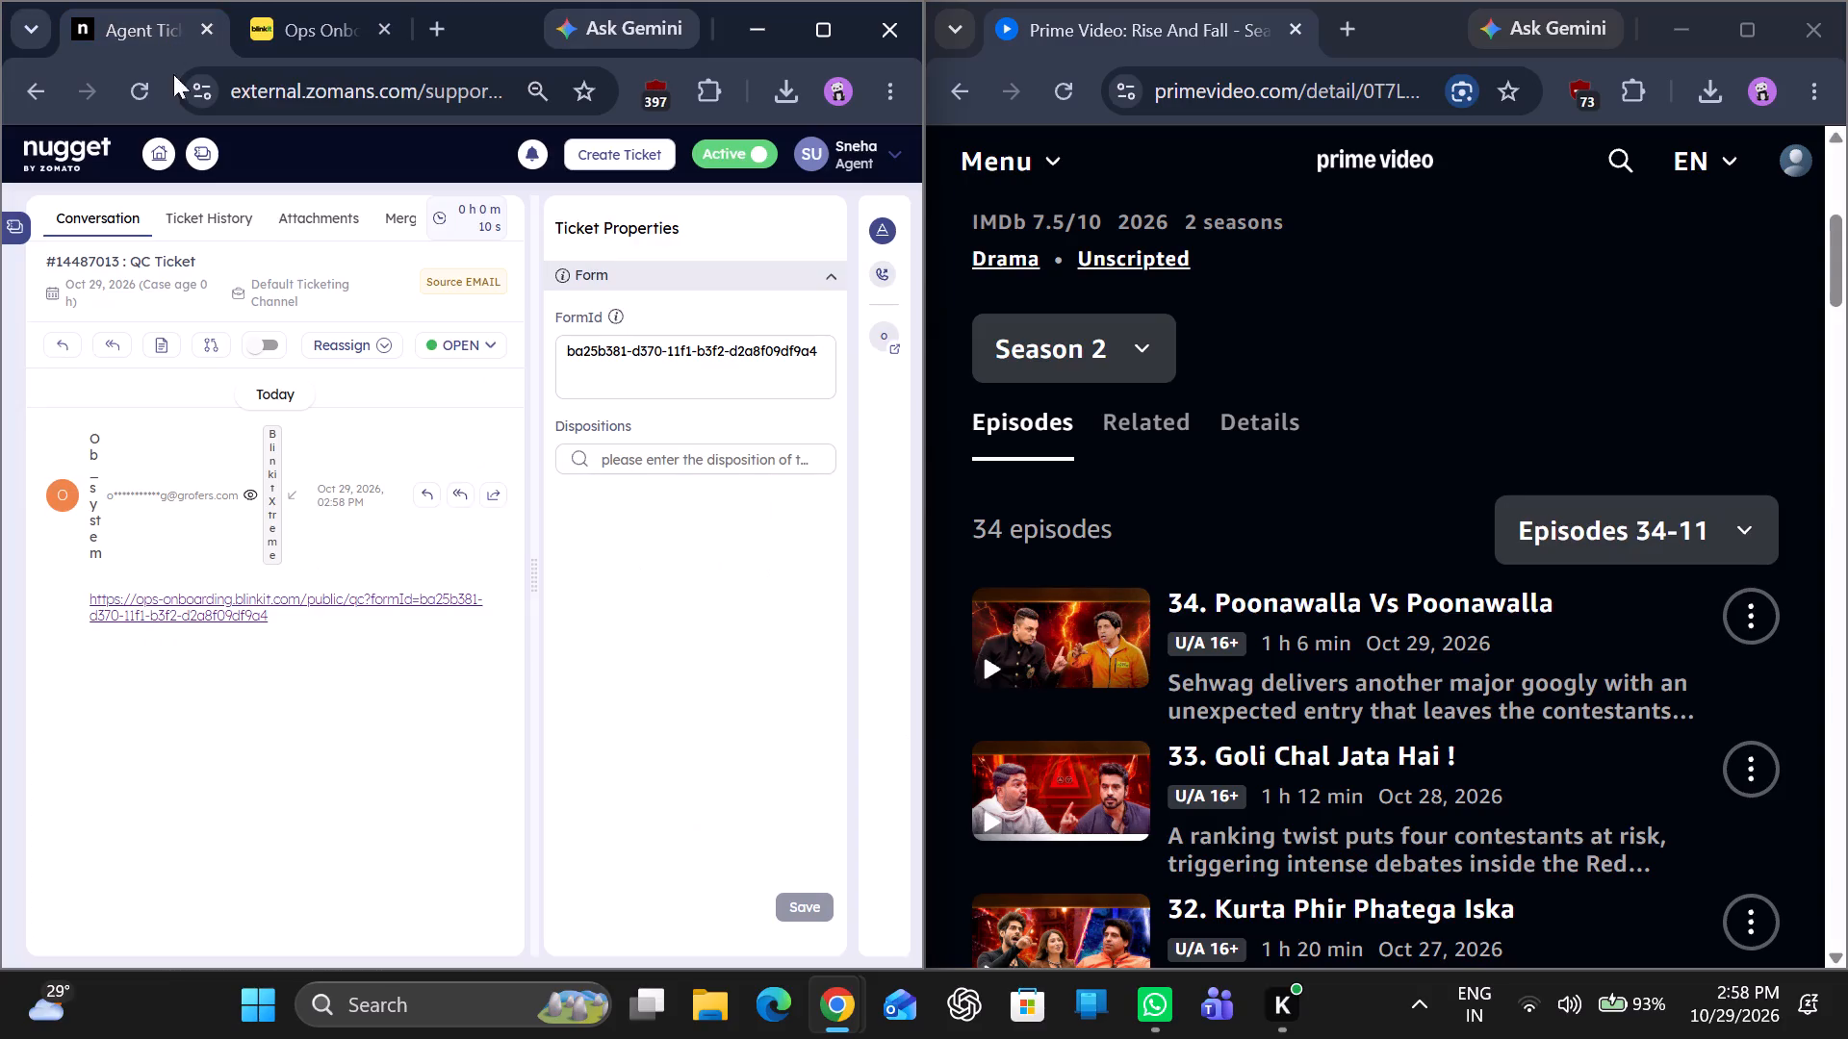
left_click(452, 342)
double_click(452, 387)
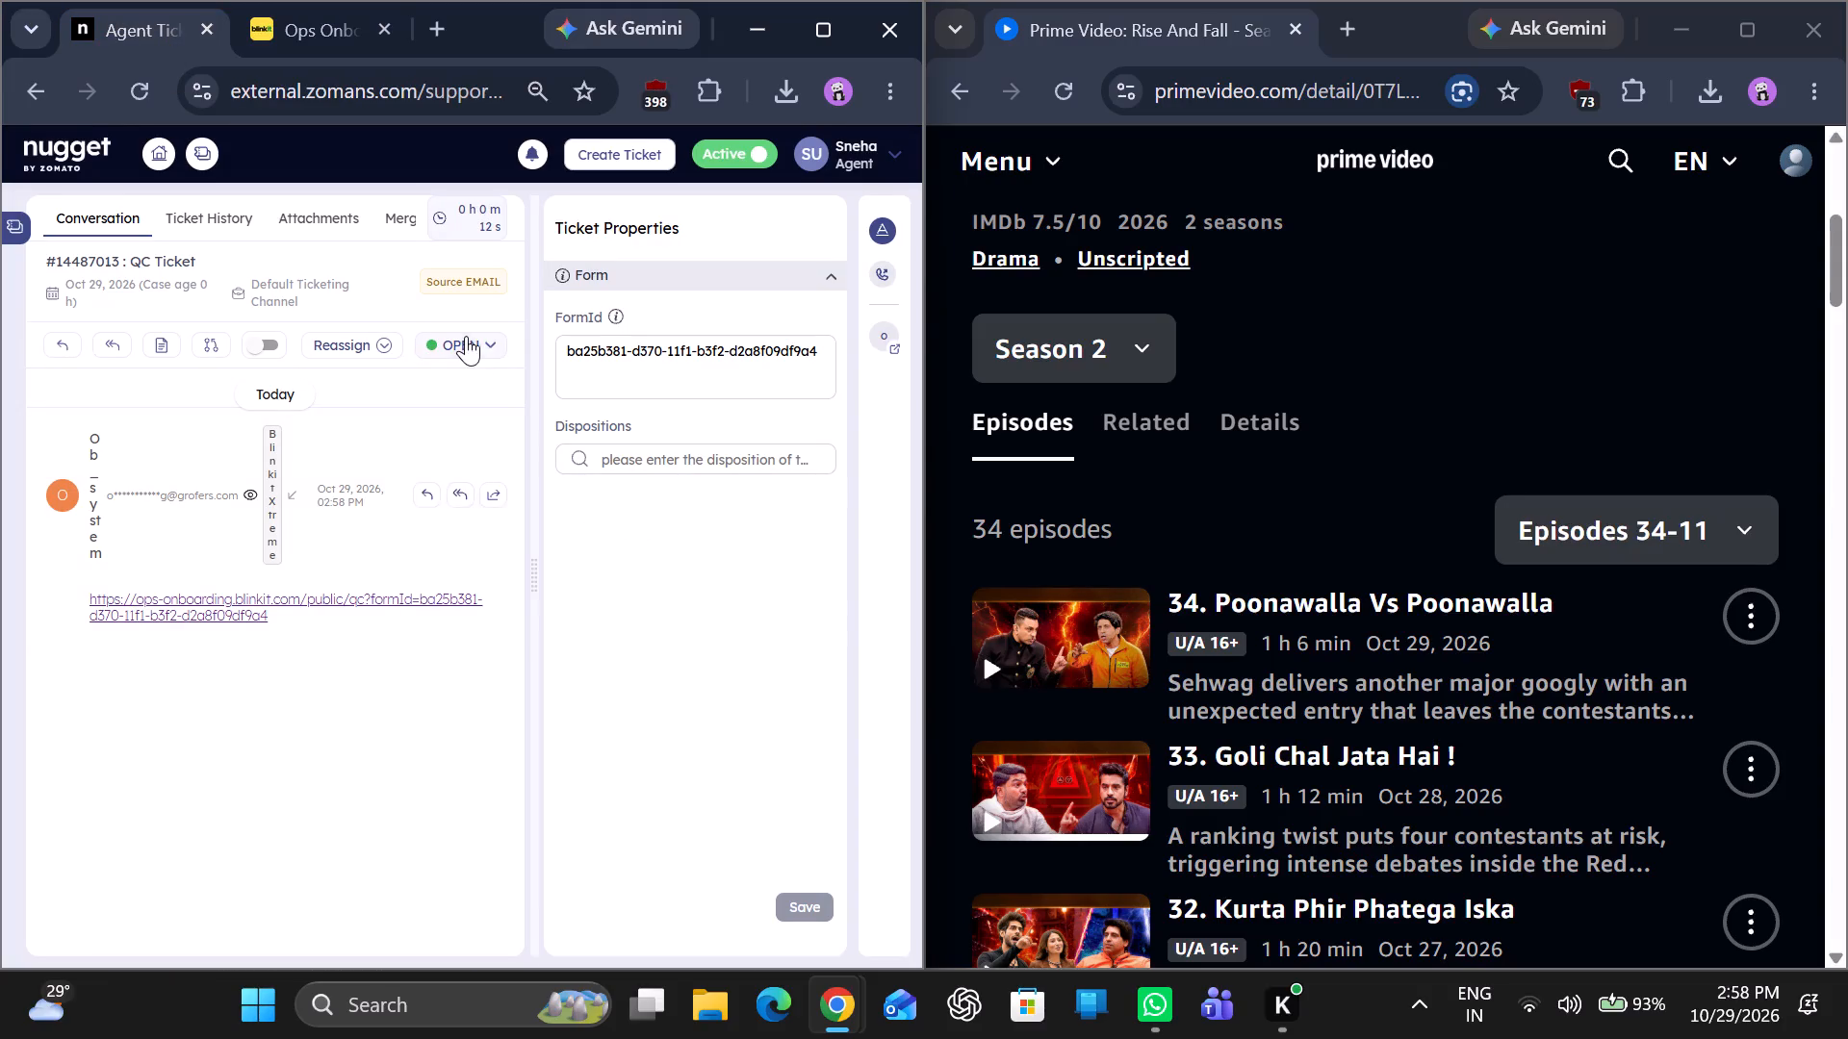
left_click(466, 336)
left_click(464, 400)
left_click(692, 601)
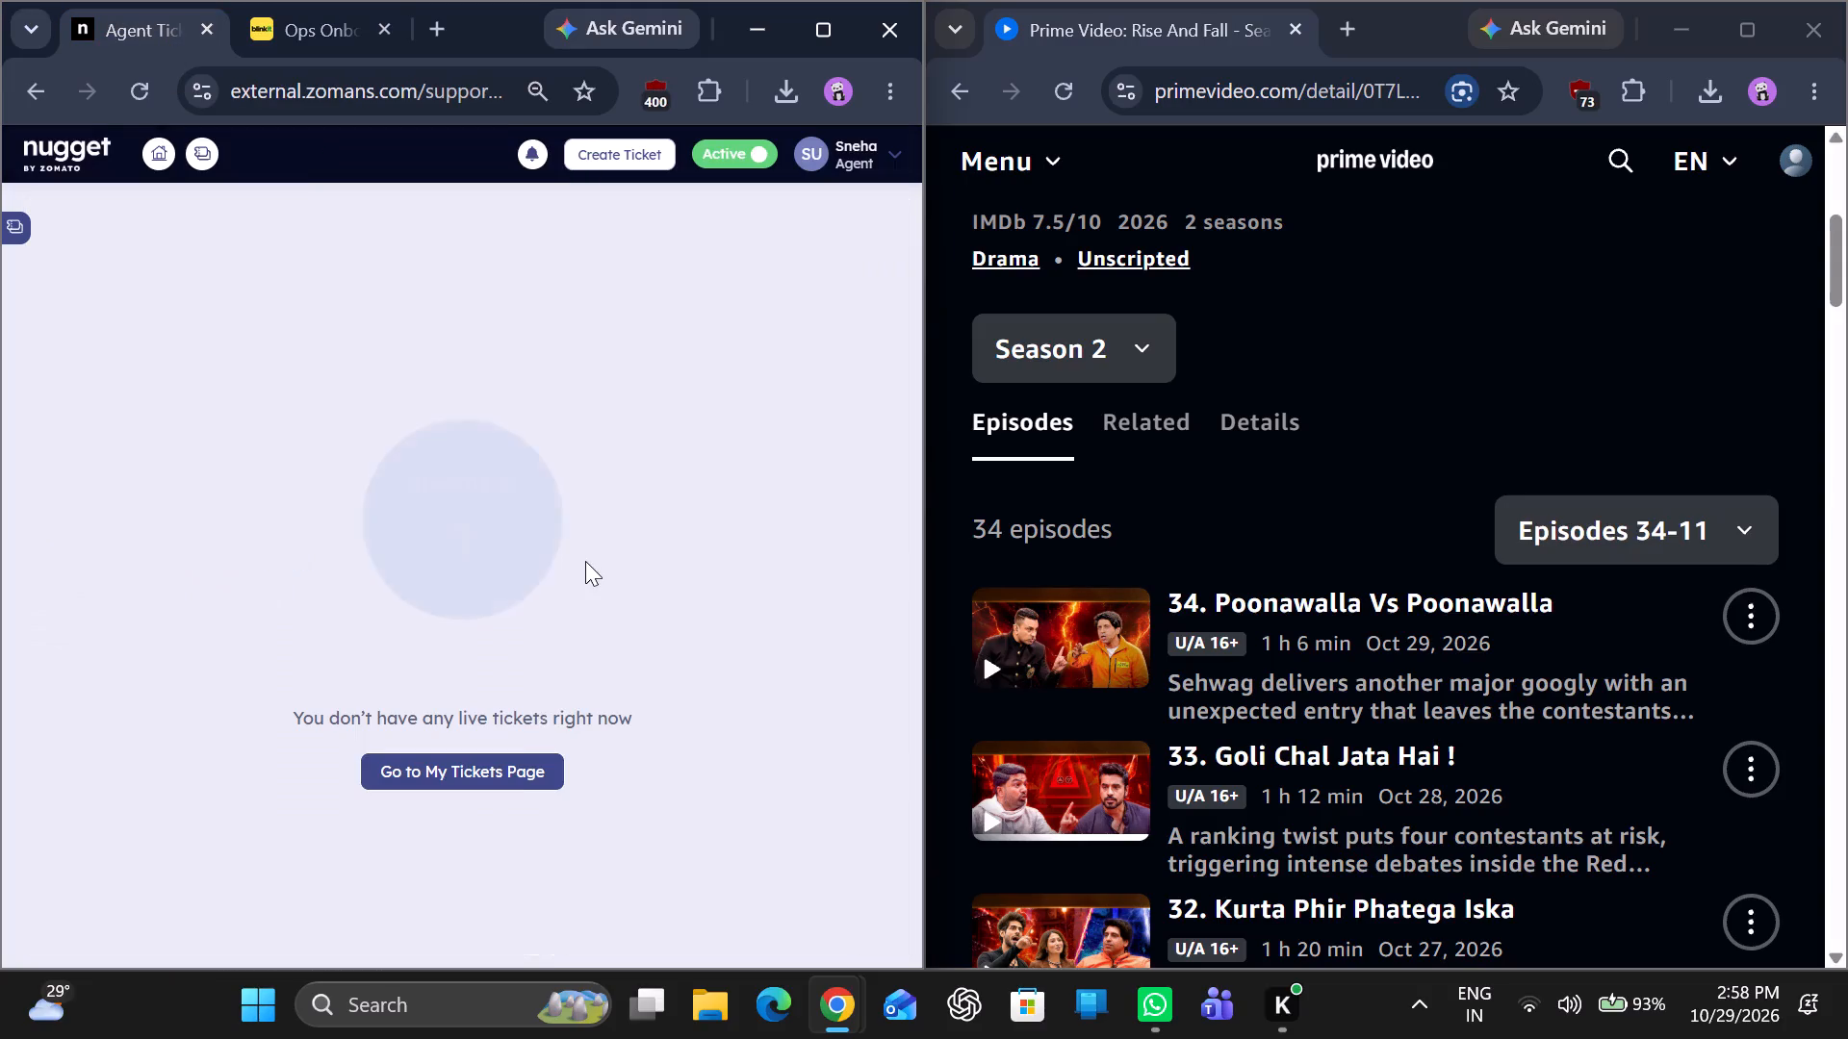
Go back to the My Tickets page and close the finished QC Dashboard page.
double_click(516, 773)
double_click(388, 31)
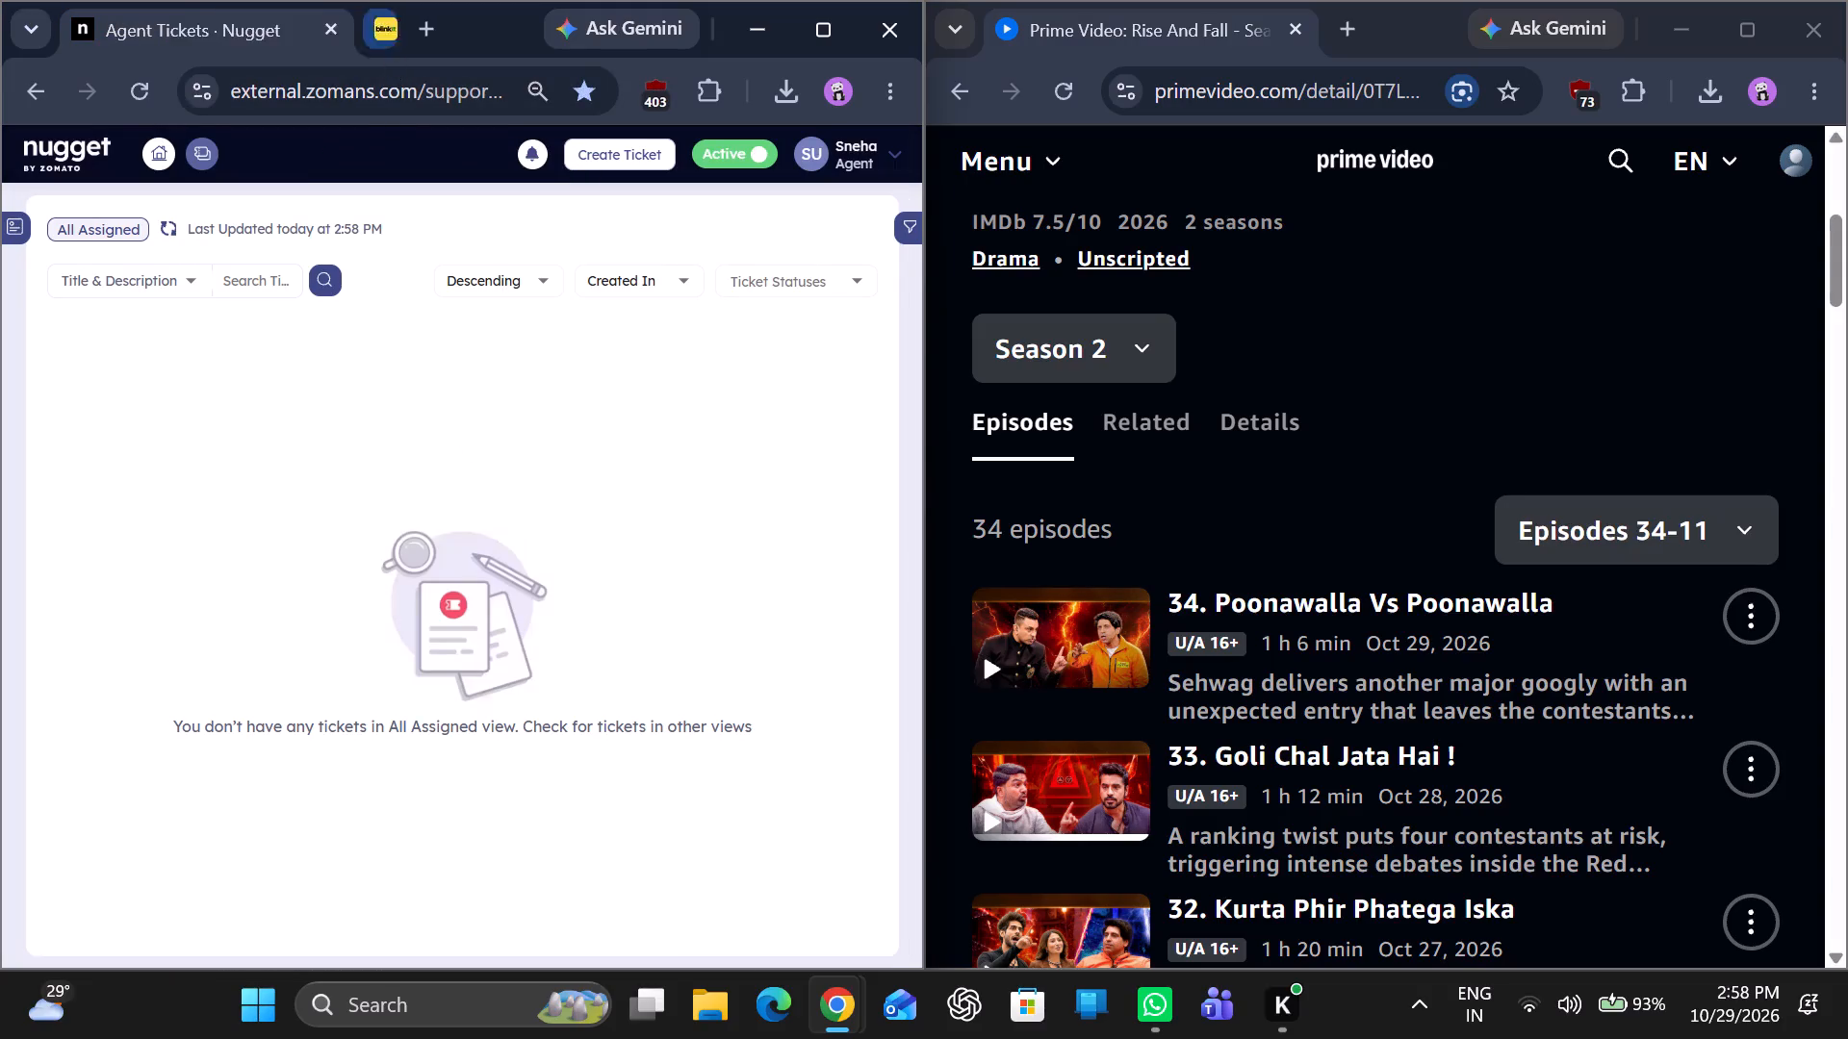
Refresh the ticket list, open QC ticket #14701749 and follow its onboarding form link.
double_click(167, 231)
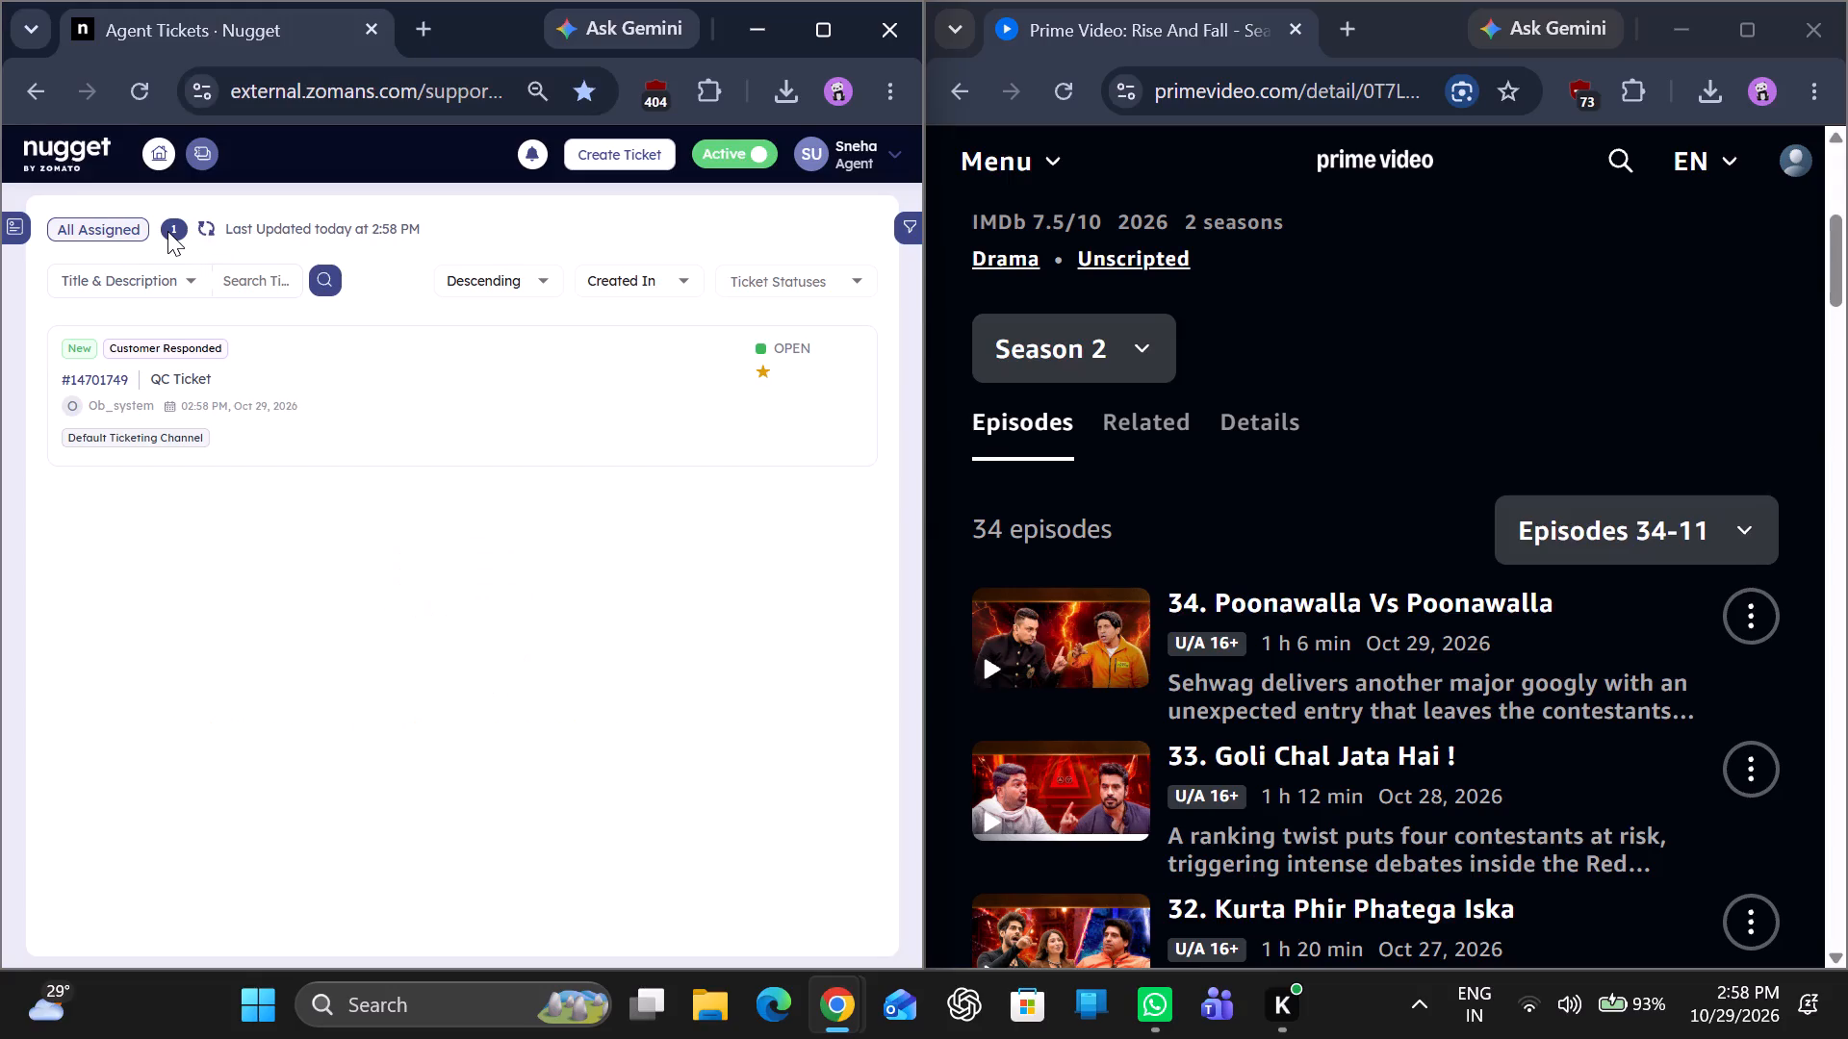
left_click(230, 403)
triple_click(230, 596)
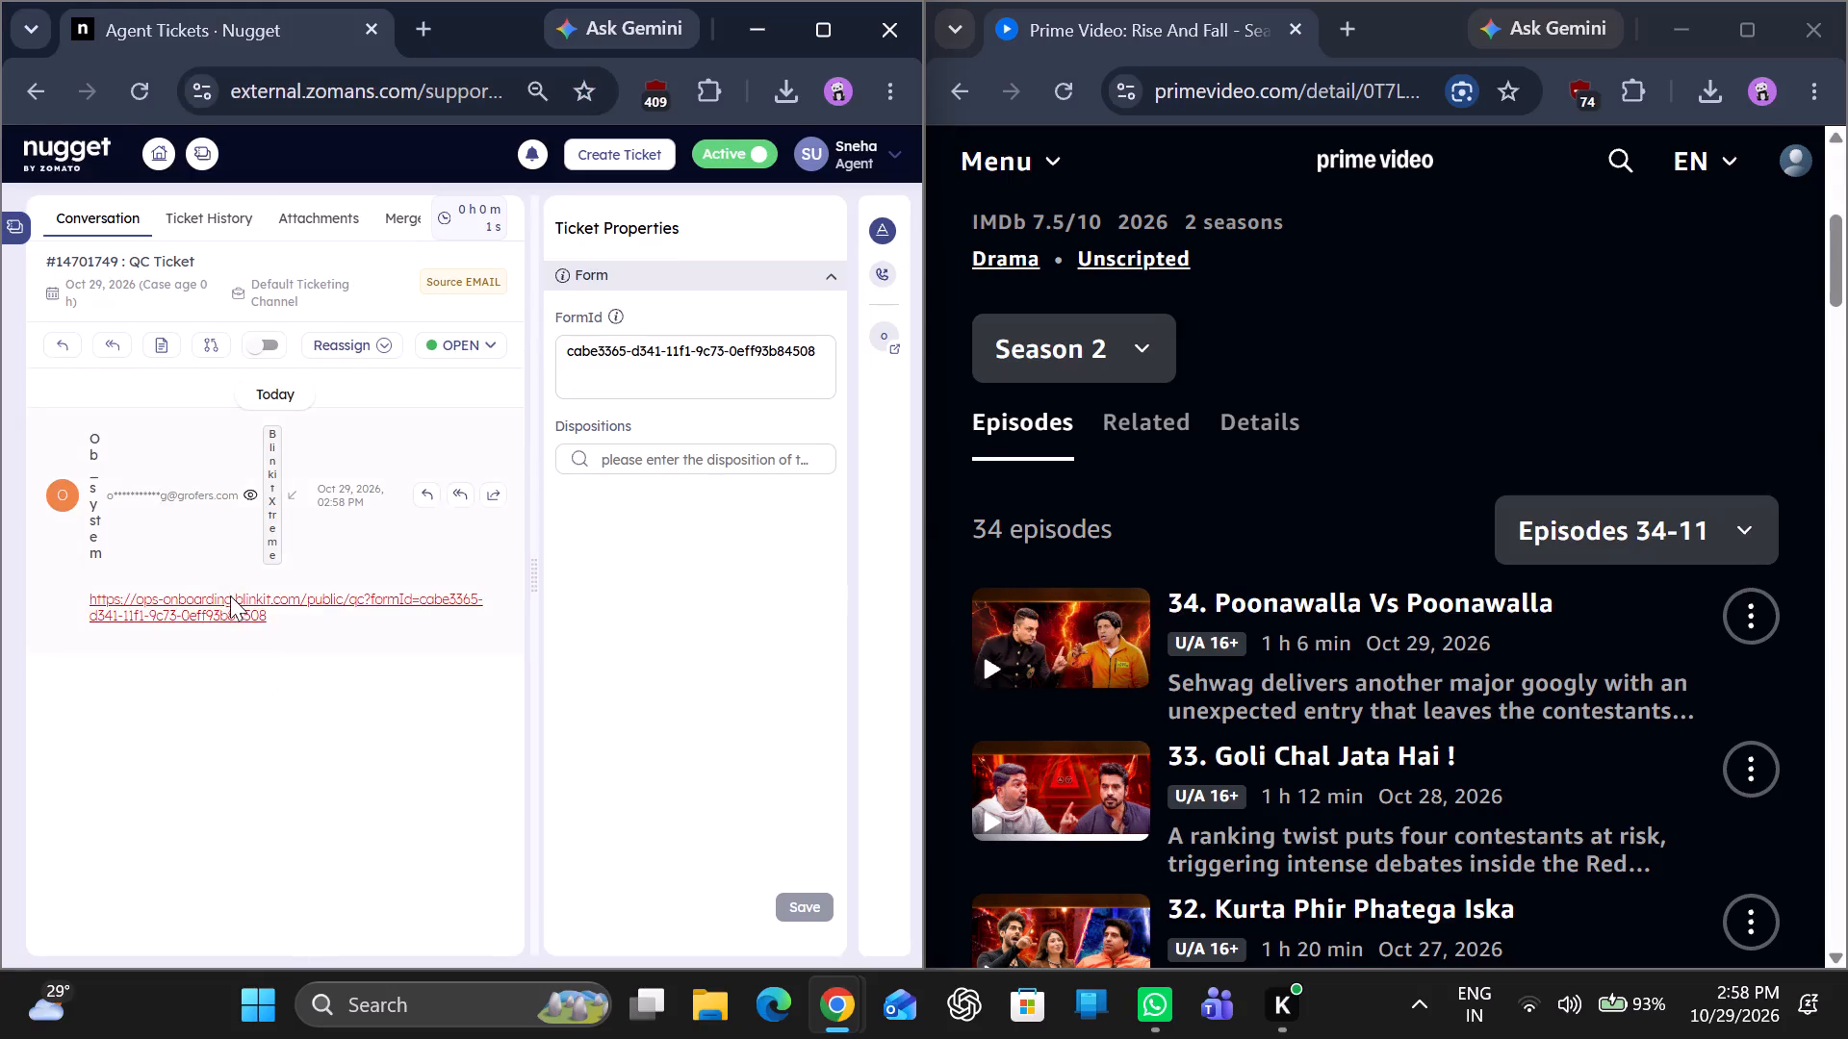
Reject the identity card image supplied as the selfie in the QC Dashboard and submit the rejection.
scroll(614, 587, "down", 6)
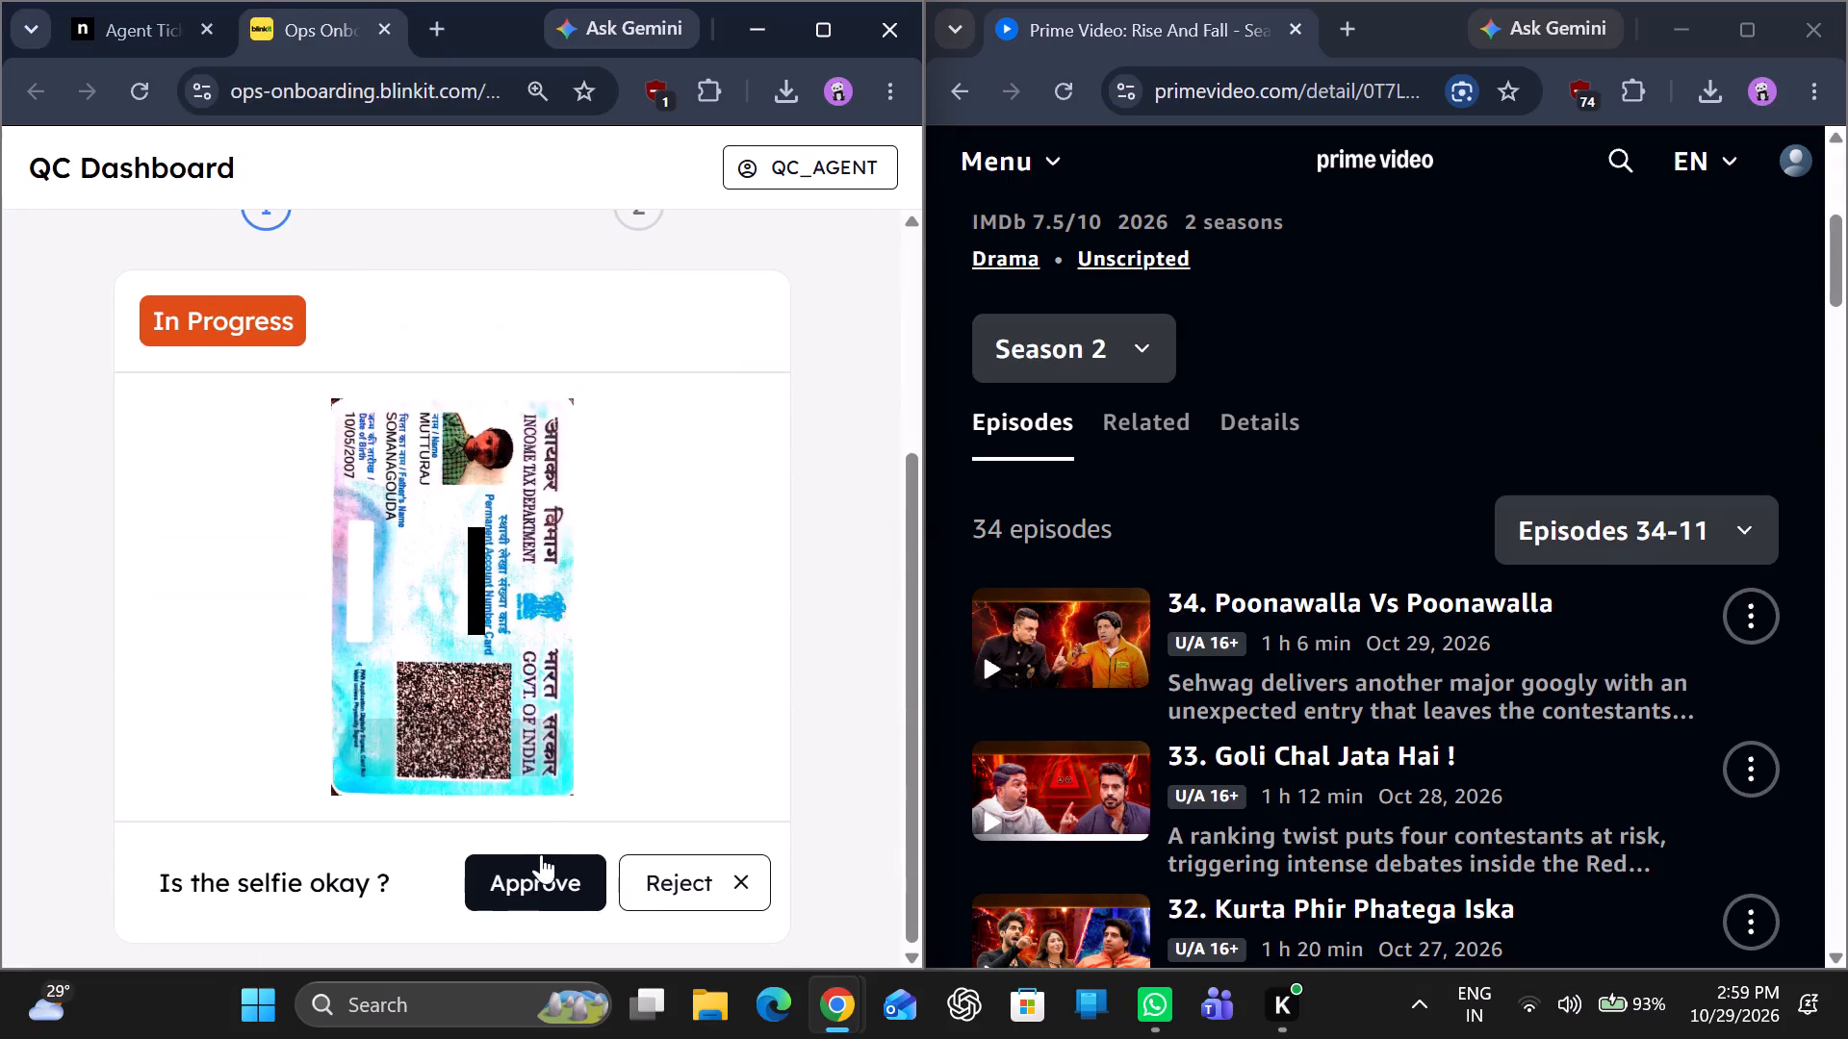
left_click(688, 868)
scroll(729, 722, "down", 5)
left_click(731, 811)
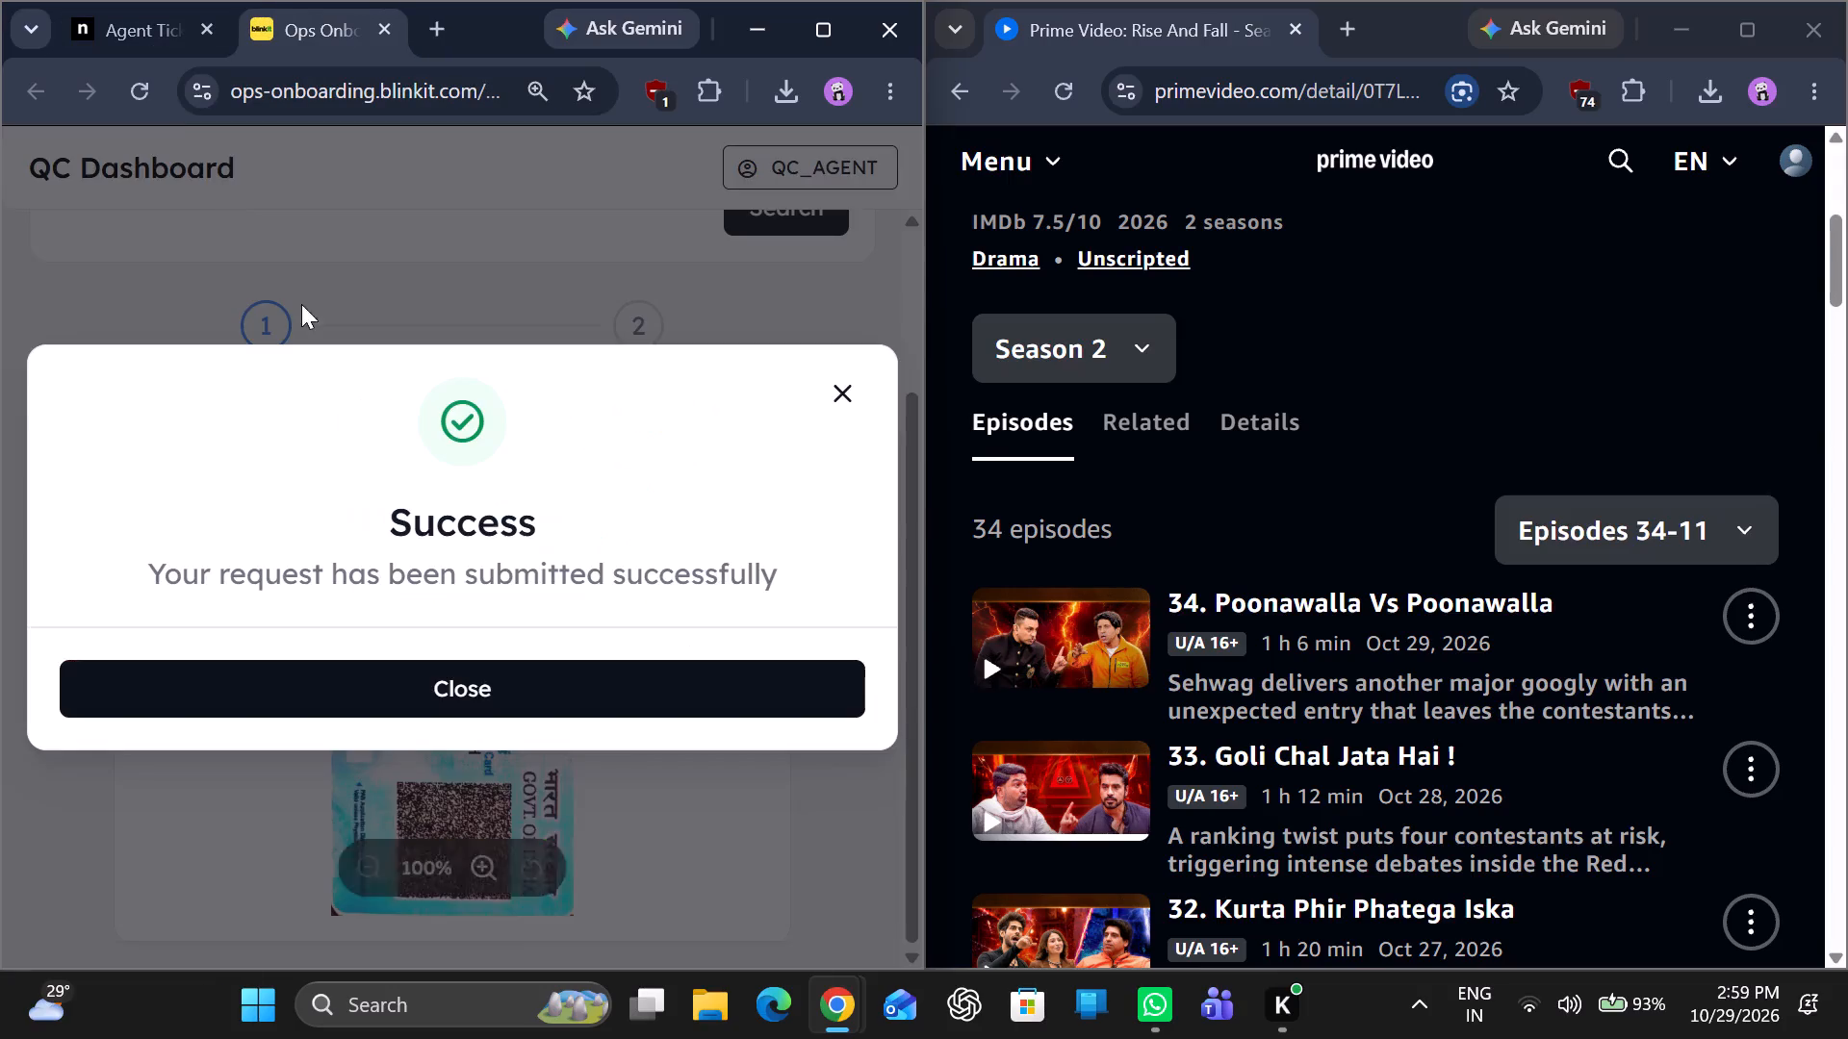
left_click(152, 31)
double_click(453, 342)
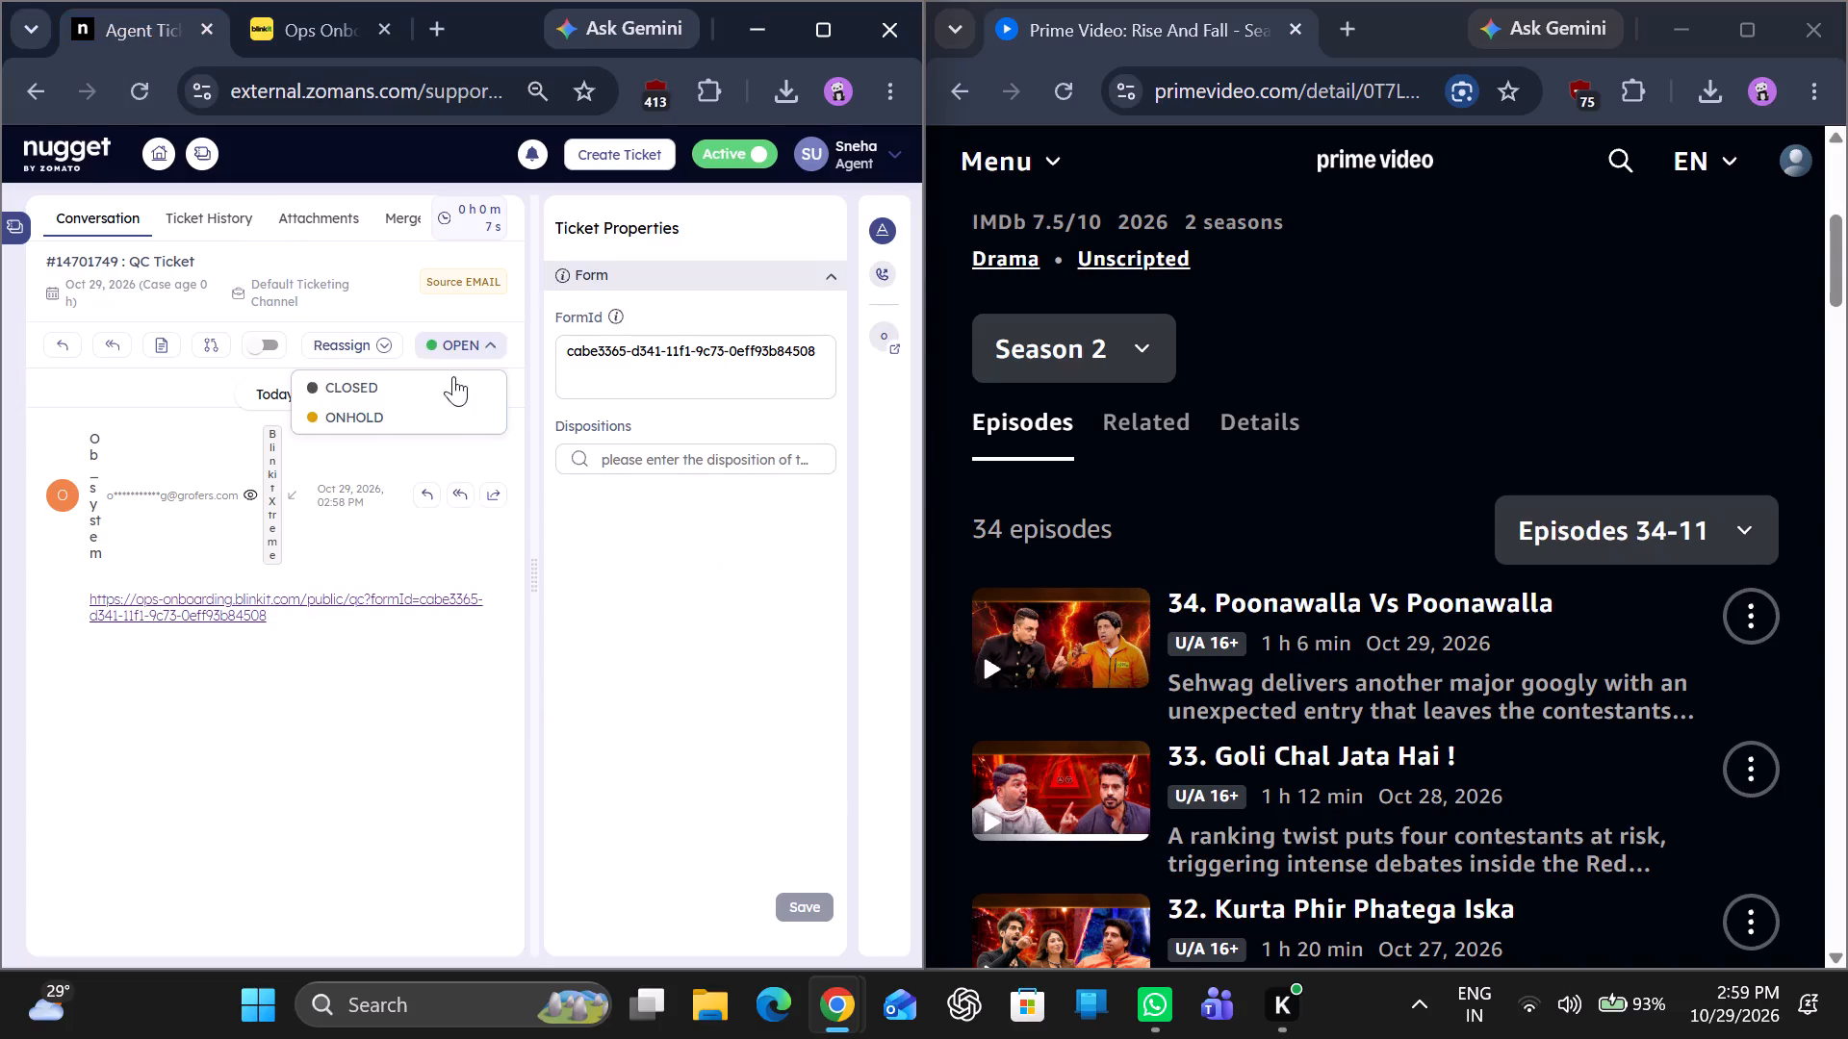
left_click(453, 390)
left_click(653, 603)
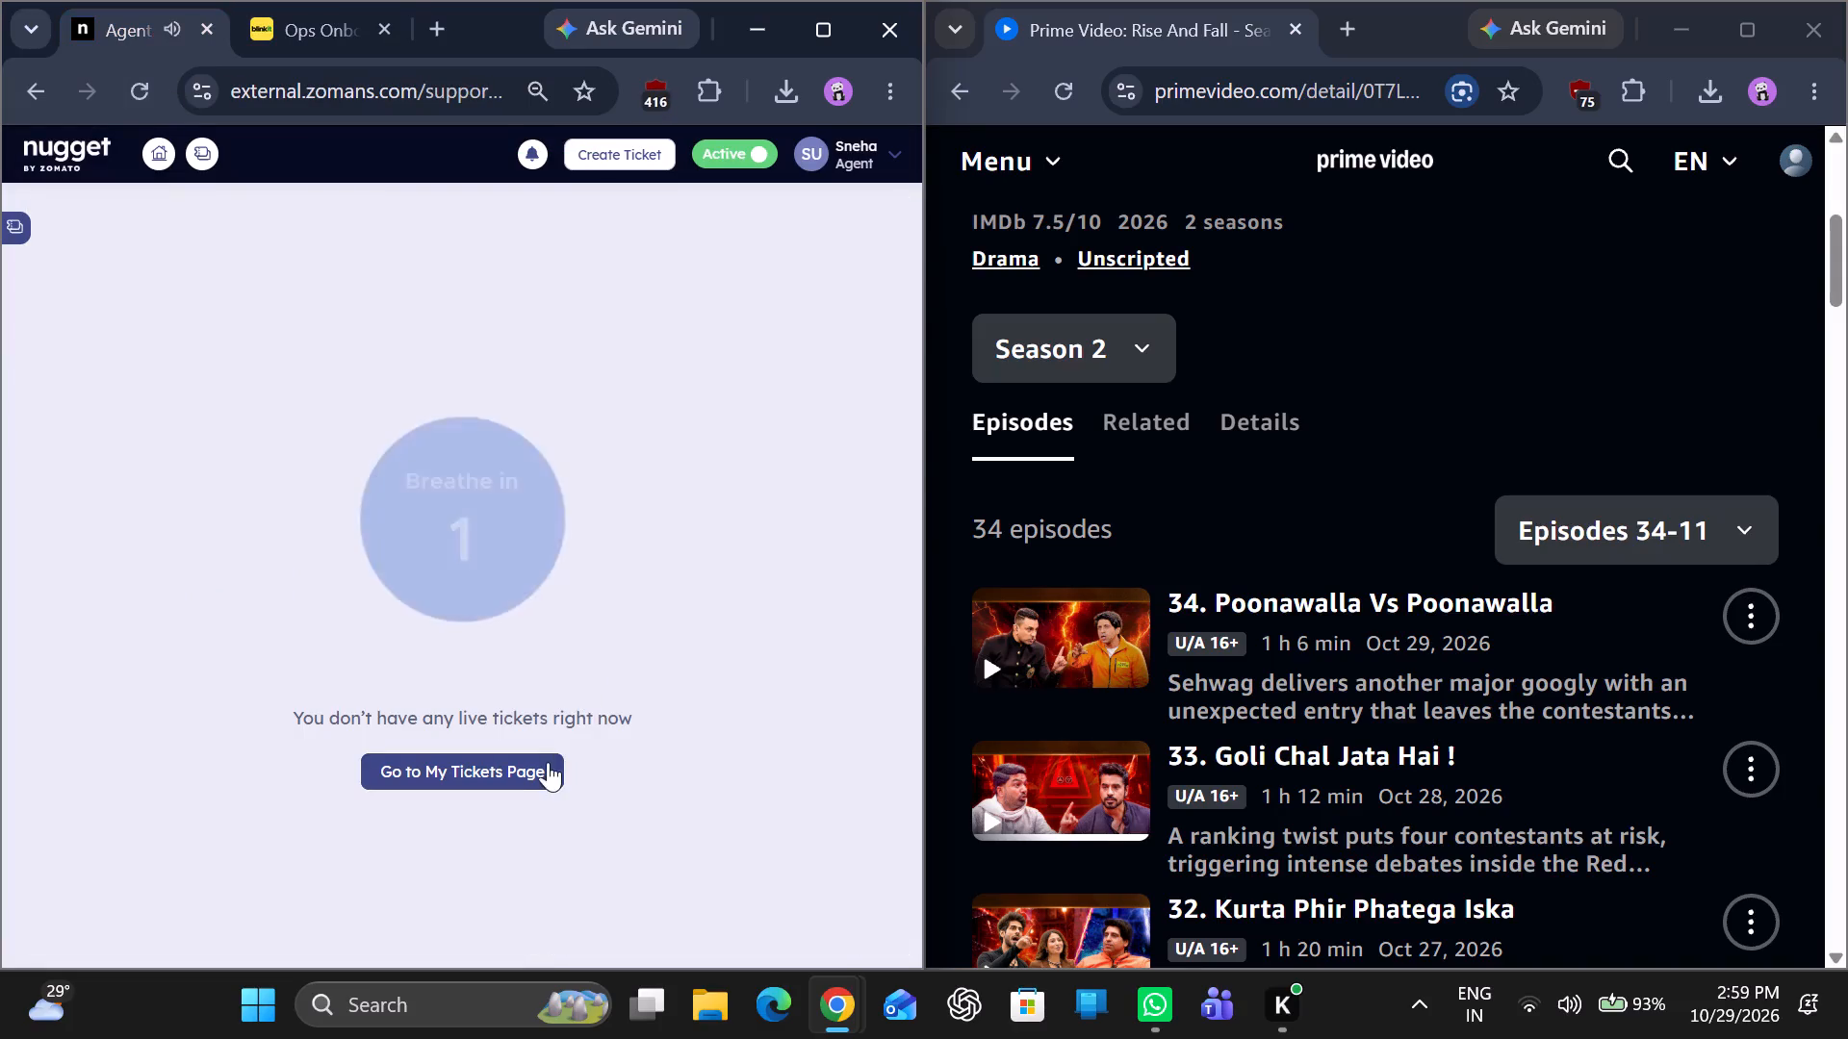
Go back to the My Tickets page, closing the finished QC Dashboard page, and refresh the list.
left_click(548, 763)
left_click(391, 31)
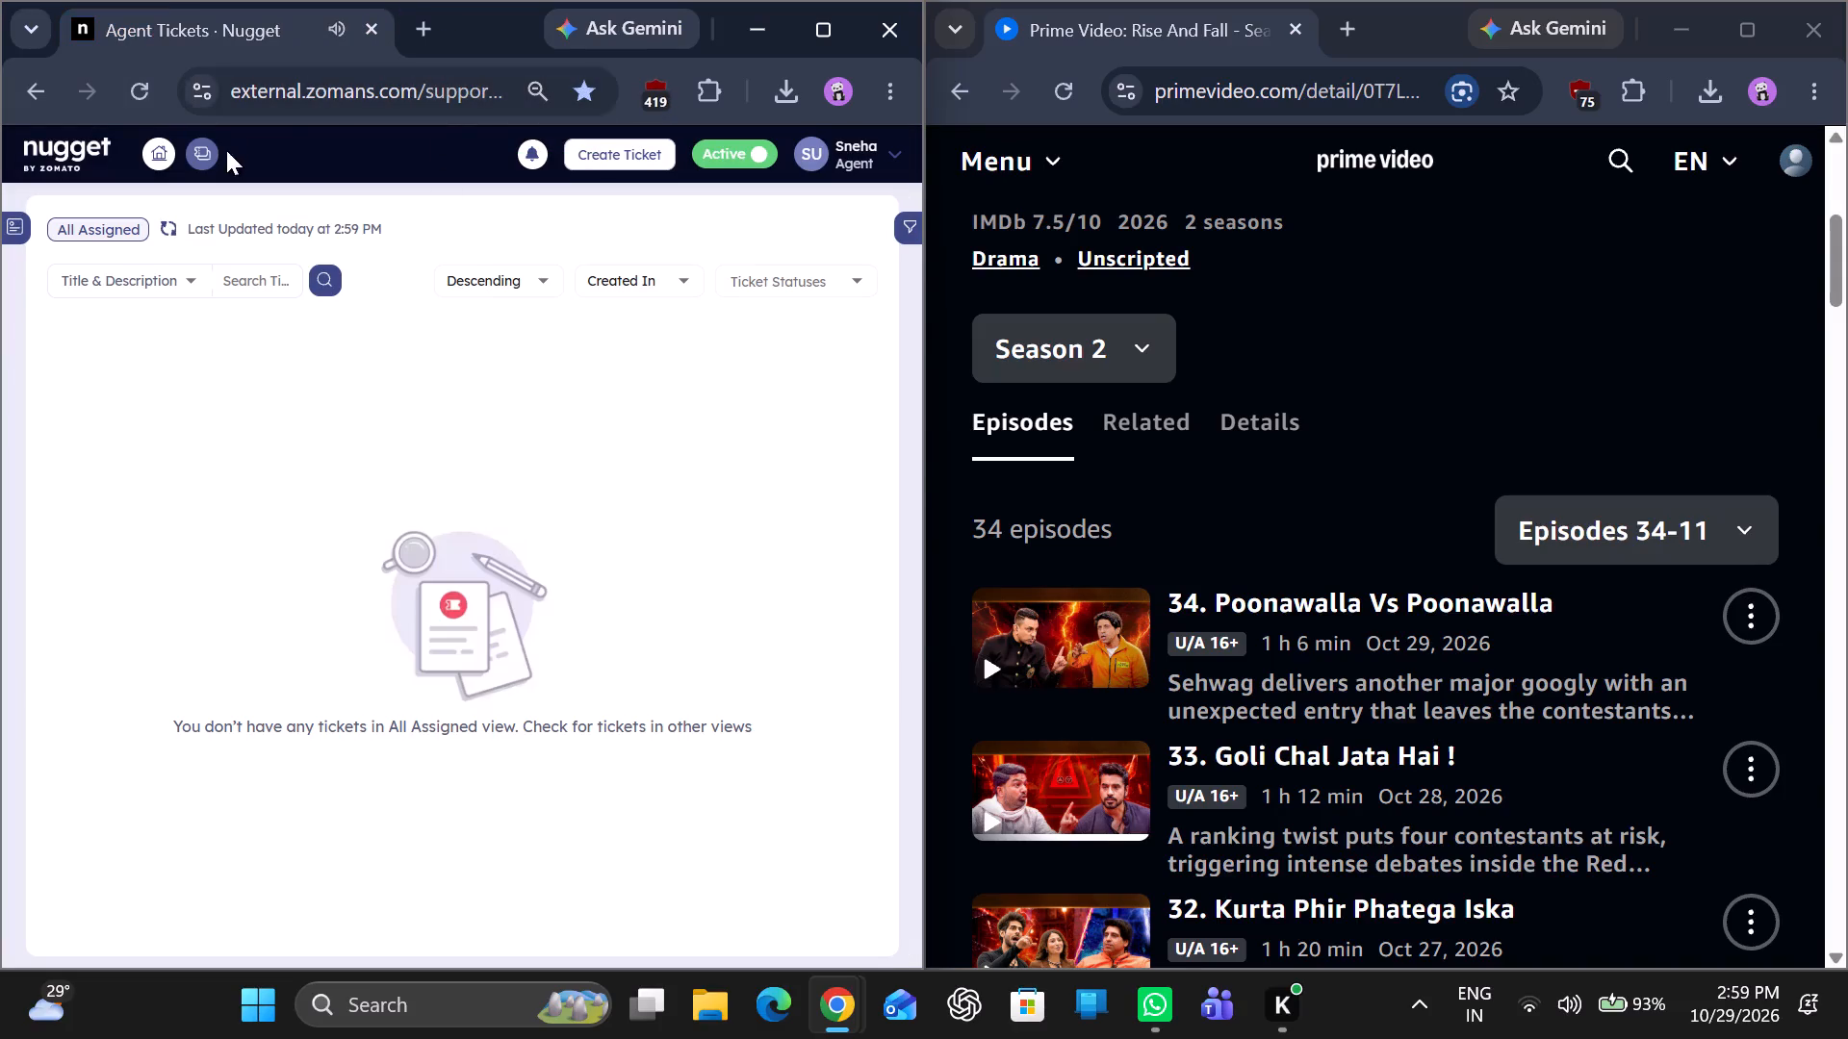
left_click(170, 220)
Switch to Prime Video, play episode 34, Poonawalla Vs Poonawalla, of Rise And Fall and unmute it.
left_click(1133, 646)
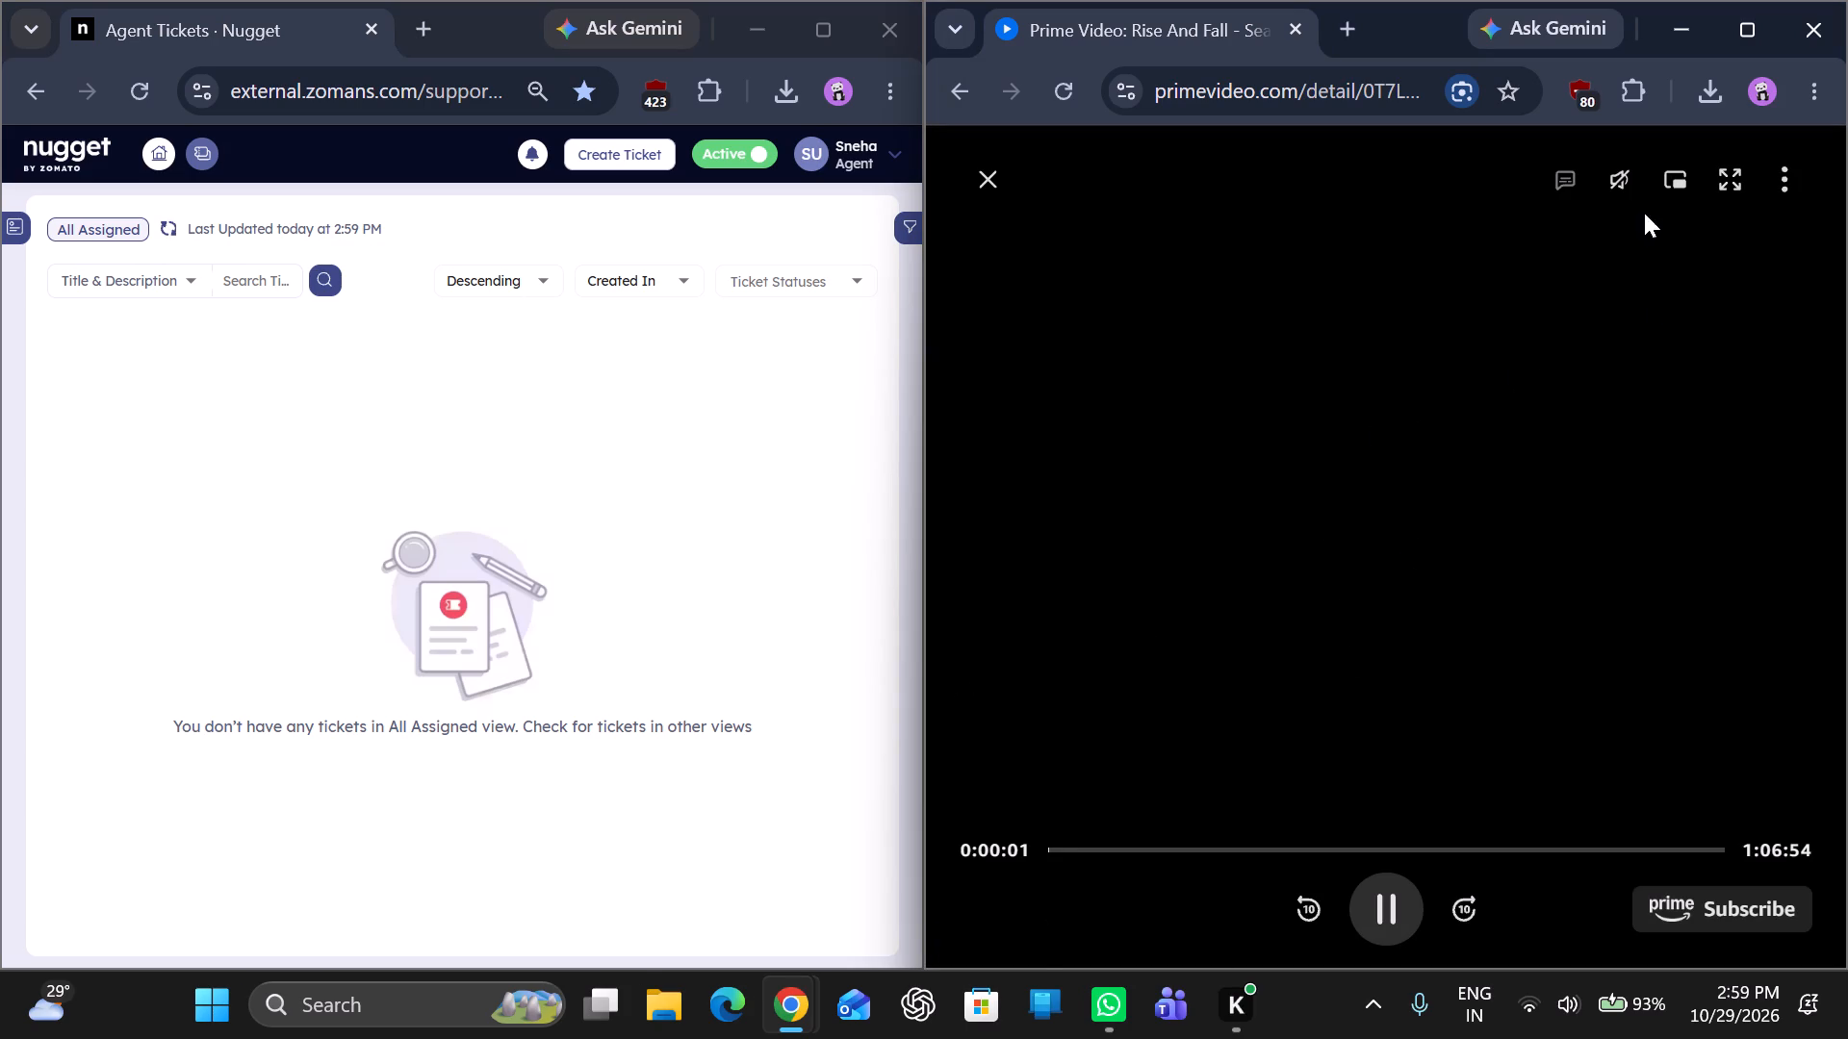
double_click(1630, 189)
double_click(1639, 174)
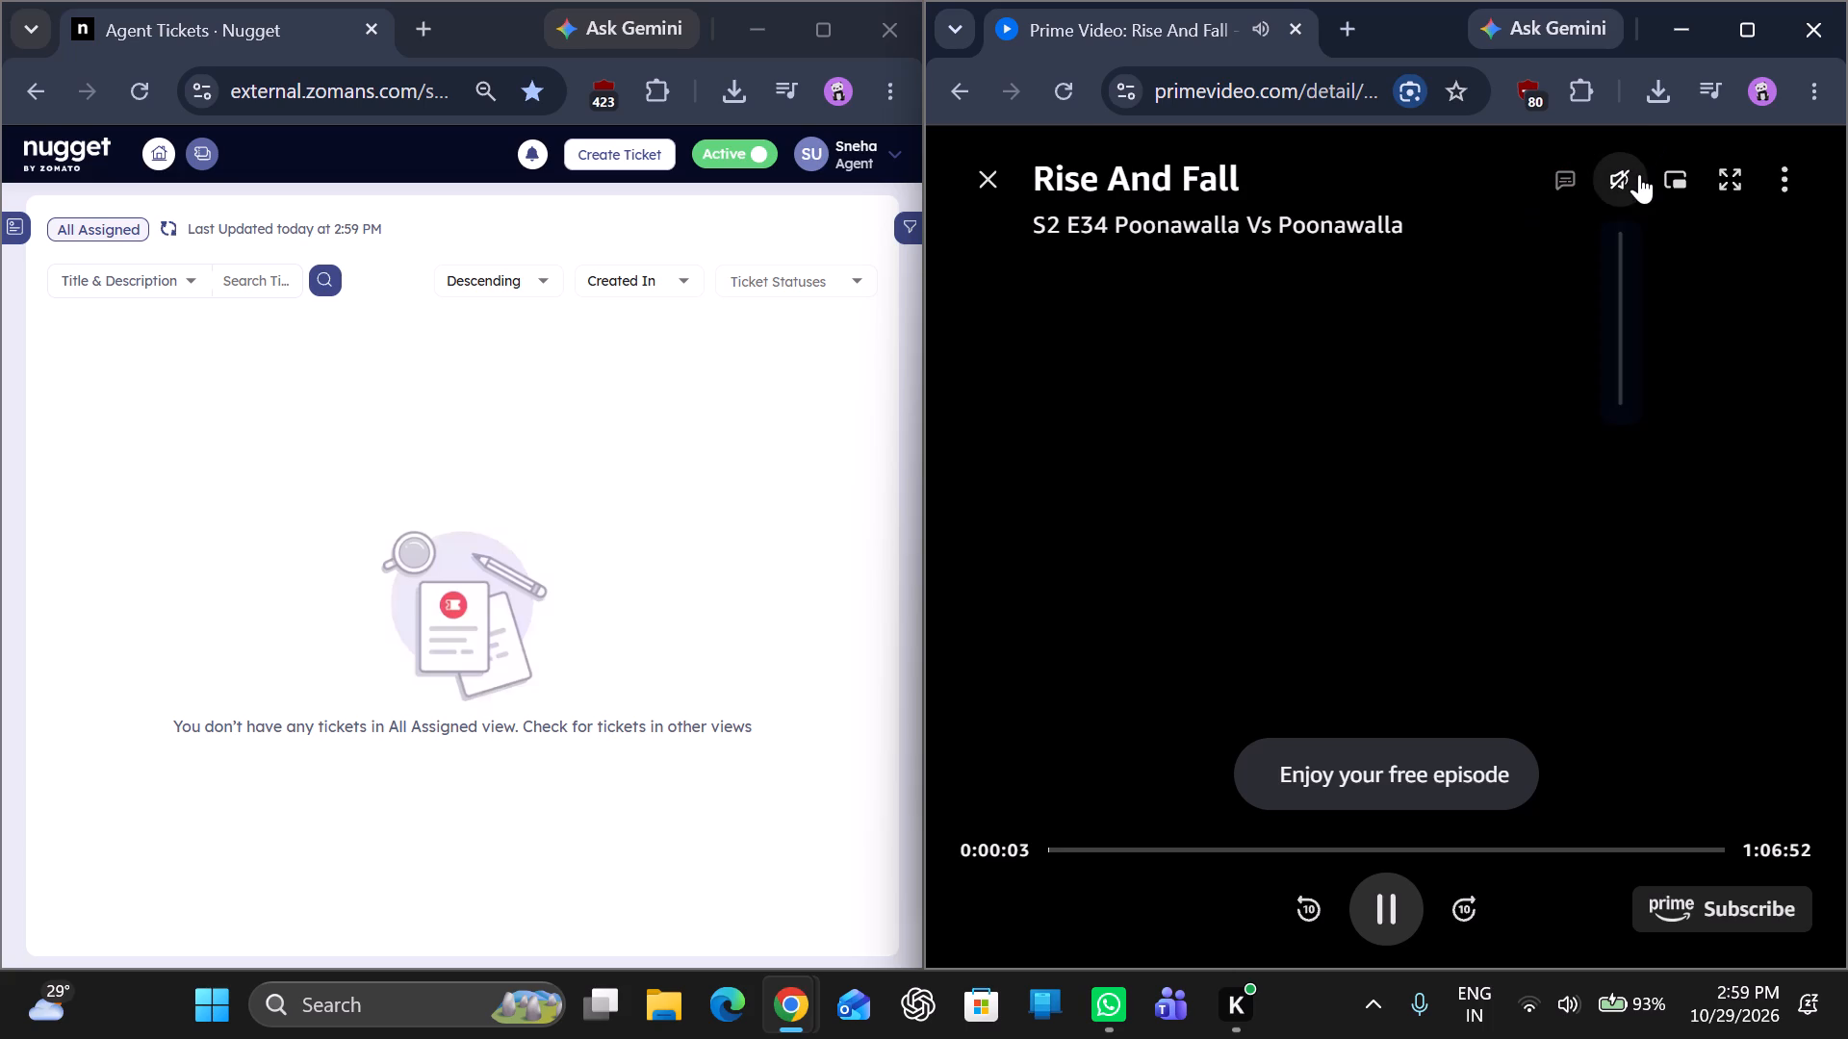
left_click(1614, 180)
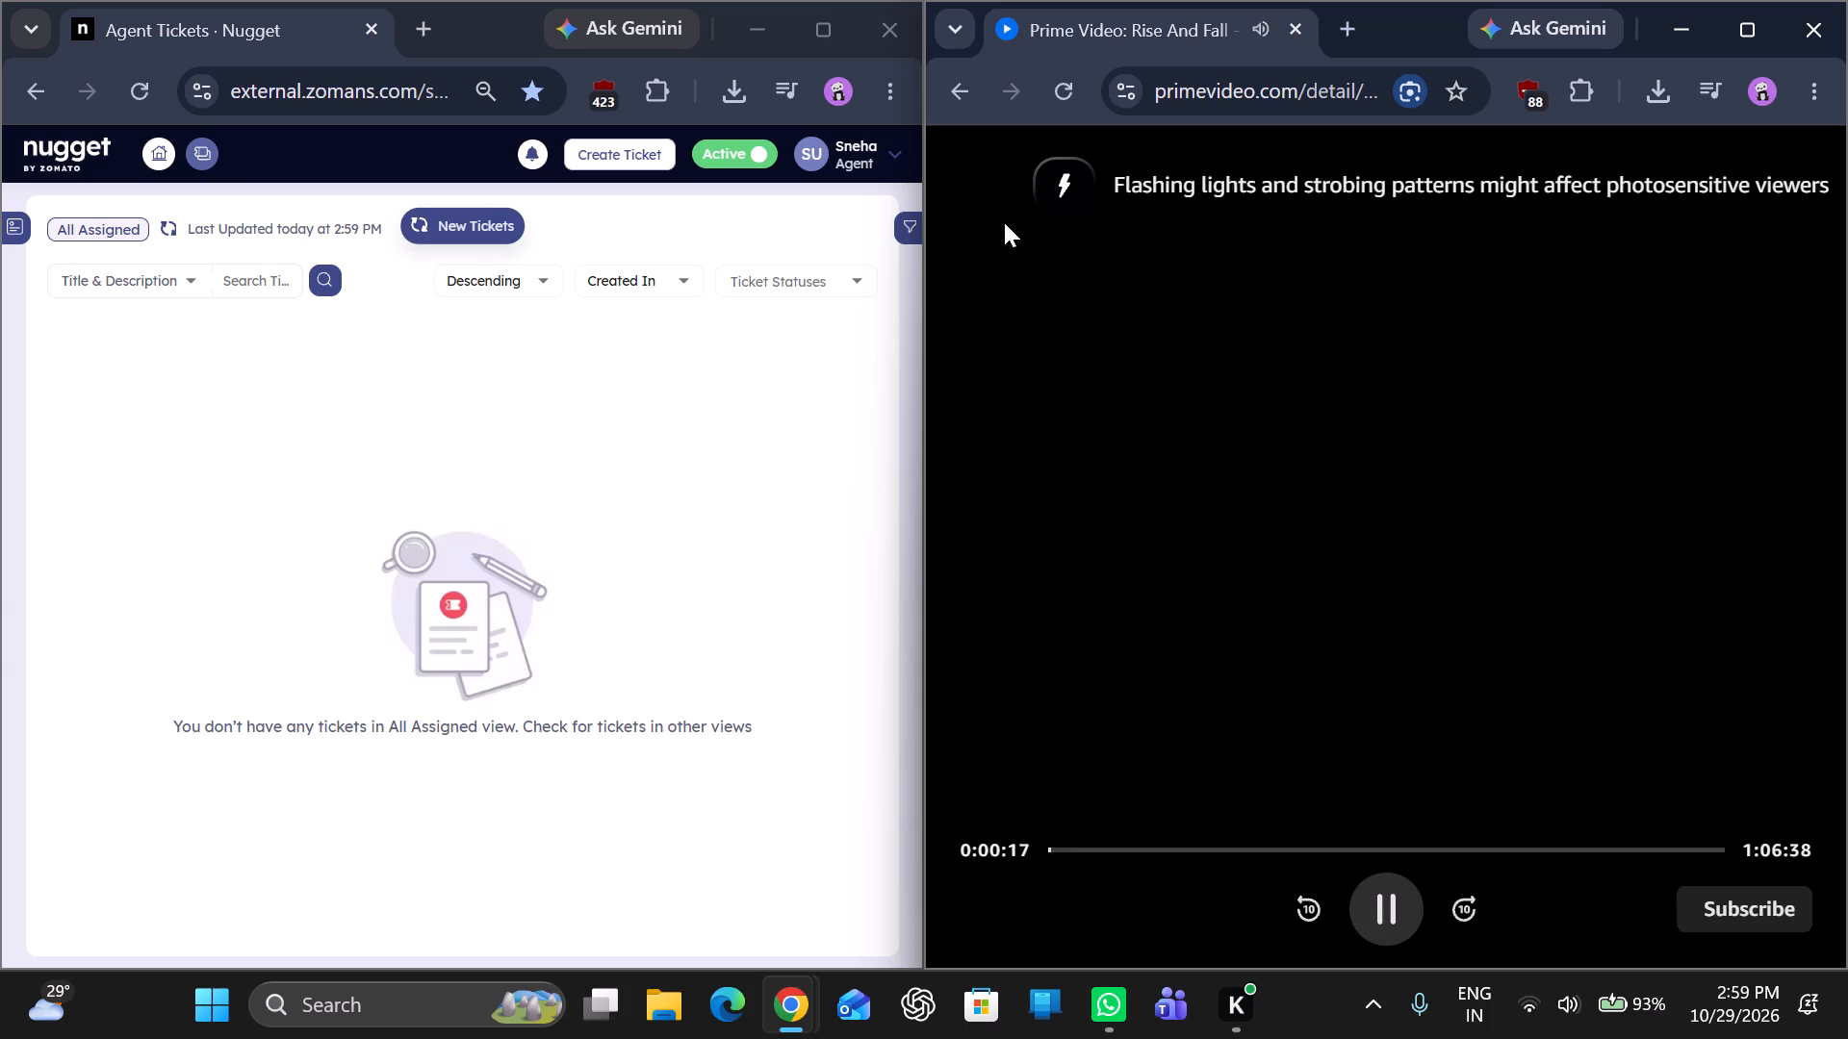
Load the new tickets in Nugget's All Assigned list and try to open the first one.
left_click(511, 225)
left_click(237, 393)
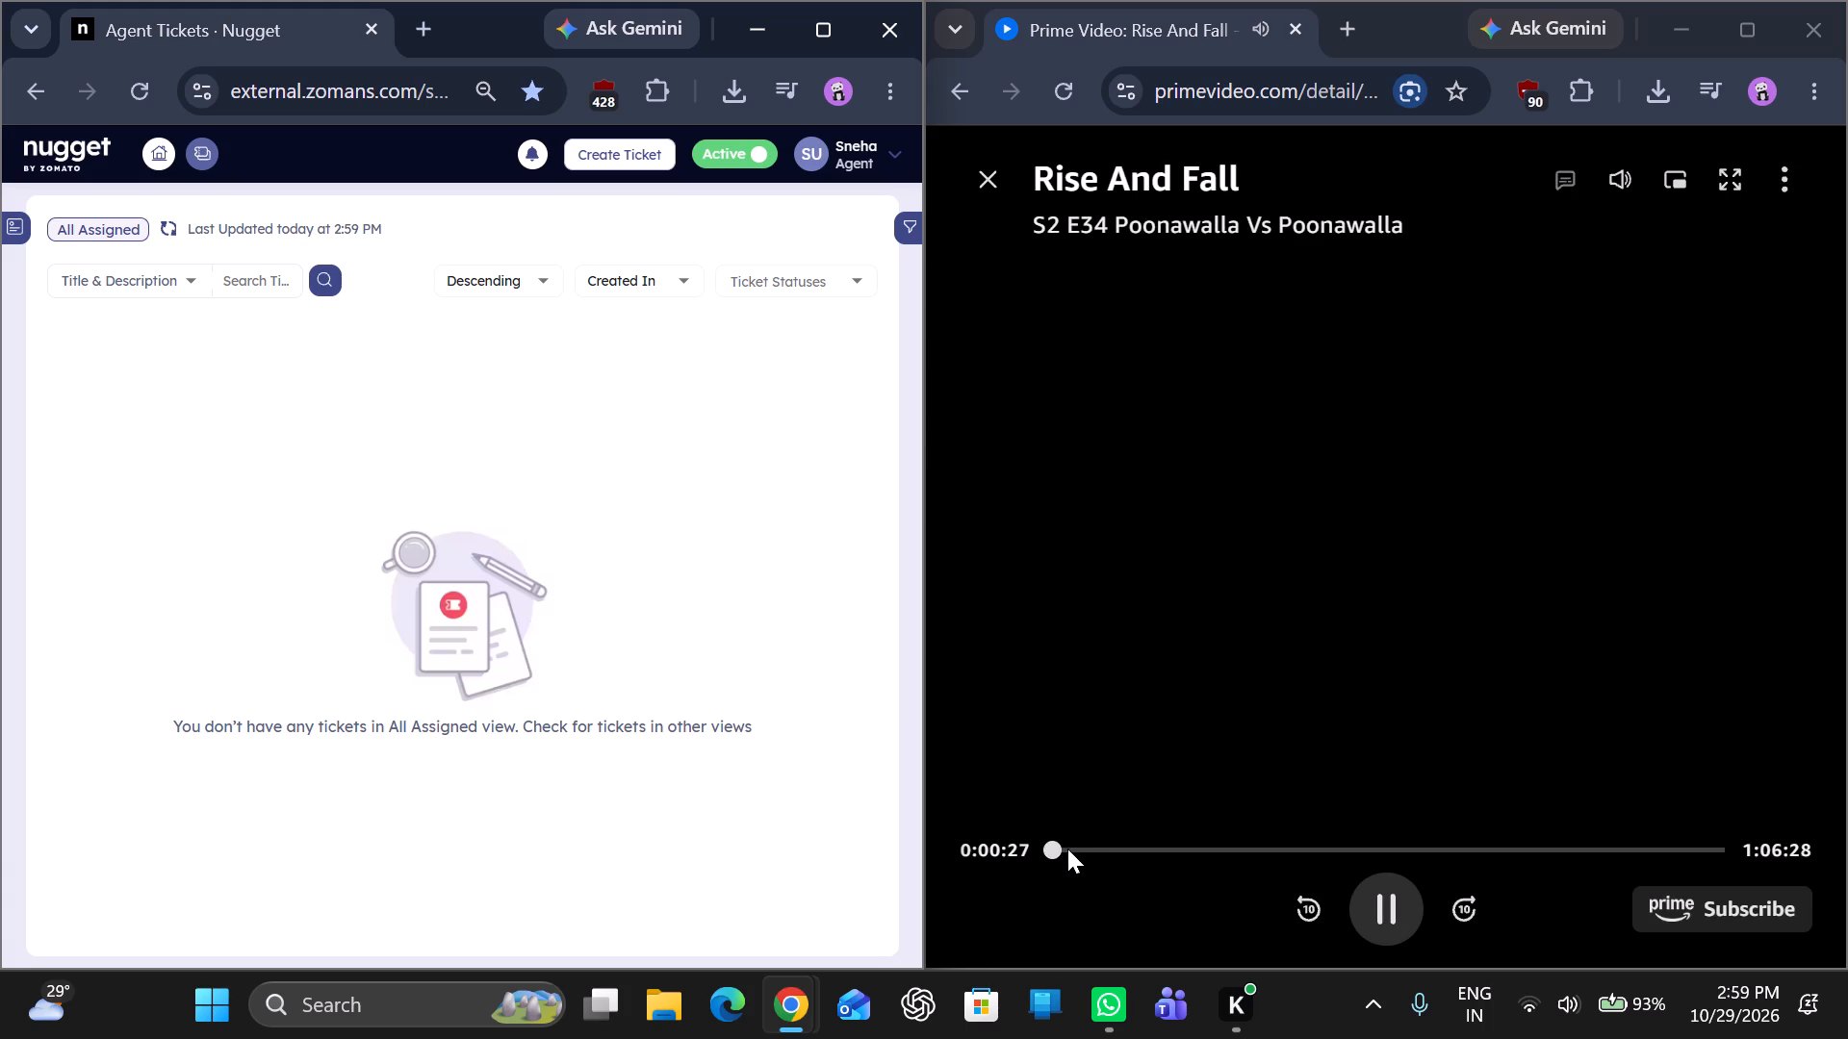
Skip slightly ahead in the Rise And Fall episode on Prime Video.
left_click(1067, 849)
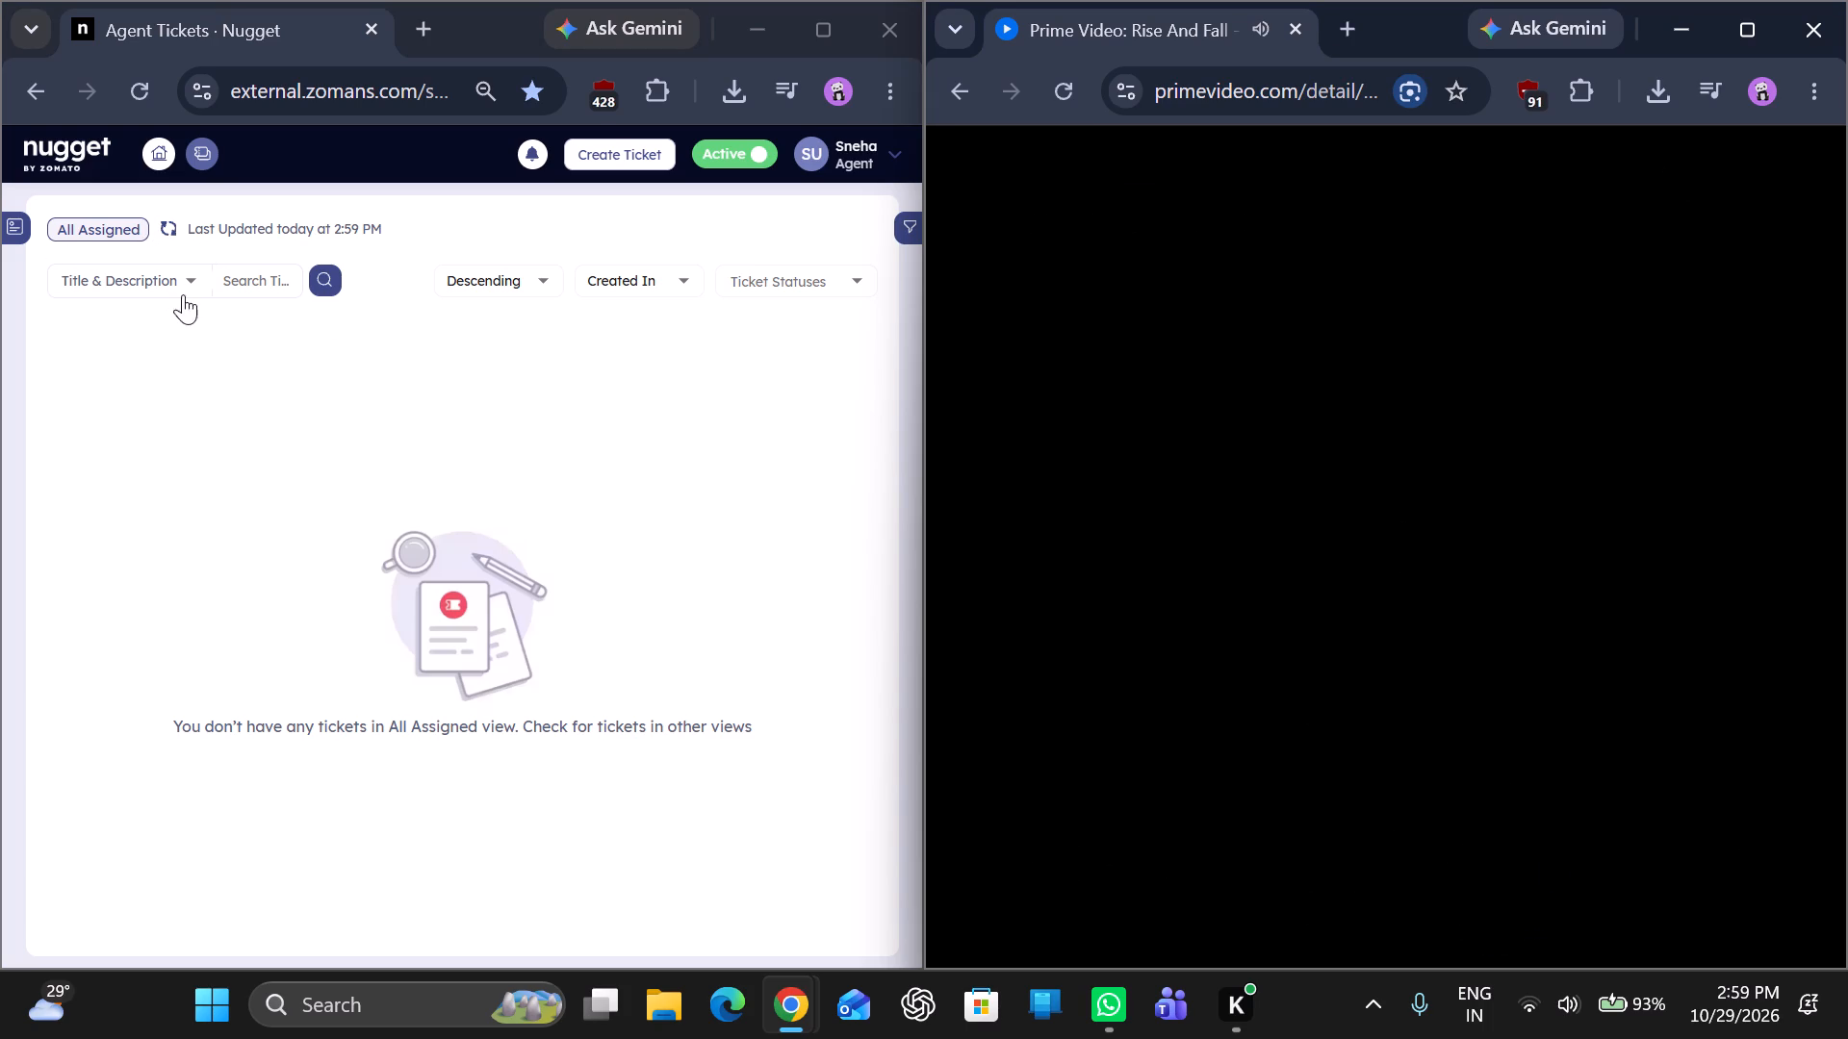
Refresh Nugget's ticket list for new tickets, open QC ticket #14641273 and follow its onboarding form link.
left_click(168, 224)
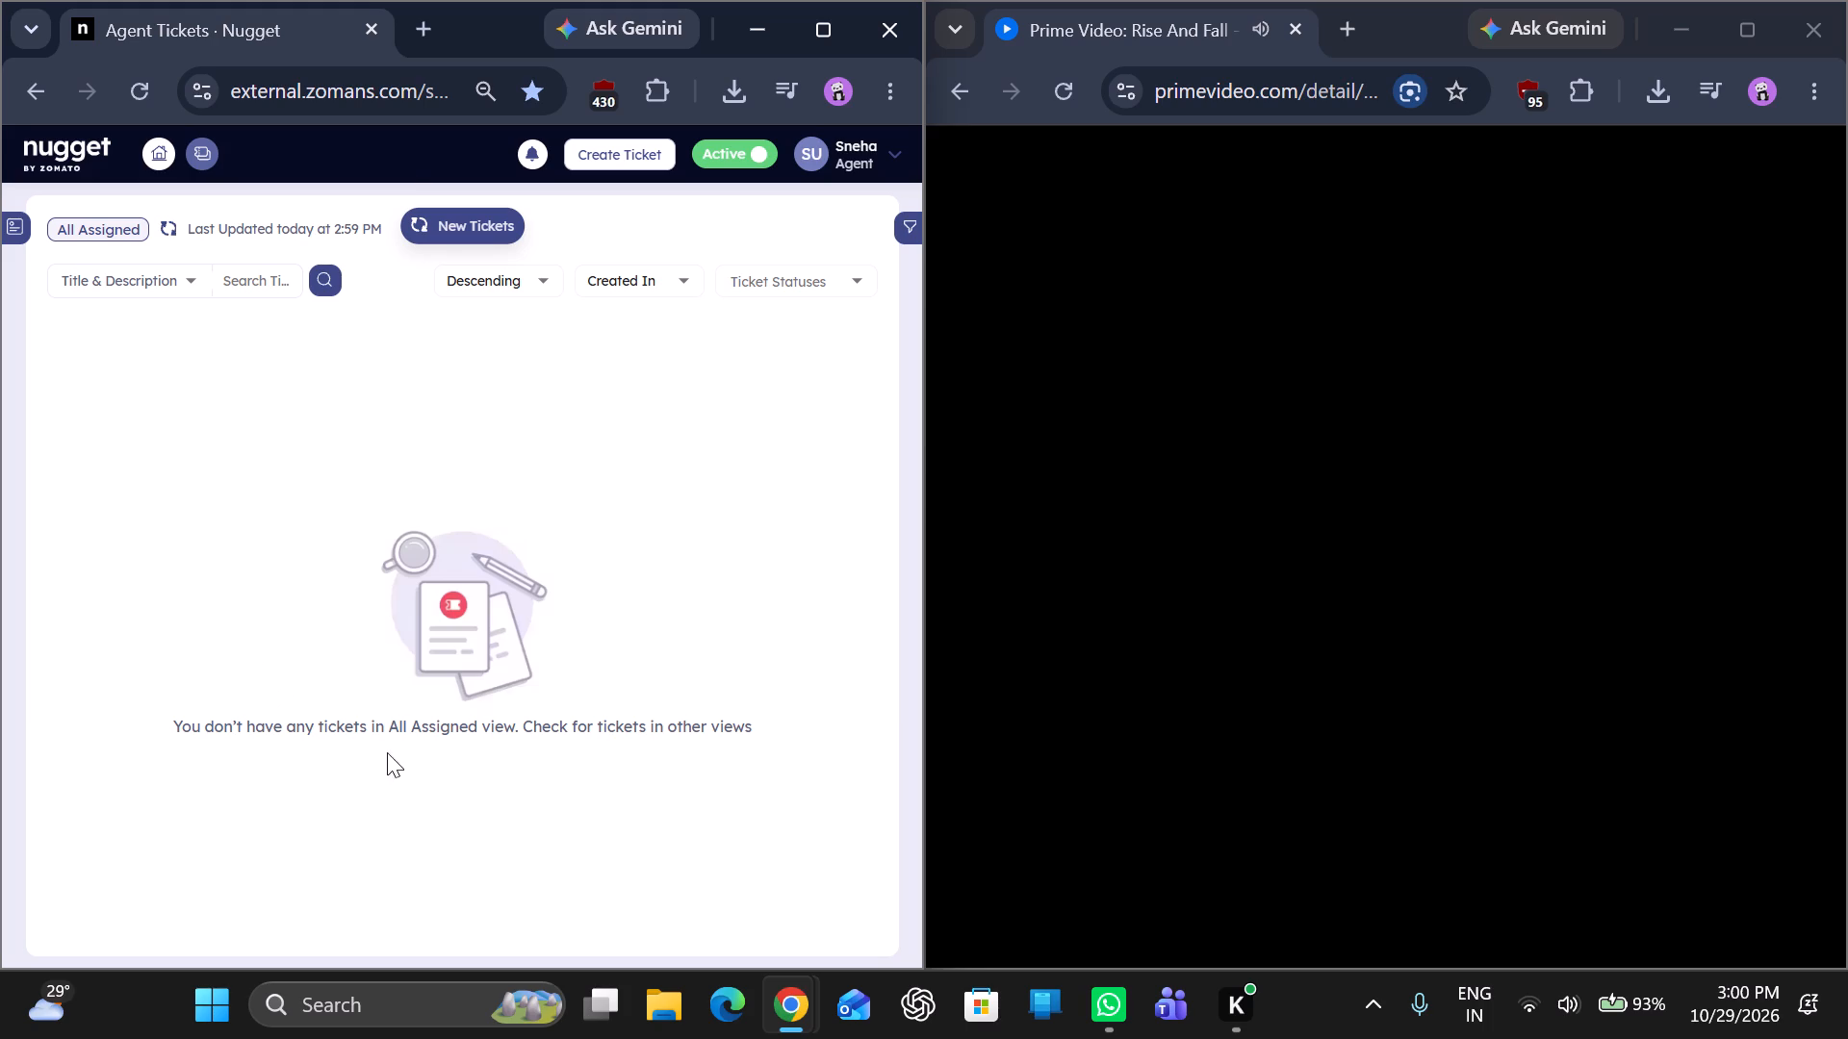
left_click(452, 218)
left_click(354, 388)
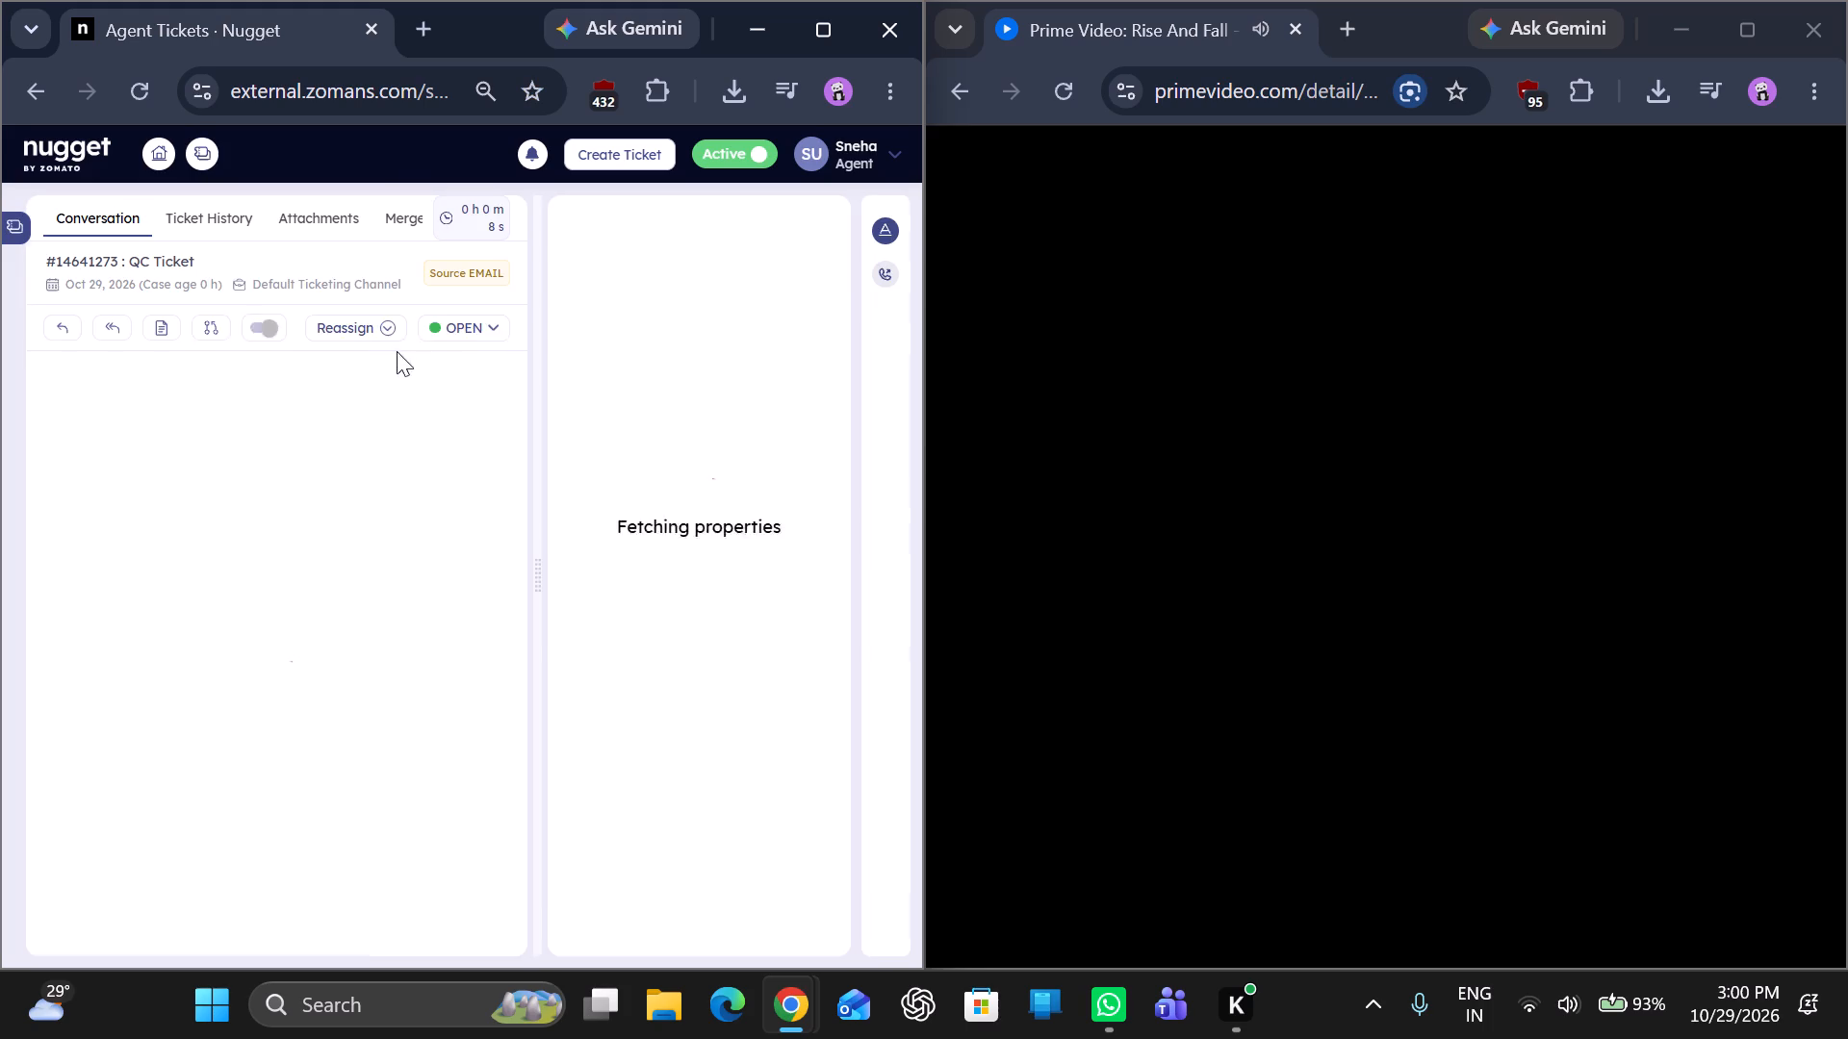
double_click(254, 608)
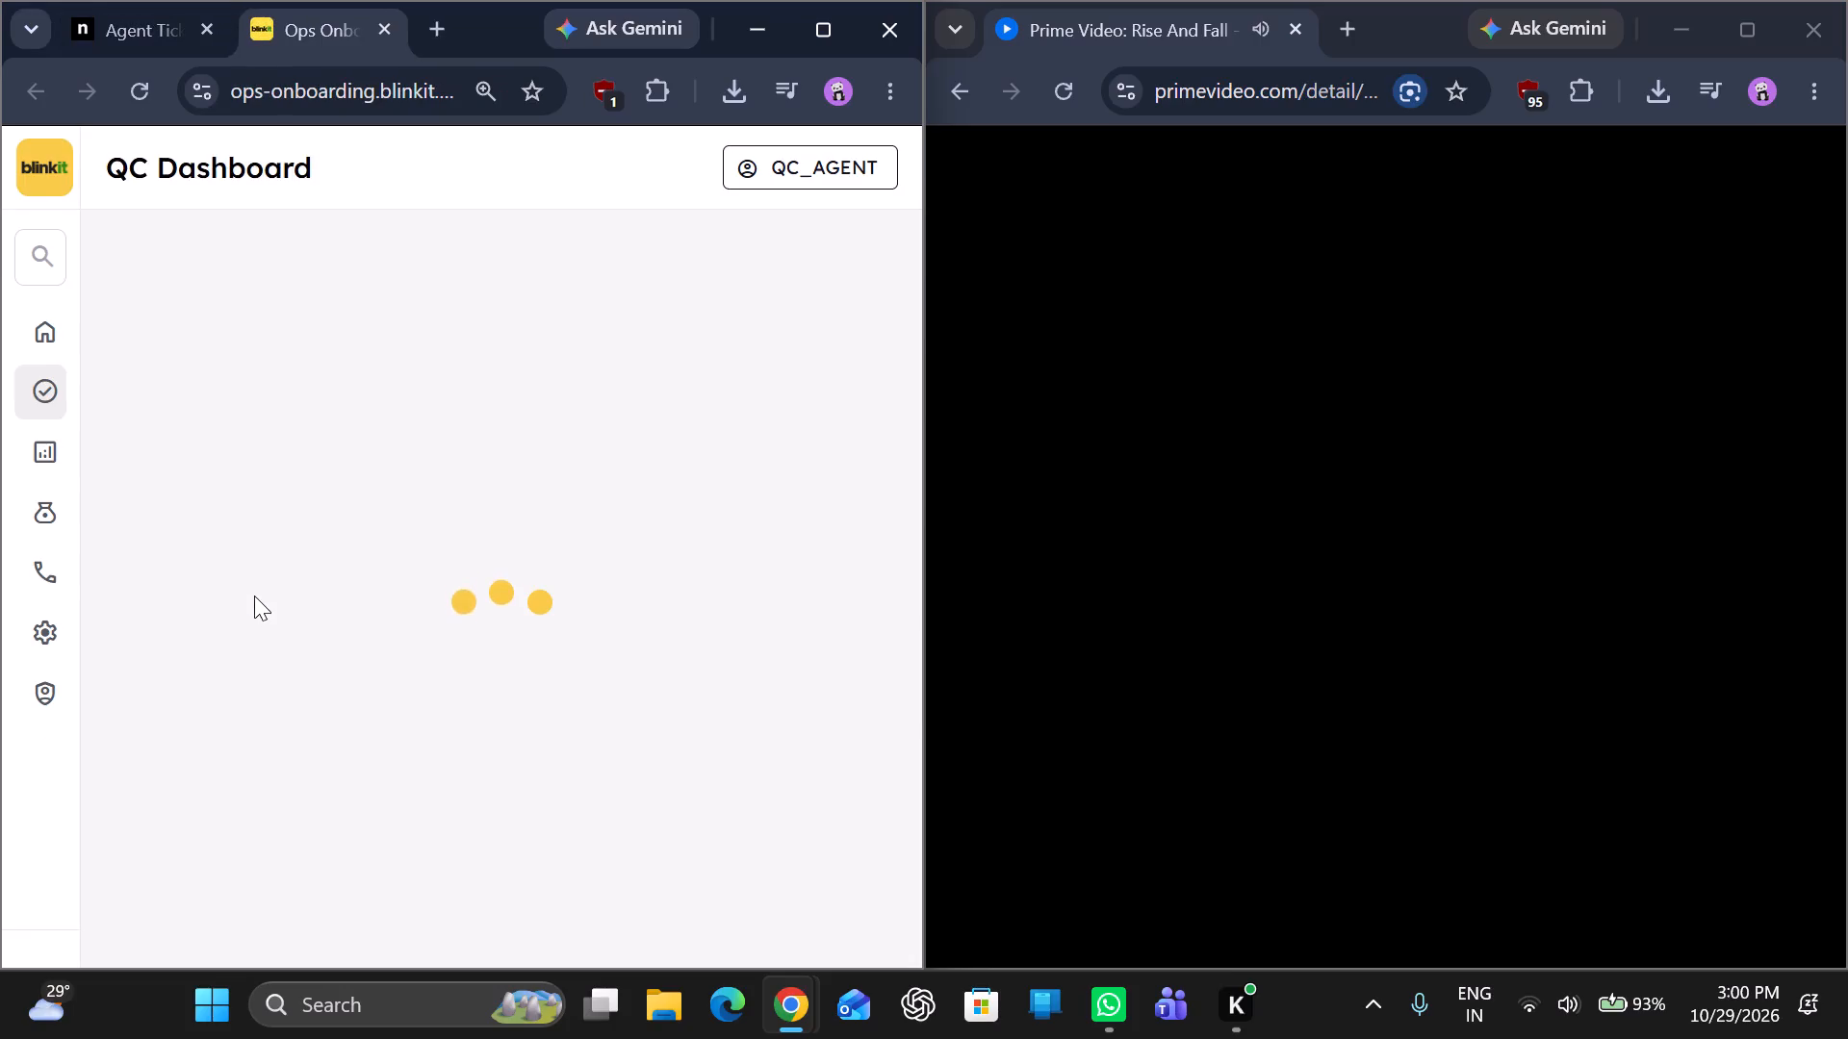
scroll(461, 629, "up", 1)
scroll(465, 641, "down", 3)
left_click(561, 885)
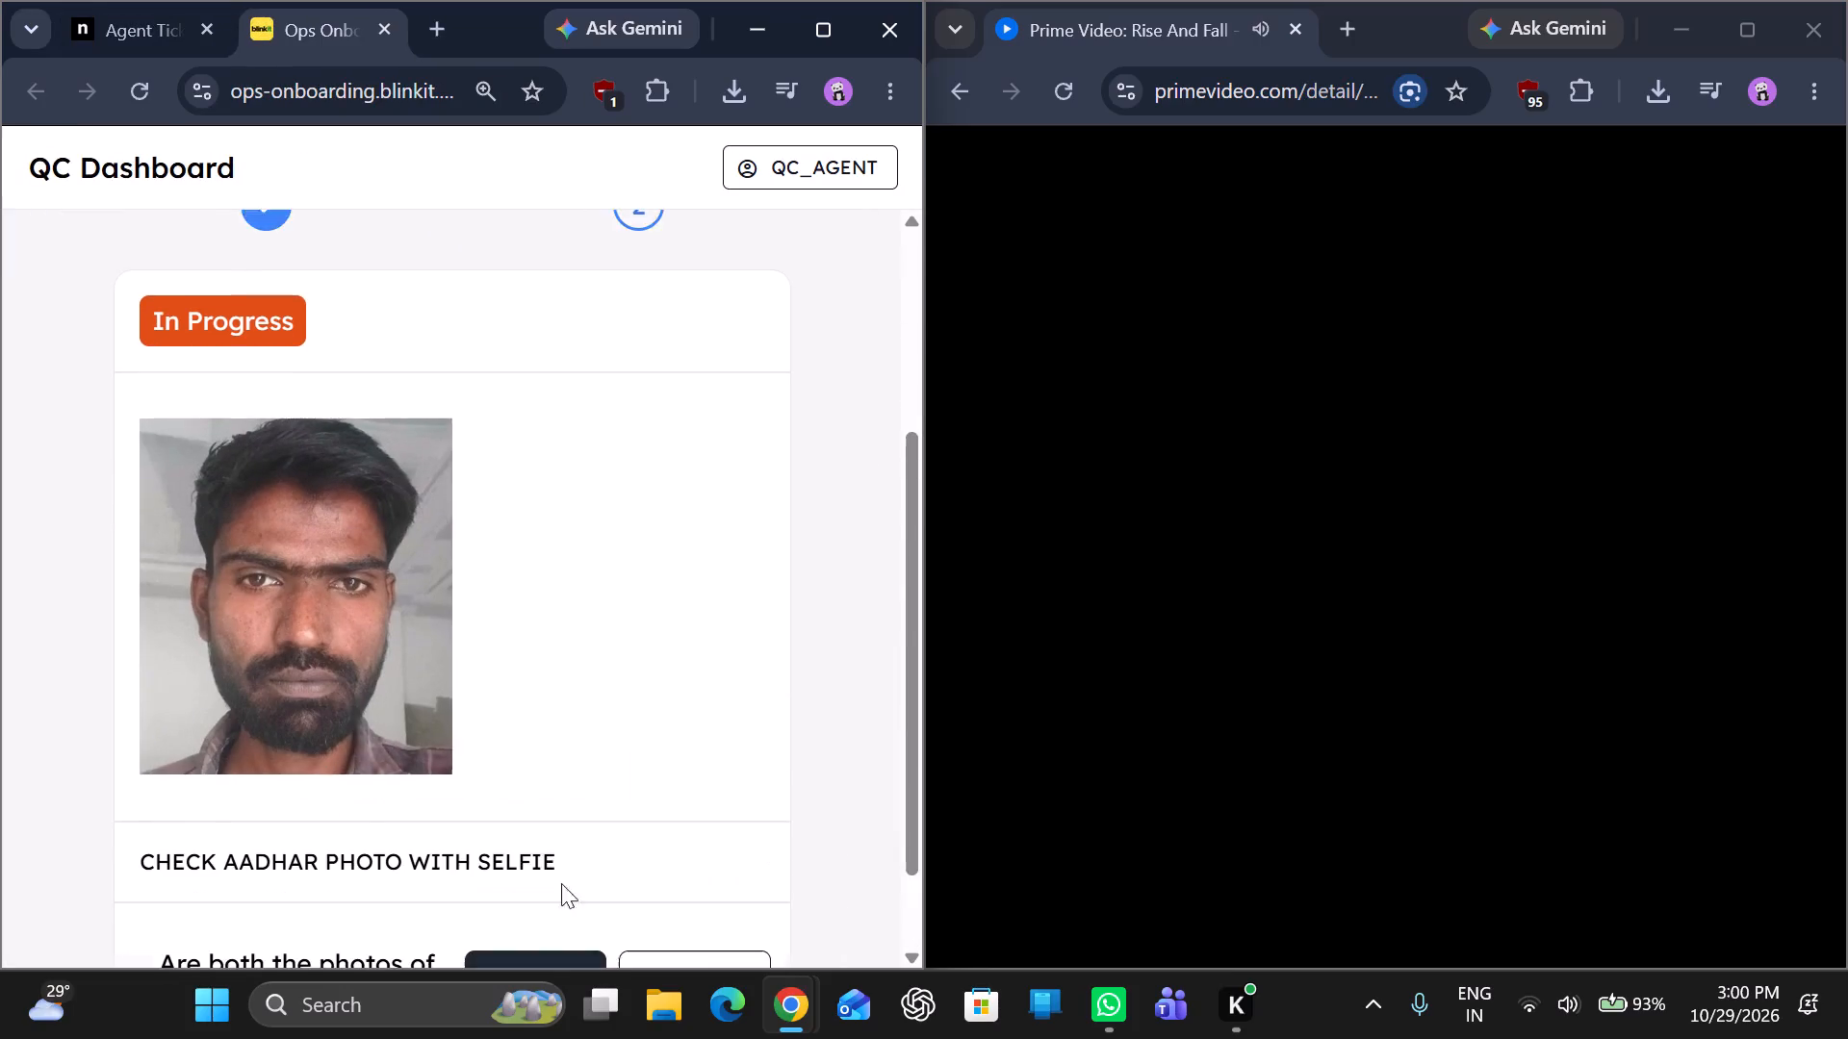
scroll(561, 852, "down", 5)
left_click(561, 852)
Set QC ticket #14641273 to CLOSED in Nugget, return to the All Assigned list and close the onboarding form page.
double_click(174, 33)
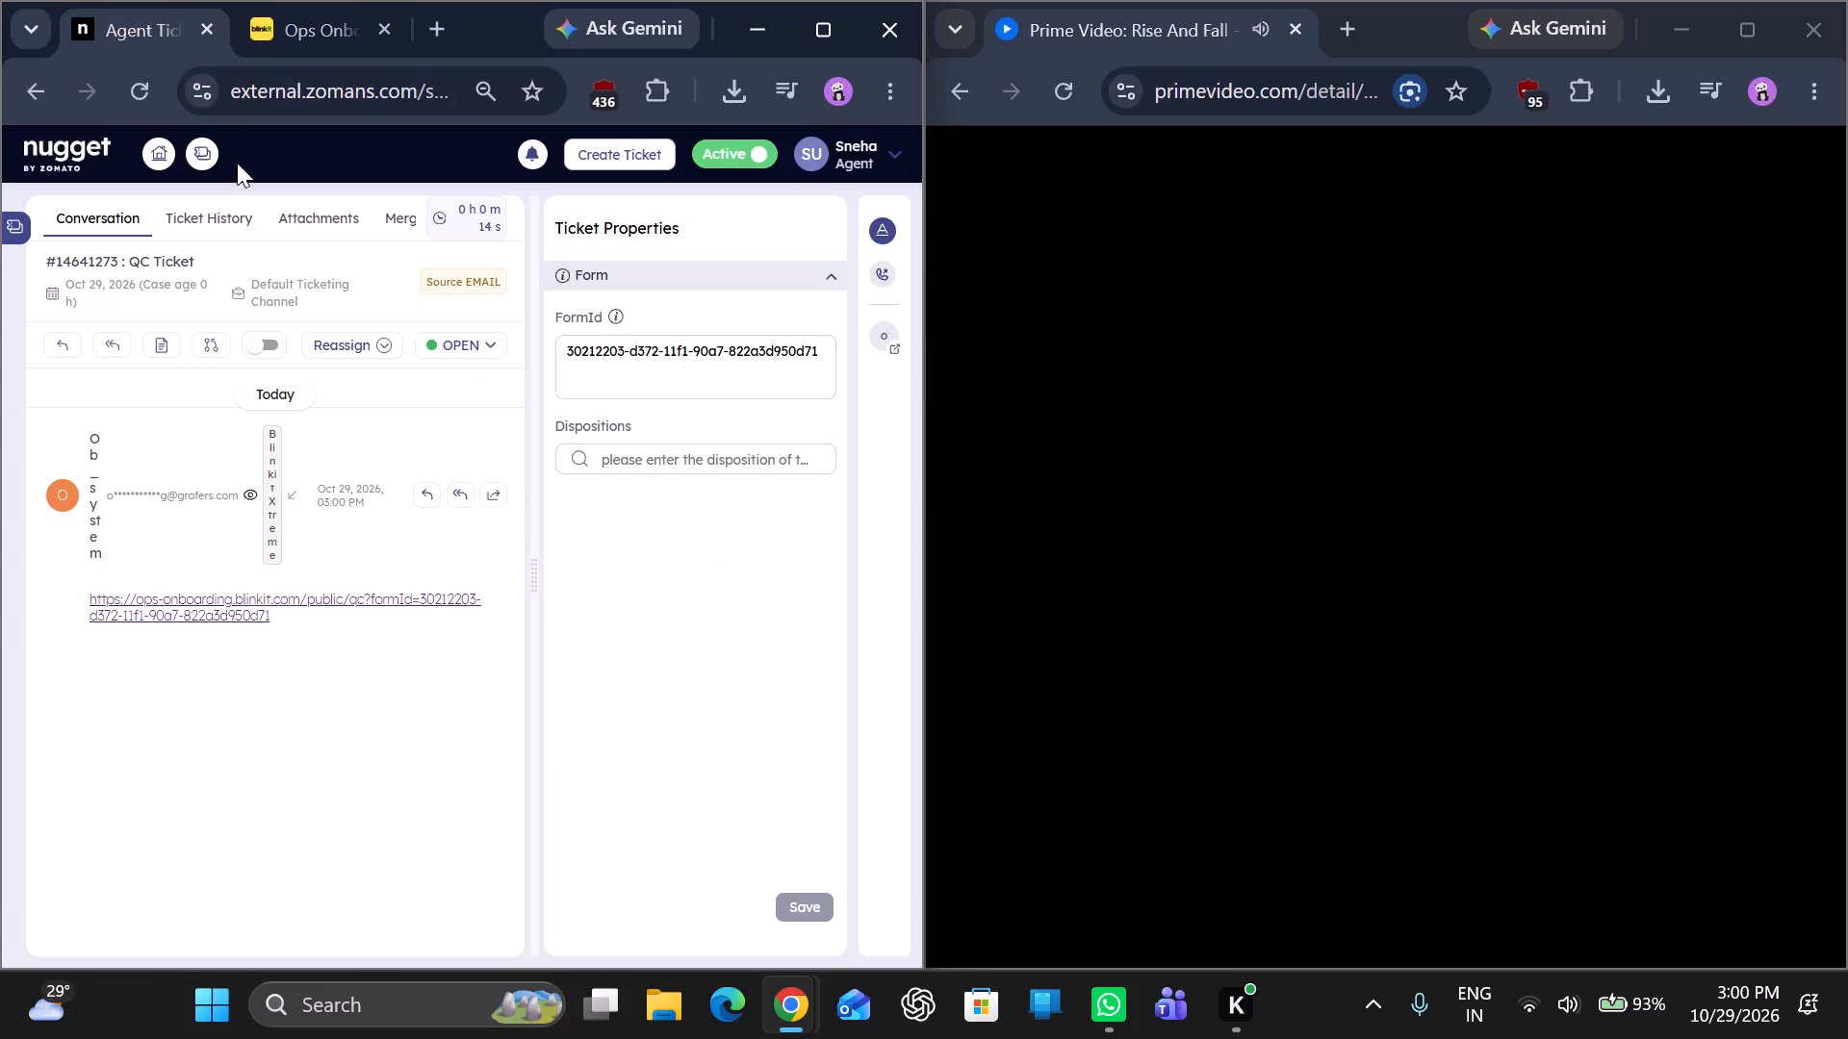
left_click(465, 342)
left_click(460, 376)
double_click(661, 607)
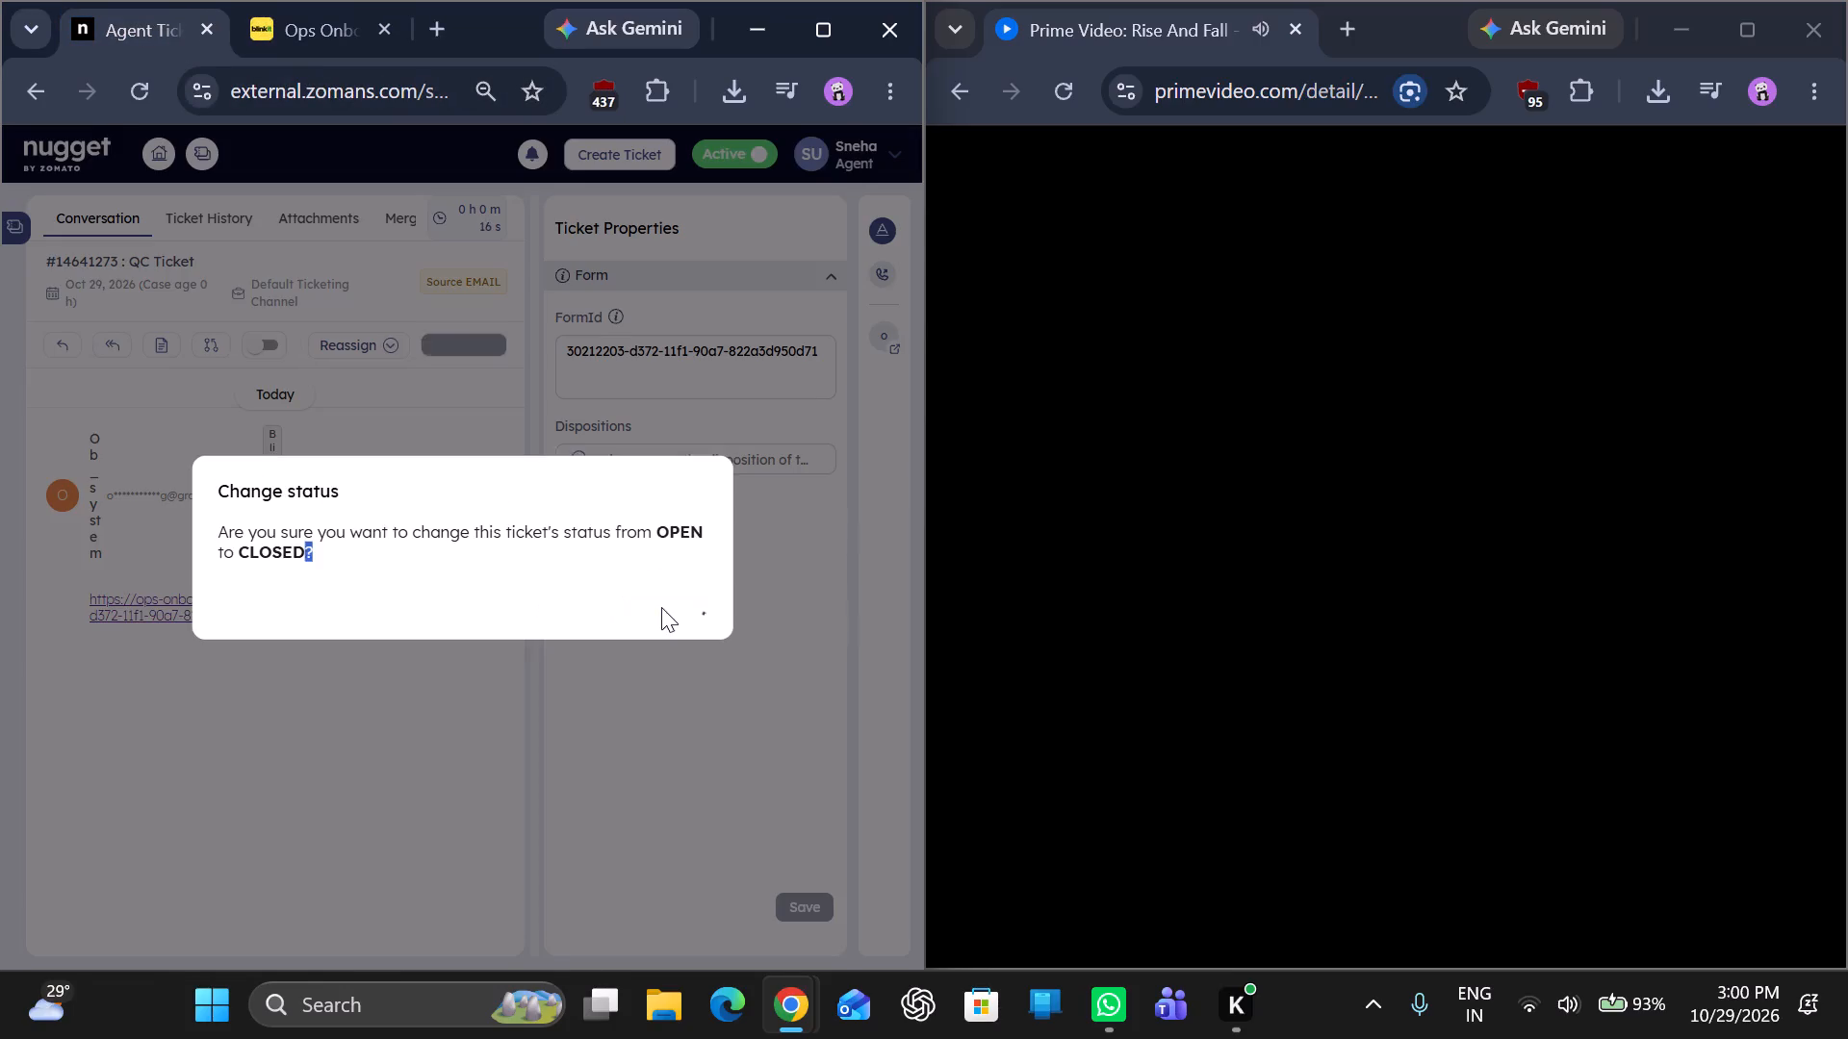
triple_click(546, 772)
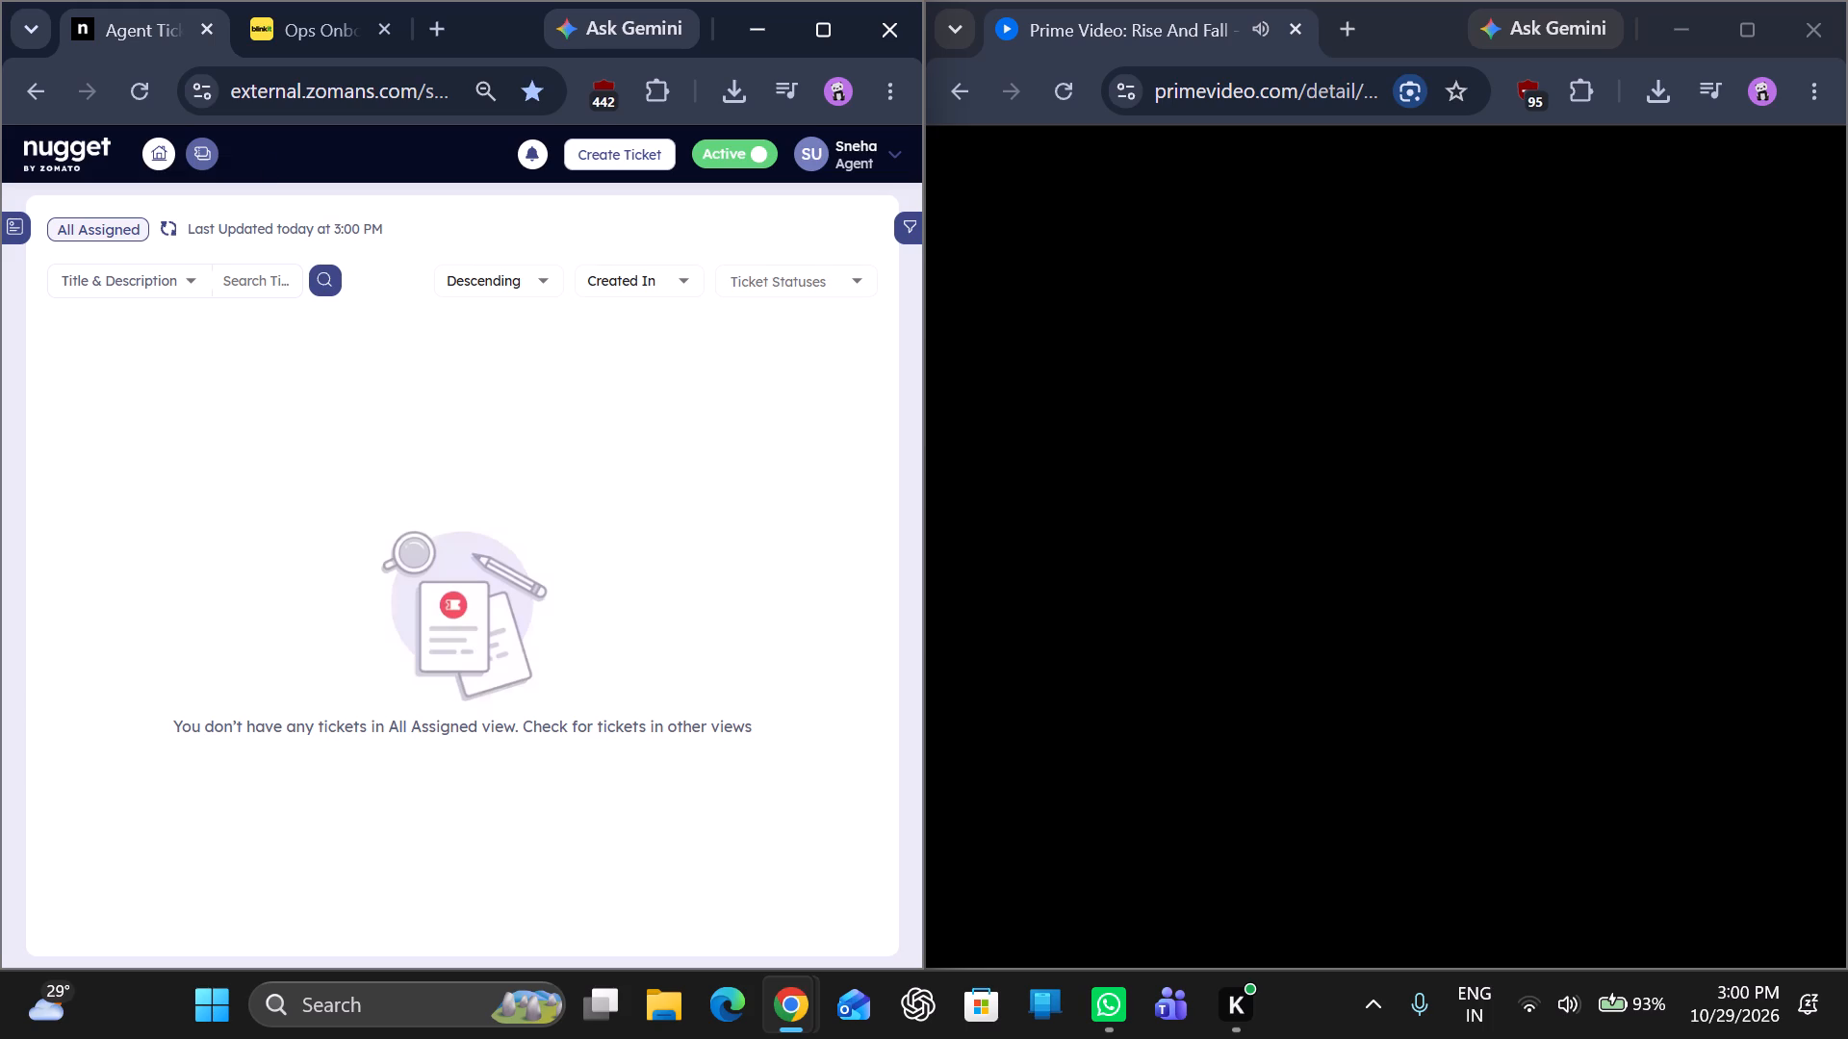
left_click(388, 33)
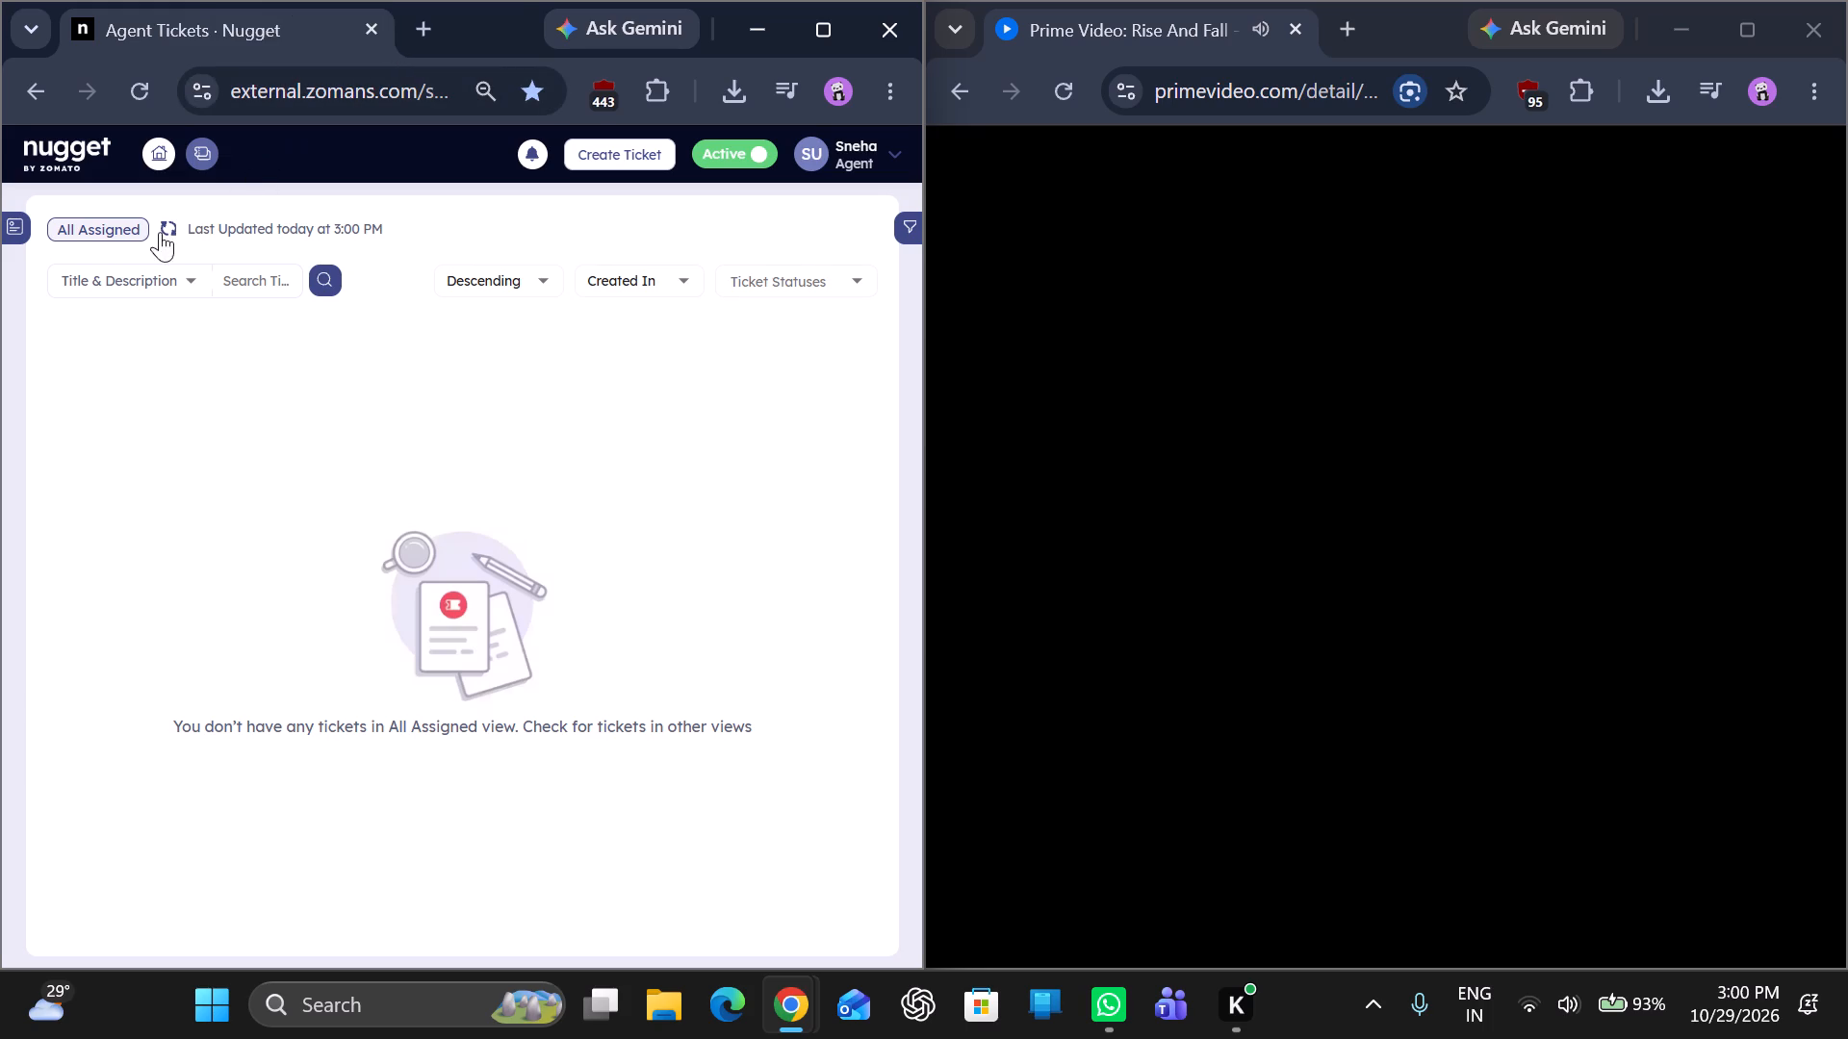
Refresh the All Assigned list for new tickets, open QC ticket #14278095 and follow its onboarding form link.
left_click(167, 227)
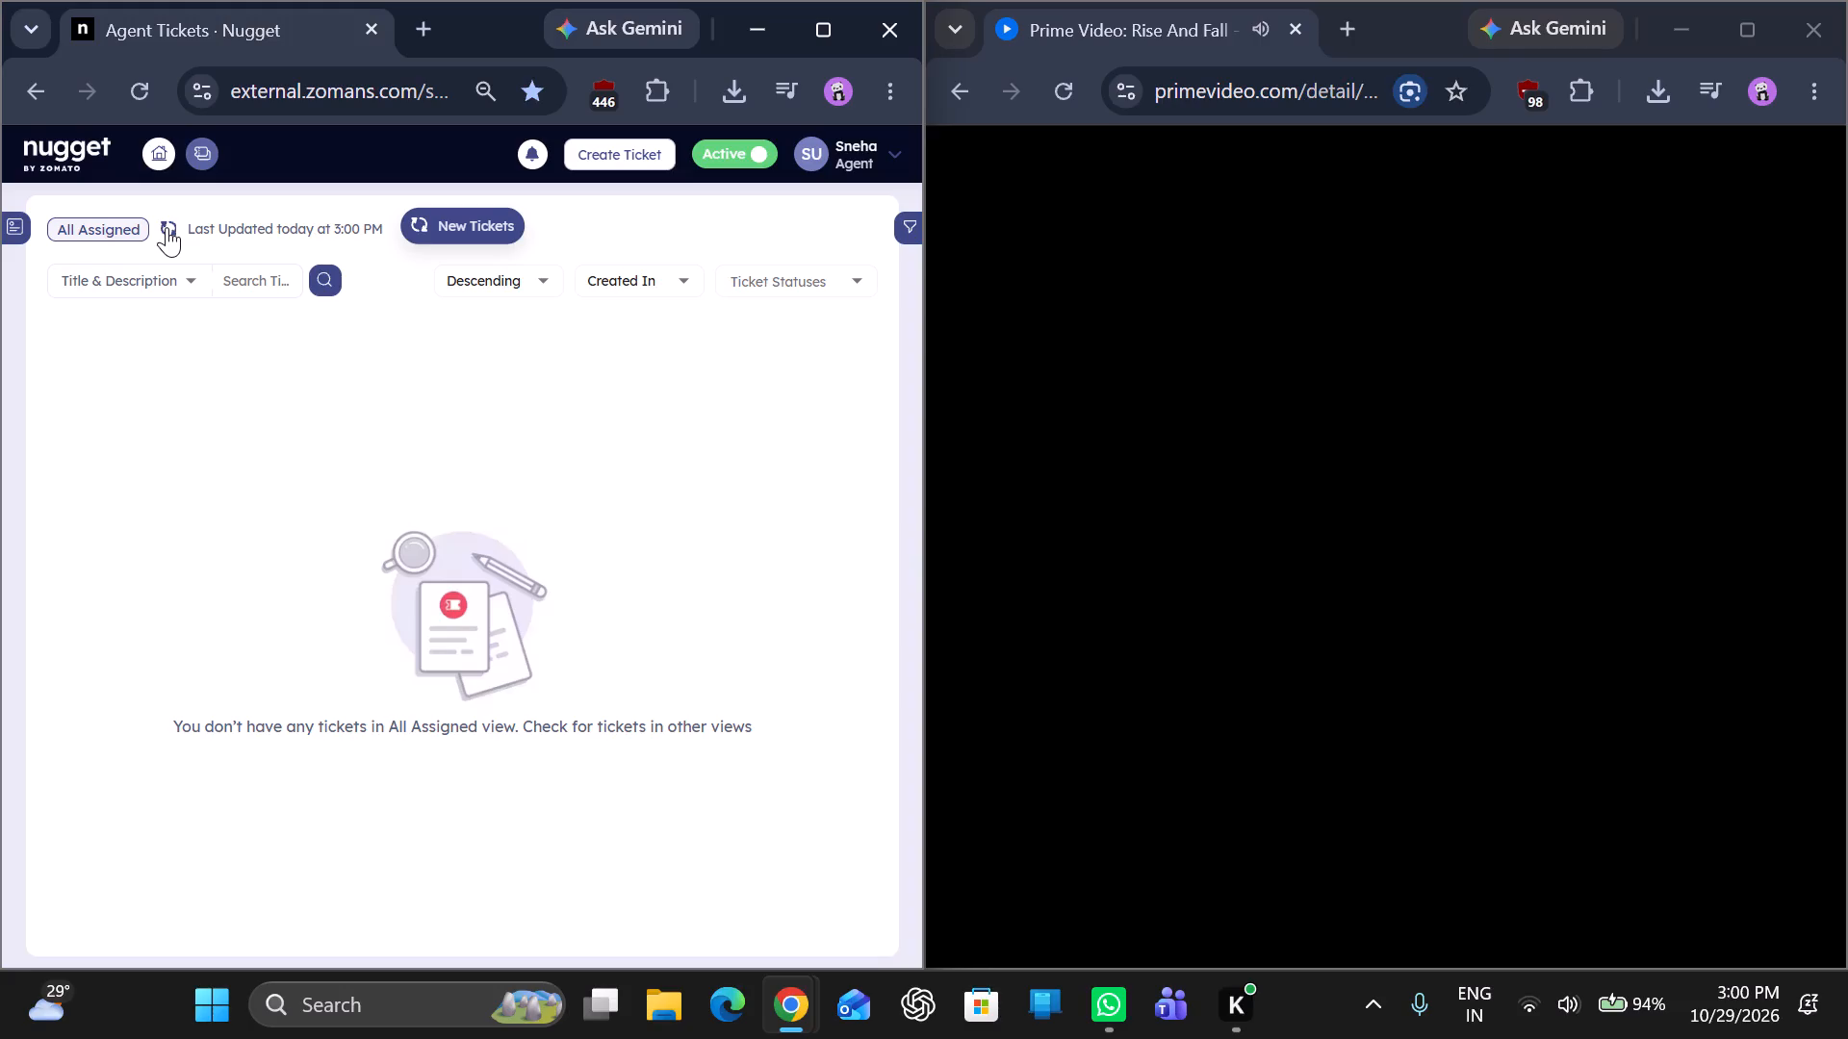
left_click(167, 227)
left_click(192, 367)
left_click(195, 375)
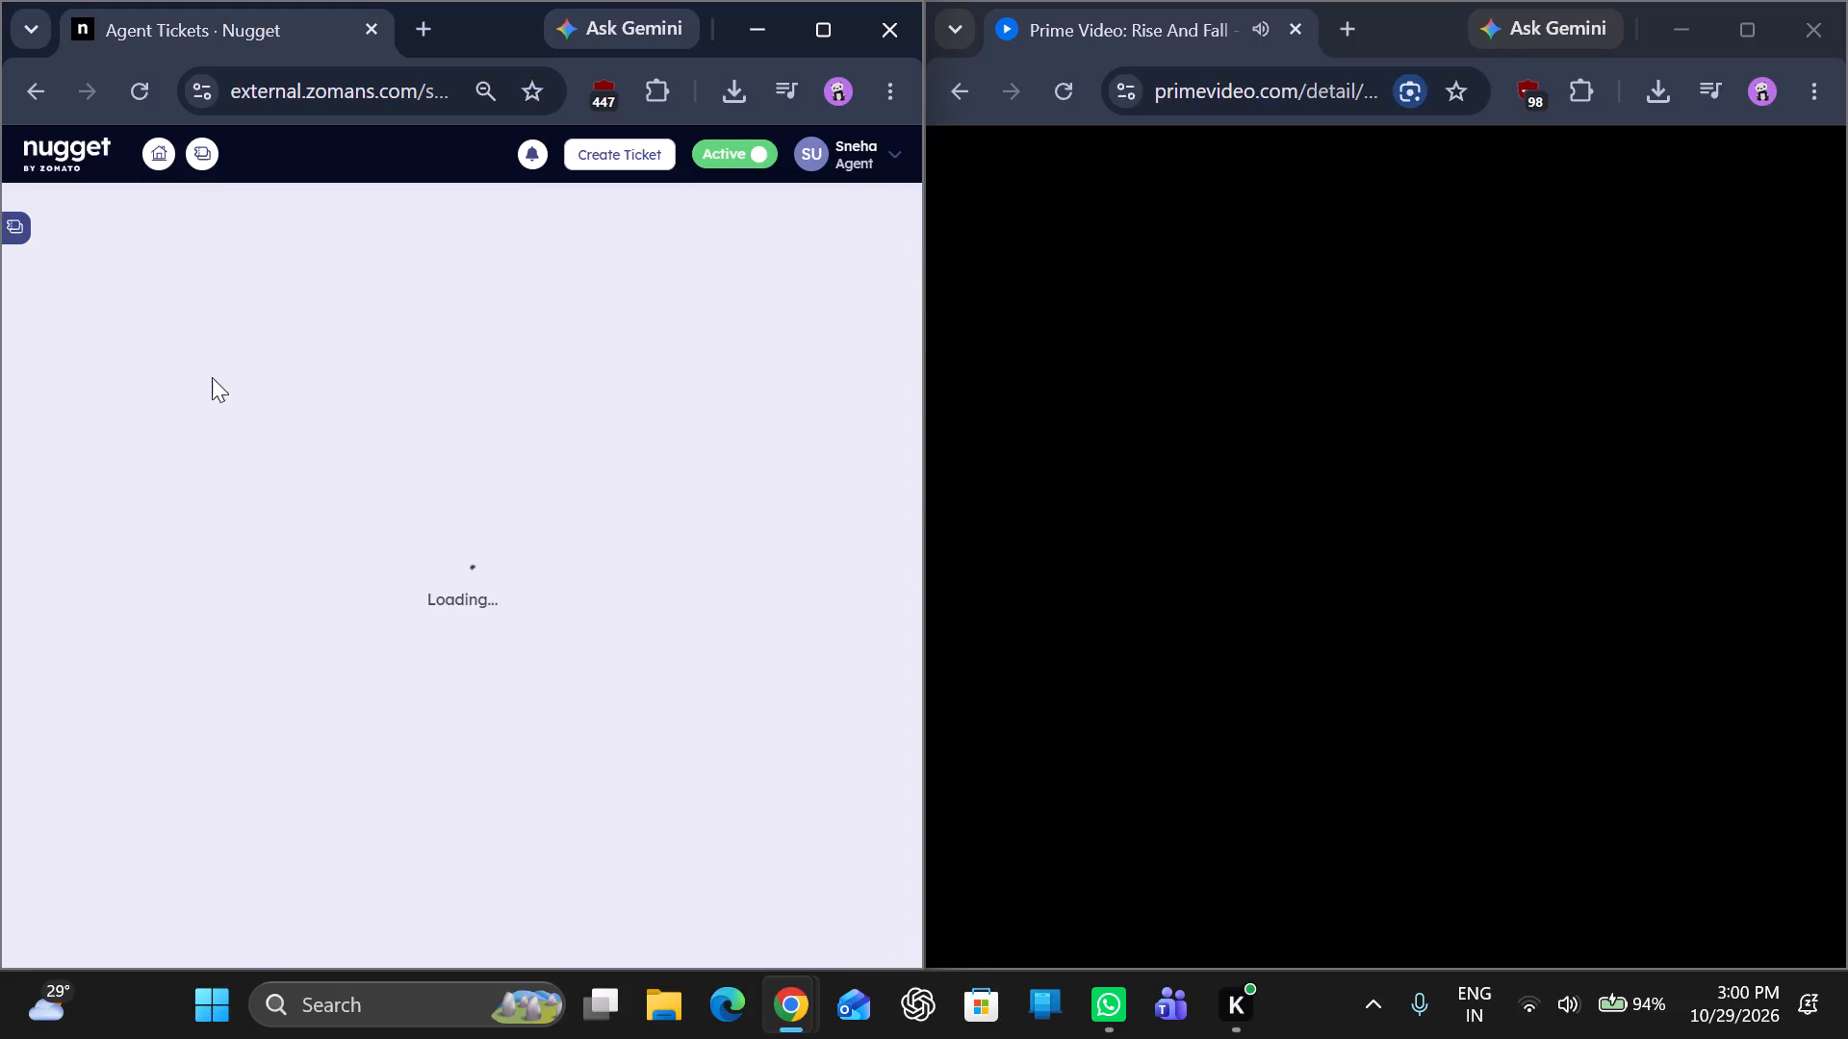
triple_click(236, 597)
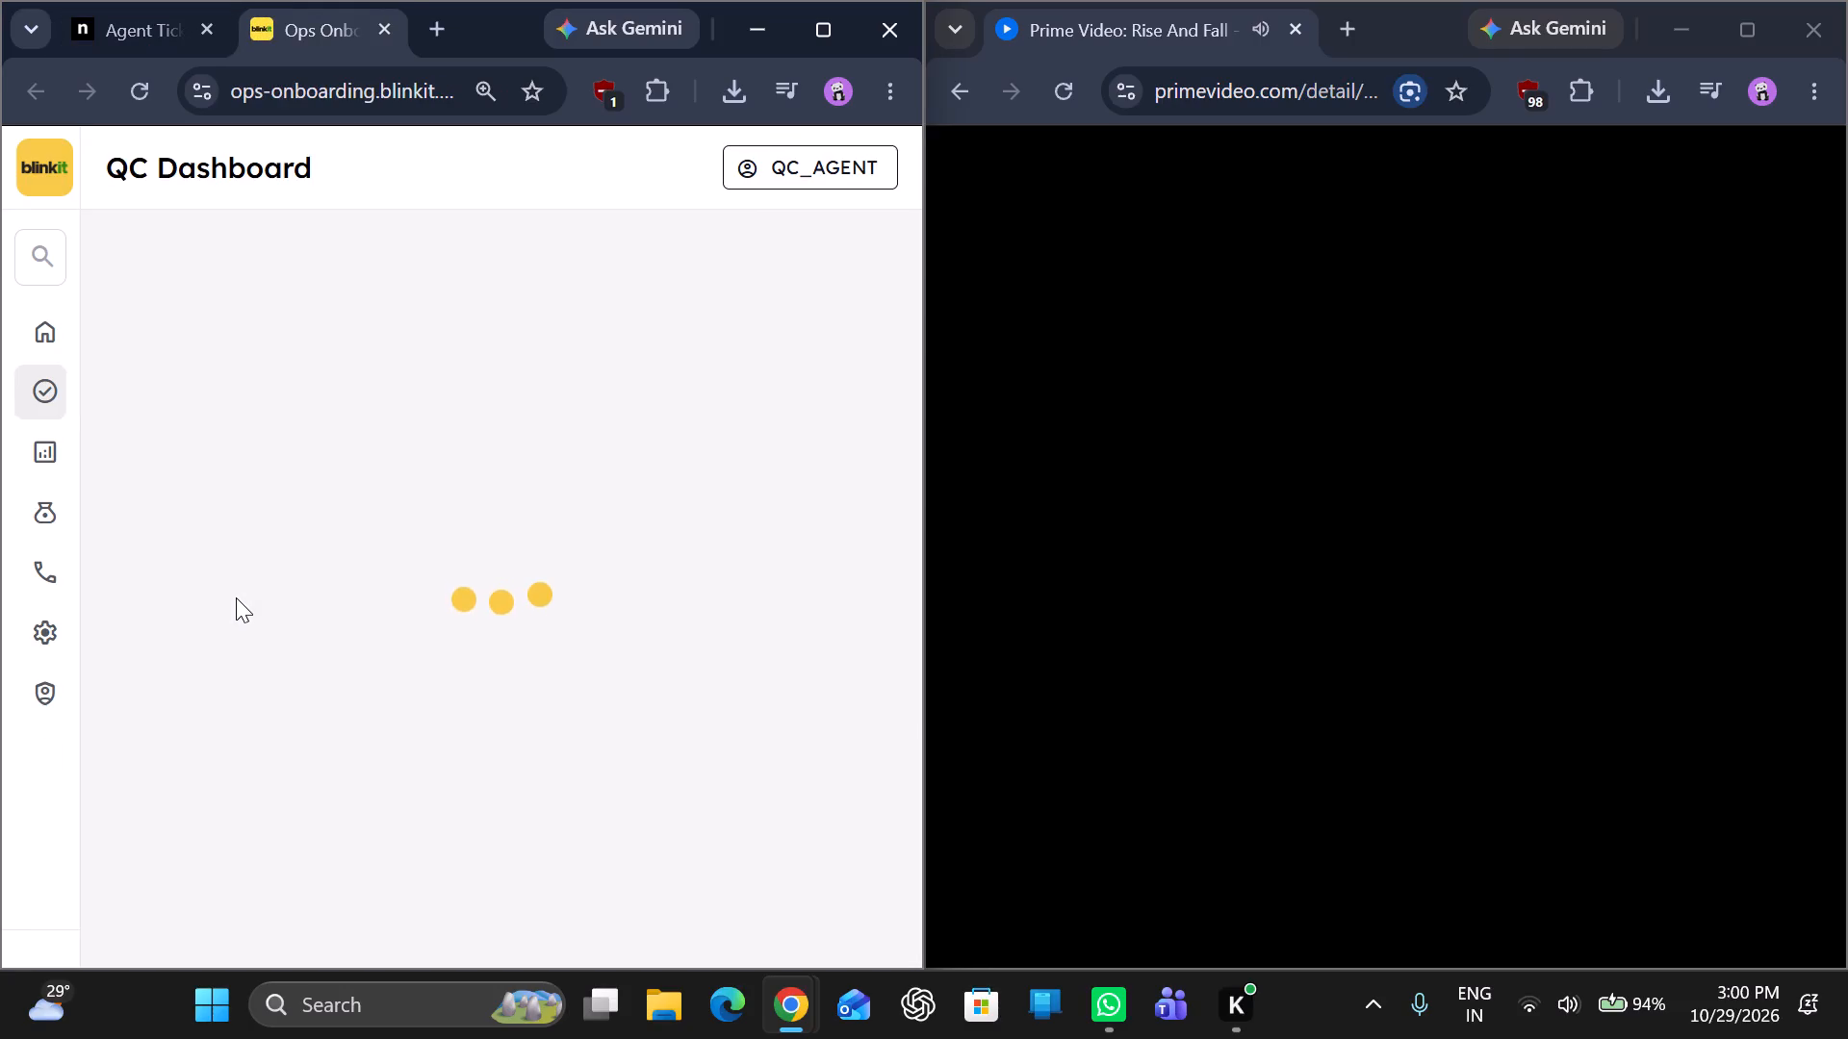
scroll(236, 597, "down", 6)
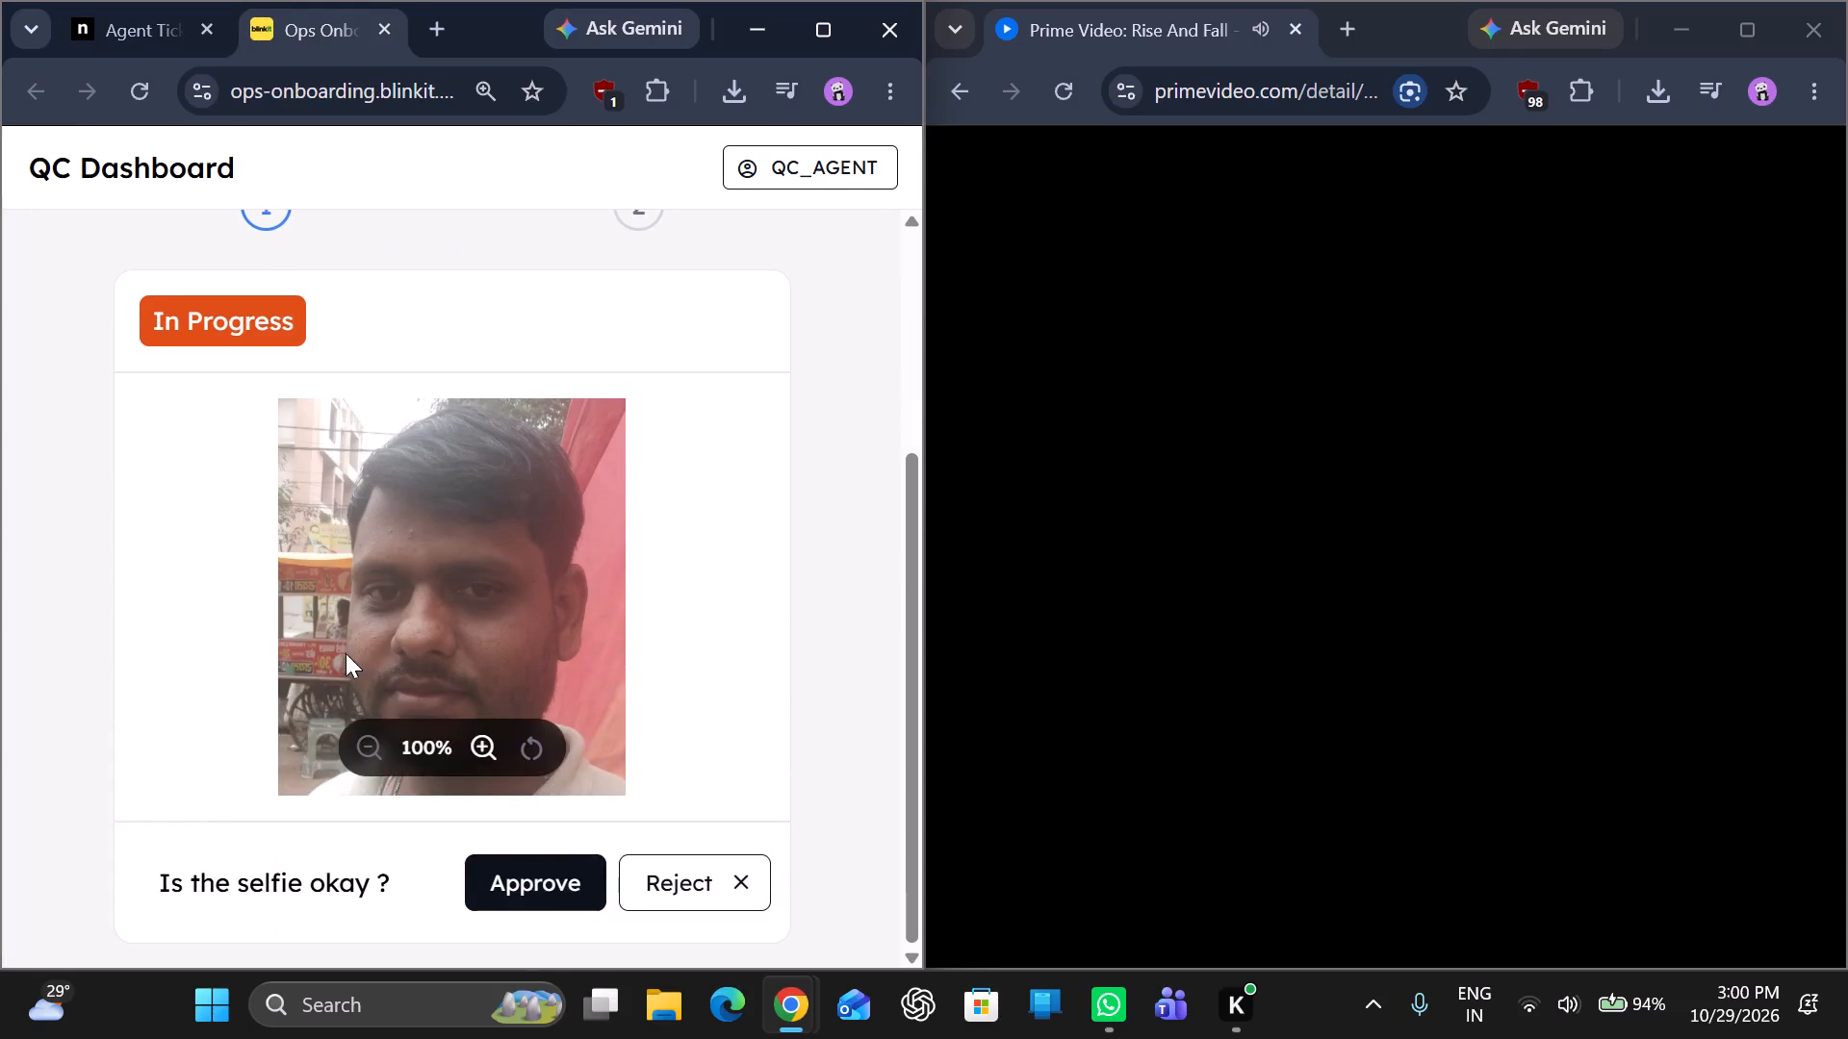
left_click(515, 871)
scroll(552, 841, "down", 5)
left_click(565, 864)
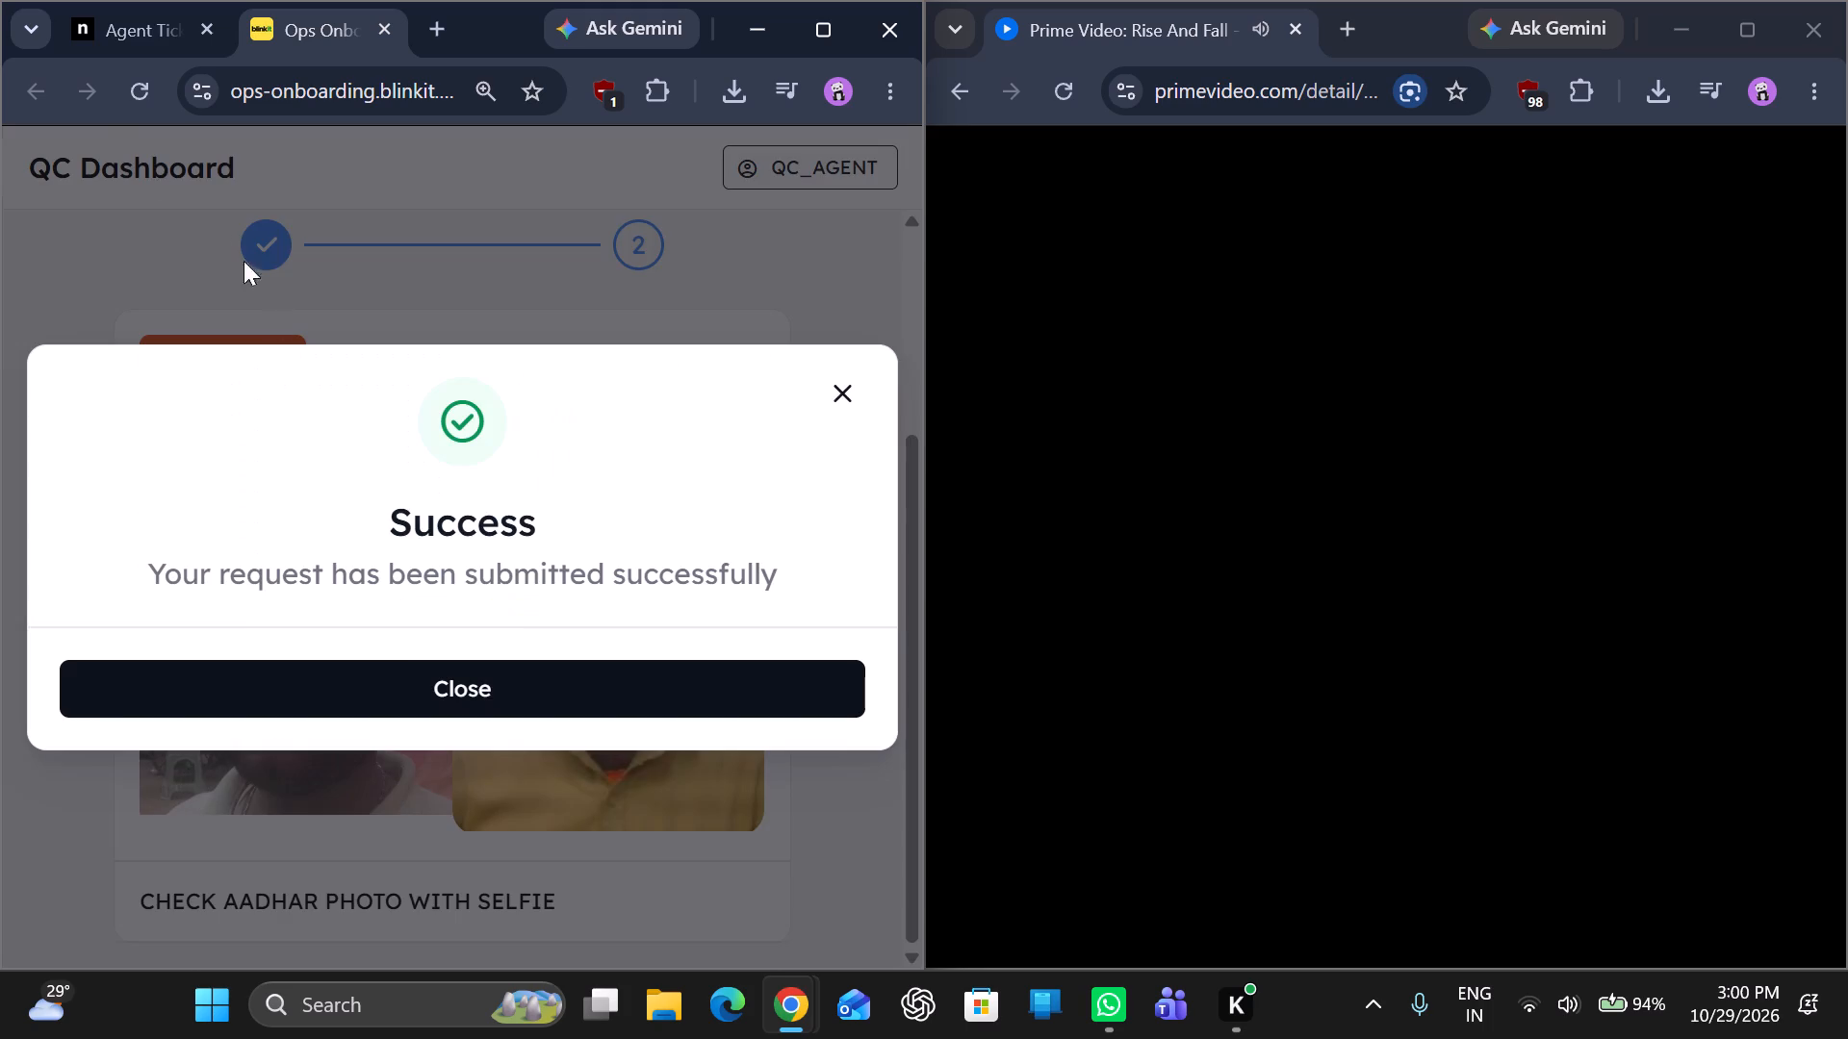
Set QC ticket #14278095 to CLOSED in Nugget, return to the All Assigned list and close the onboarding form page.
left_click(132, 25)
left_click(456, 335)
left_click(459, 381)
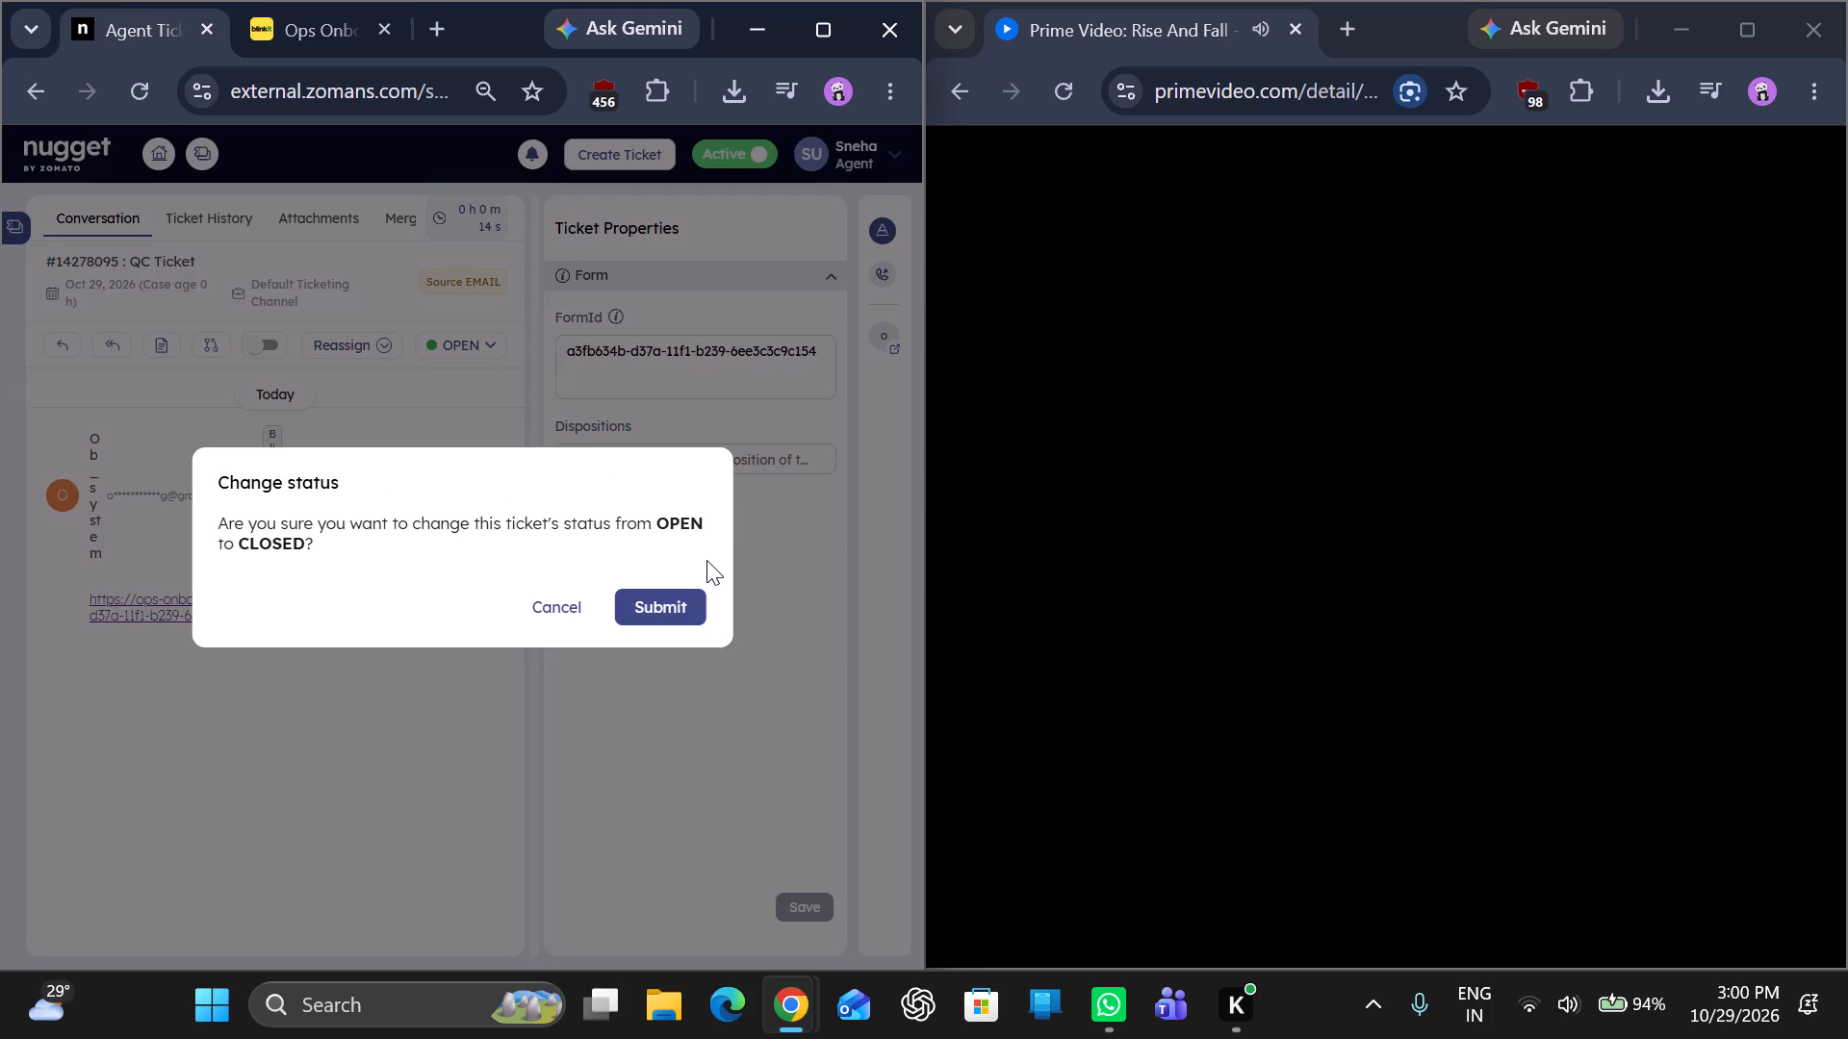
left_click(671, 602)
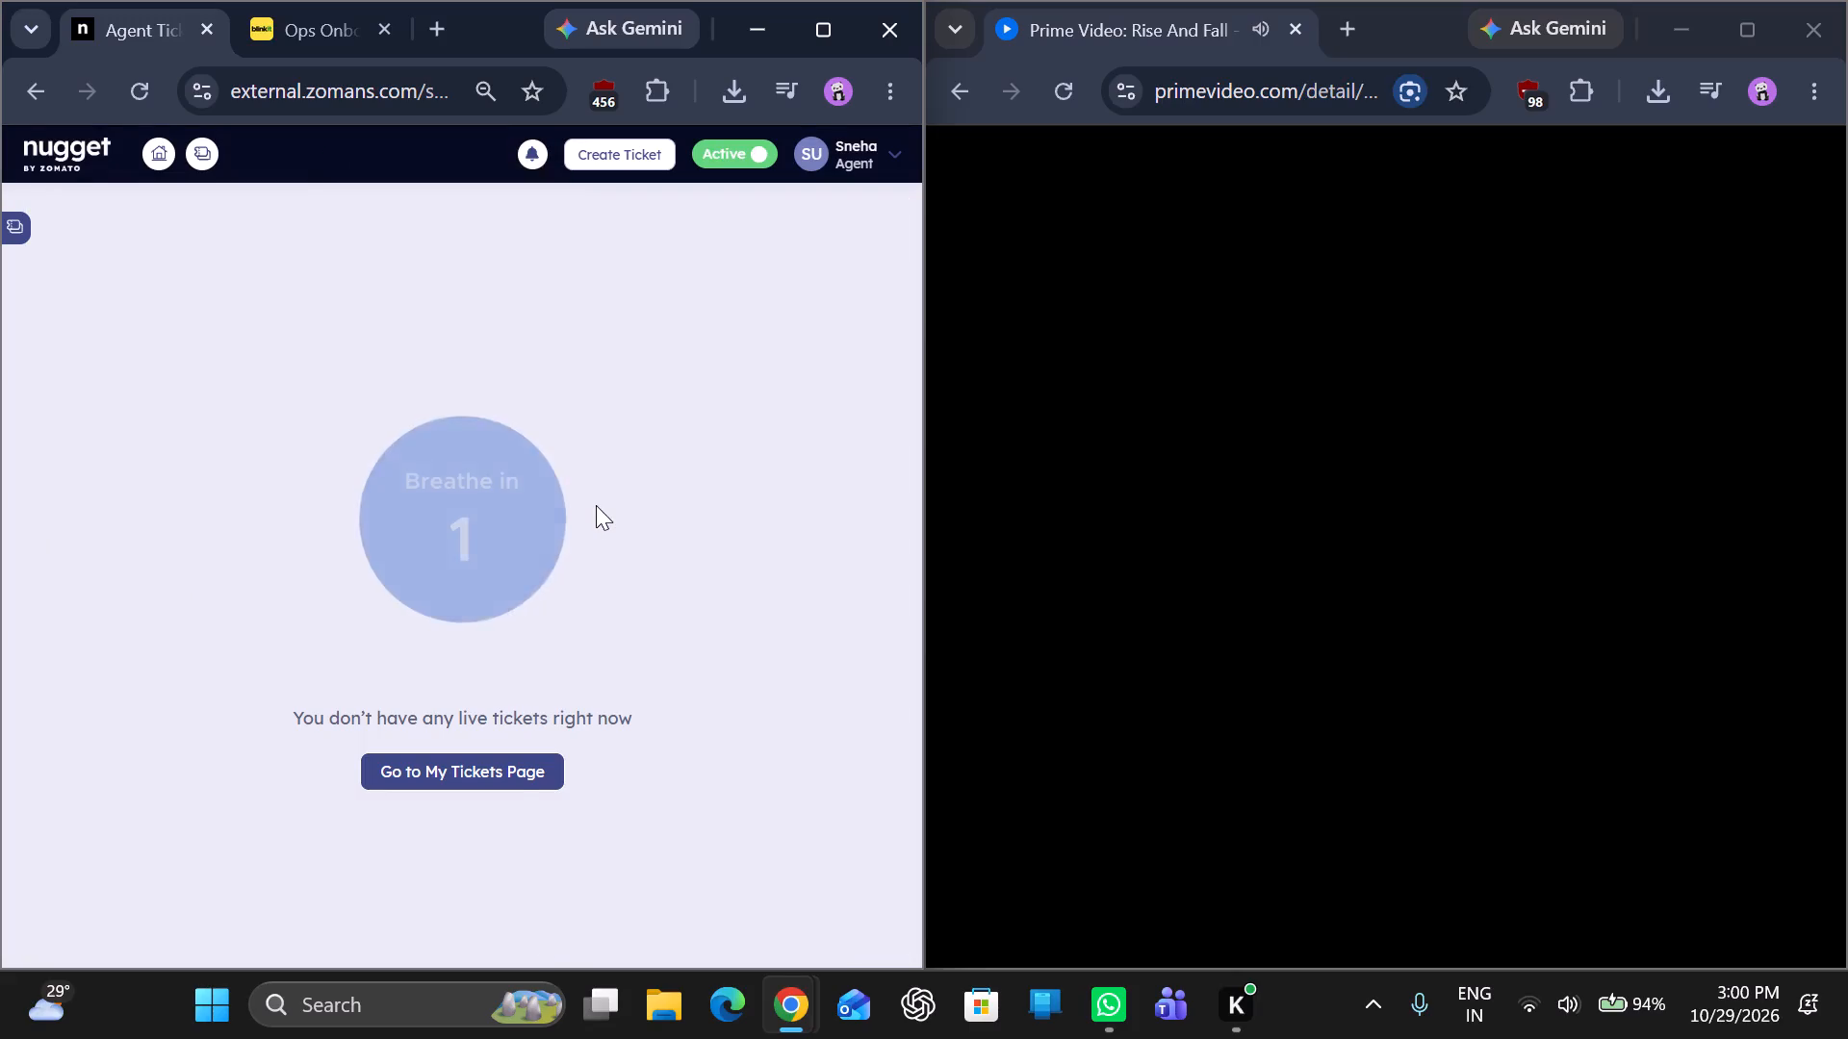
left_click(513, 762)
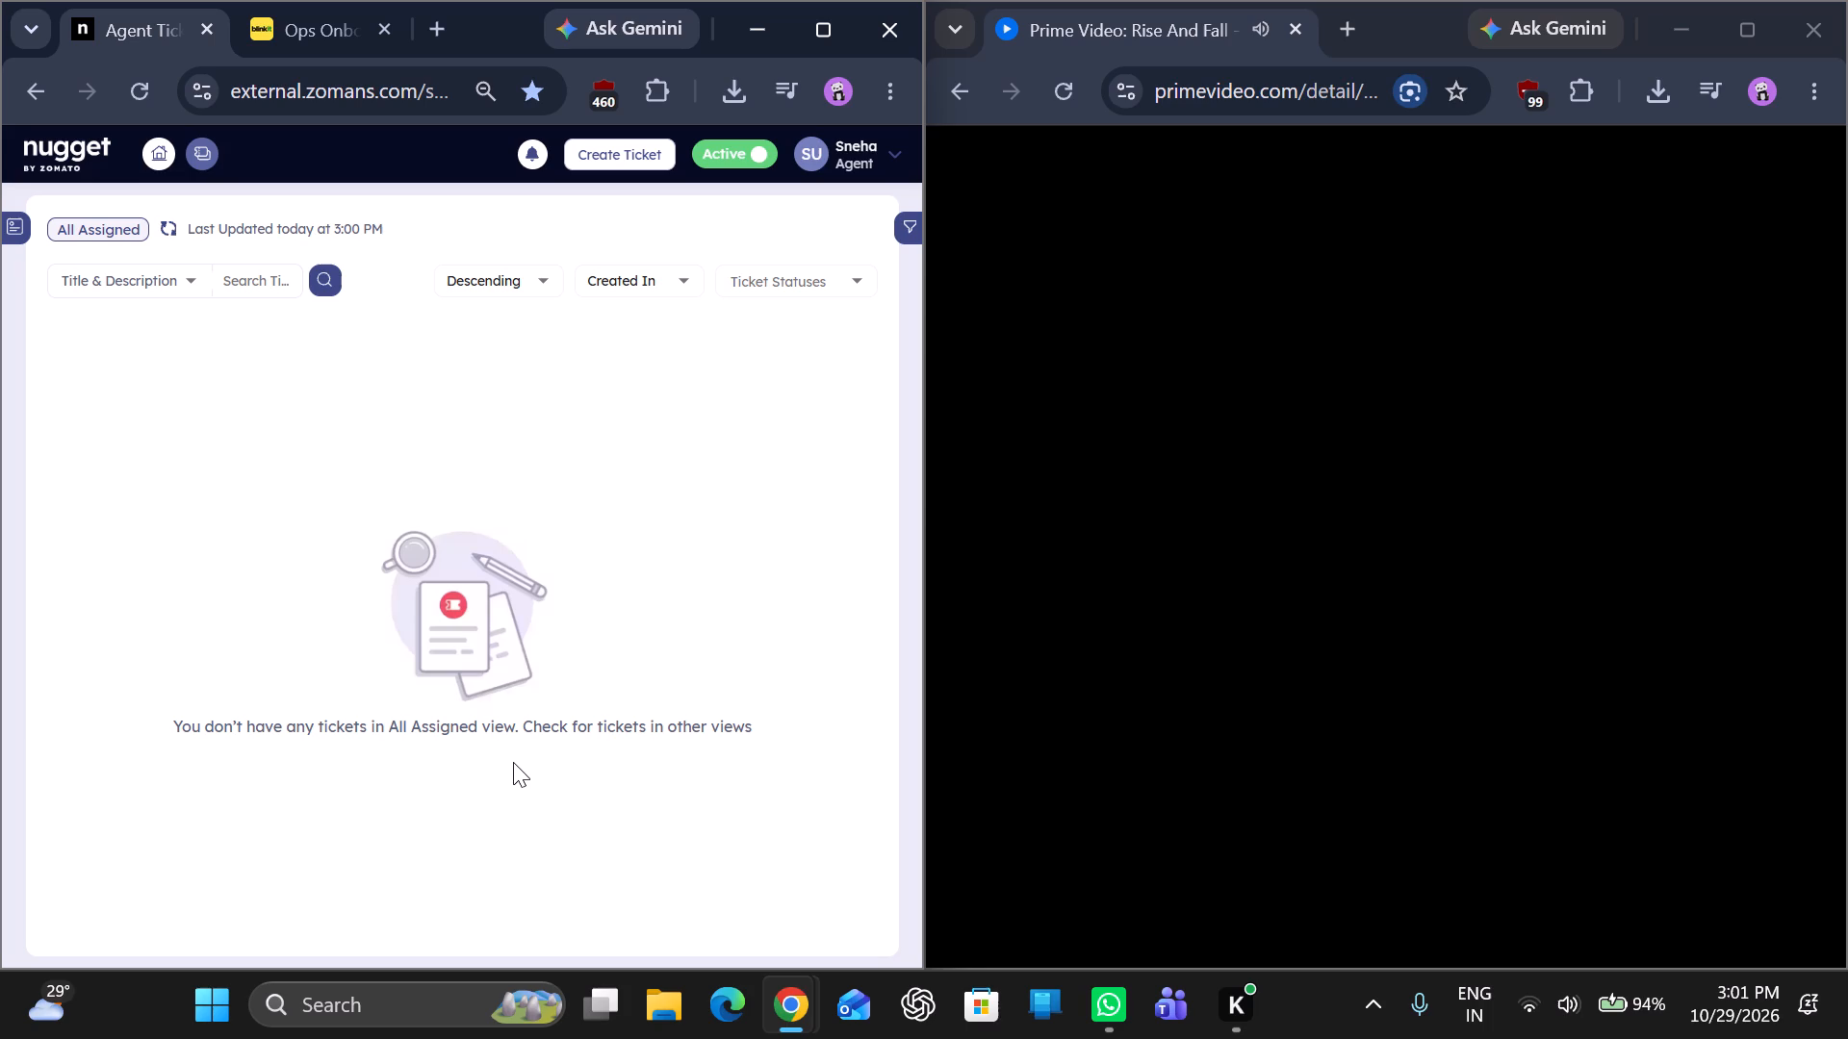
double_click(383, 35)
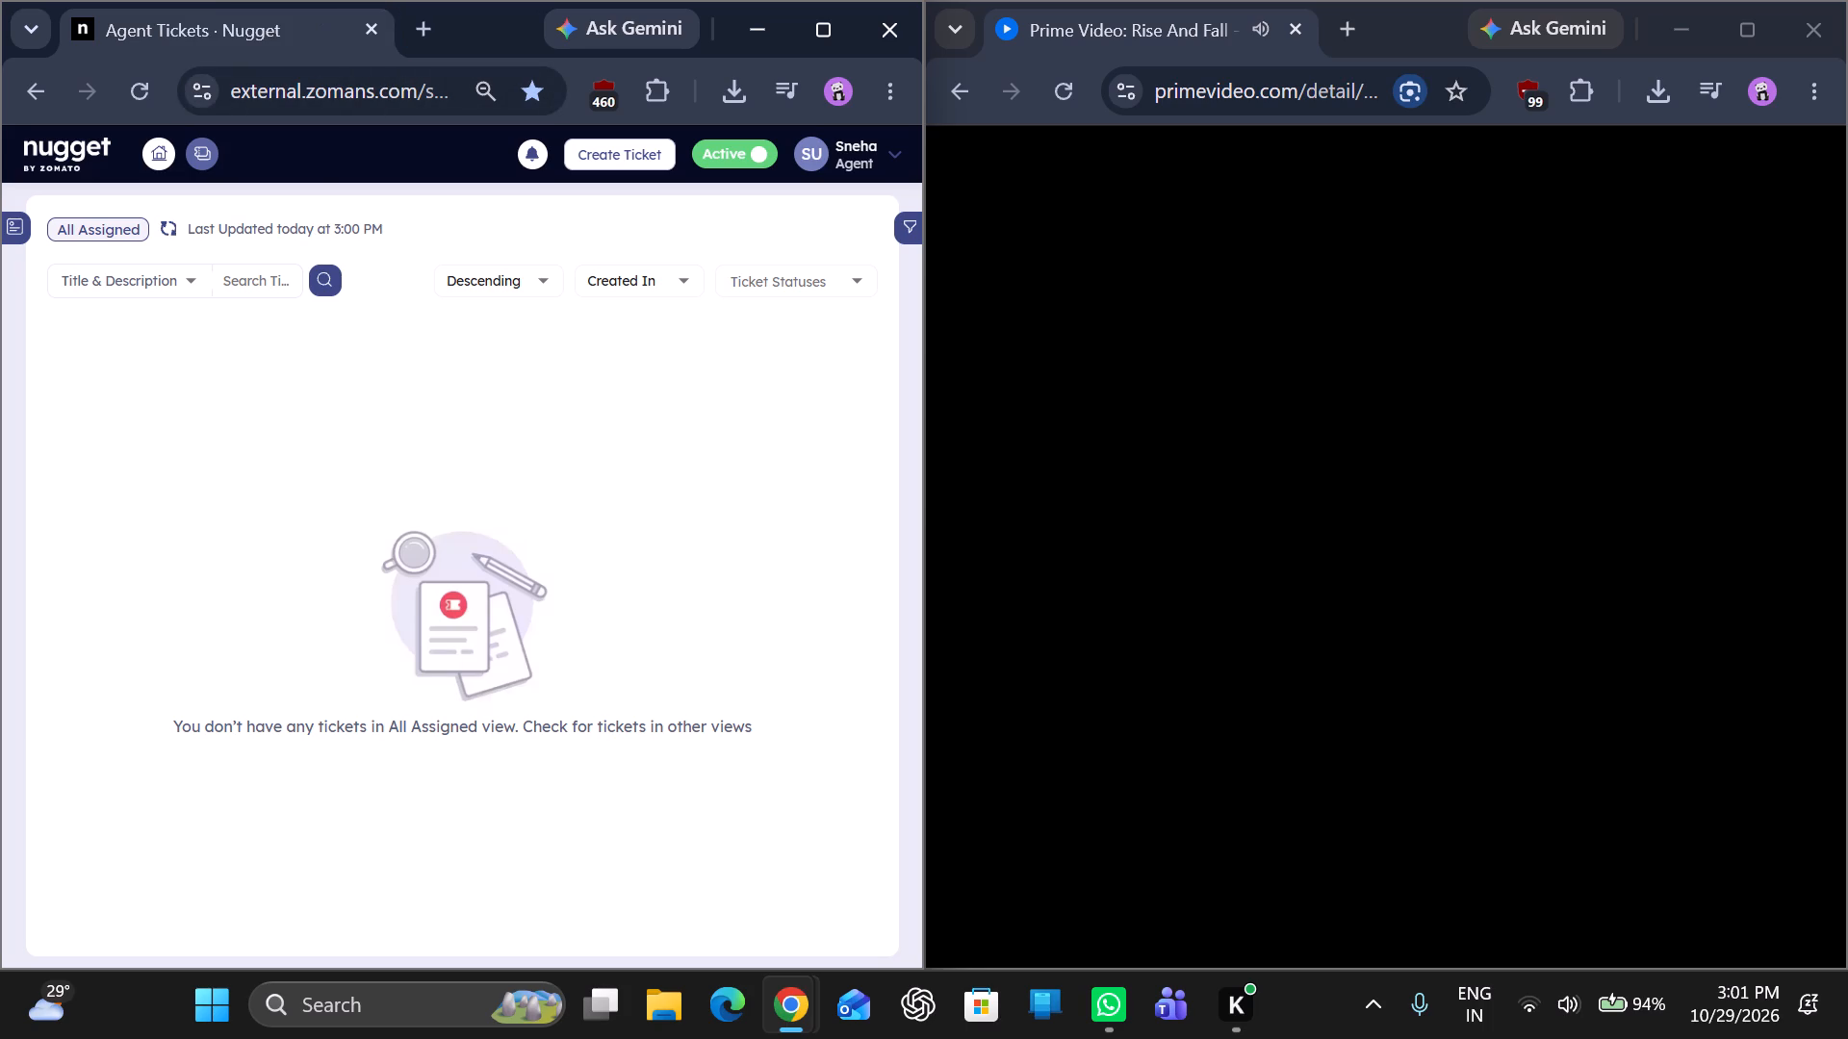
Refresh the All Assigned list for new tickets, open QC ticket #14621264 and follow its onboarding form link.
double_click(168, 223)
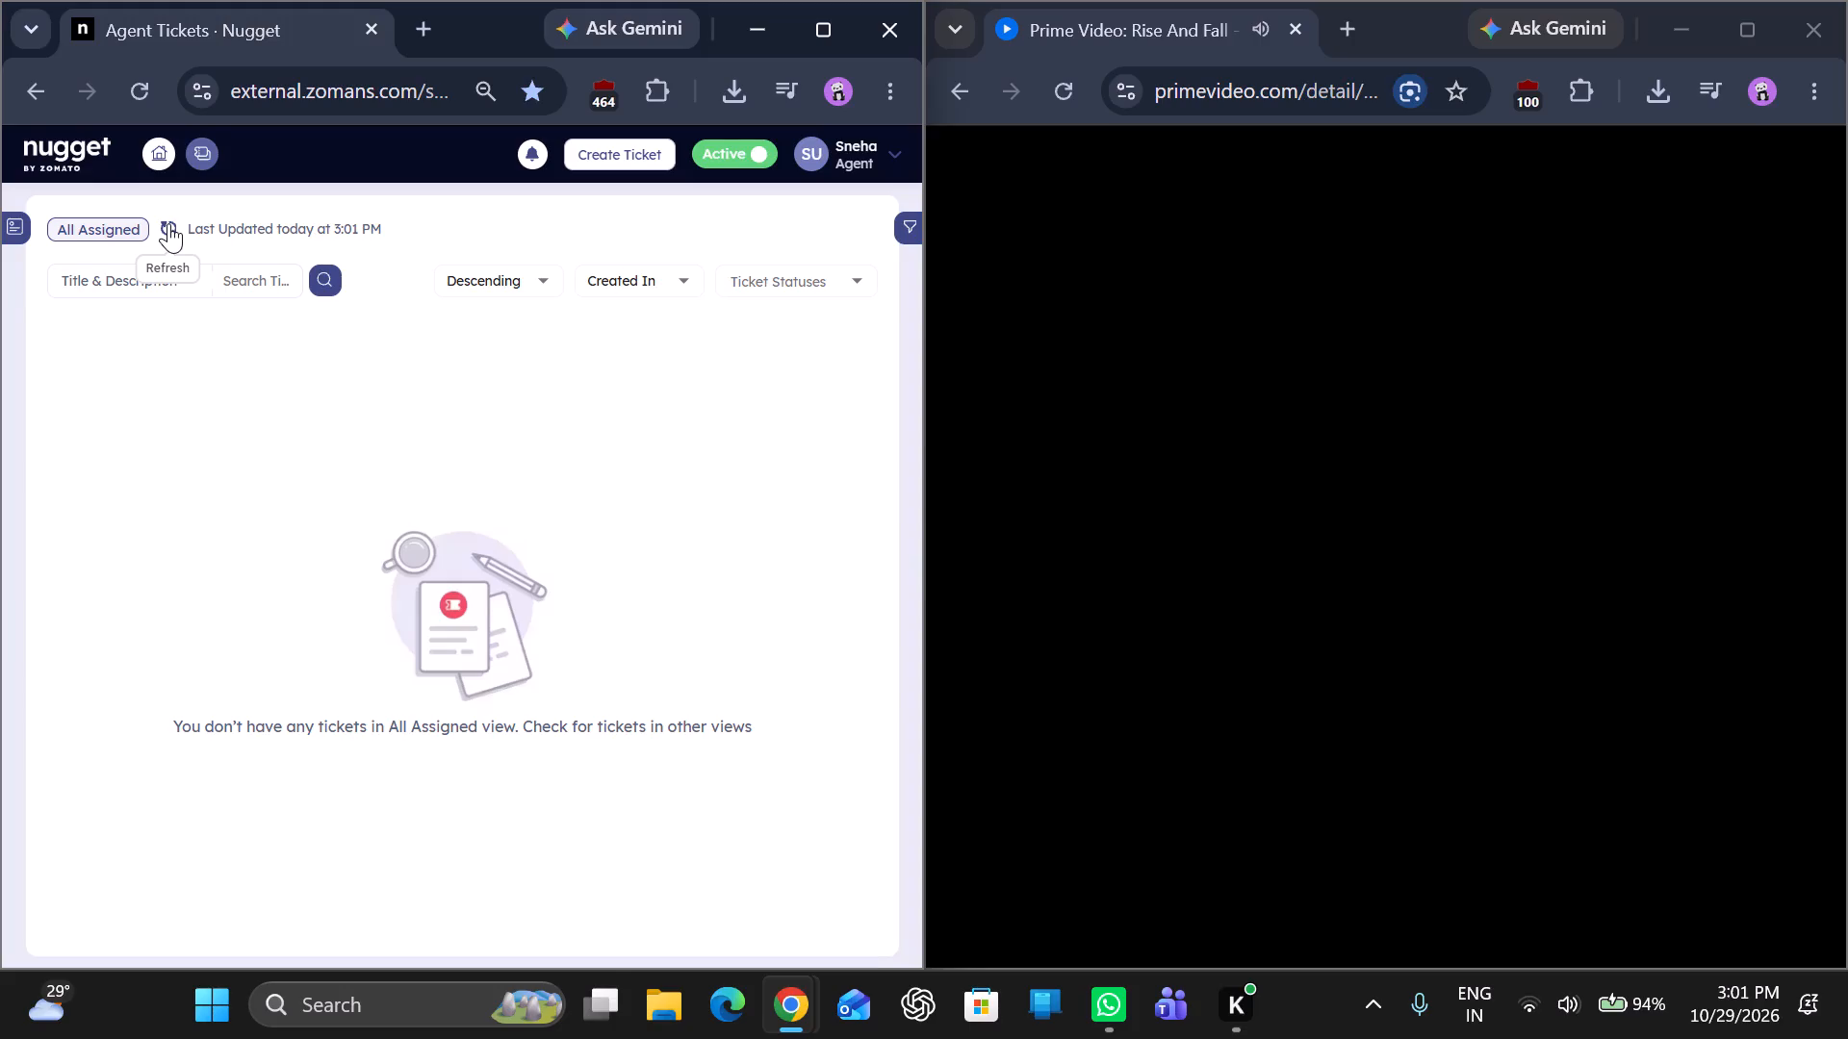
left_click(168, 231)
left_click(178, 427)
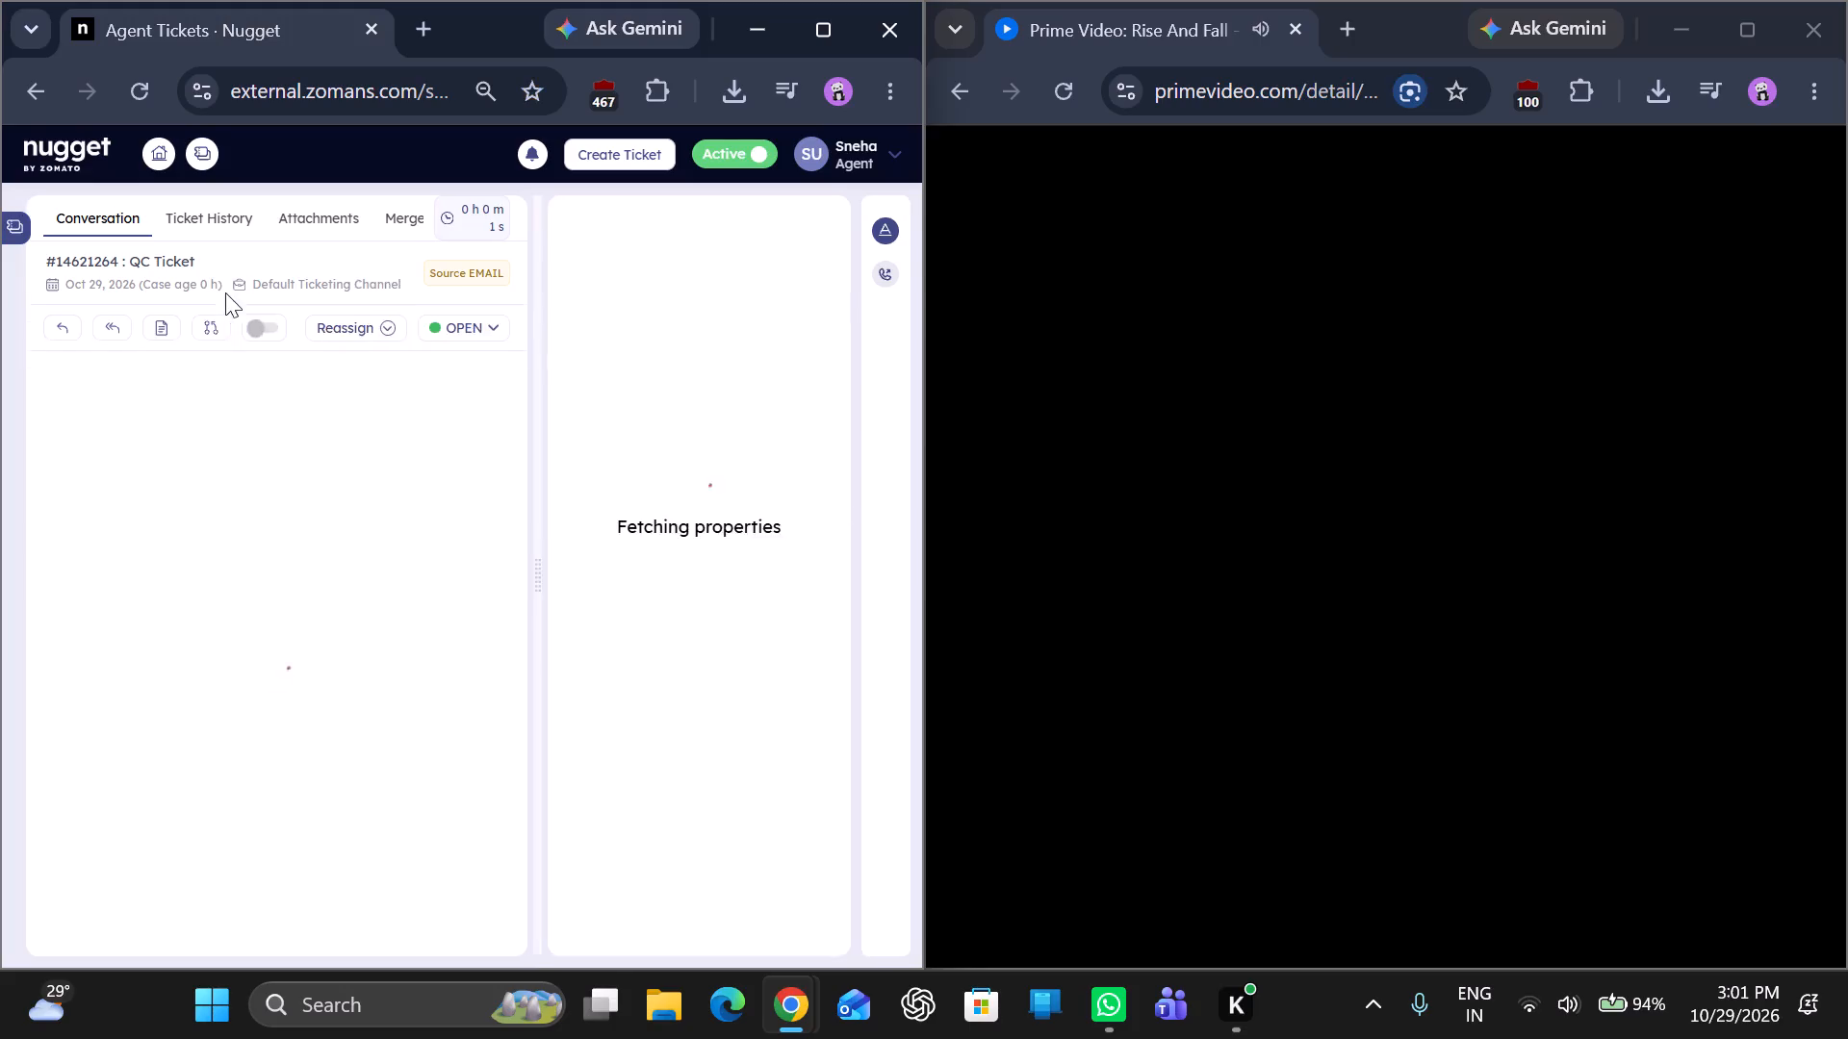
double_click(212, 598)
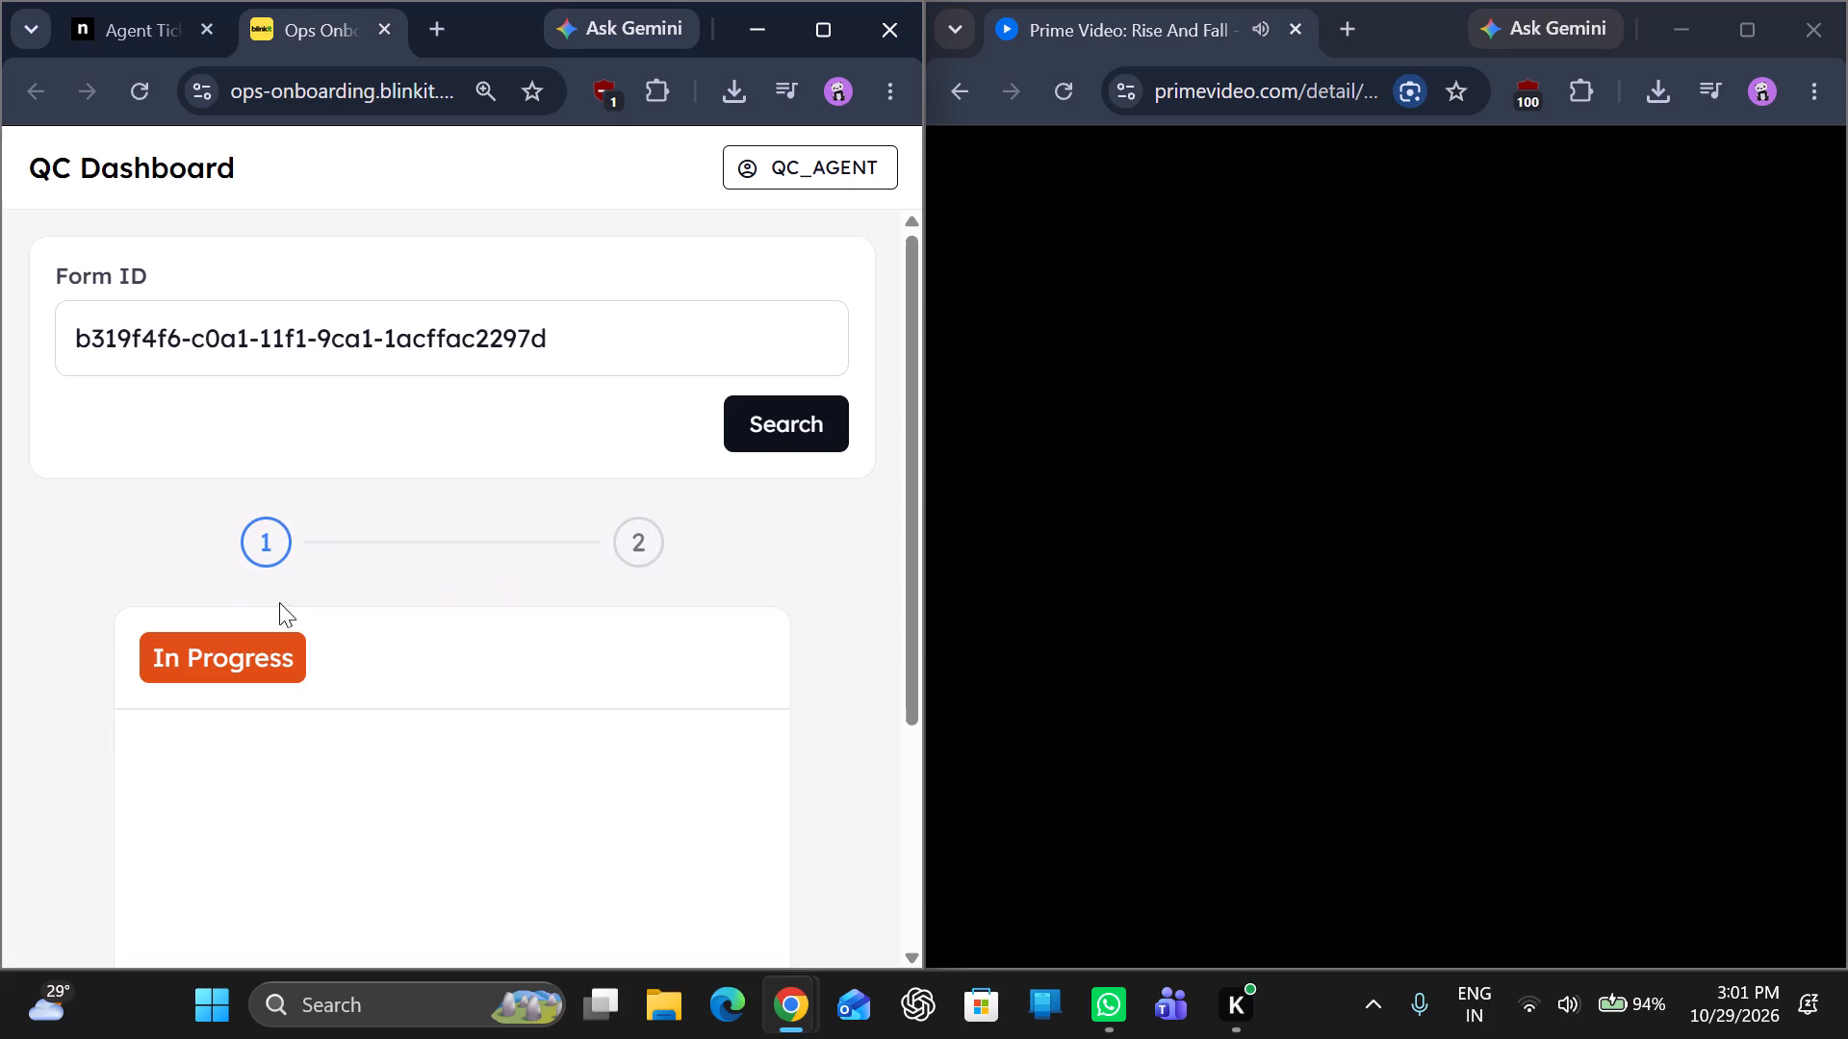
scroll(527, 628, "down", 2)
scroll(544, 664, "up", 1)
scroll(546, 670, "down", 3)
double_click(689, 882)
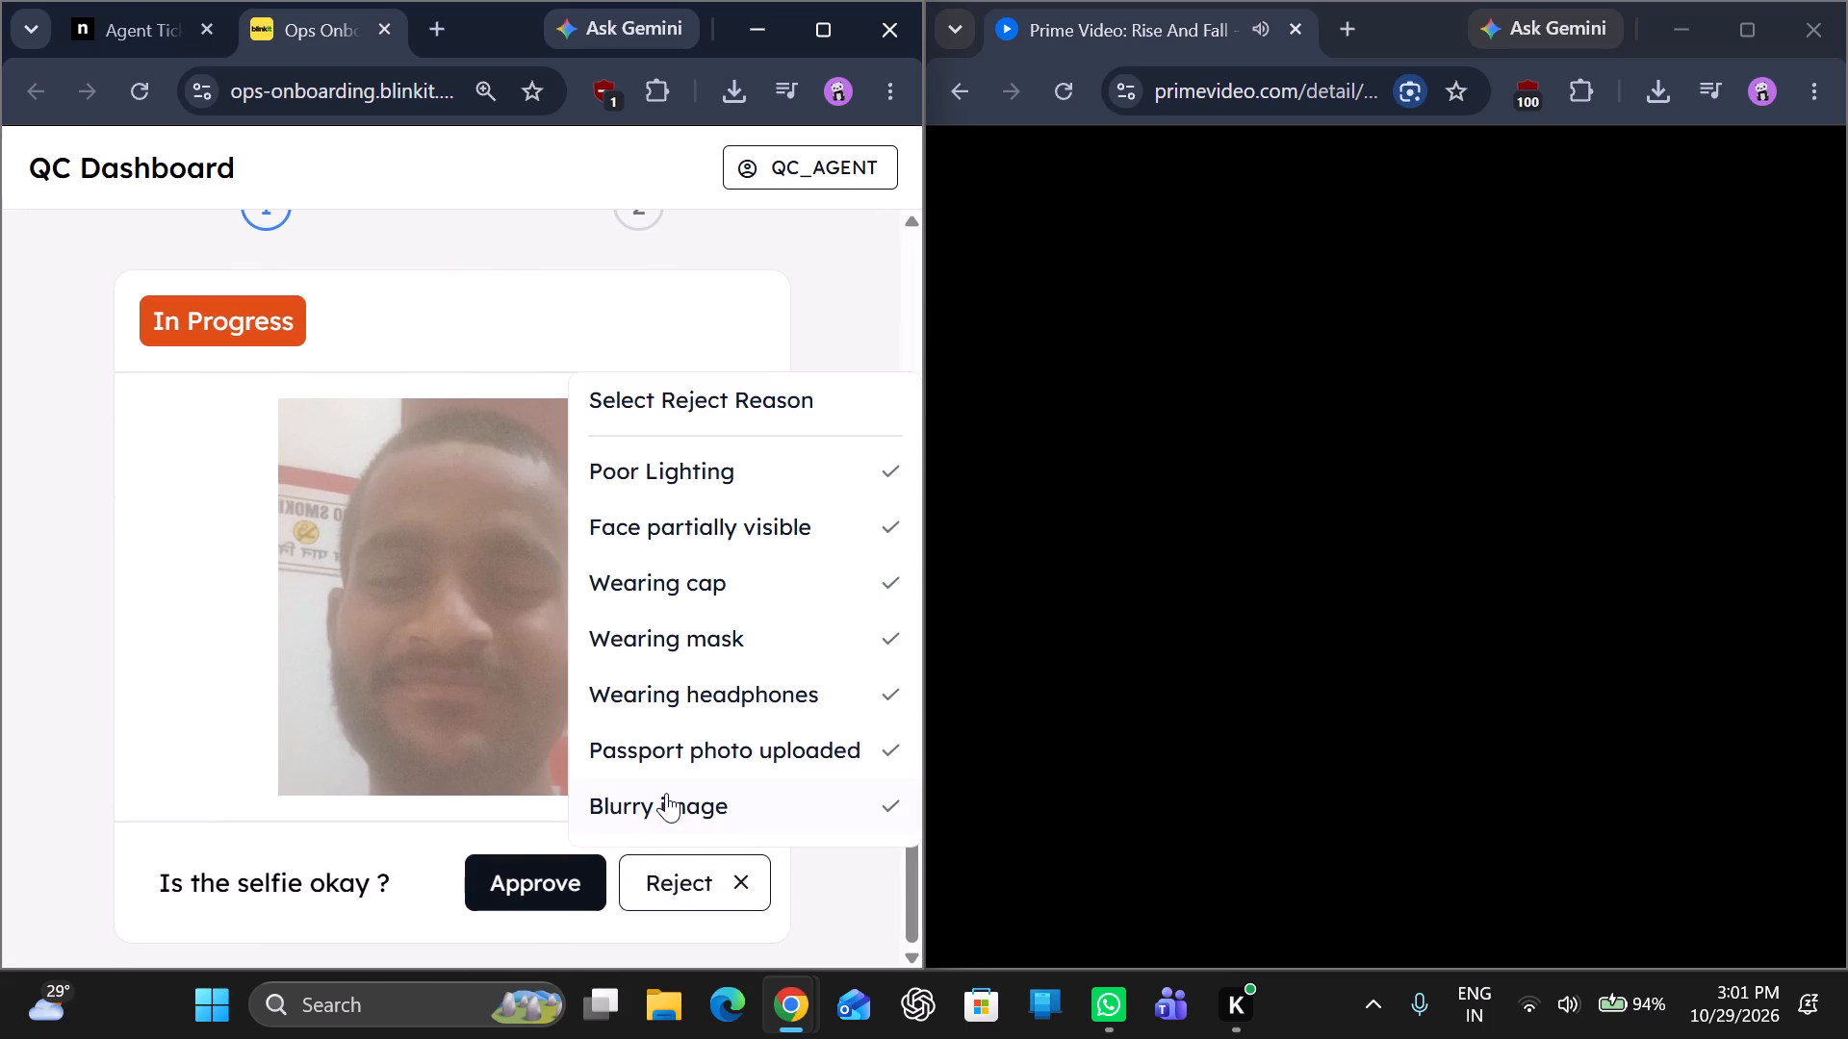
left_click(666, 793)
left_click(140, 41)
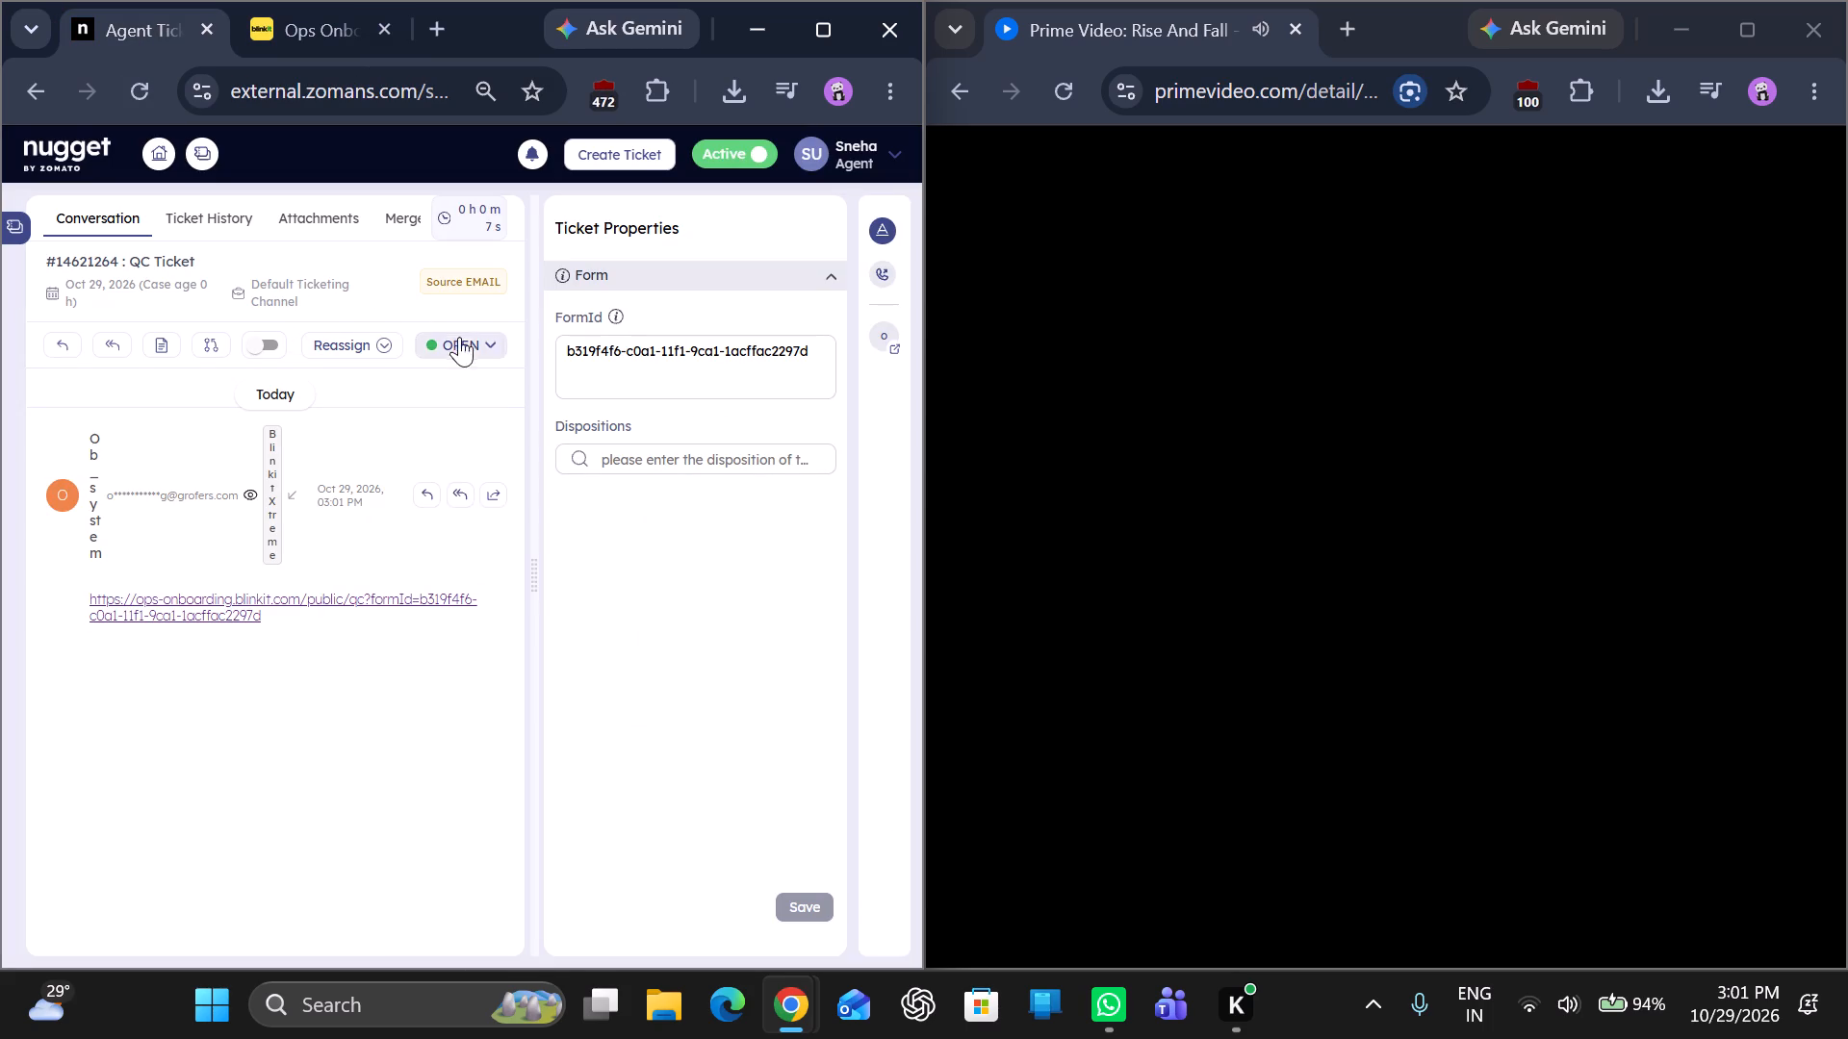
double_click(459, 337)
double_click(459, 384)
double_click(462, 344)
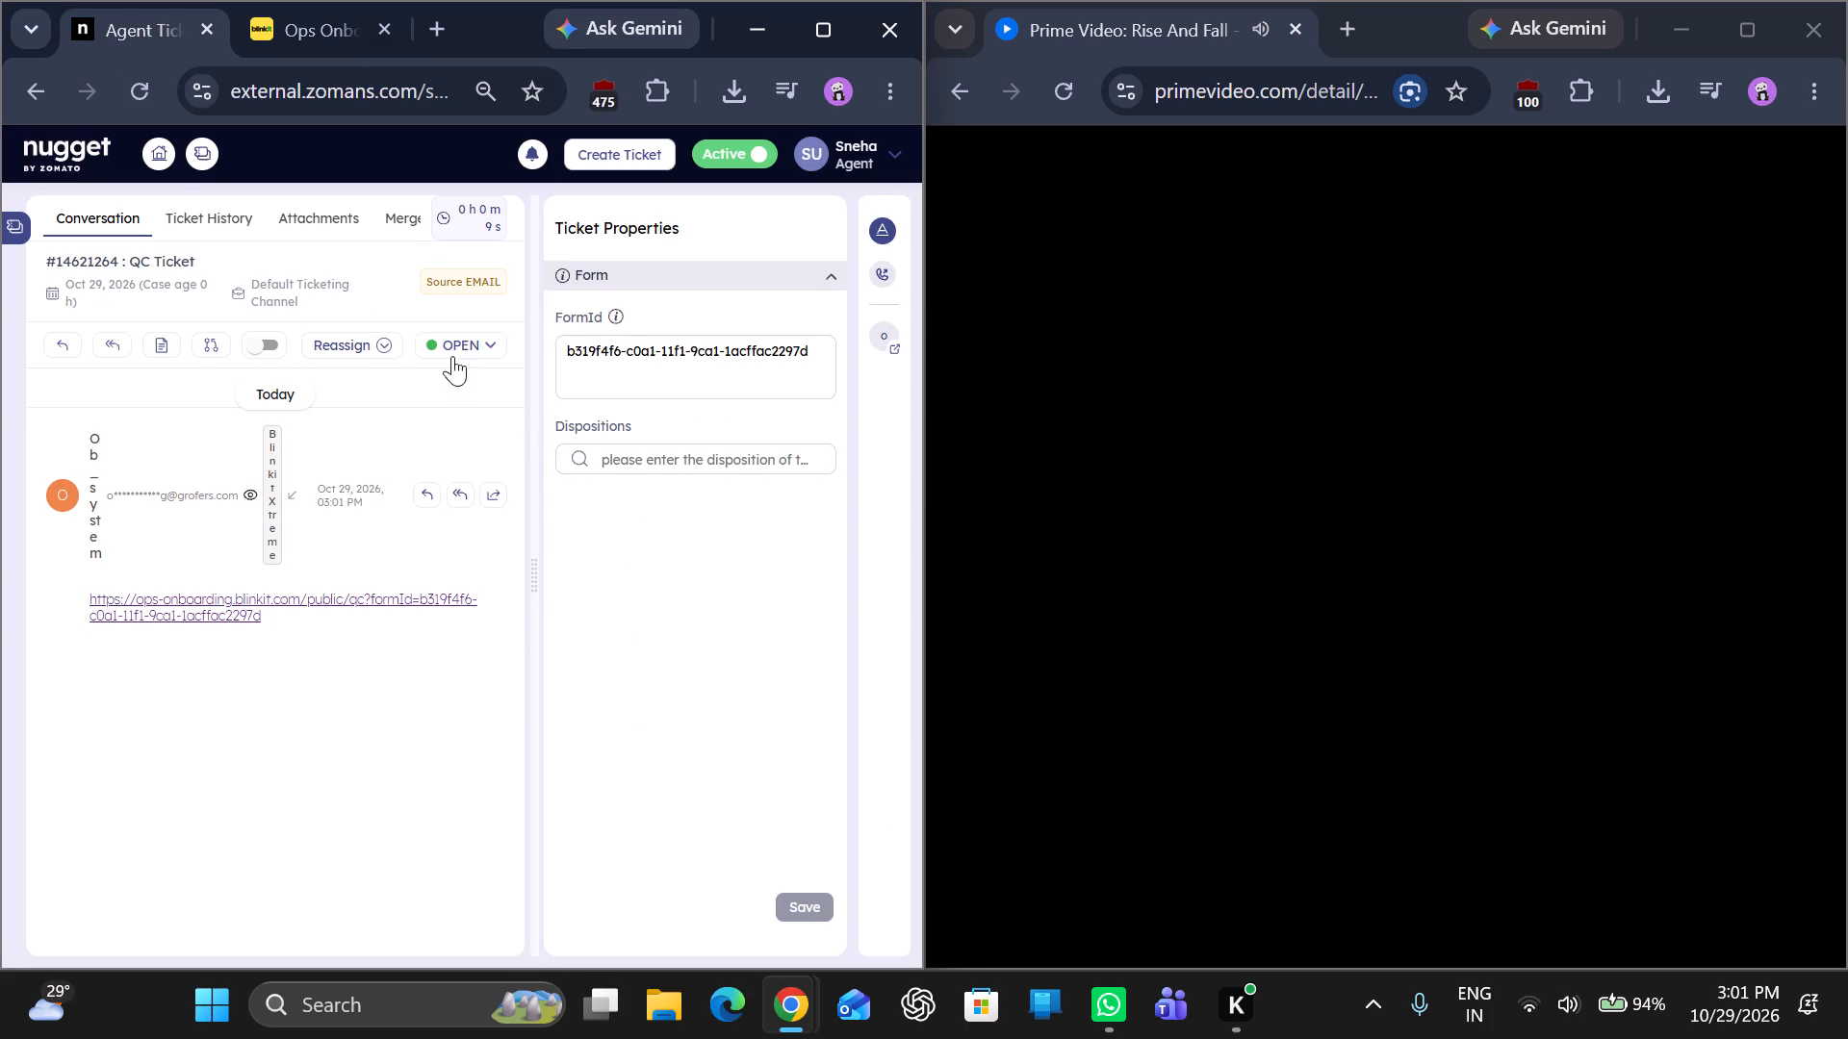
double_click(453, 336)
double_click(453, 336)
left_click(453, 336)
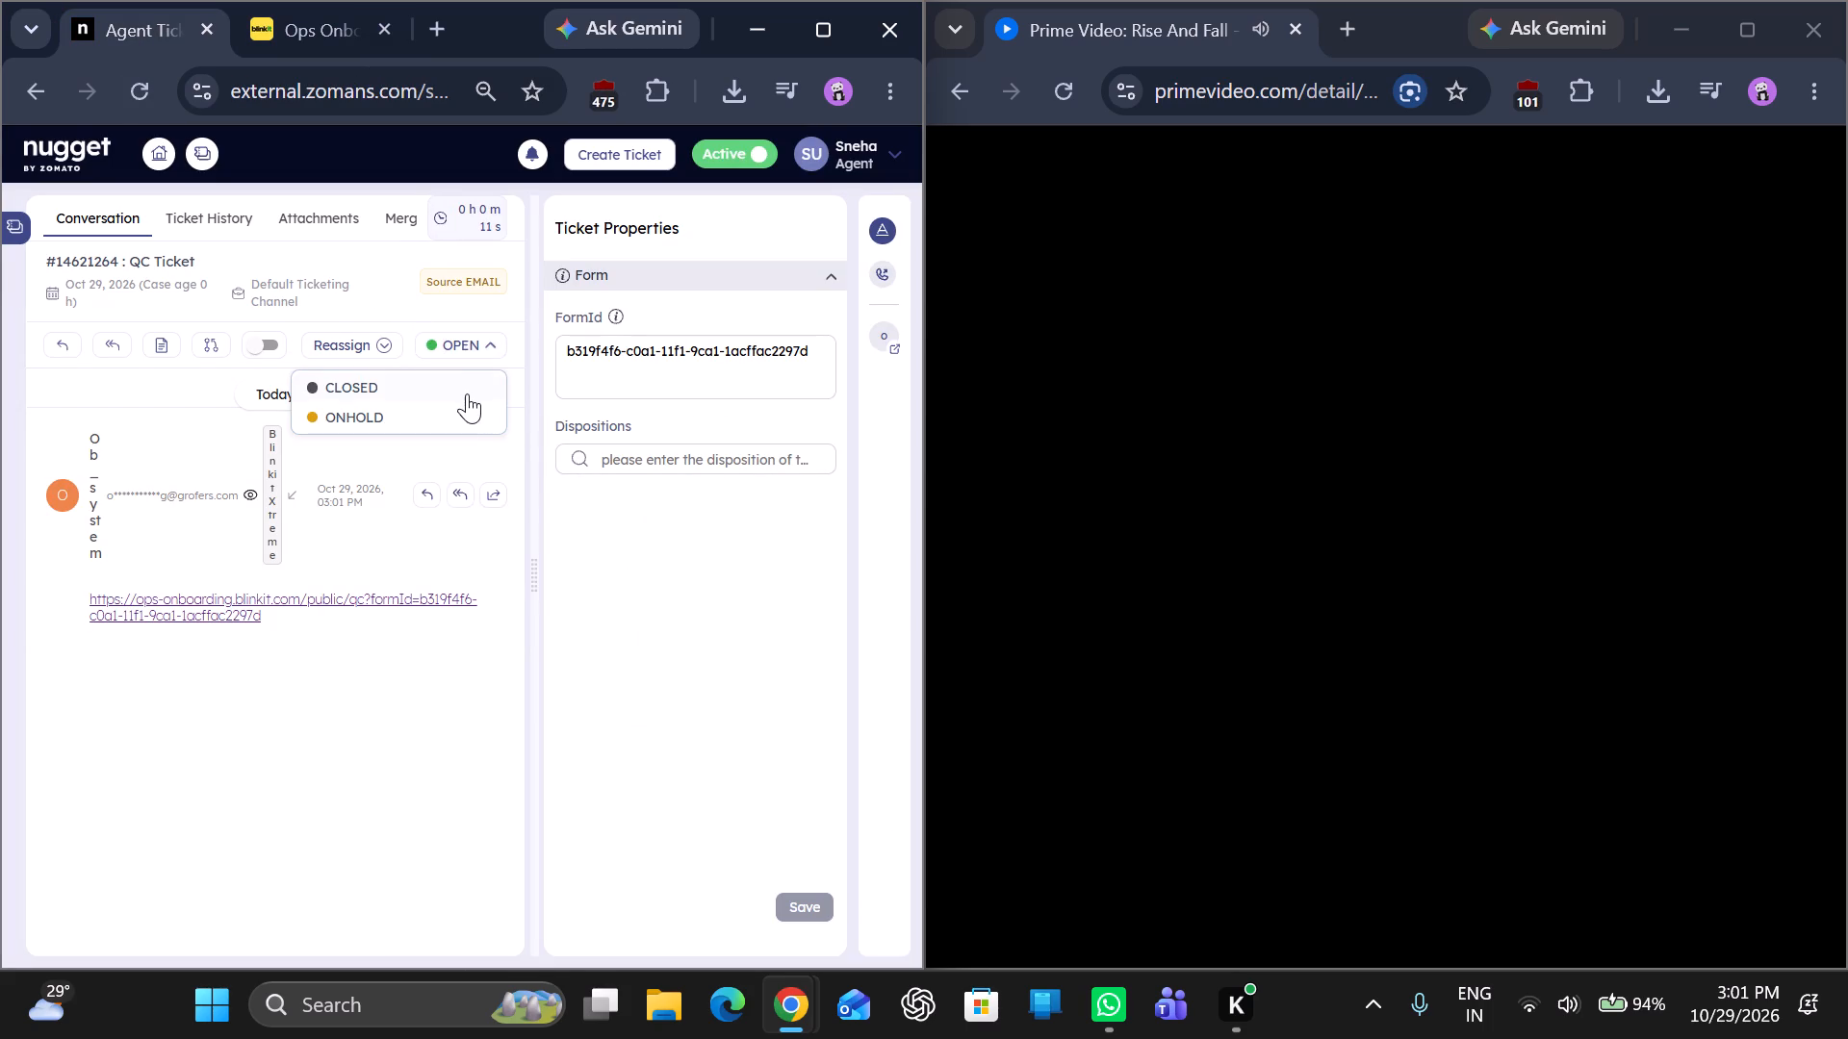
left_click(467, 393)
left_click(653, 610)
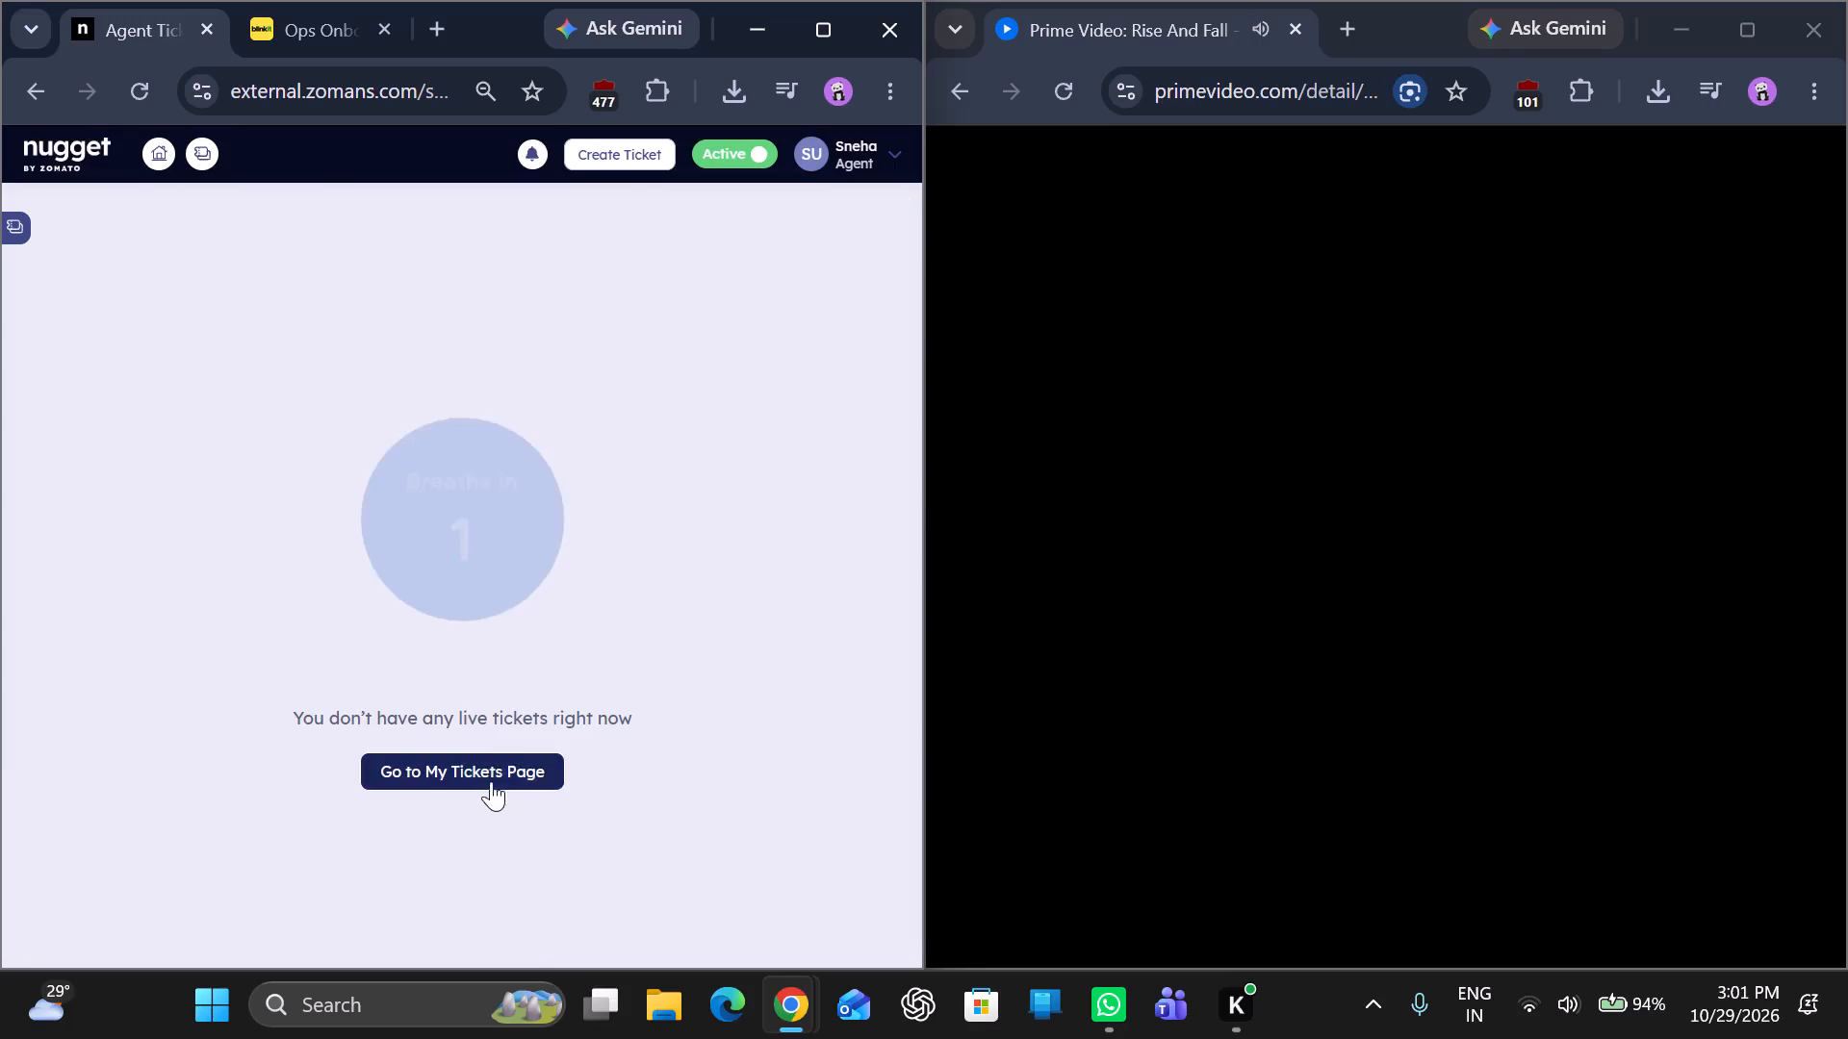
left_click(495, 759)
left_click(386, 36)
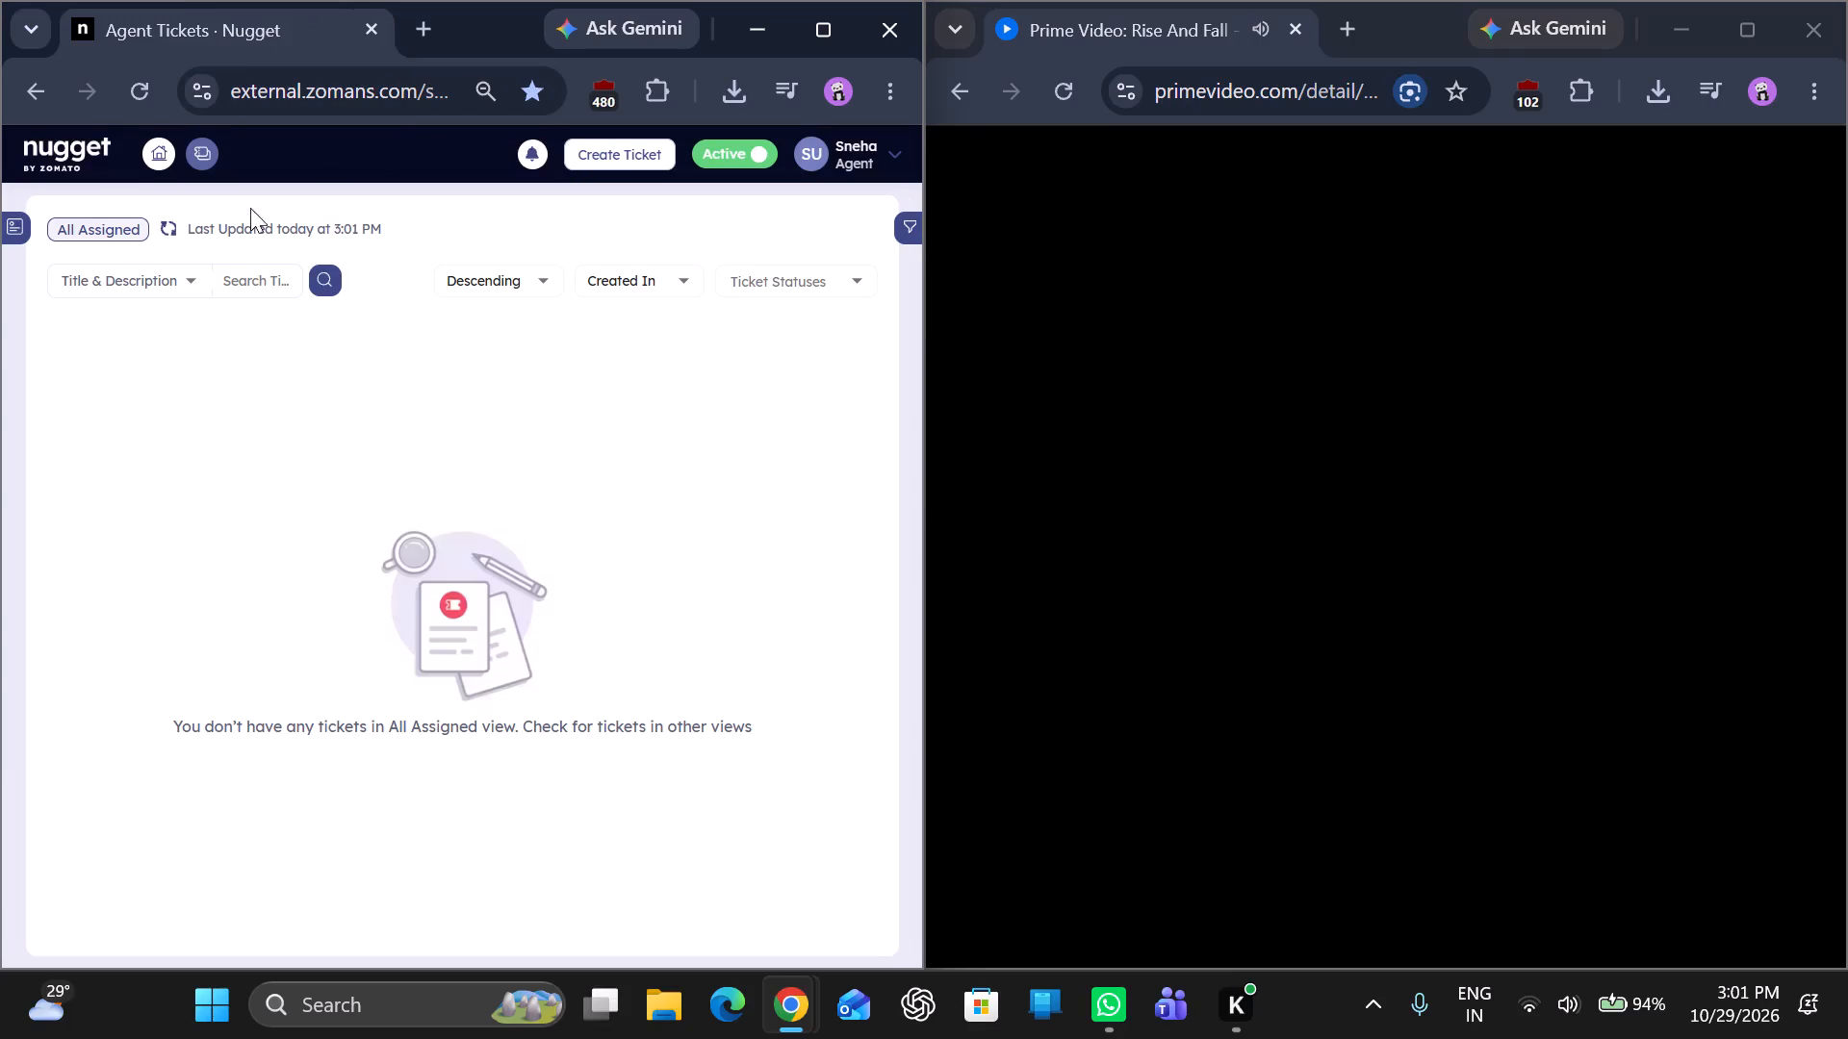
Refresh the All Assigned list for new tickets, open QC ticket #14082982 and follow its onboarding form link.
left_click(172, 228)
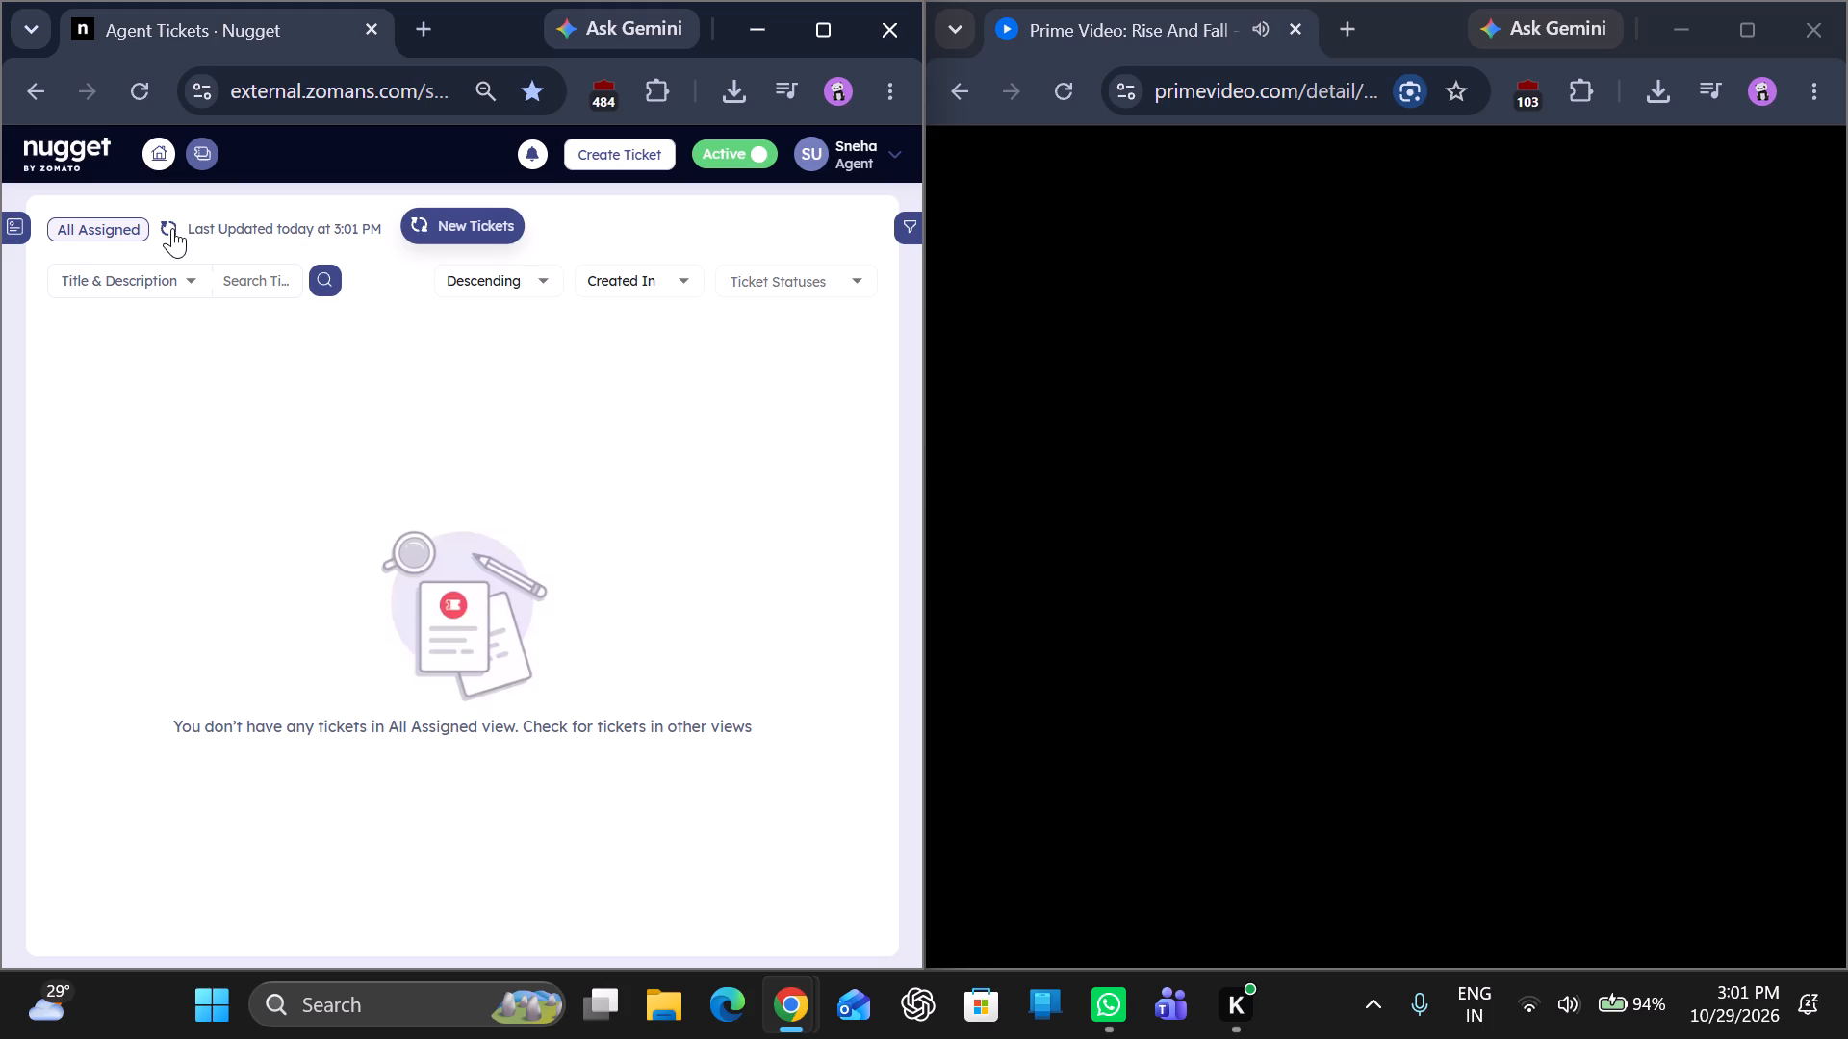
left_click(172, 219)
double_click(192, 403)
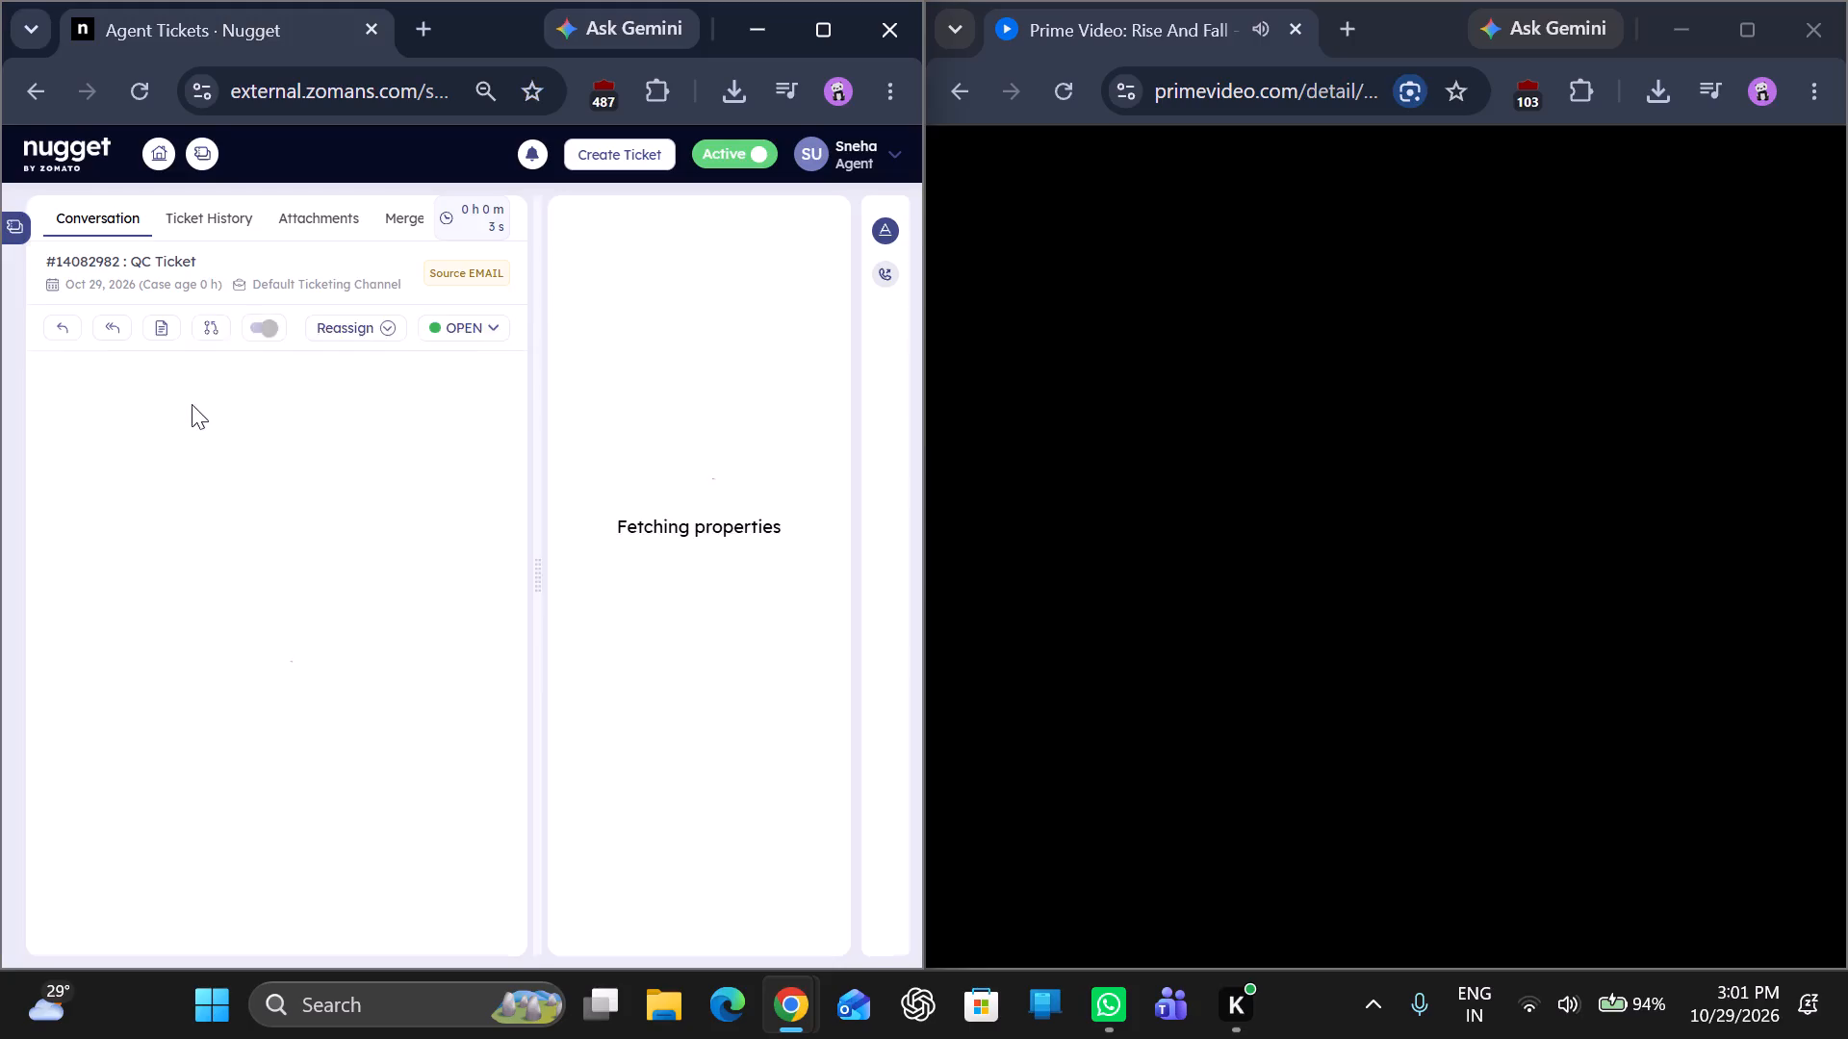
triple_click(188, 592)
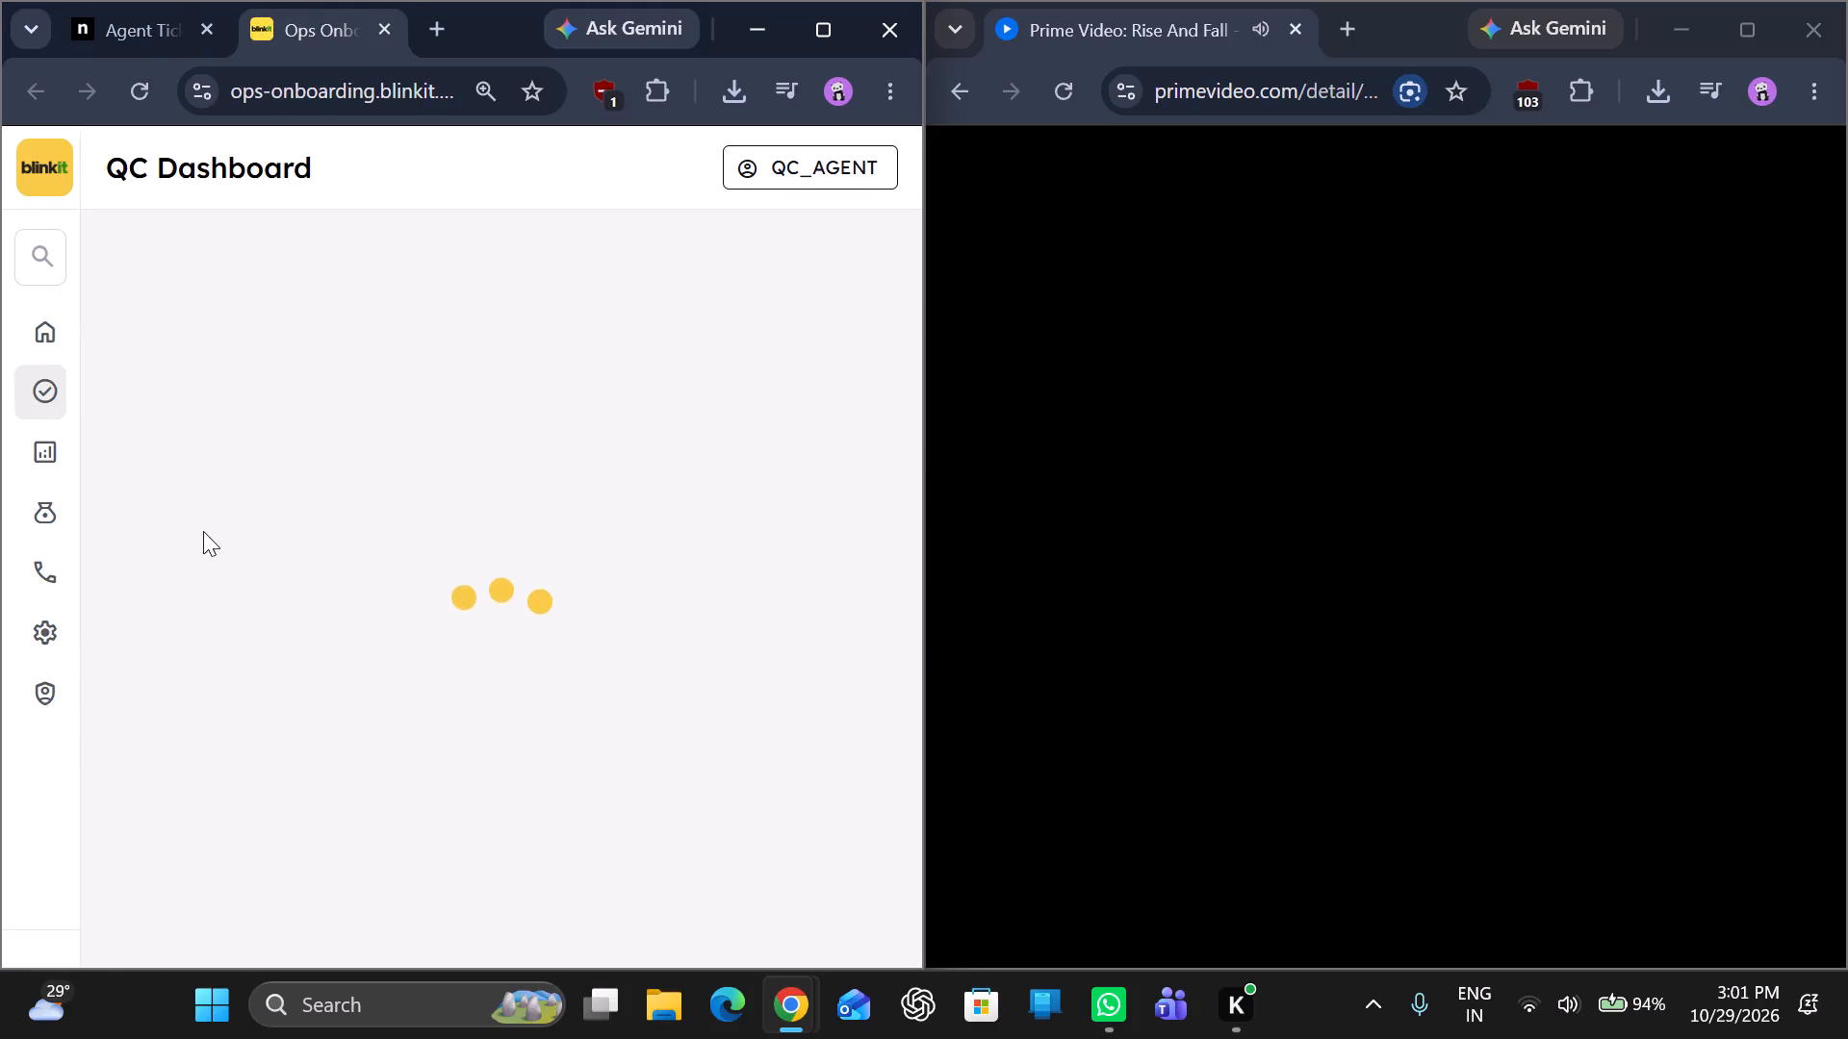
scroll(466, 556, "down", 6)
left_click(586, 892)
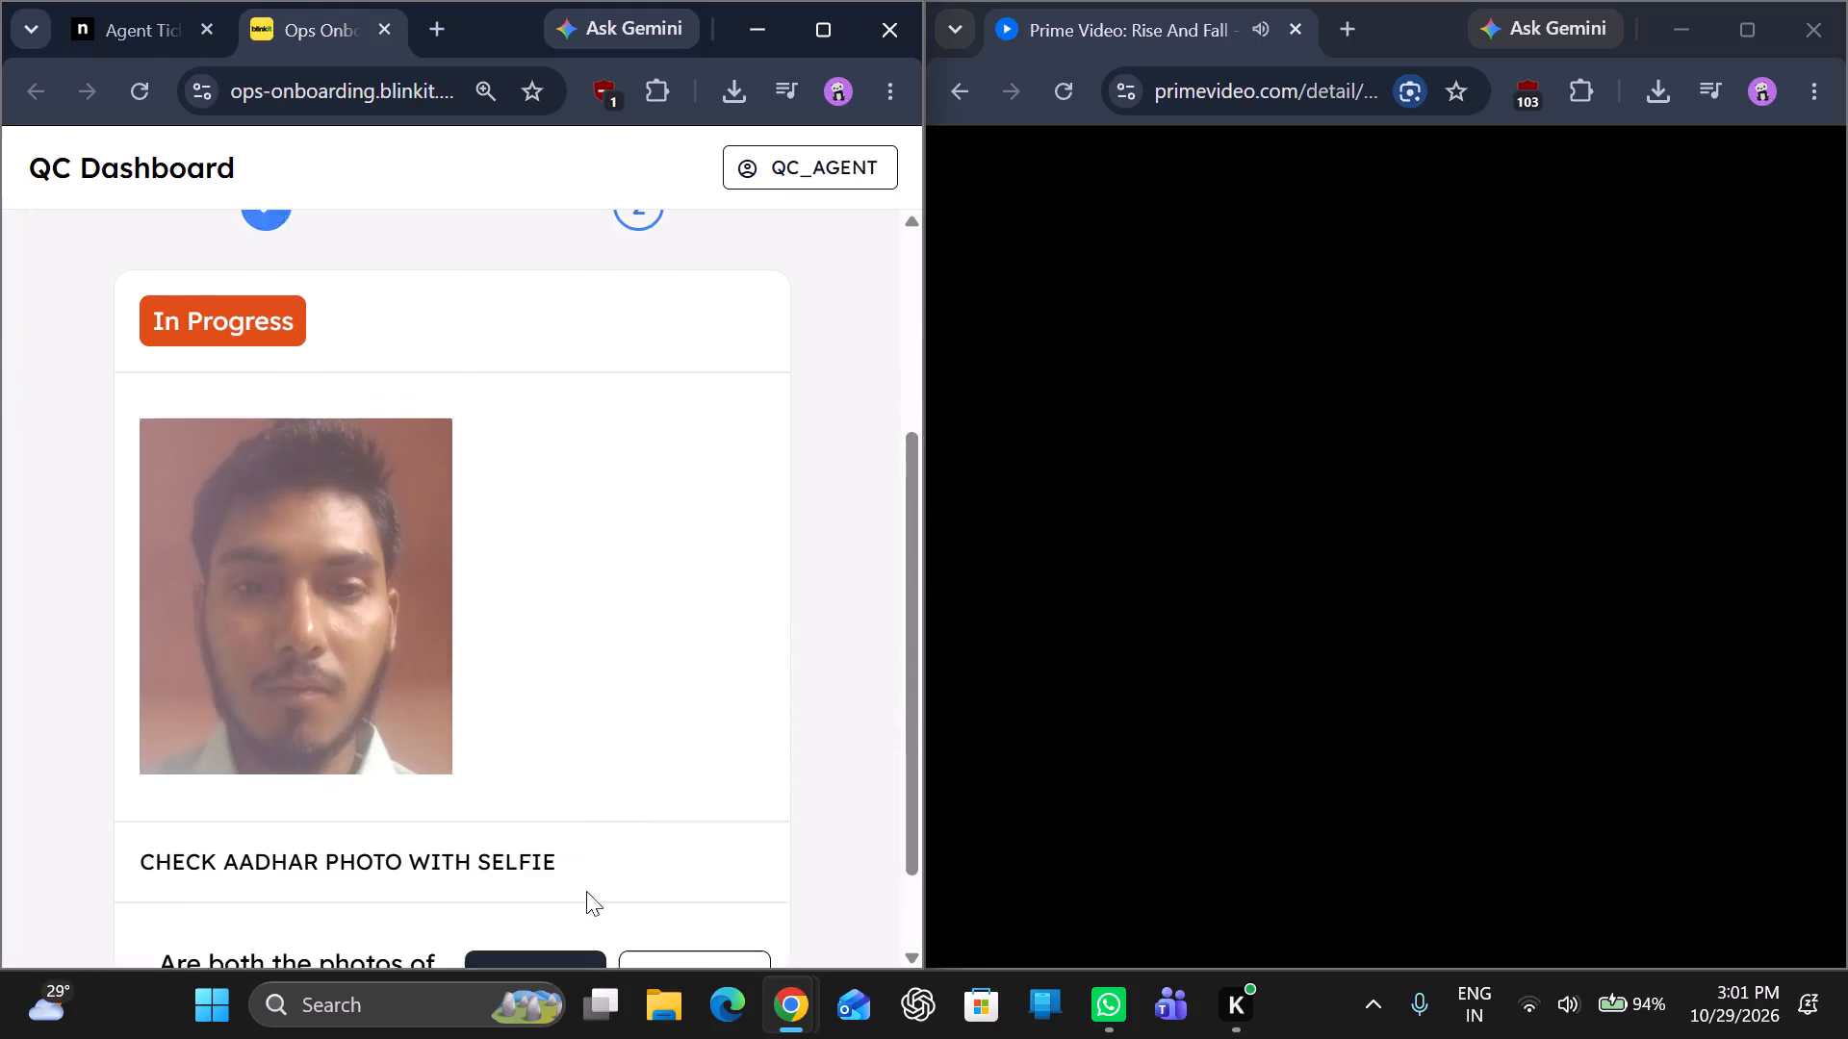
scroll(583, 868, "down", 3)
double_click(557, 867)
Set QC ticket #14082982 to CLOSED in Nugget, return to the All Assigned list and close the onboarding form page.
double_click(130, 21)
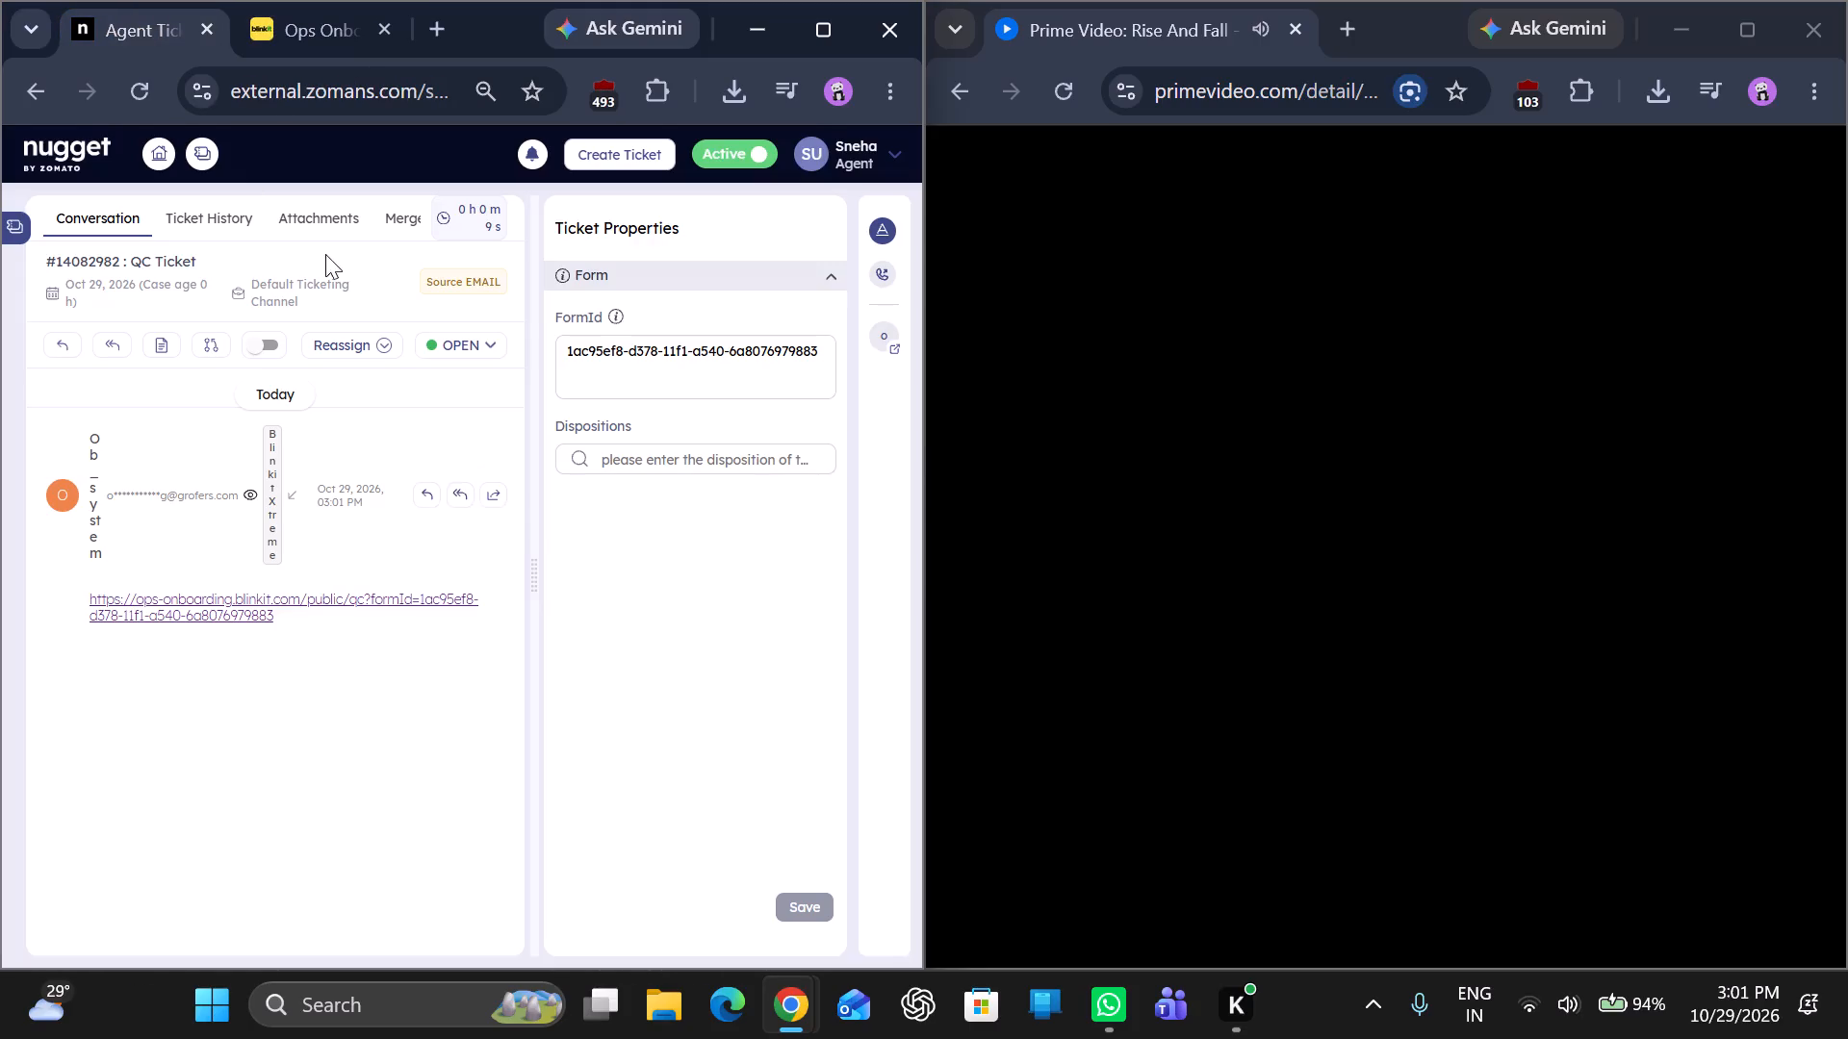
left_click(475, 350)
double_click(473, 378)
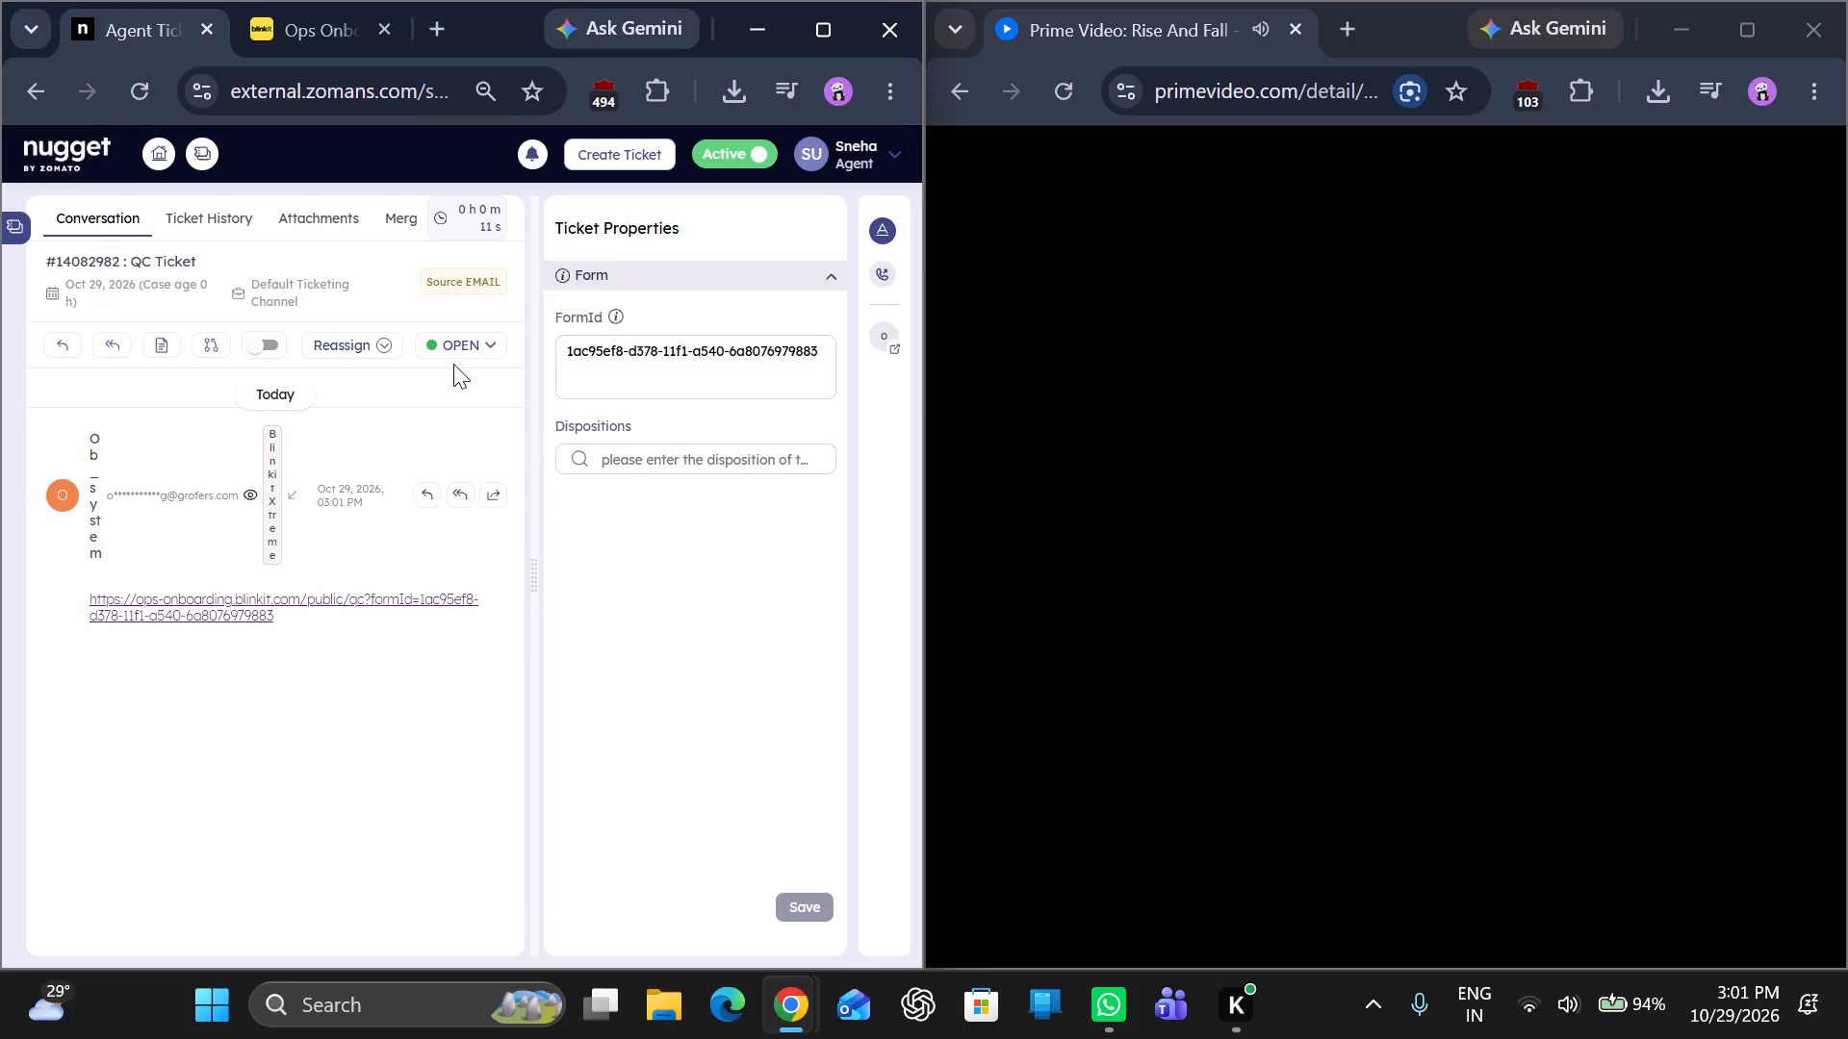
double_click(449, 348)
left_click(449, 335)
left_click(452, 363)
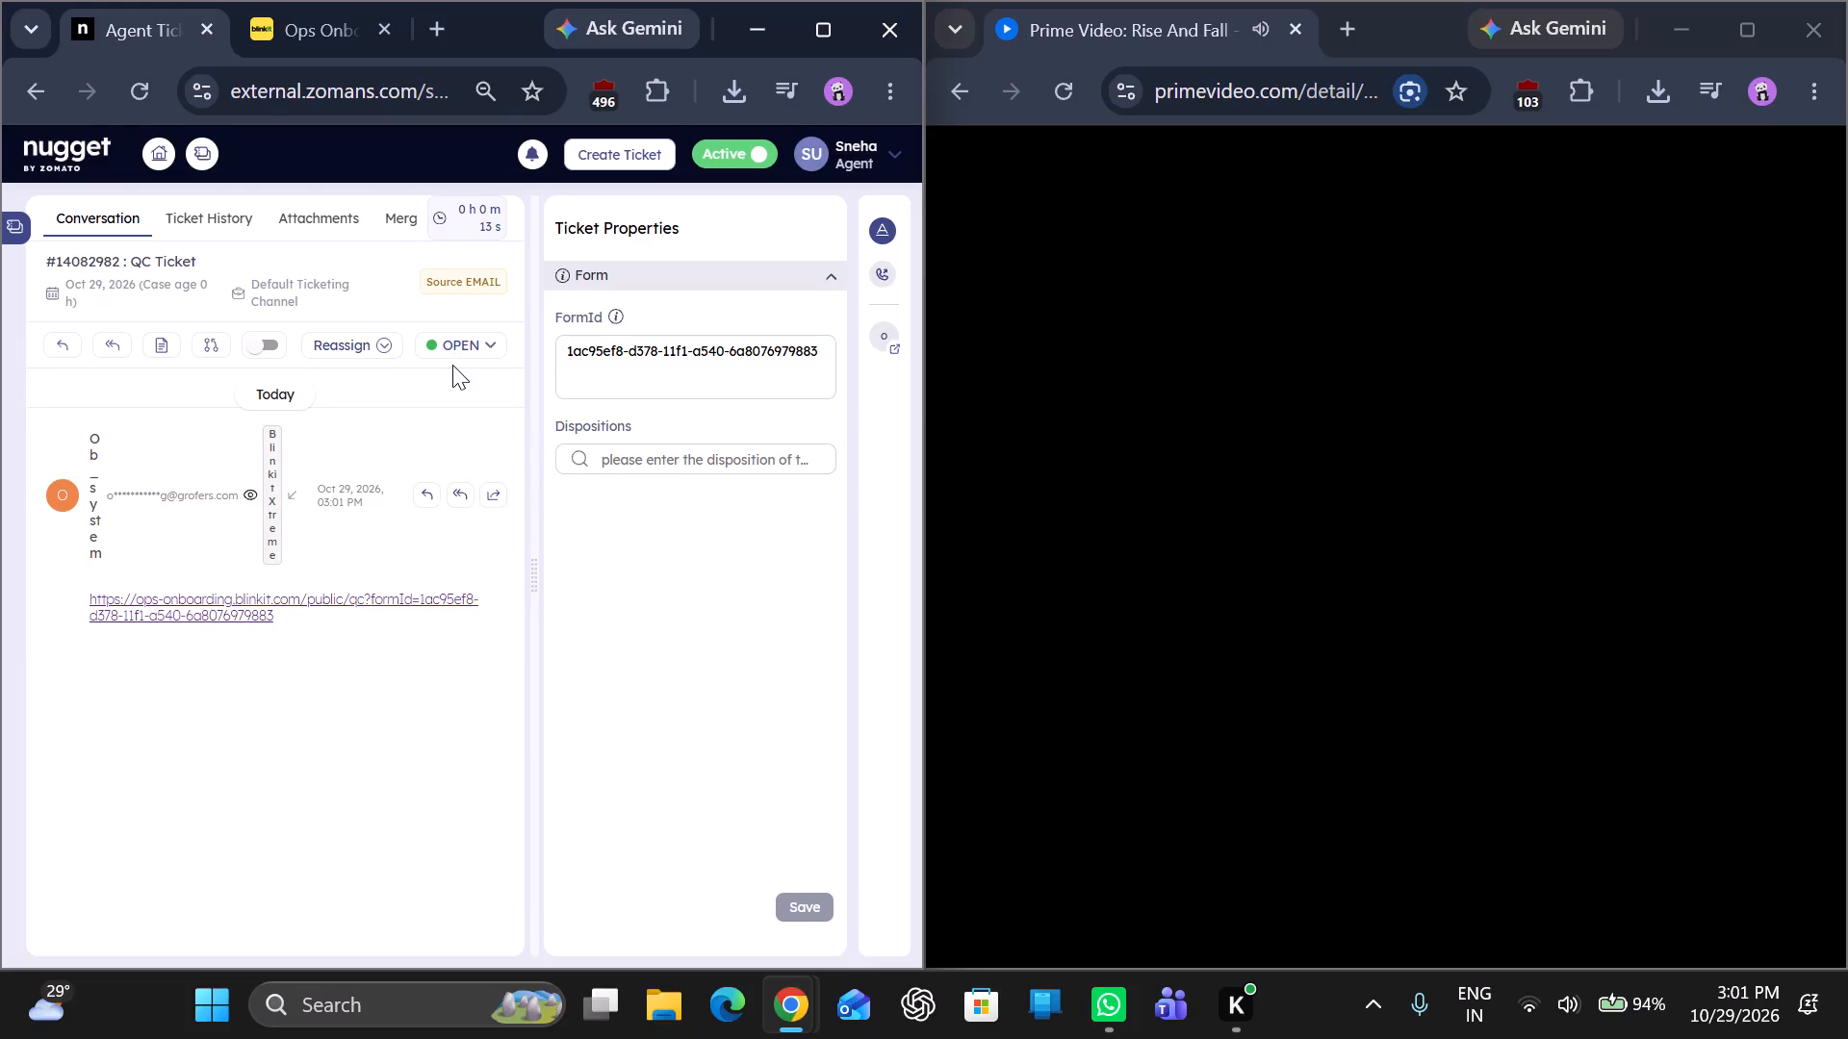
left_click(458, 344)
left_click(458, 378)
left_click(651, 602)
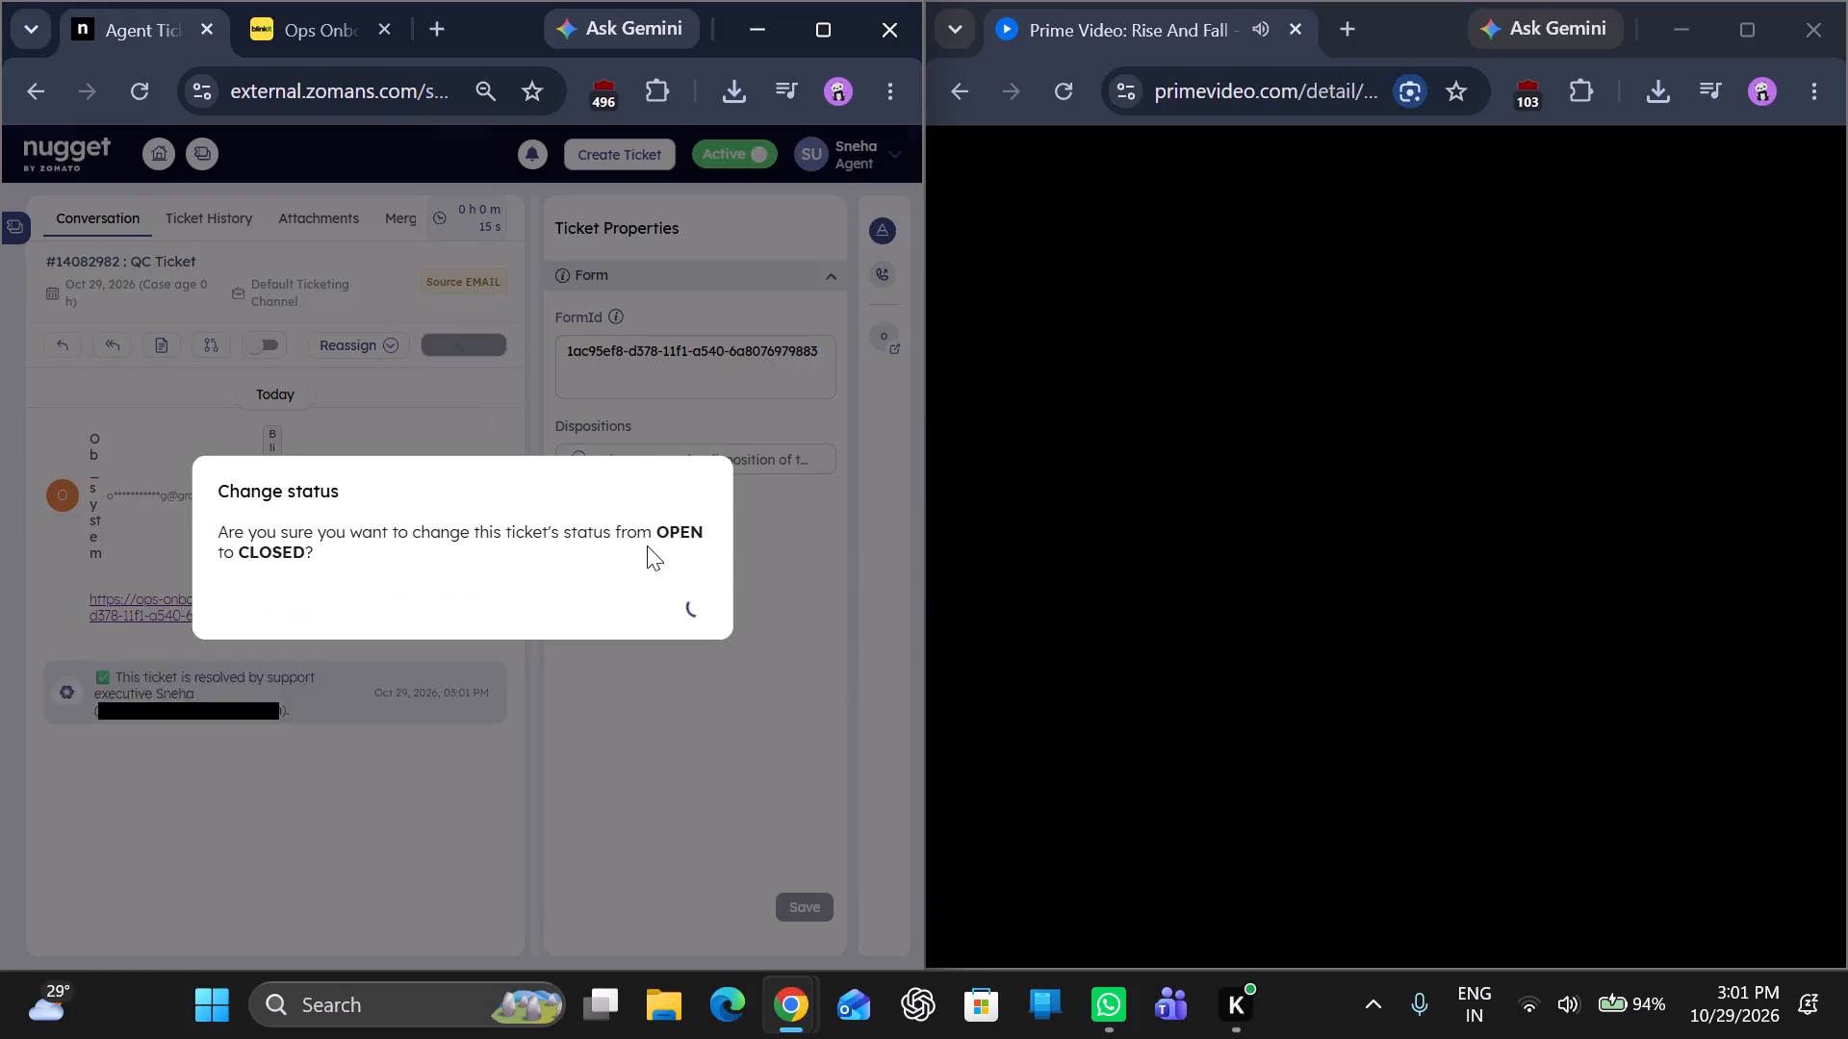
left_click(530, 778)
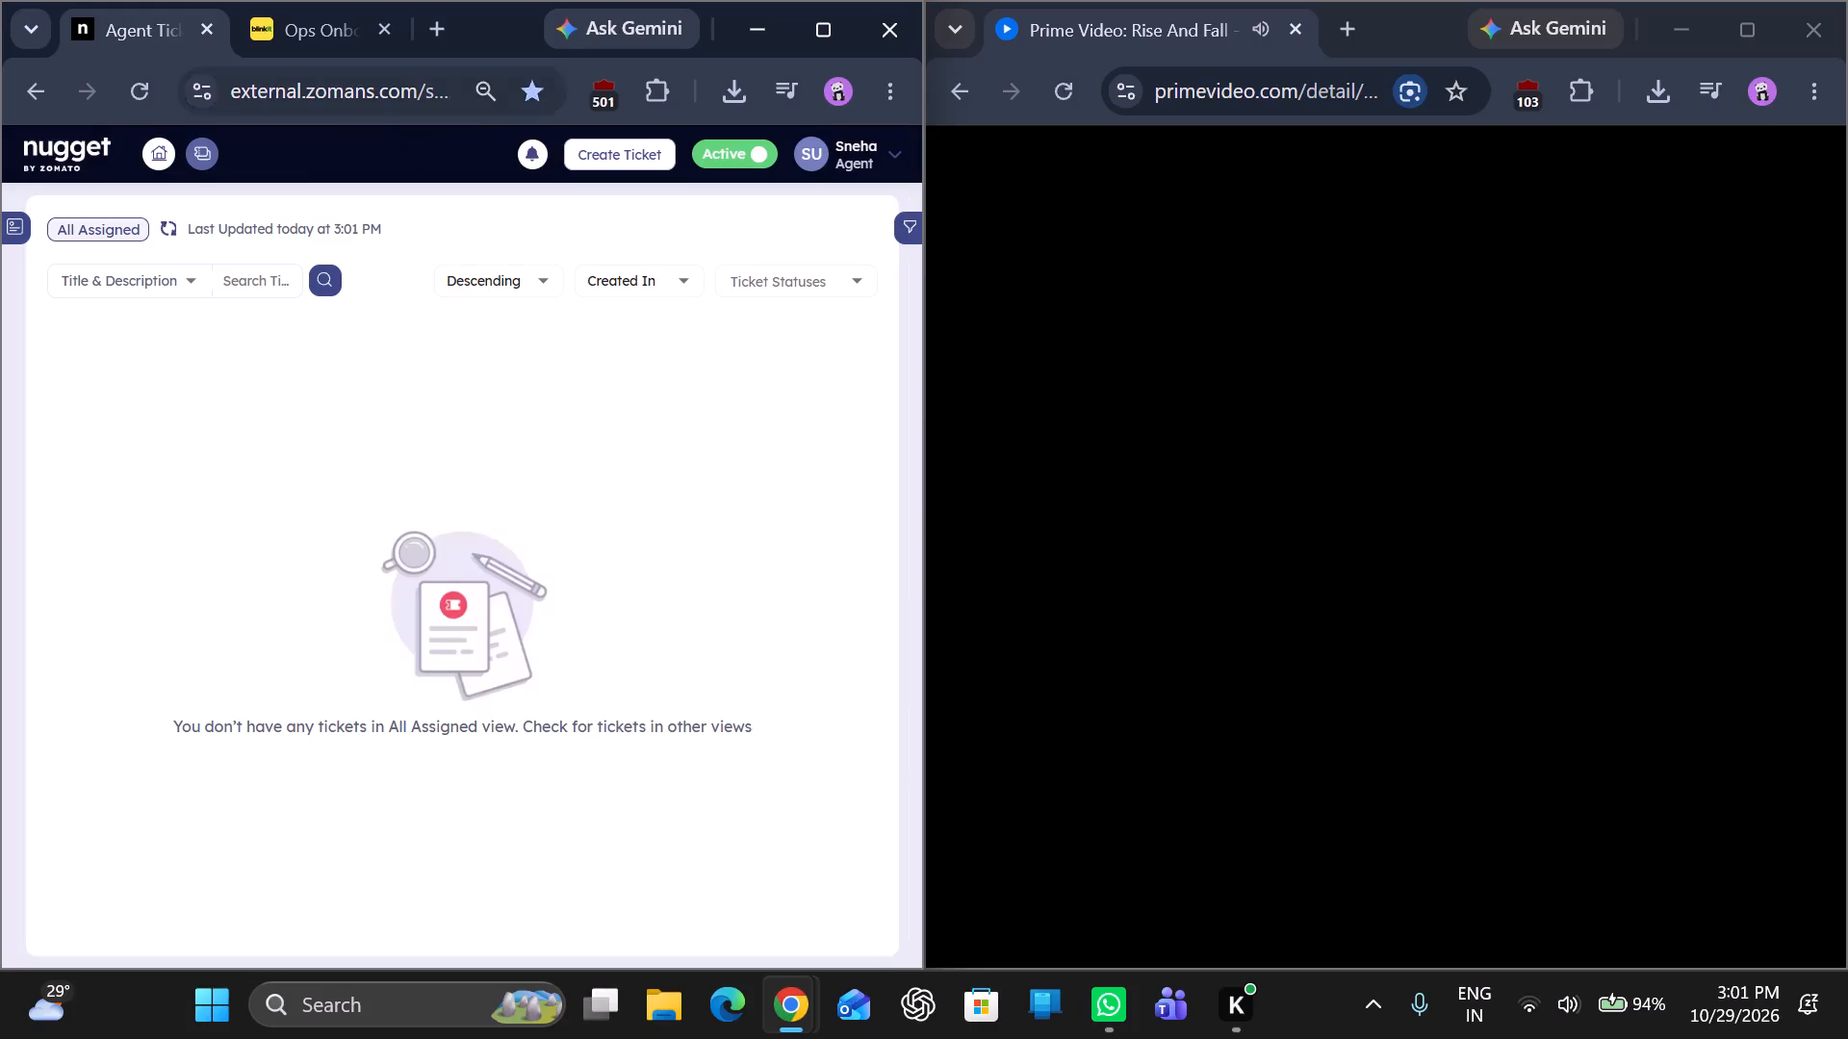
left_click(386, 35)
left_click(169, 228)
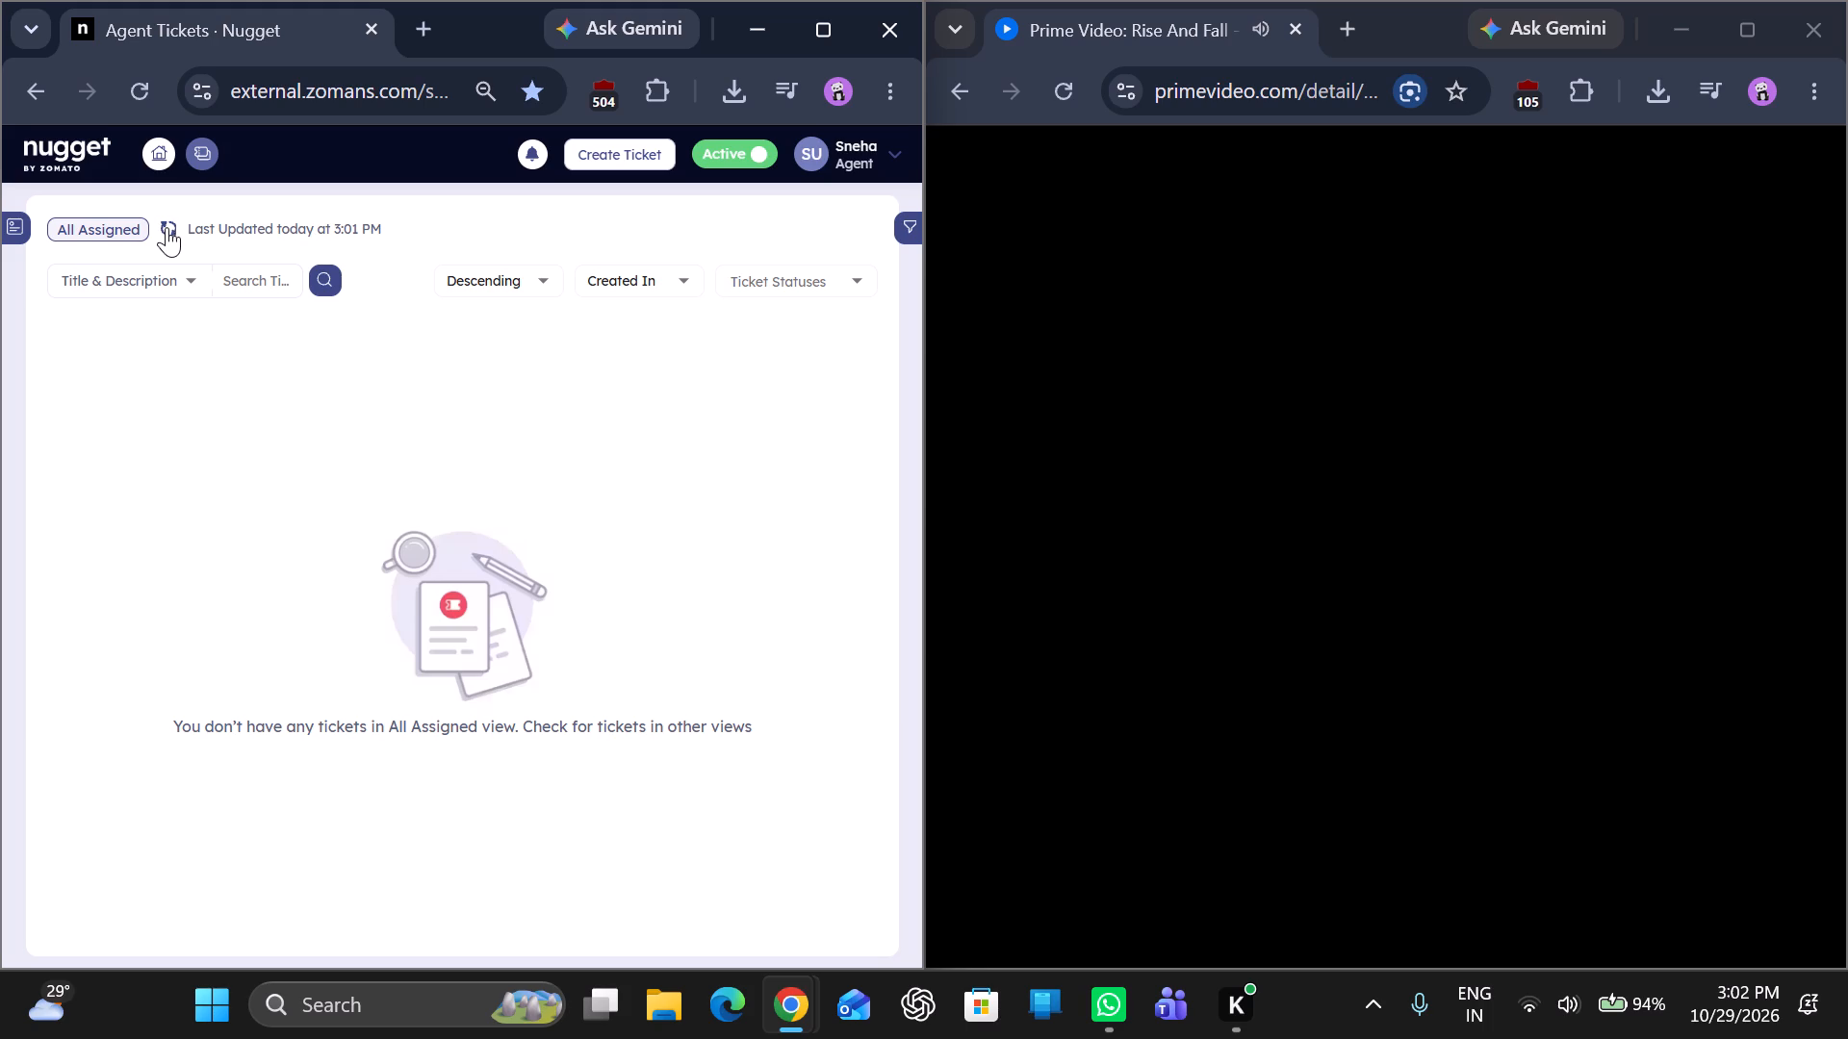
double_click(170, 222)
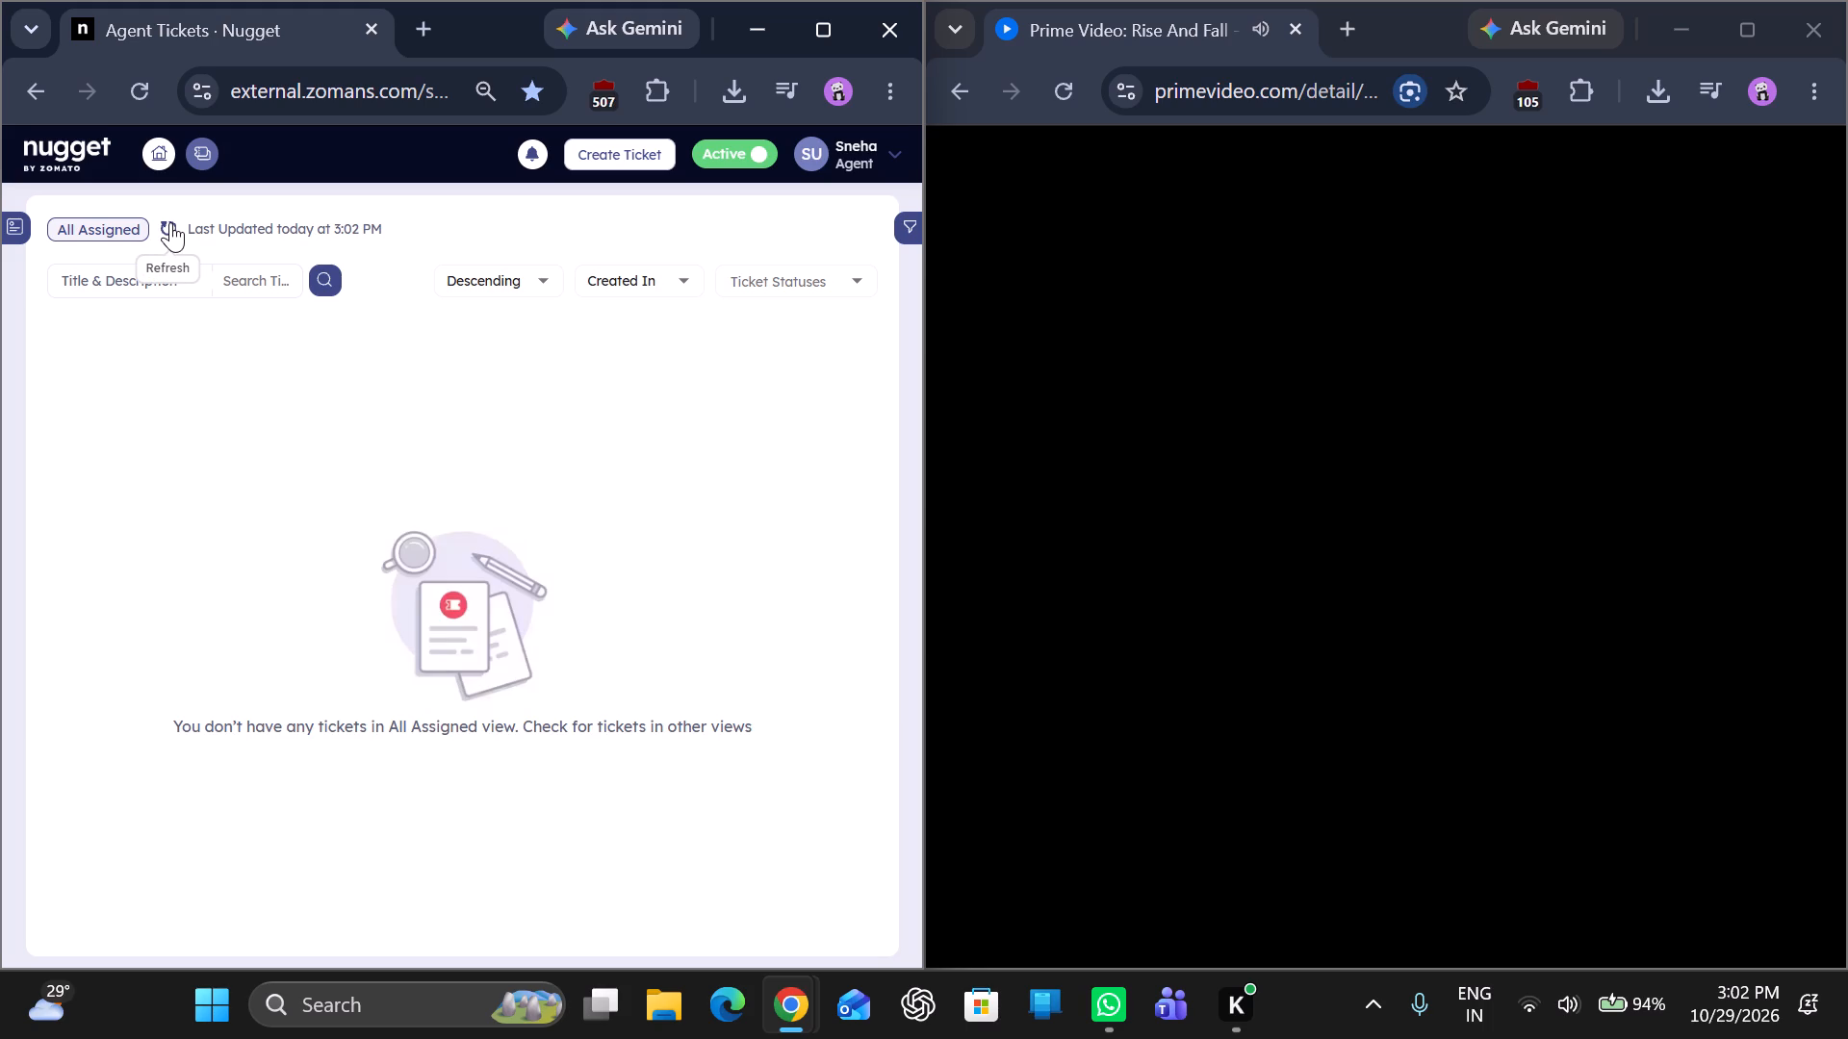
left_click(170, 222)
left_click(192, 379)
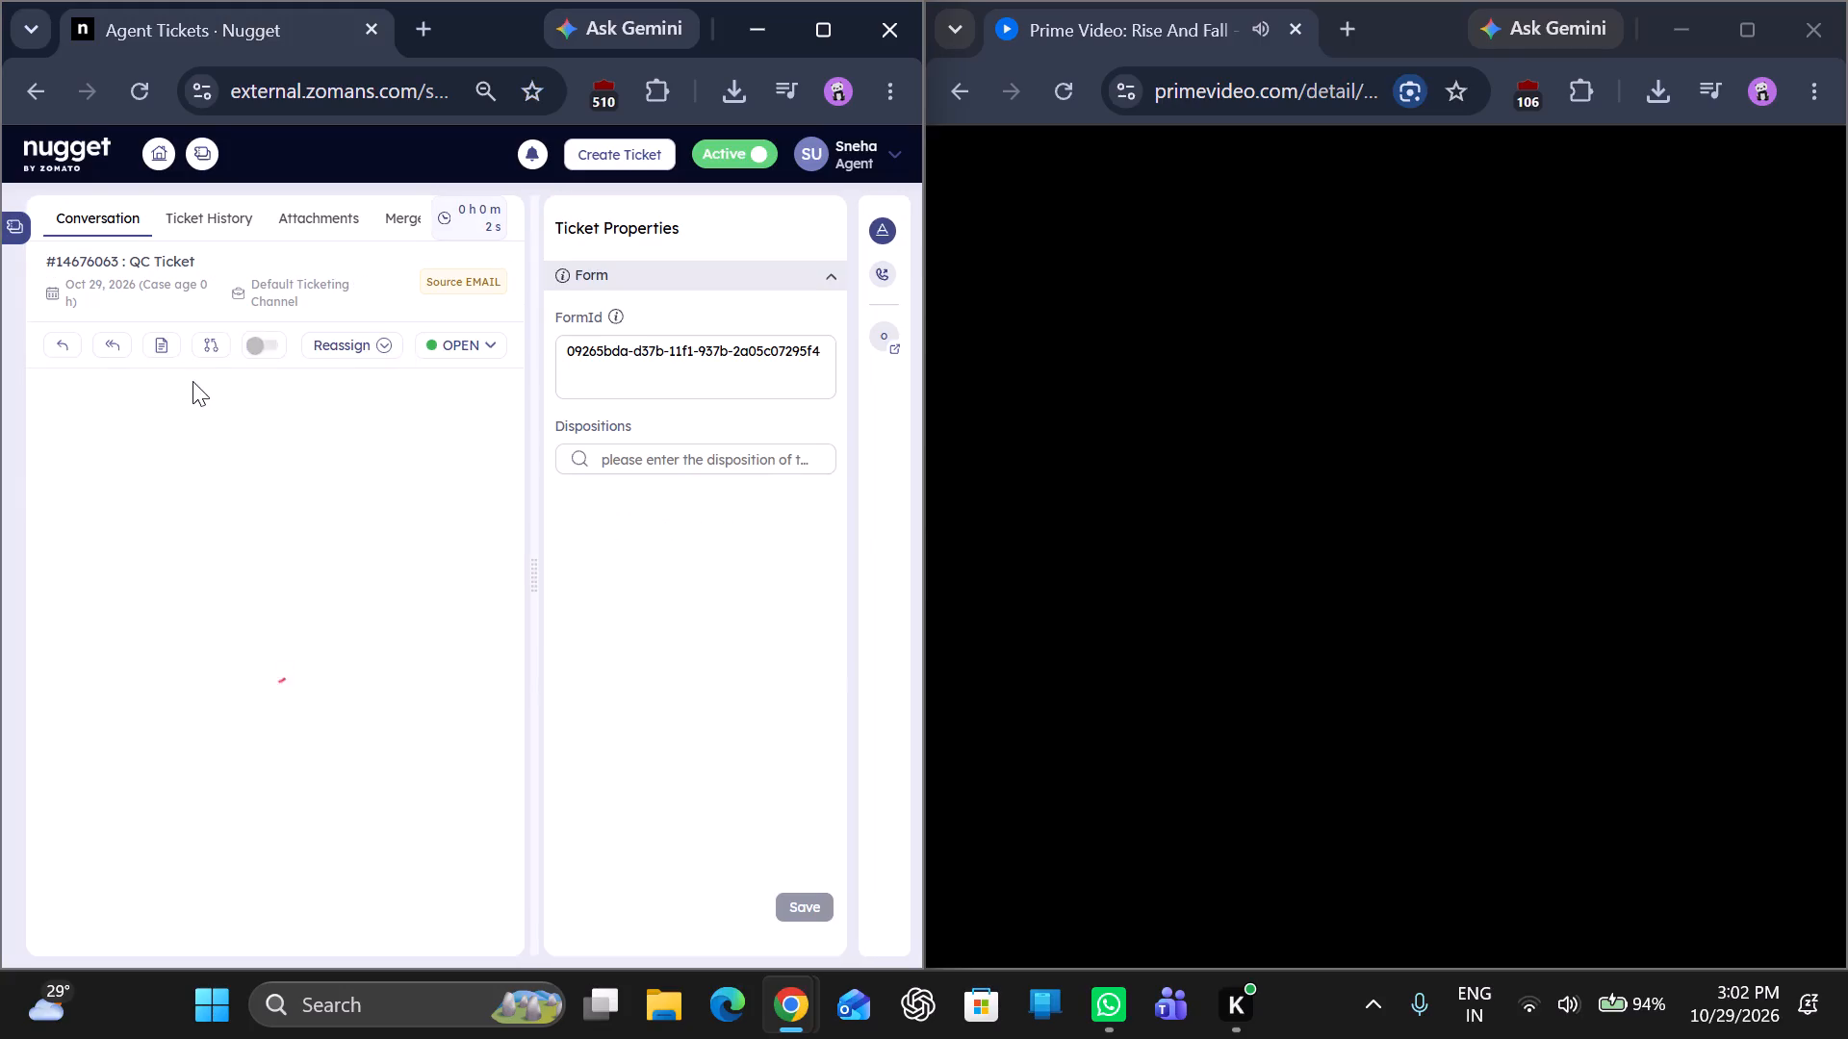
triple_click(199, 590)
left_click(200, 595)
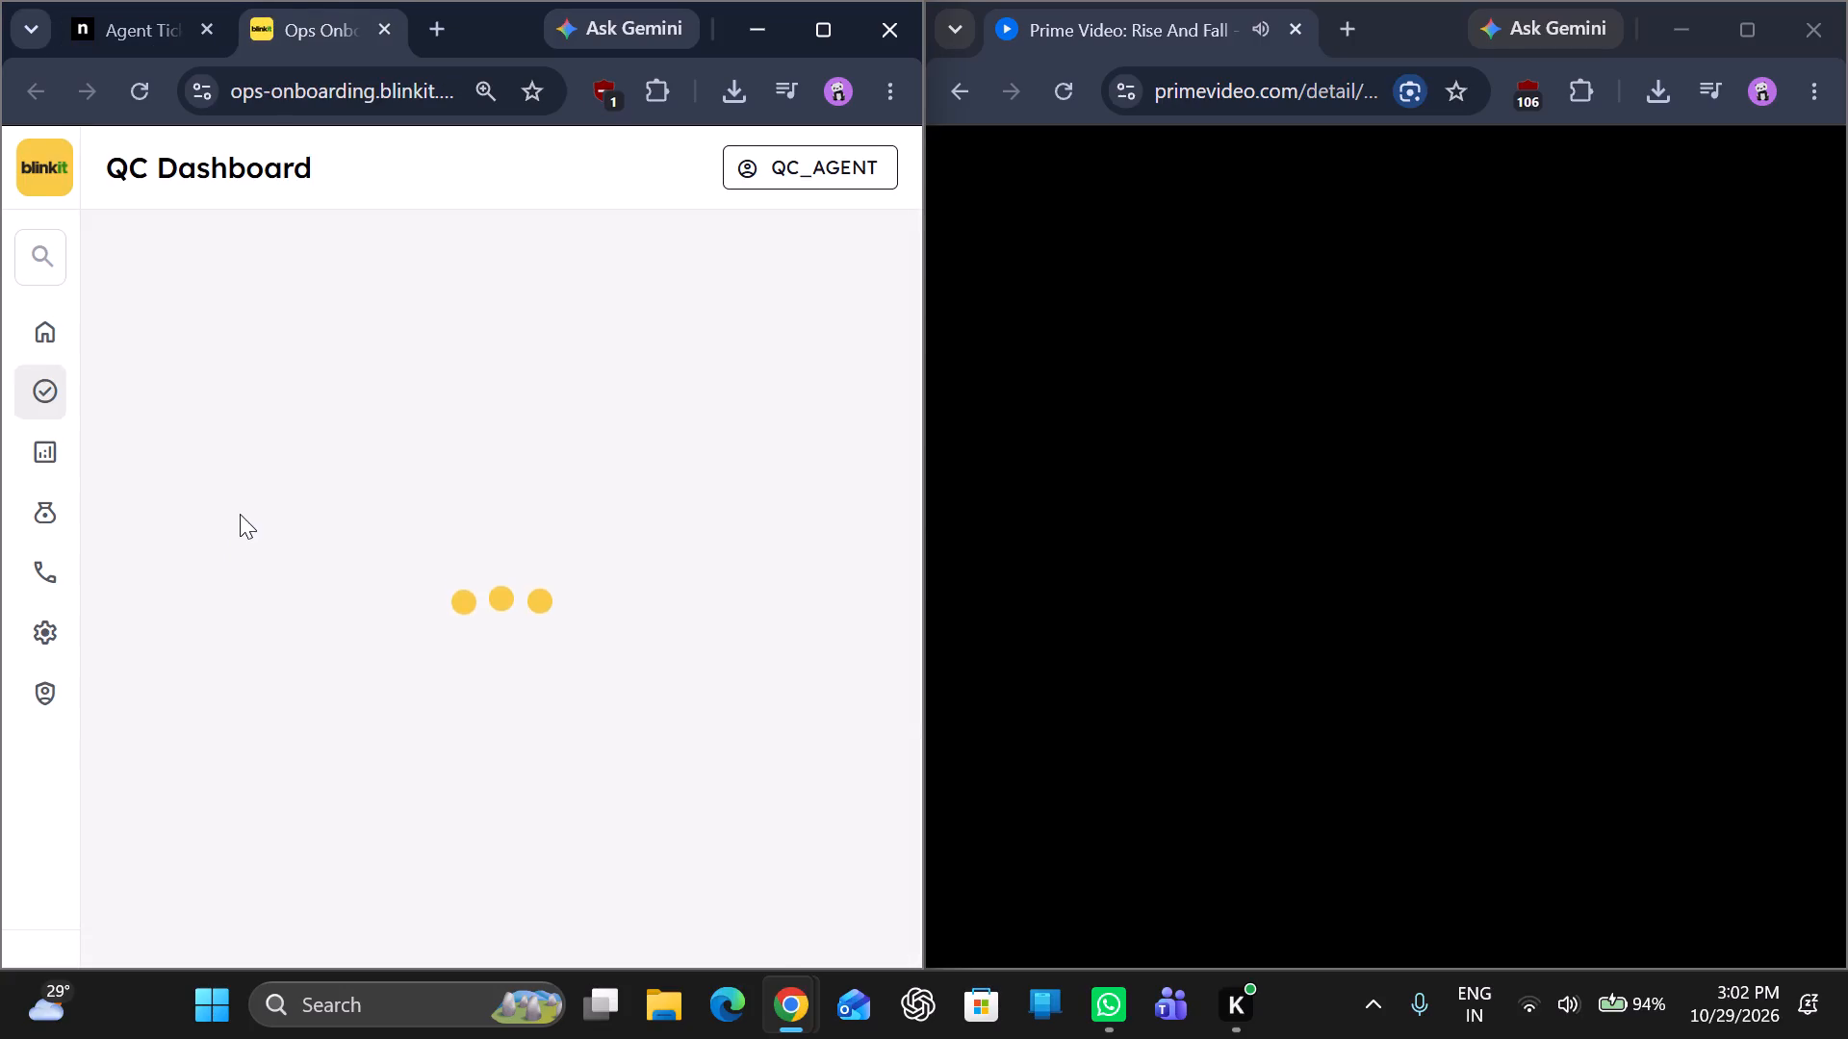
scroll(526, 513, "down", 5)
left_click(549, 875)
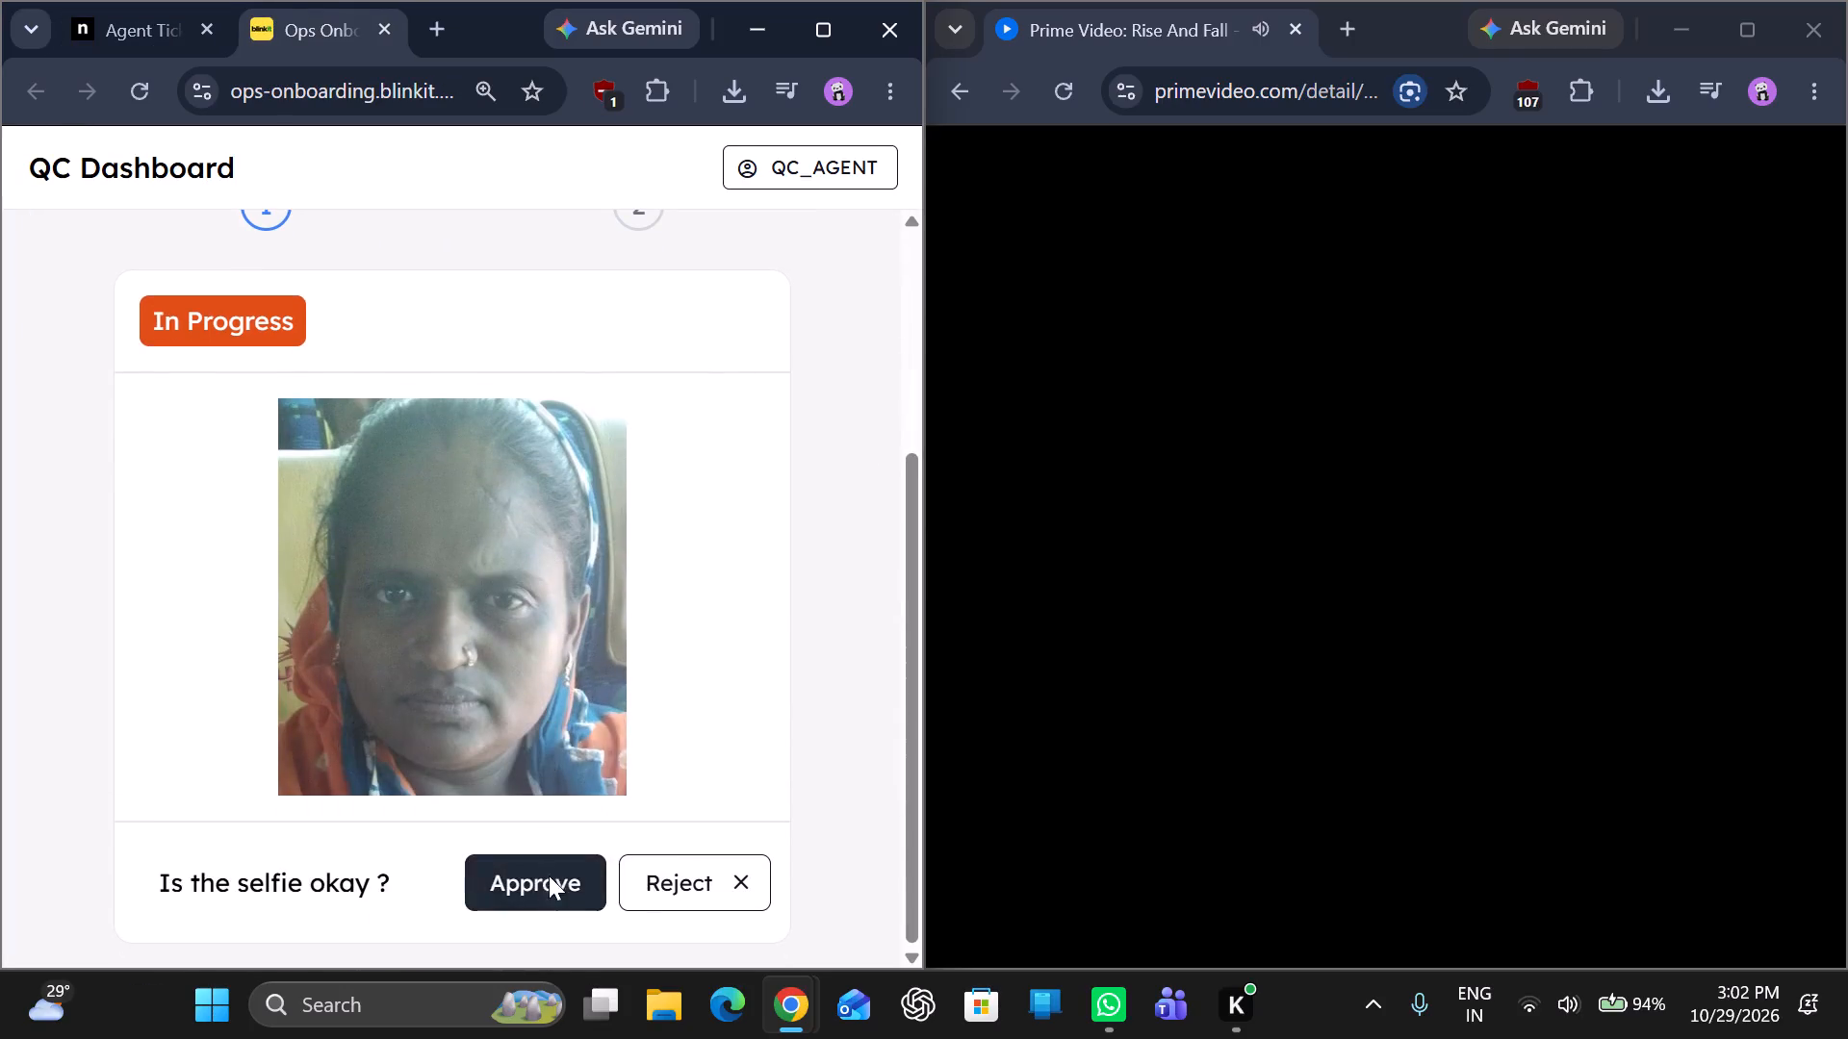
scroll(554, 874, "down", 4)
double_click(584, 866)
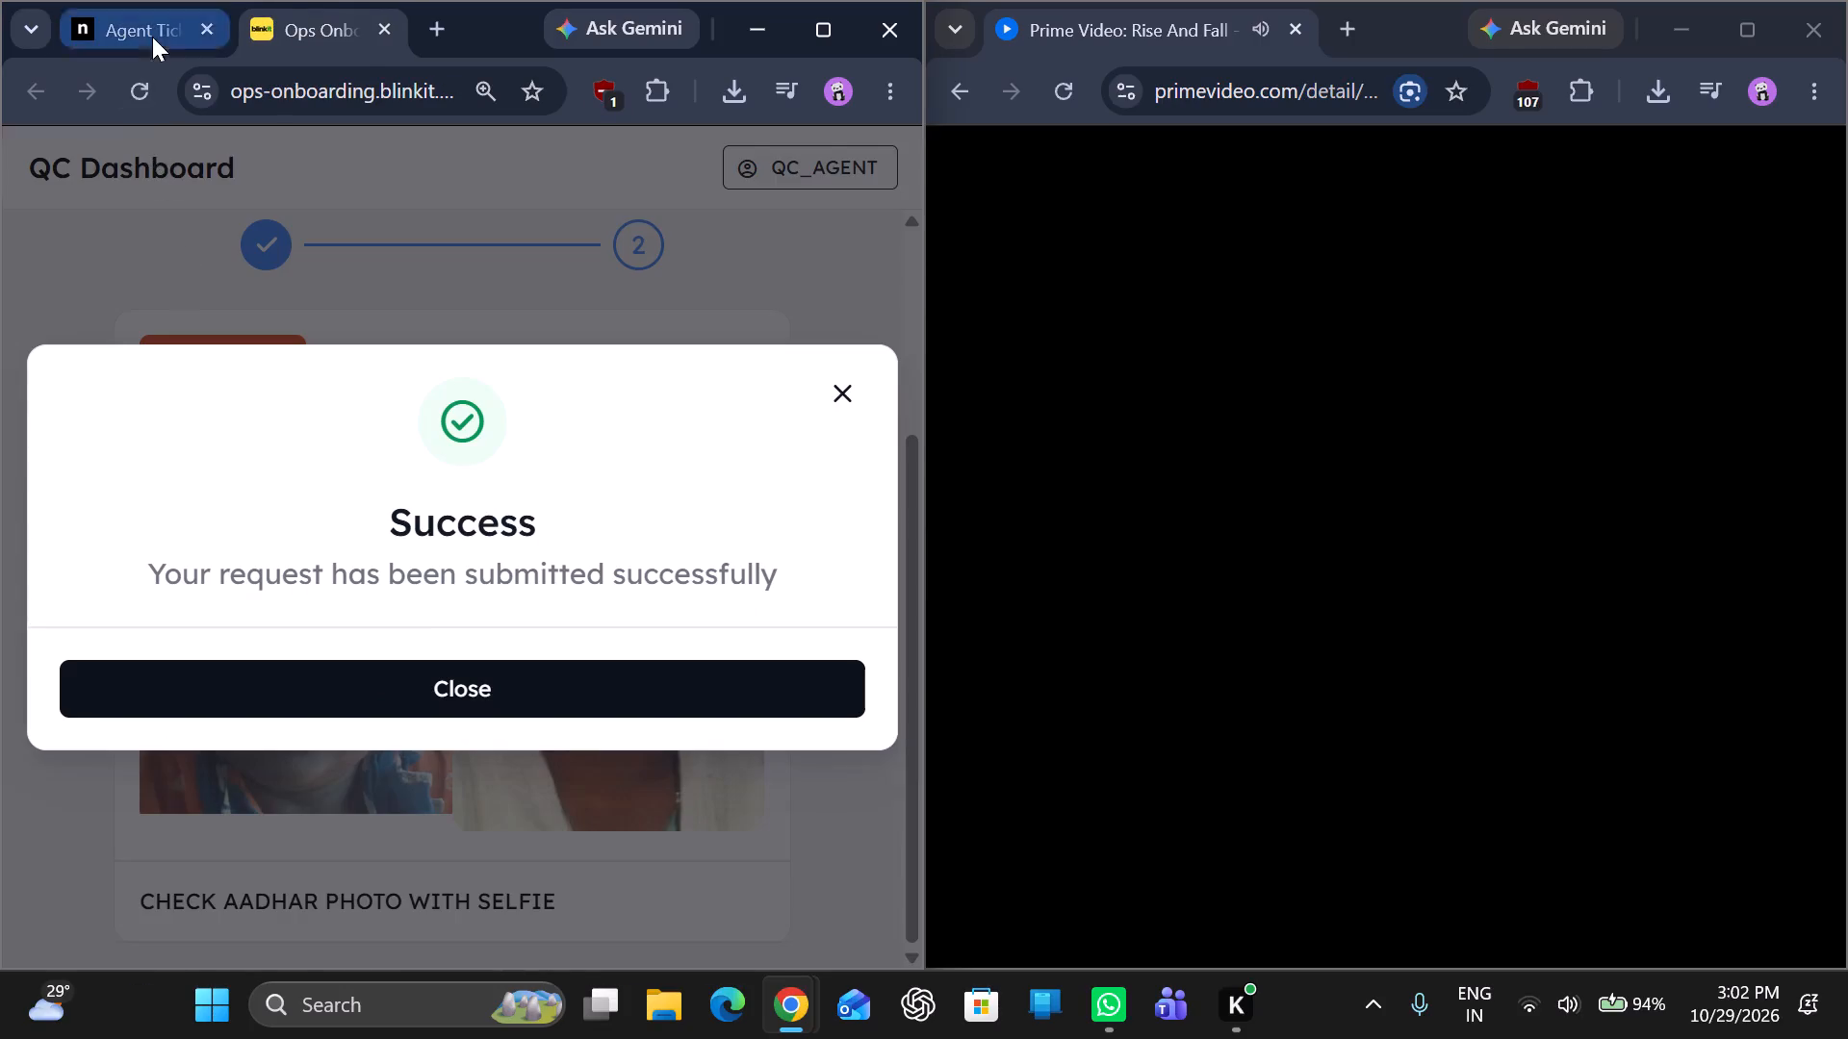
double_click(152, 37)
left_click(480, 343)
left_click(437, 379)
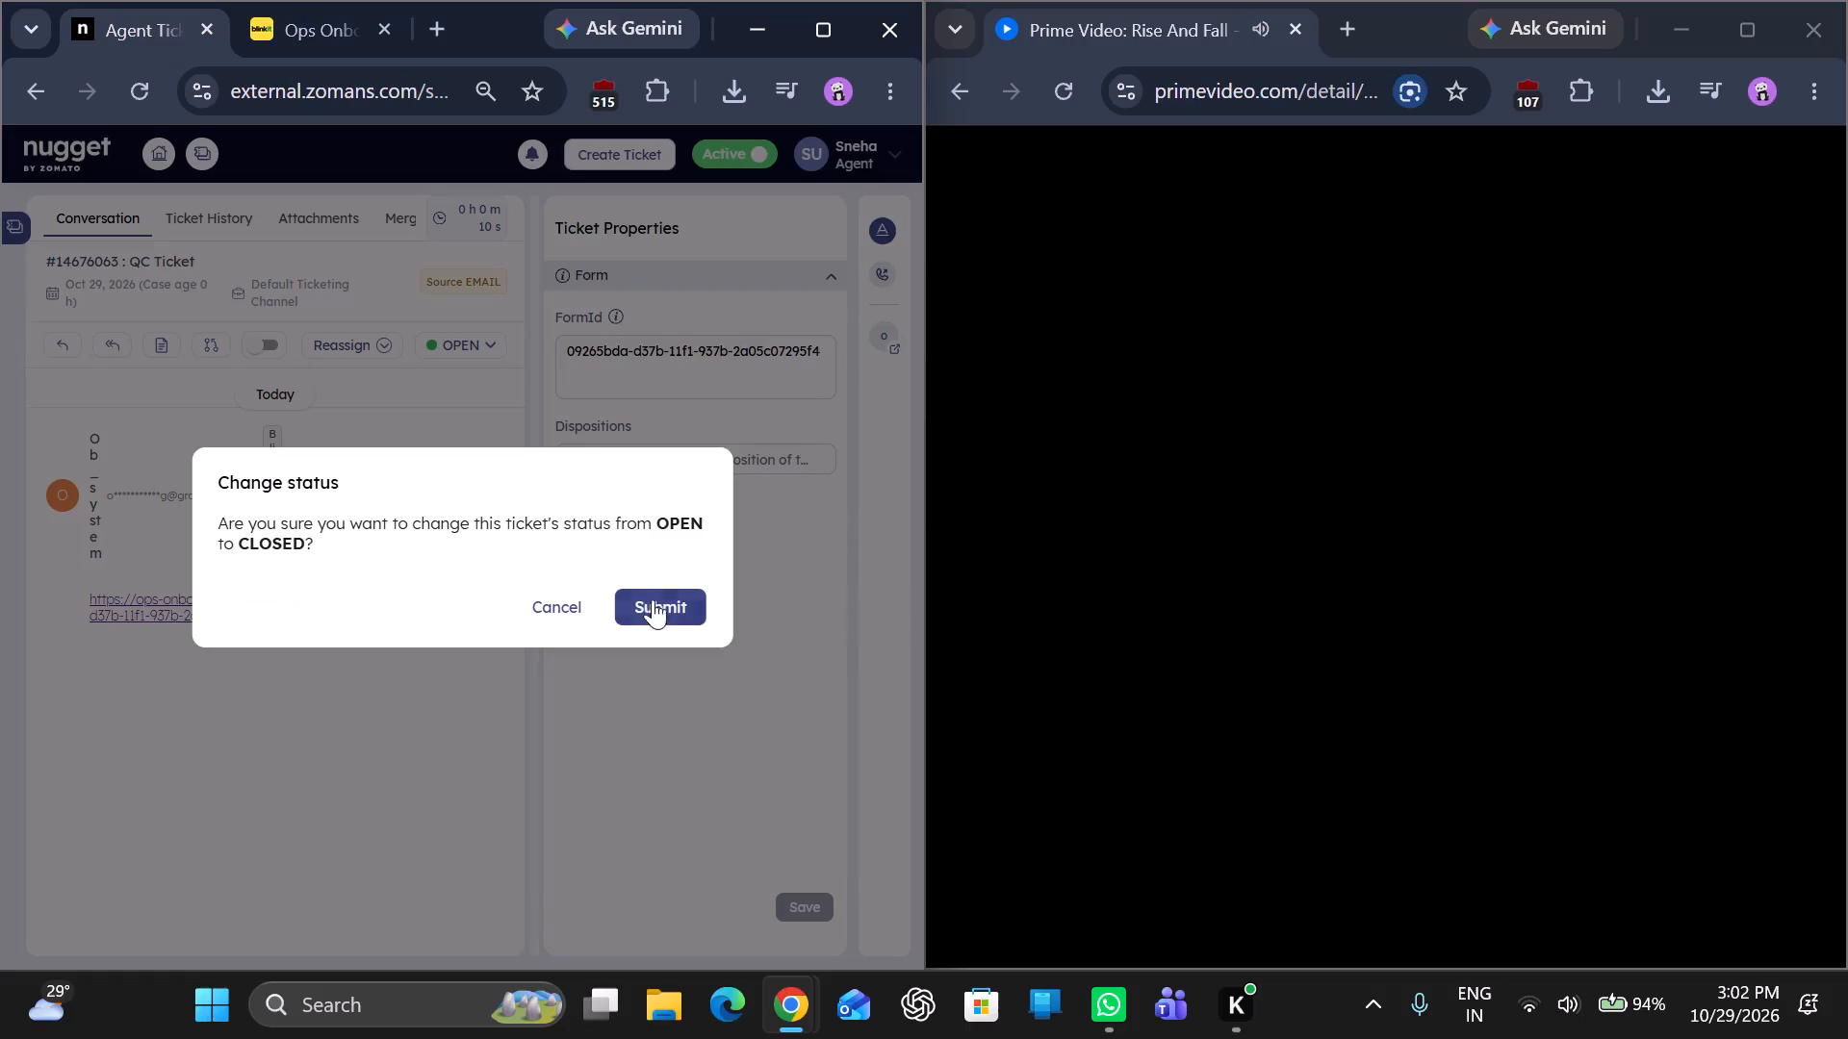
left_click(654, 603)
left_click(535, 763)
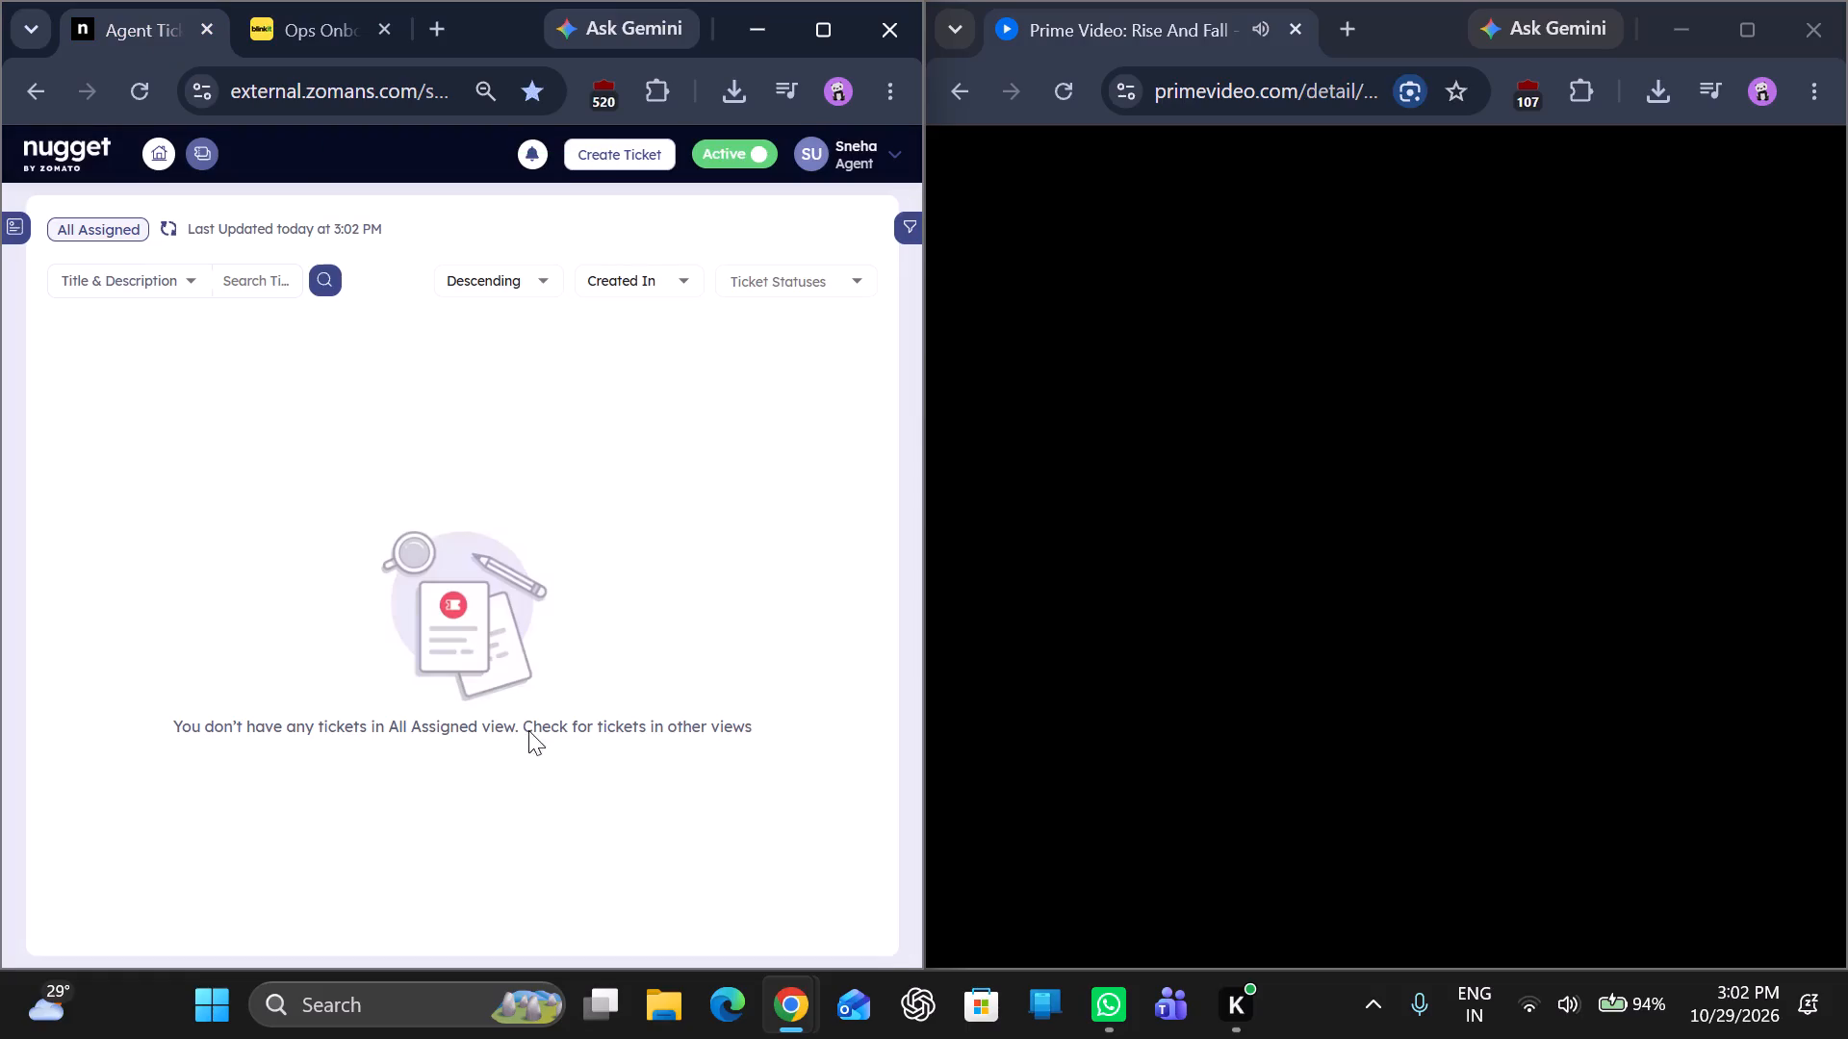
left_click(394, 30)
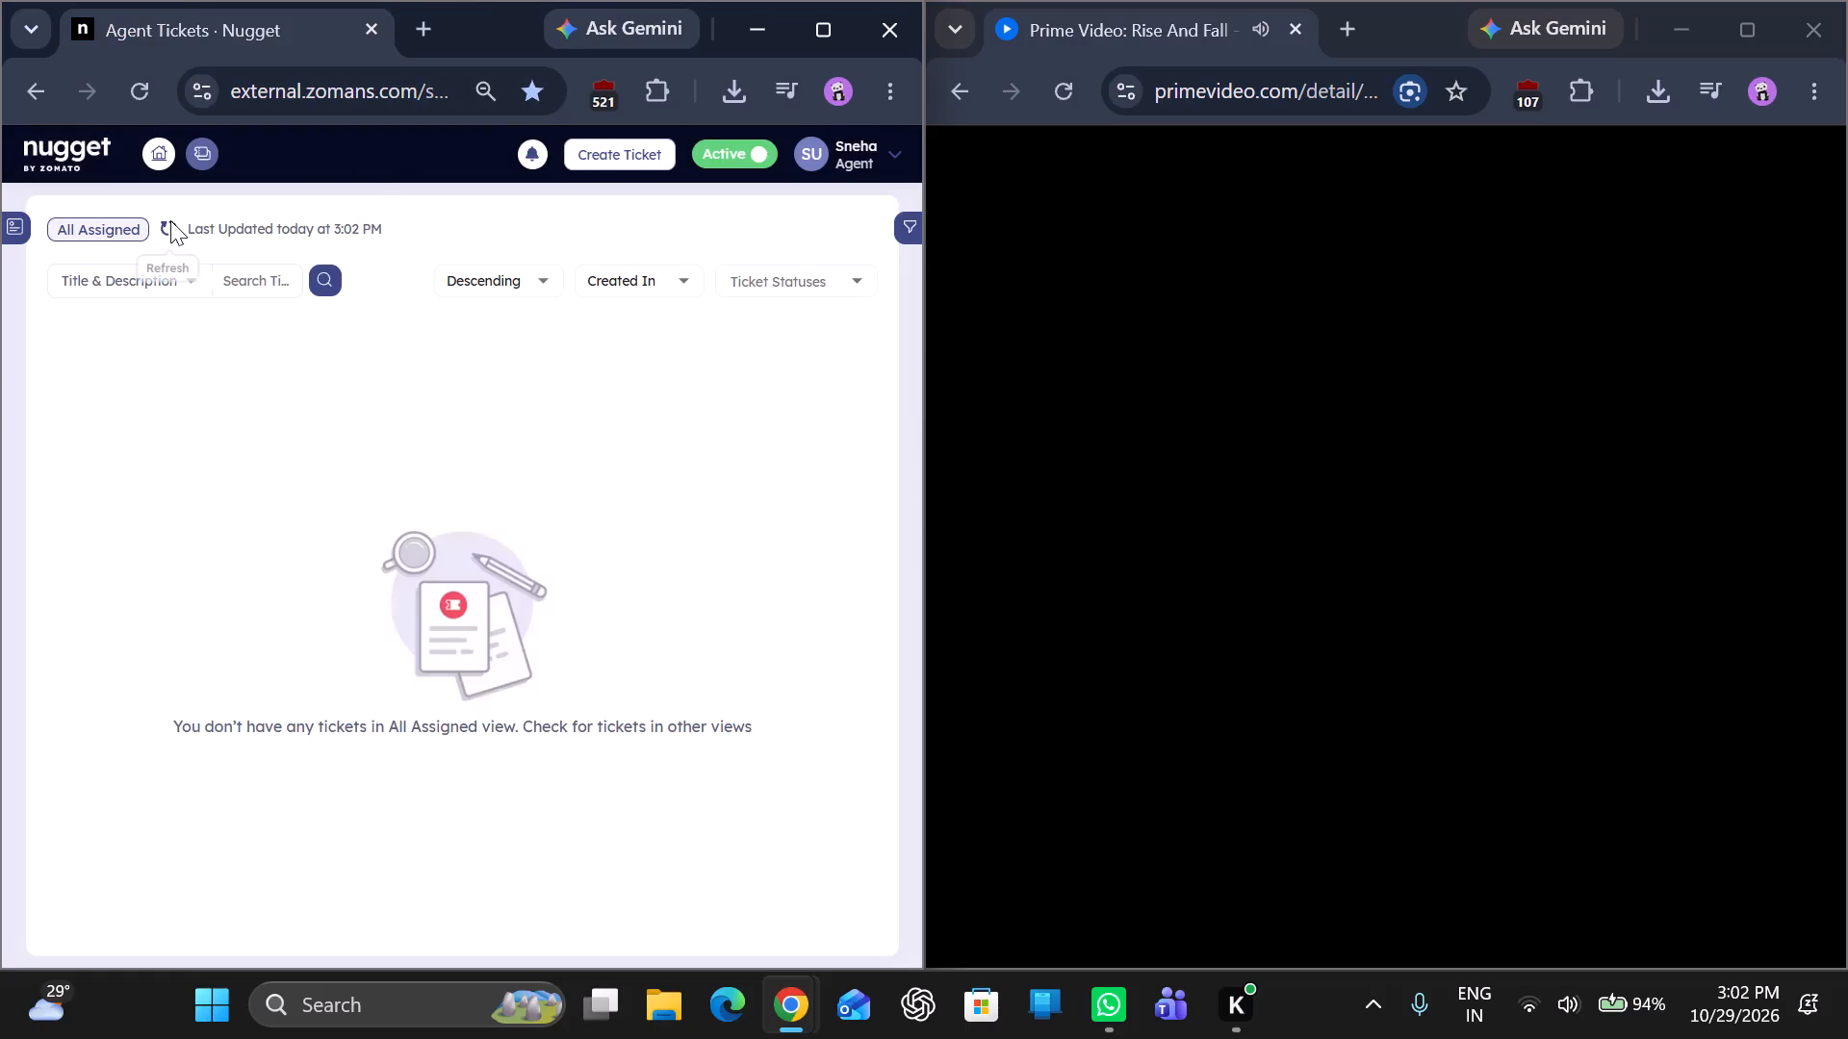
Refresh the All Assigned list for new tickets, open QC ticket #14661120 and follow its onboarding form link.
double_click(170, 222)
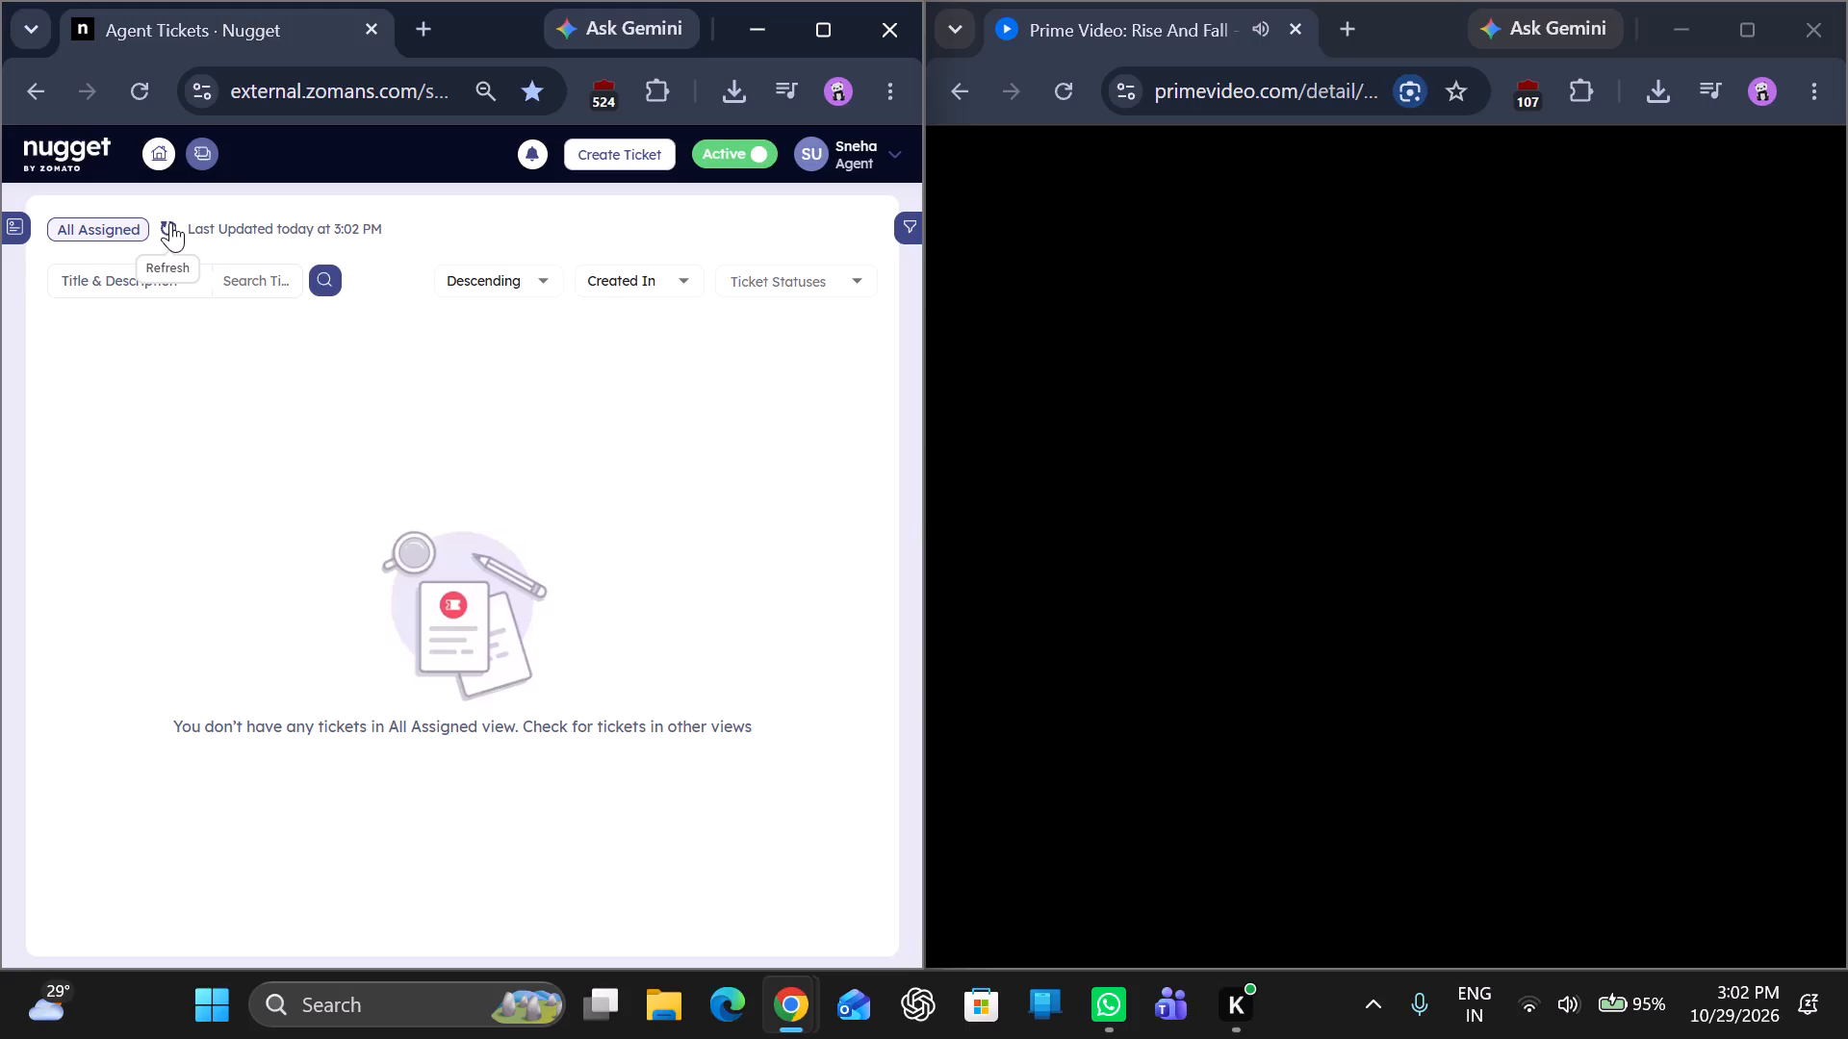
left_click(170, 222)
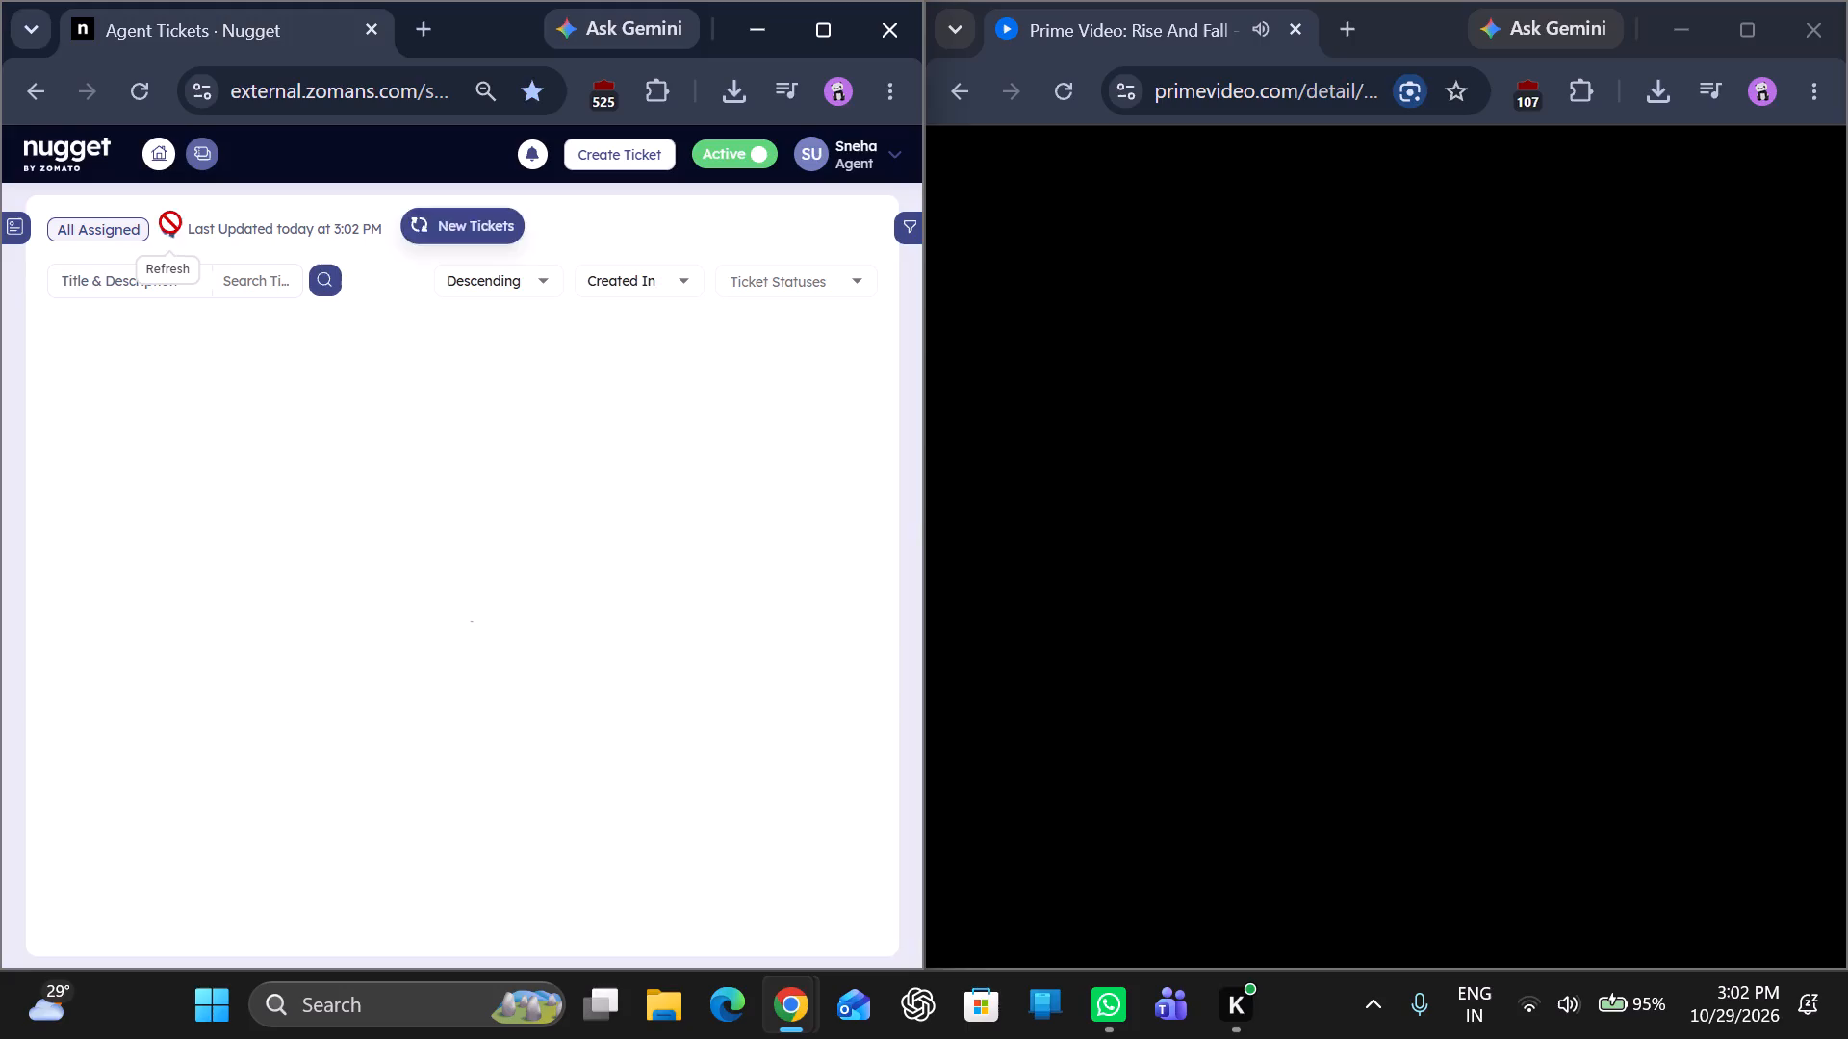
left_click(200, 401)
triple_click(247, 608)
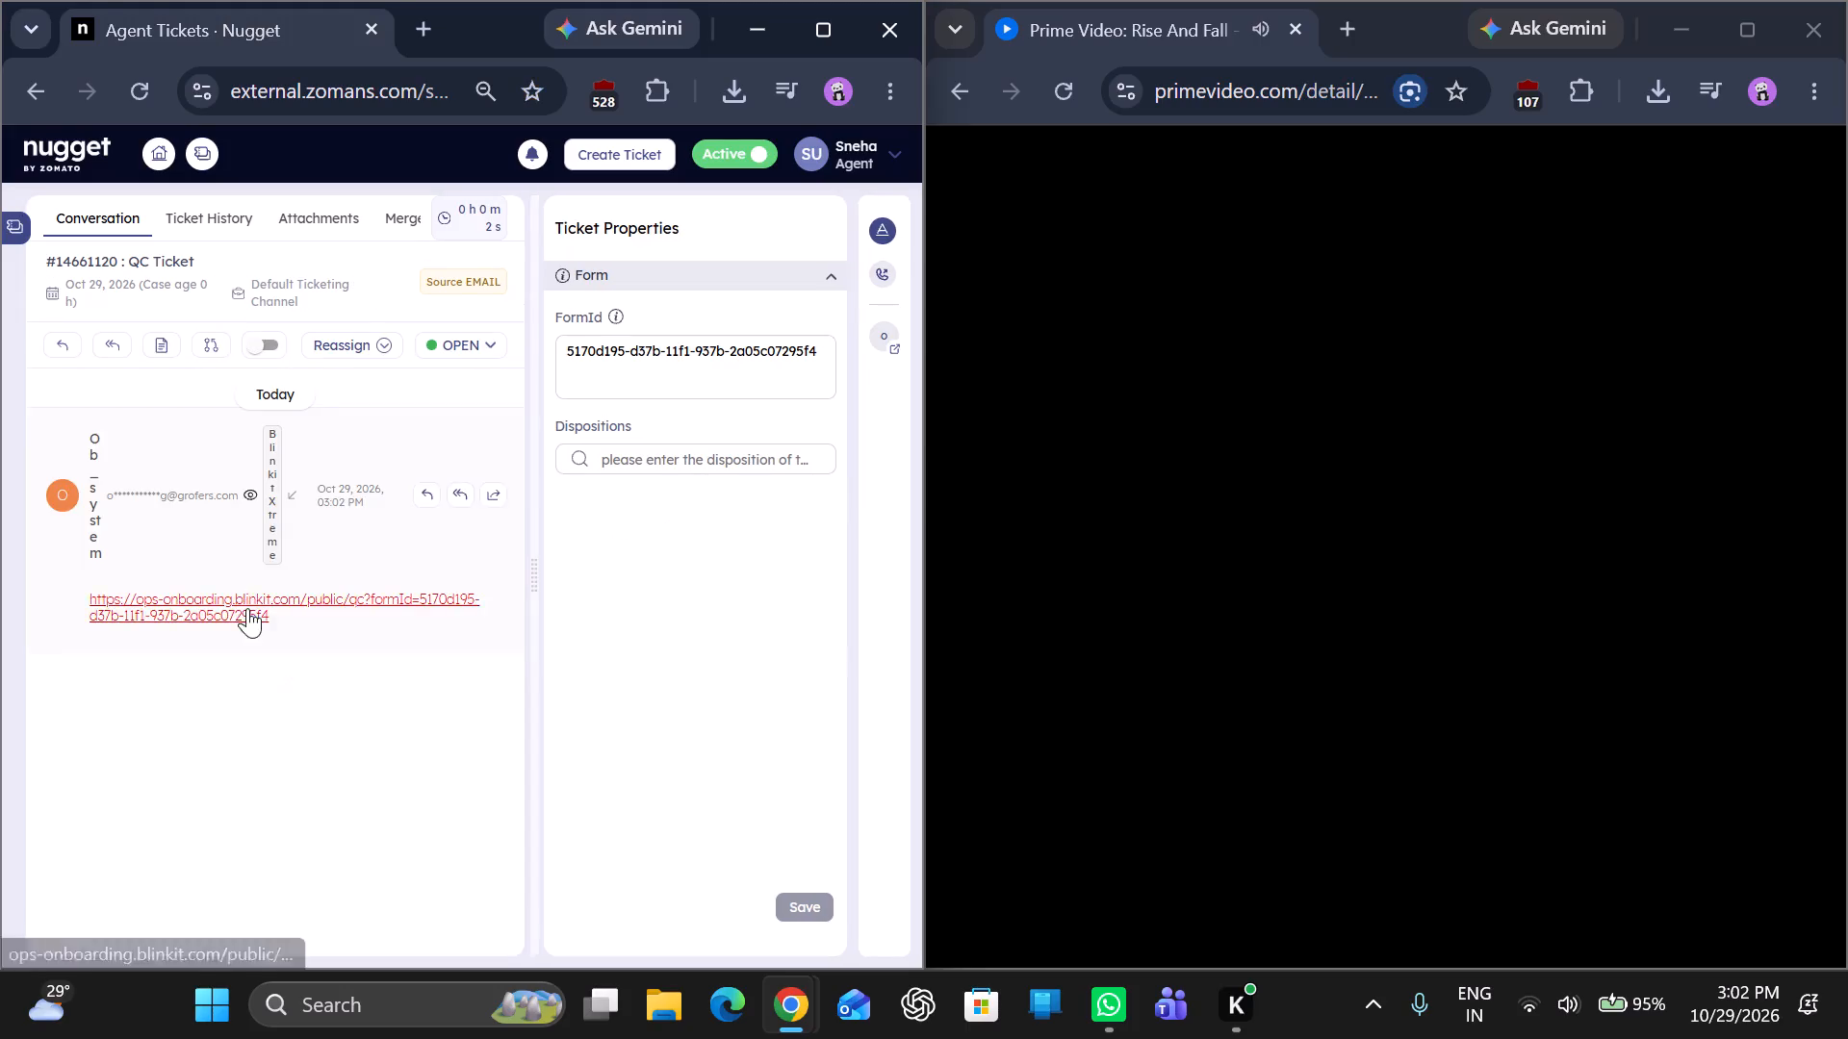
scroll(567, 601, "down", 5)
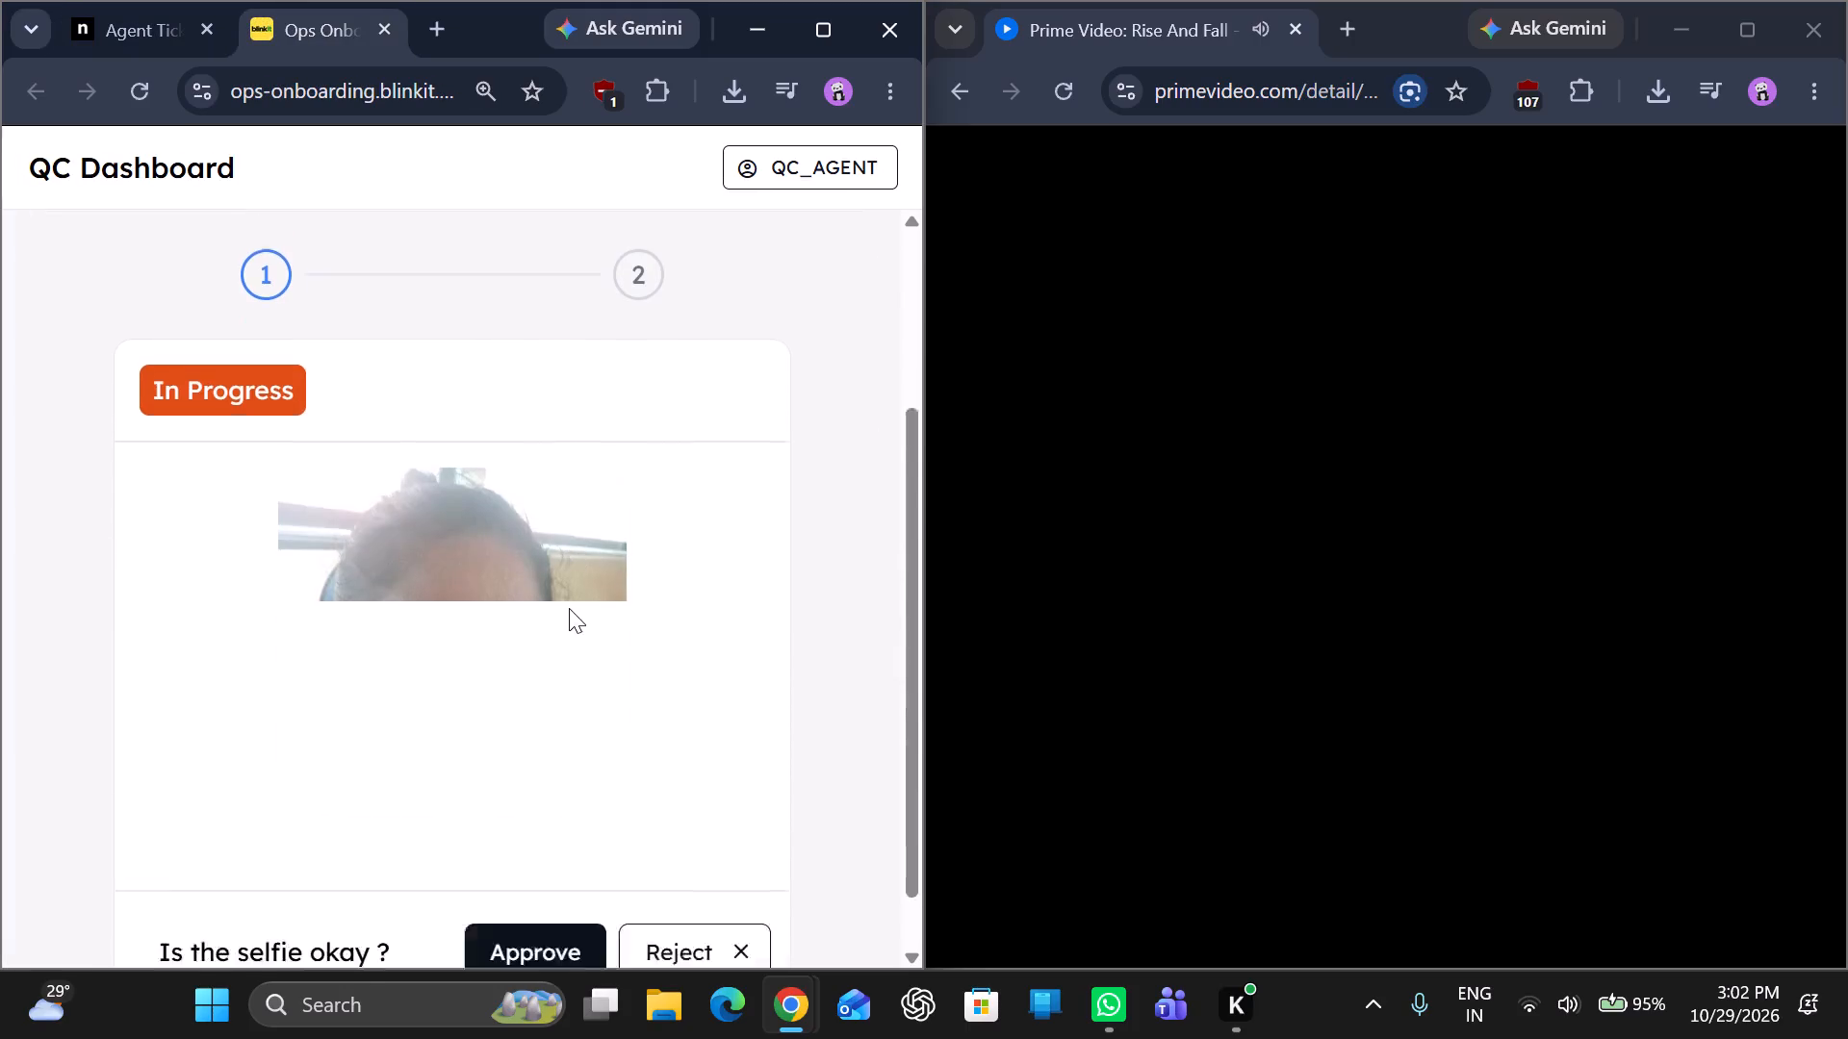
left_click(547, 879)
scroll(558, 879, "down", 4)
double_click(601, 866)
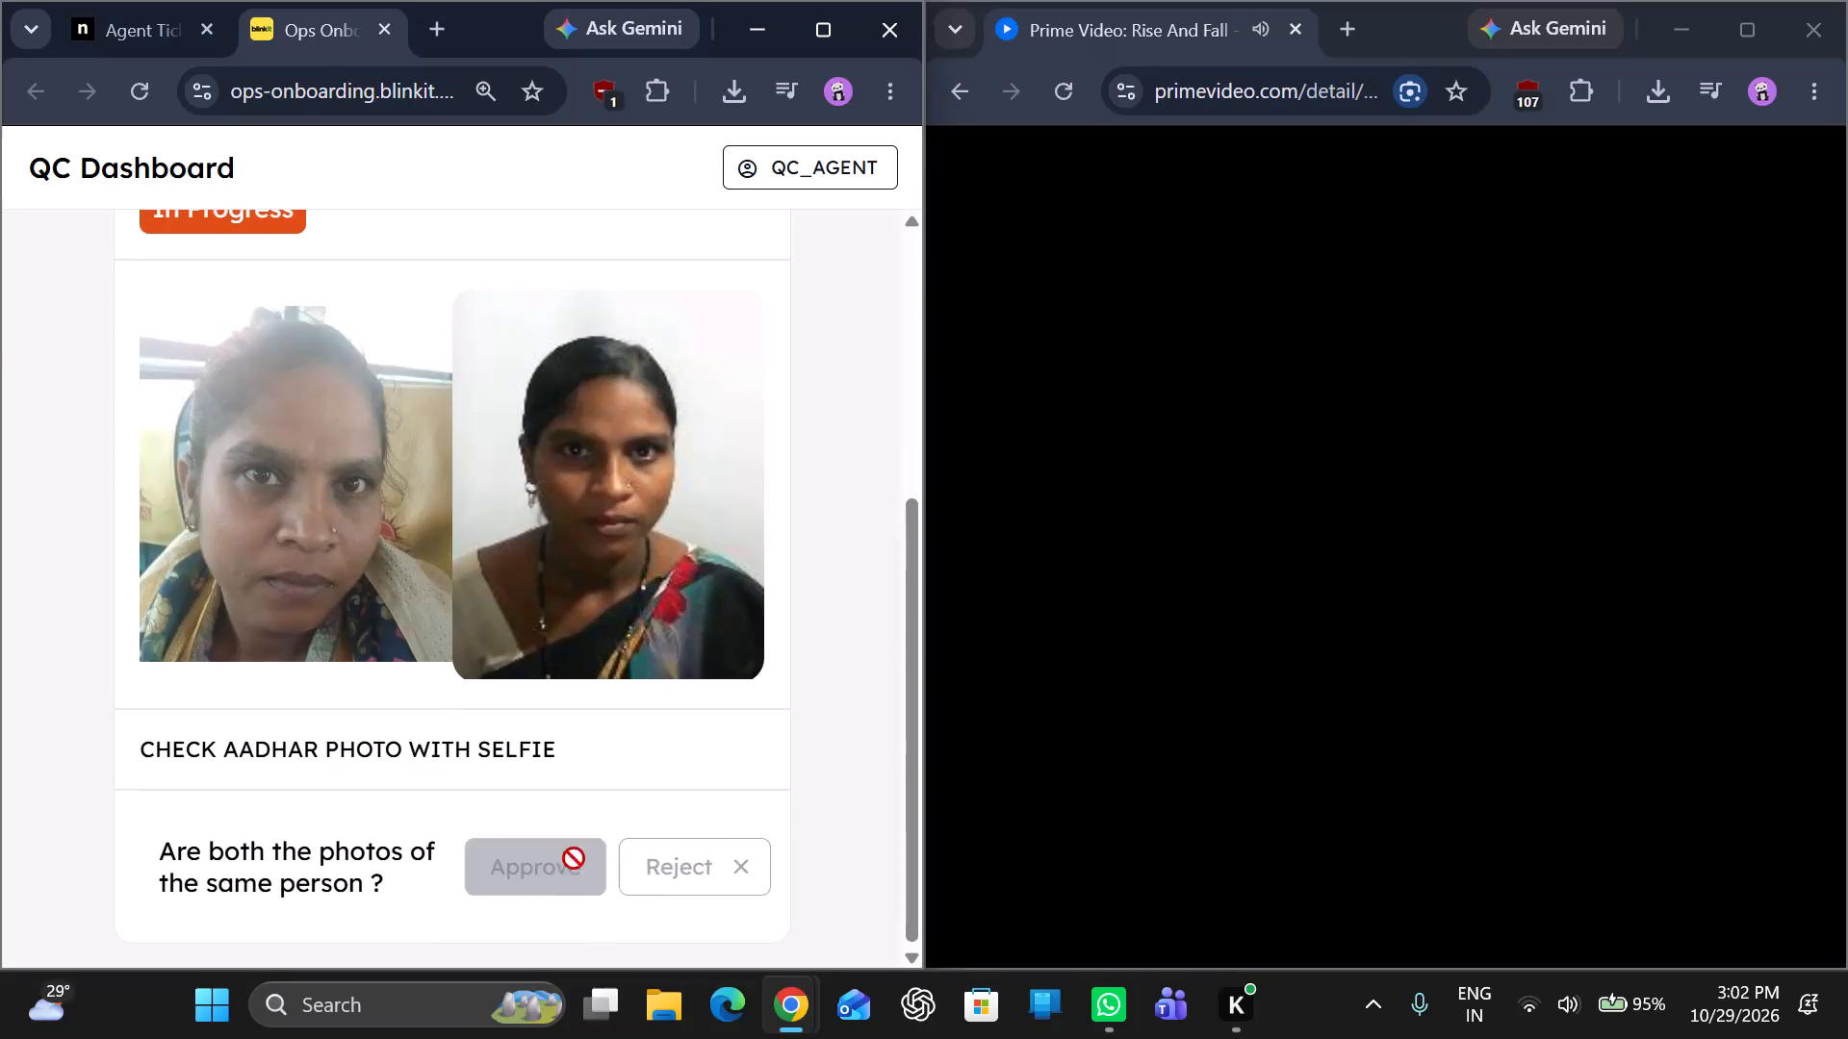
Switch back to Nugget and set the status of QC ticket #14661120 to CLOSED.
left_click(119, 22)
double_click(458, 340)
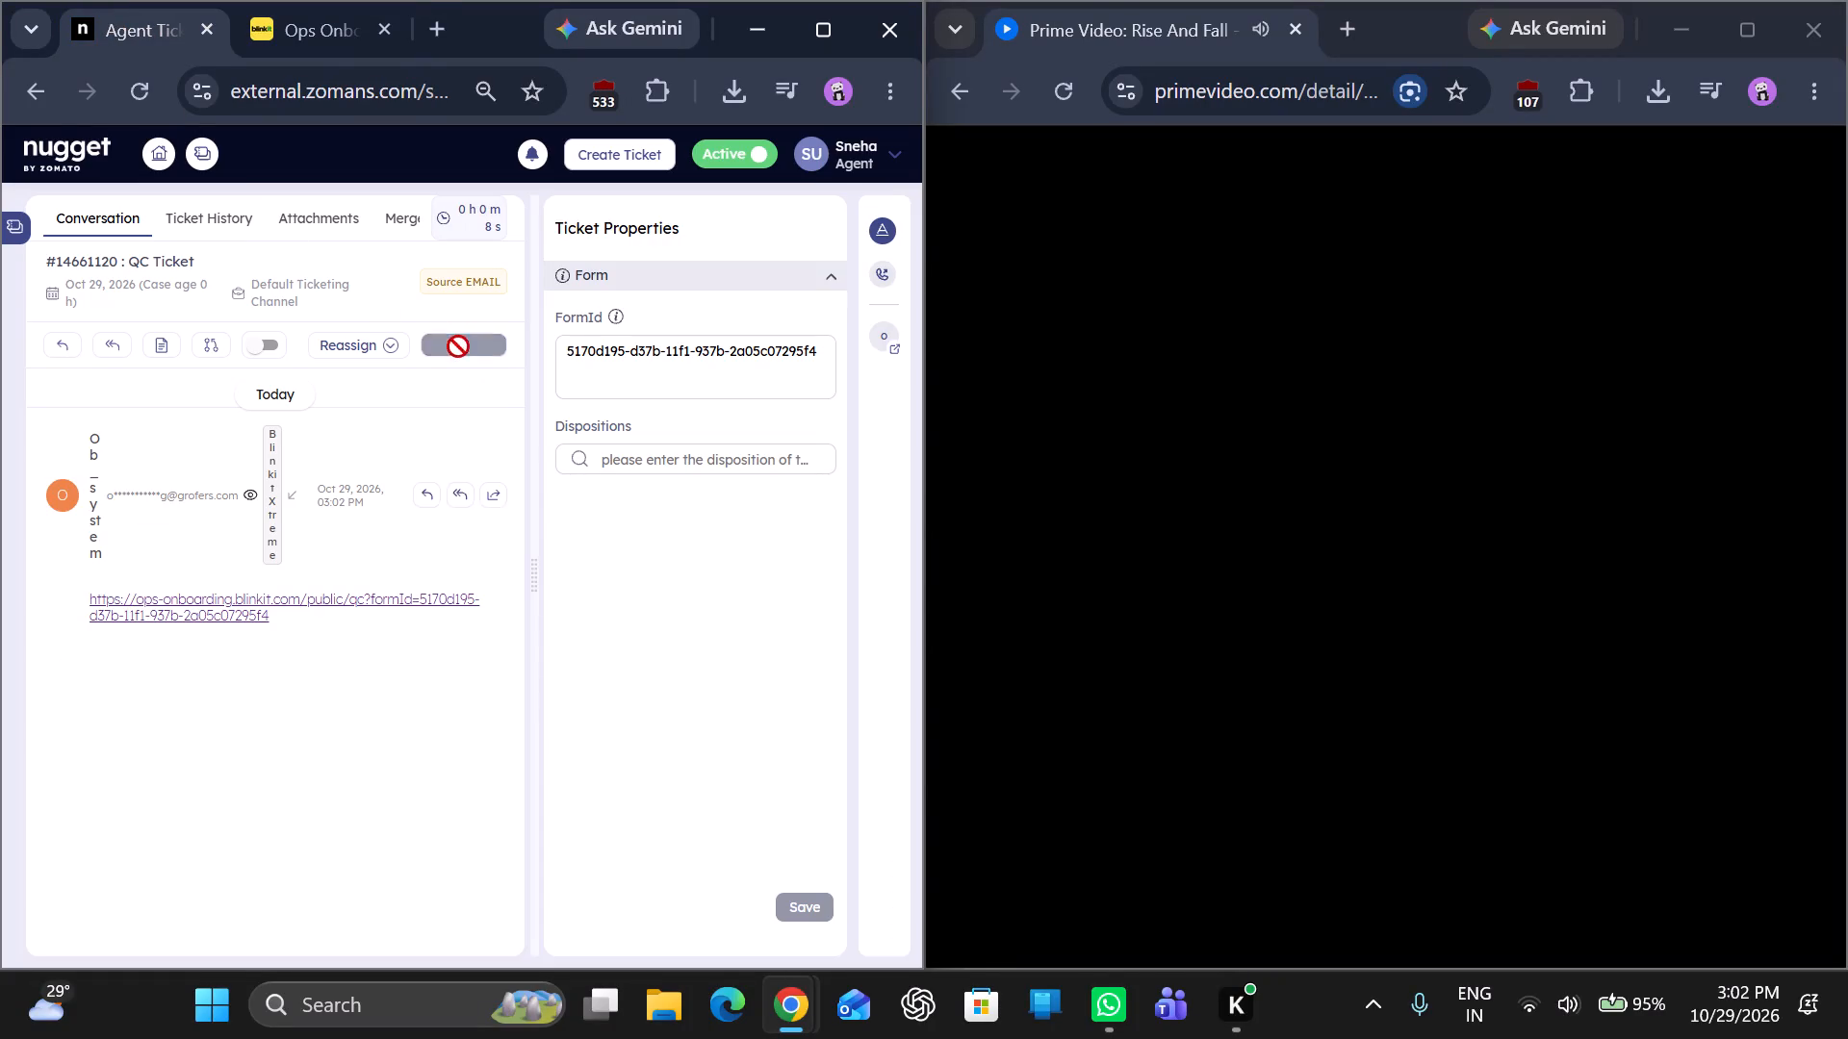
double_click(449, 388)
double_click(472, 329)
double_click(472, 337)
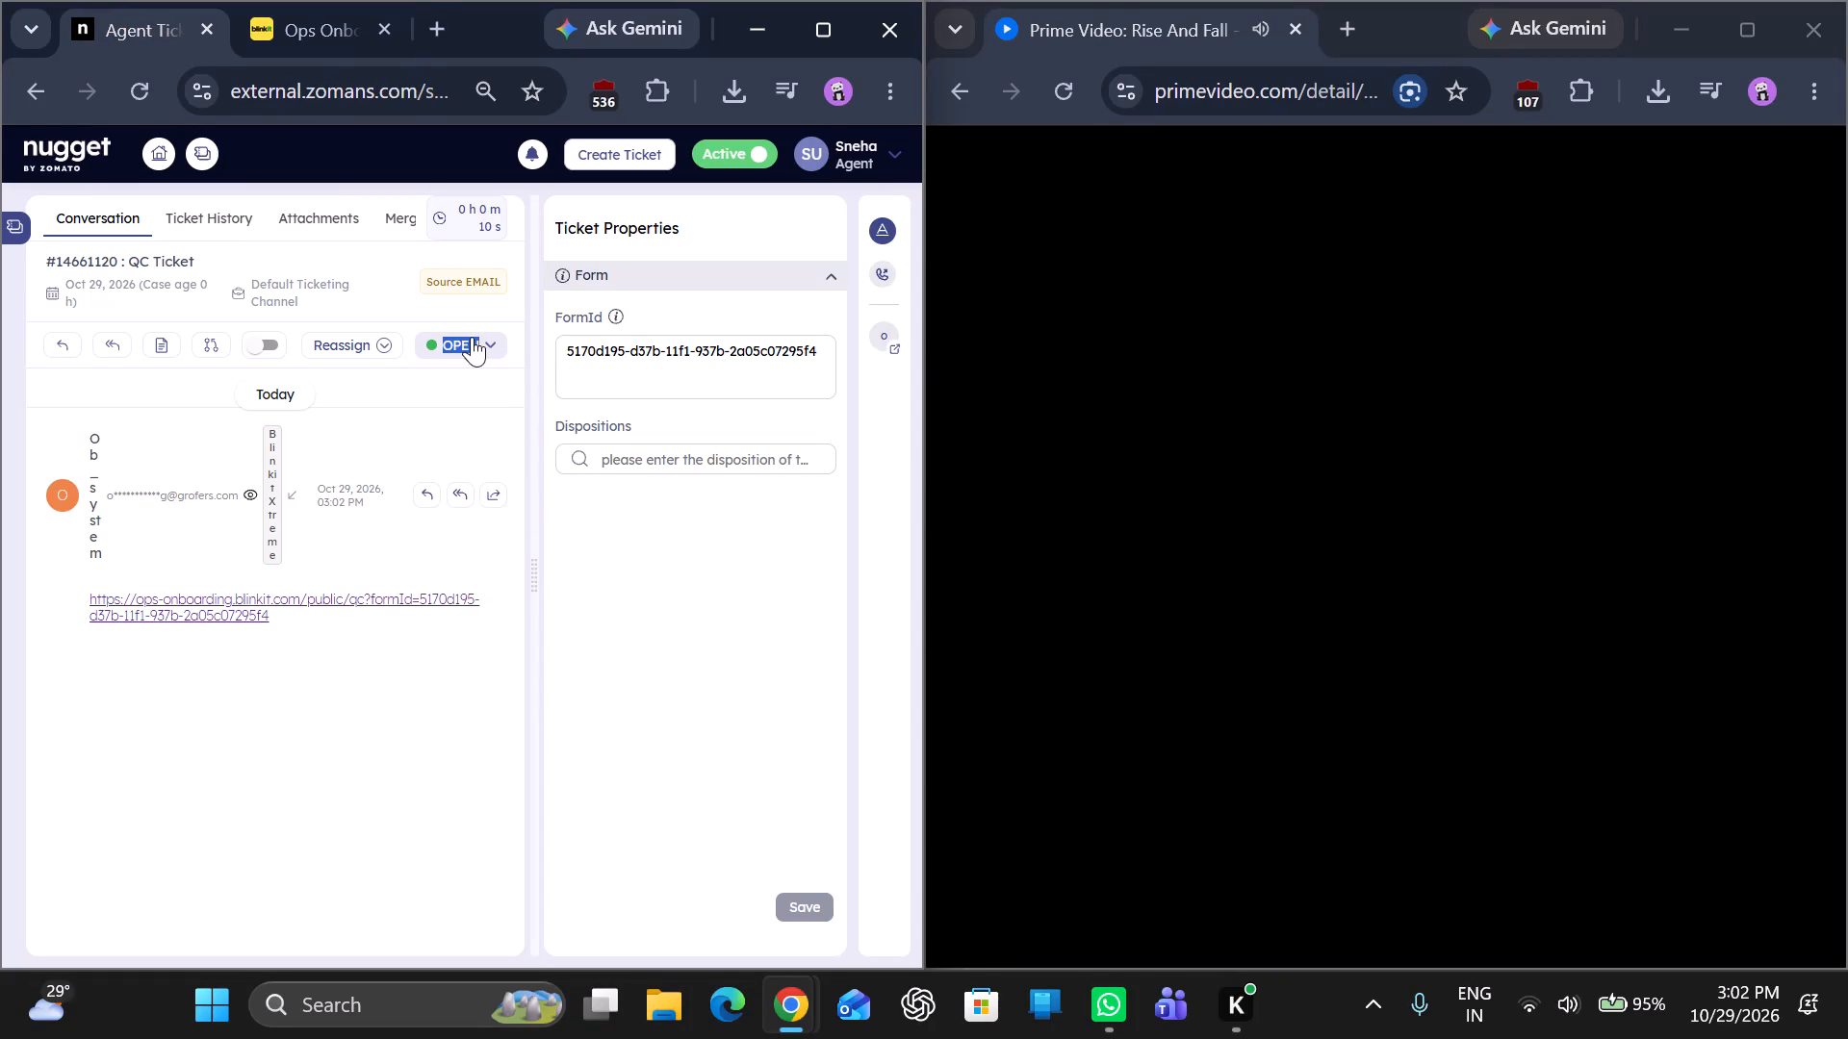
left_click(472, 337)
double_click(470, 388)
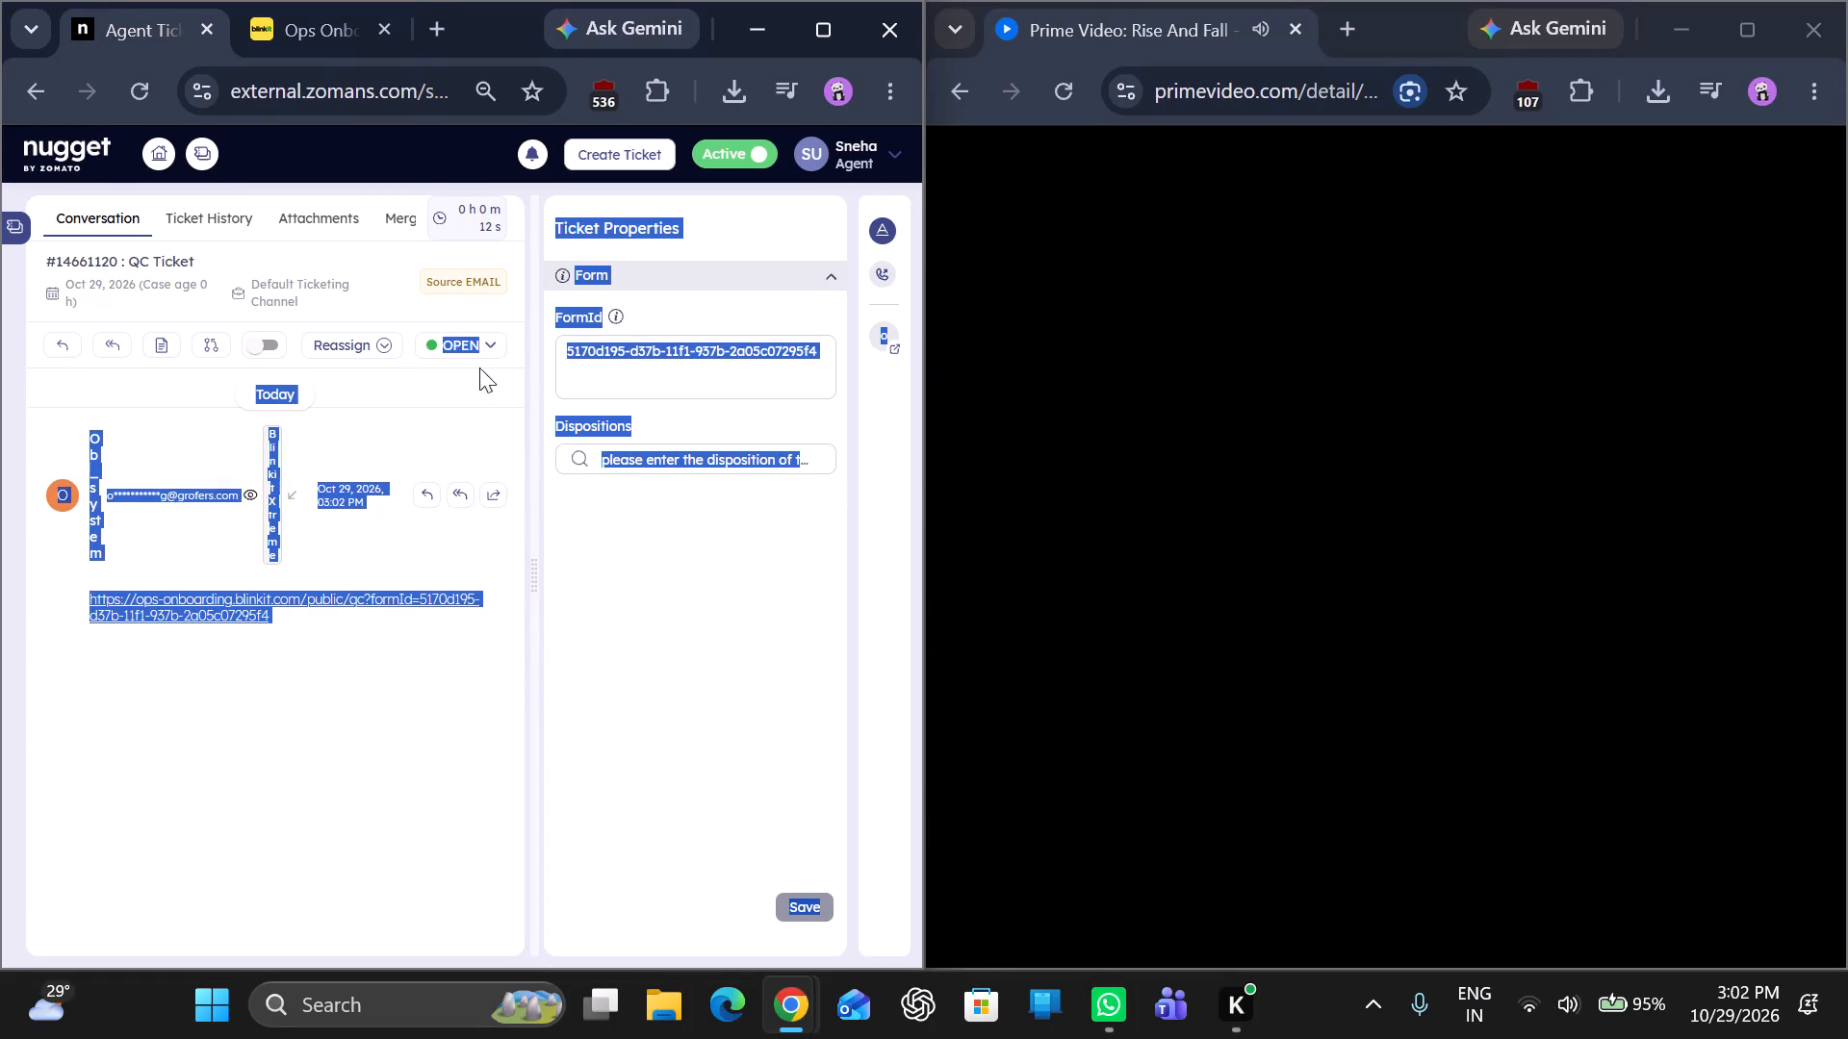
double_click(468, 346)
triple_click(468, 345)
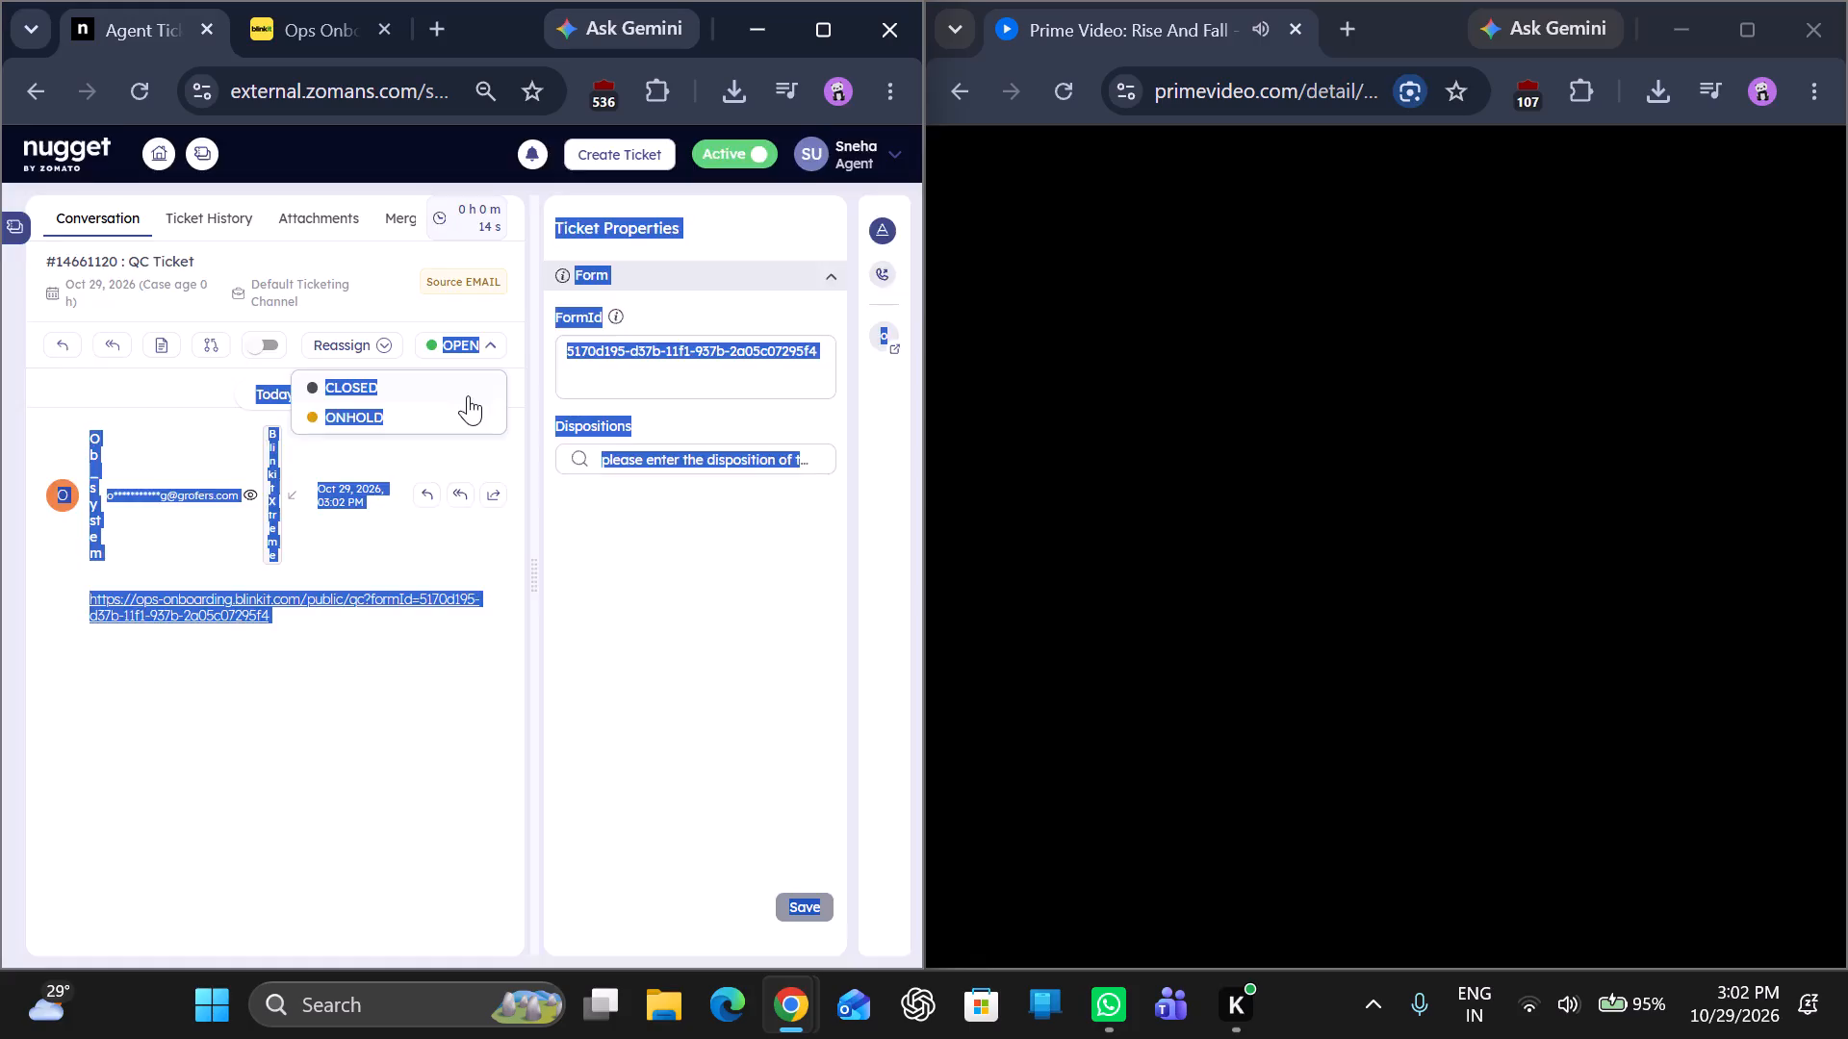
left_click(468, 395)
left_click(665, 602)
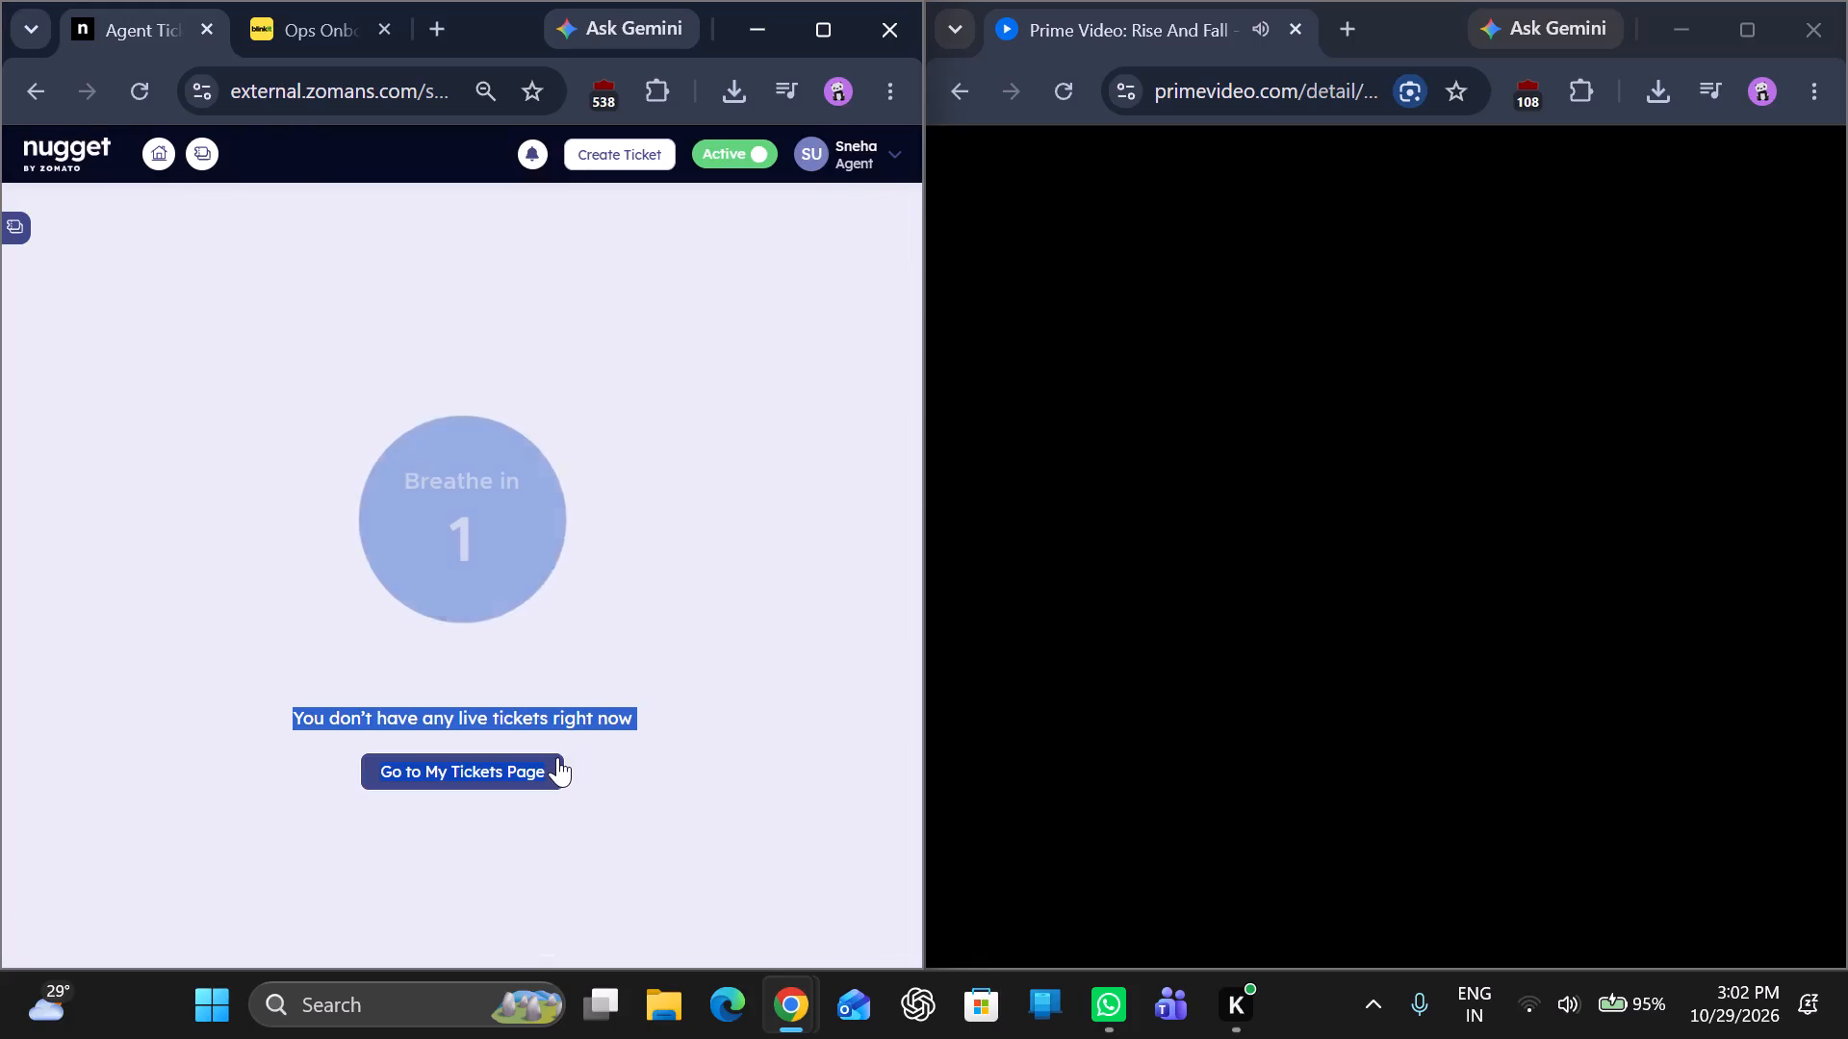
left_click(557, 758)
double_click(450, 400)
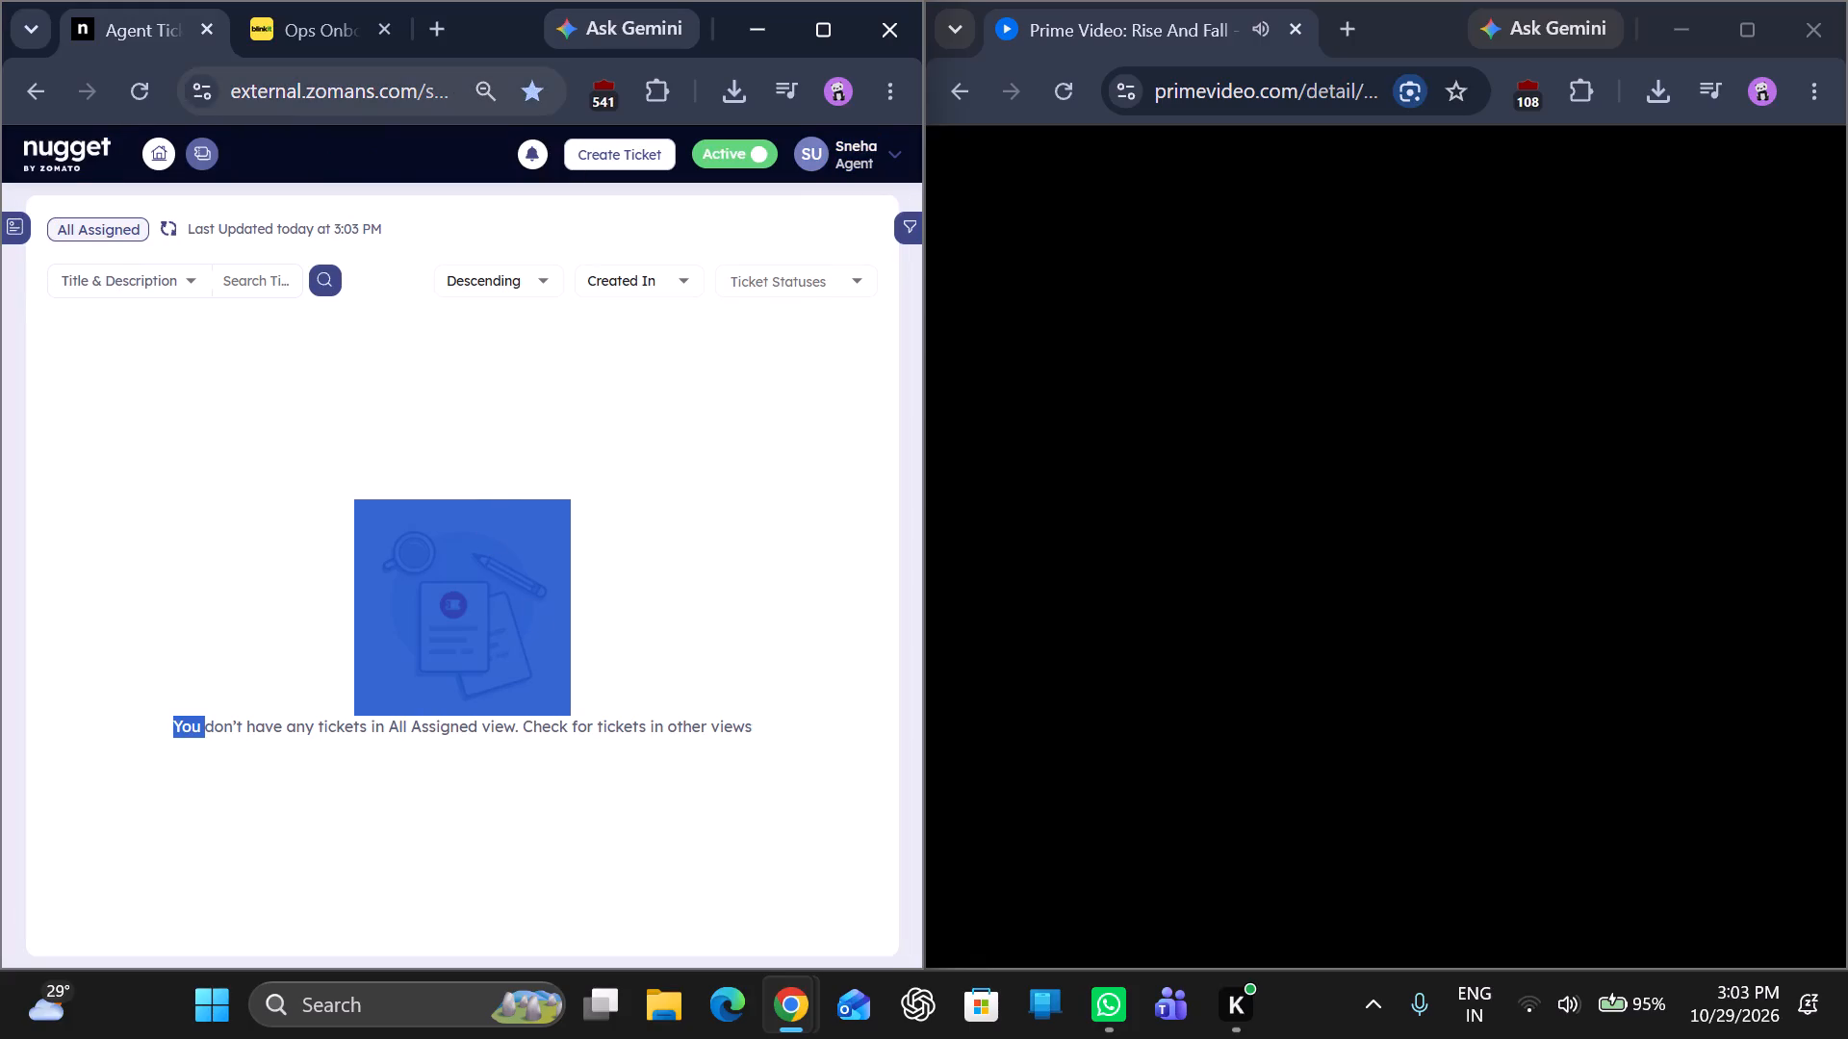
left_click(397, 356)
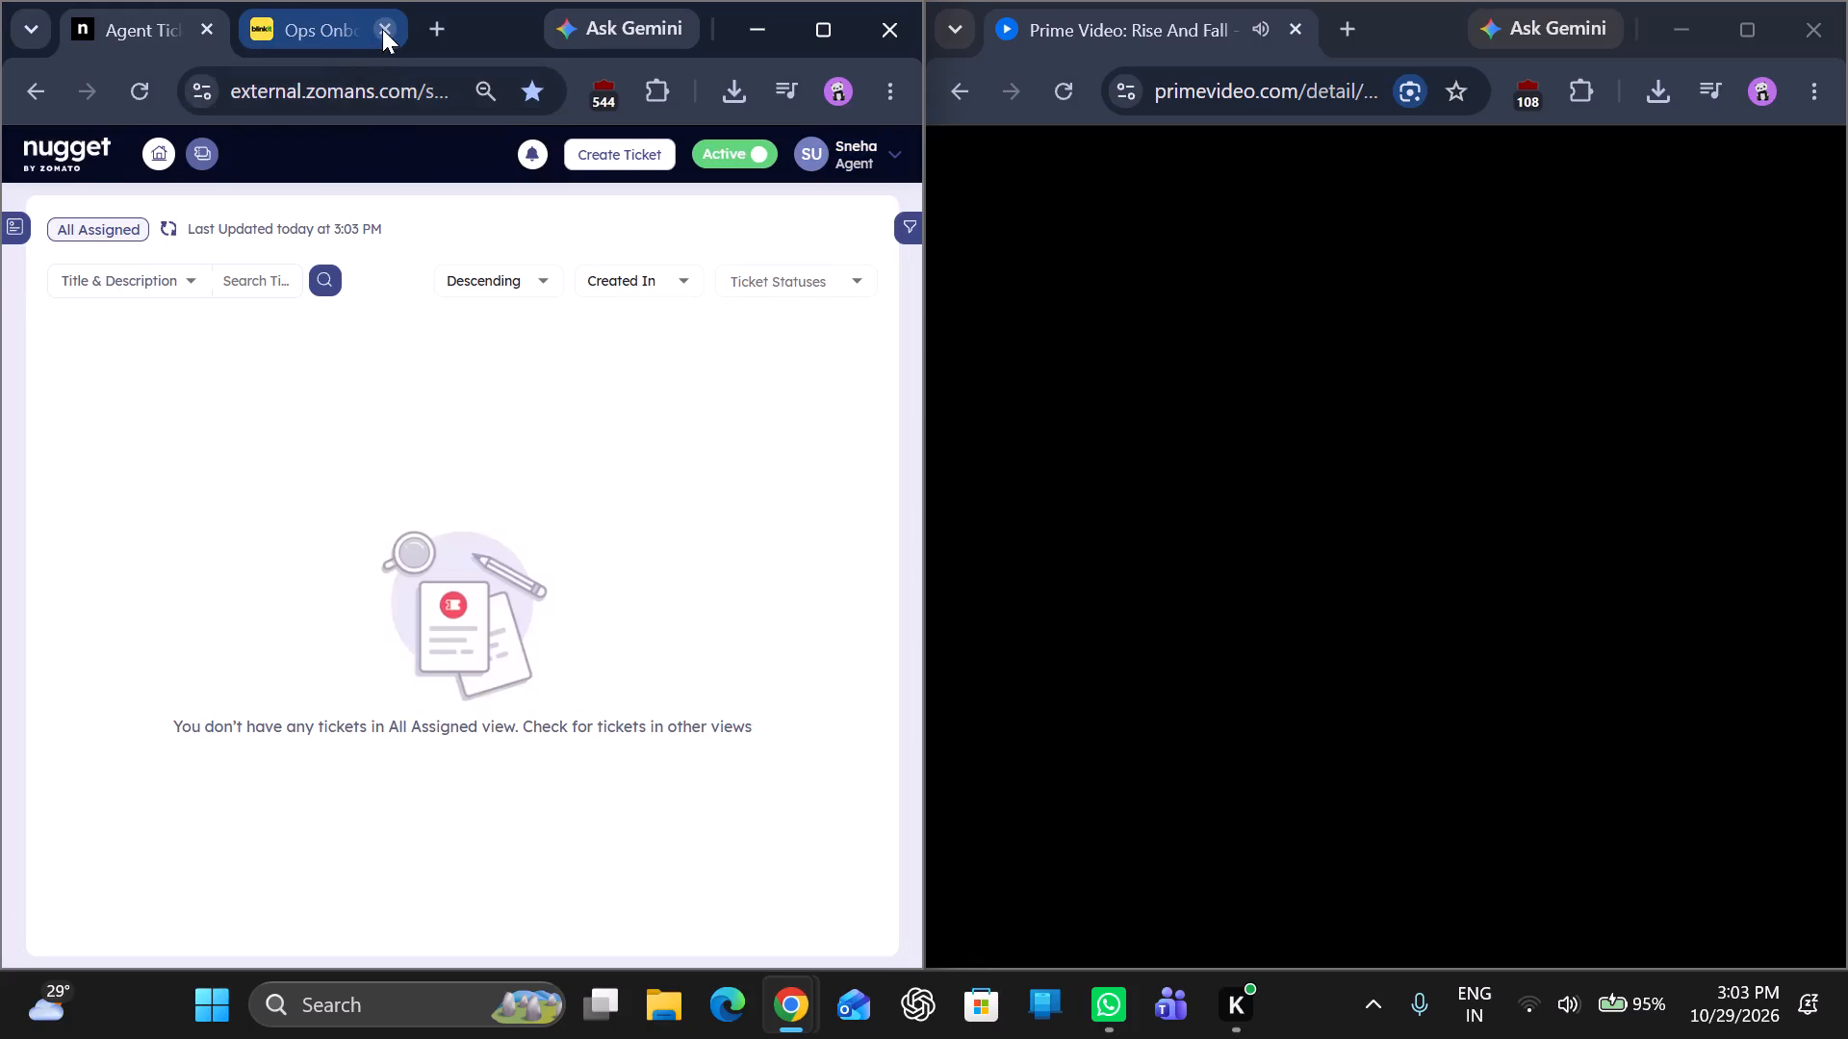
double_click(382, 29)
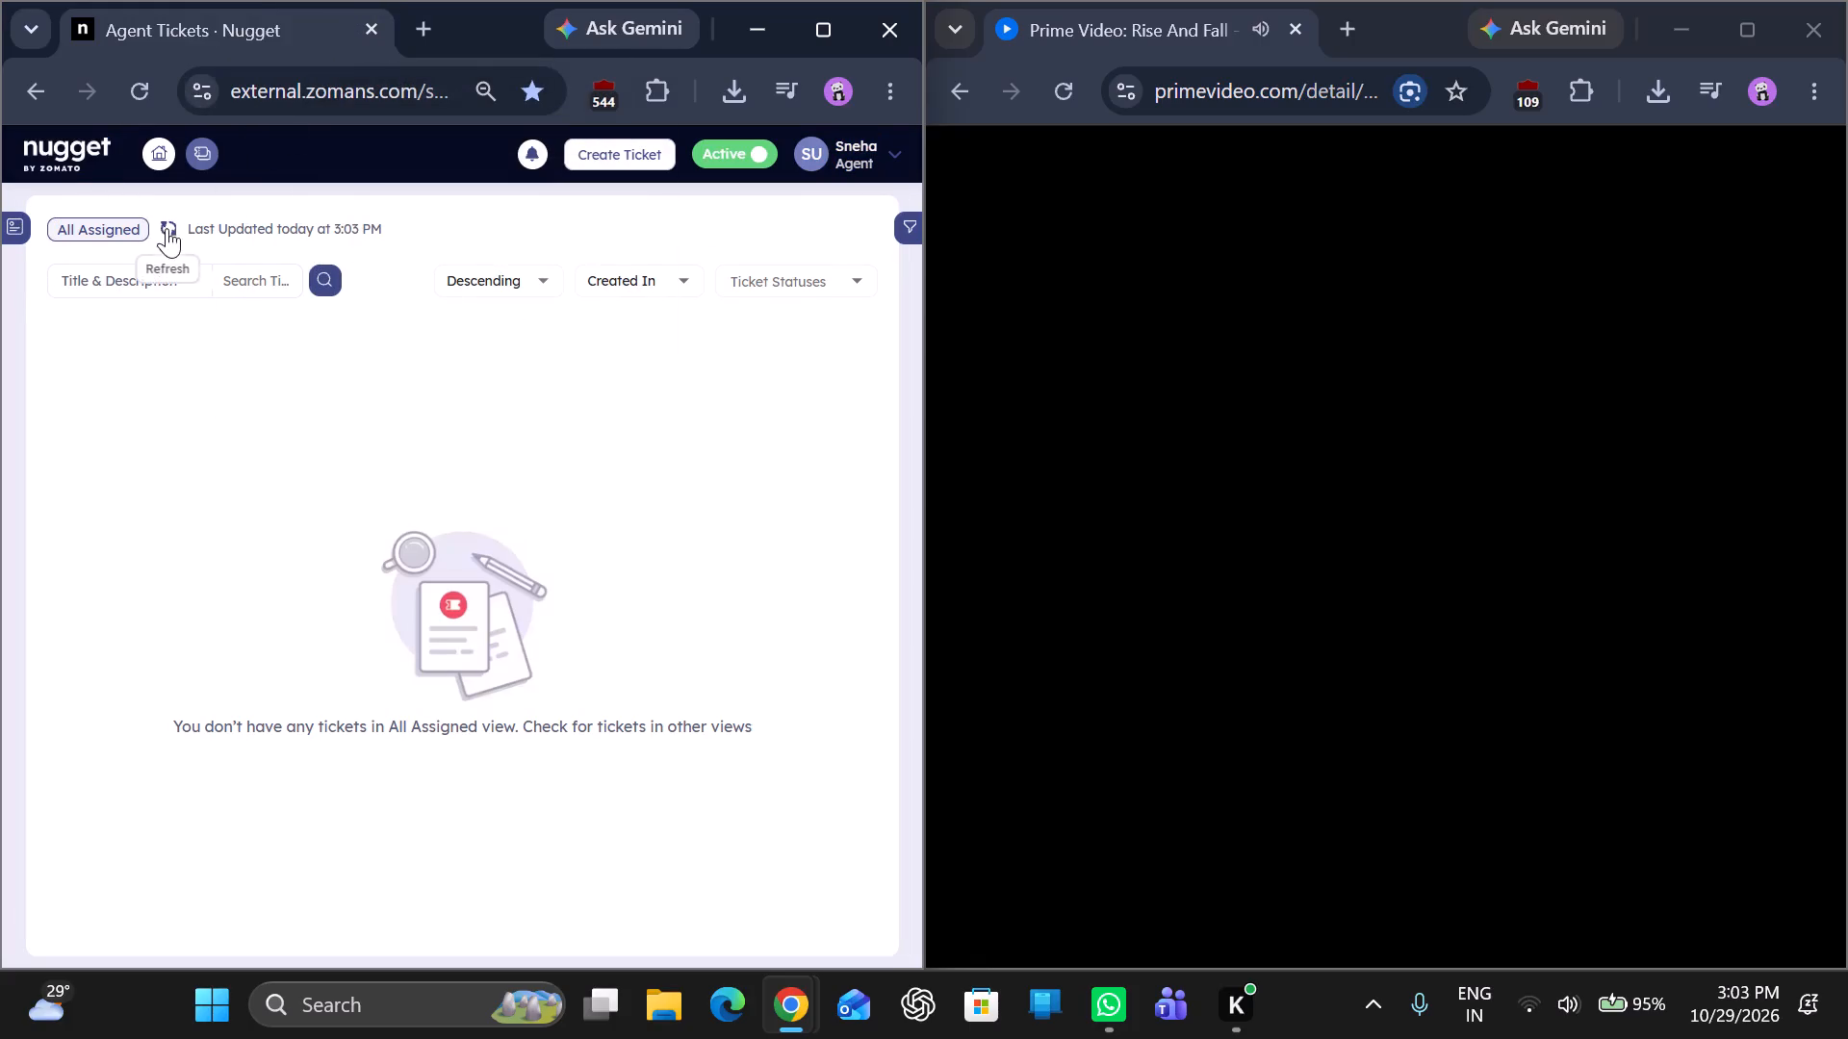
Refresh the All Assigned list for new tickets, open QC ticket #14679712 and follow its onboarding form link.
double_click(168, 222)
left_click(168, 222)
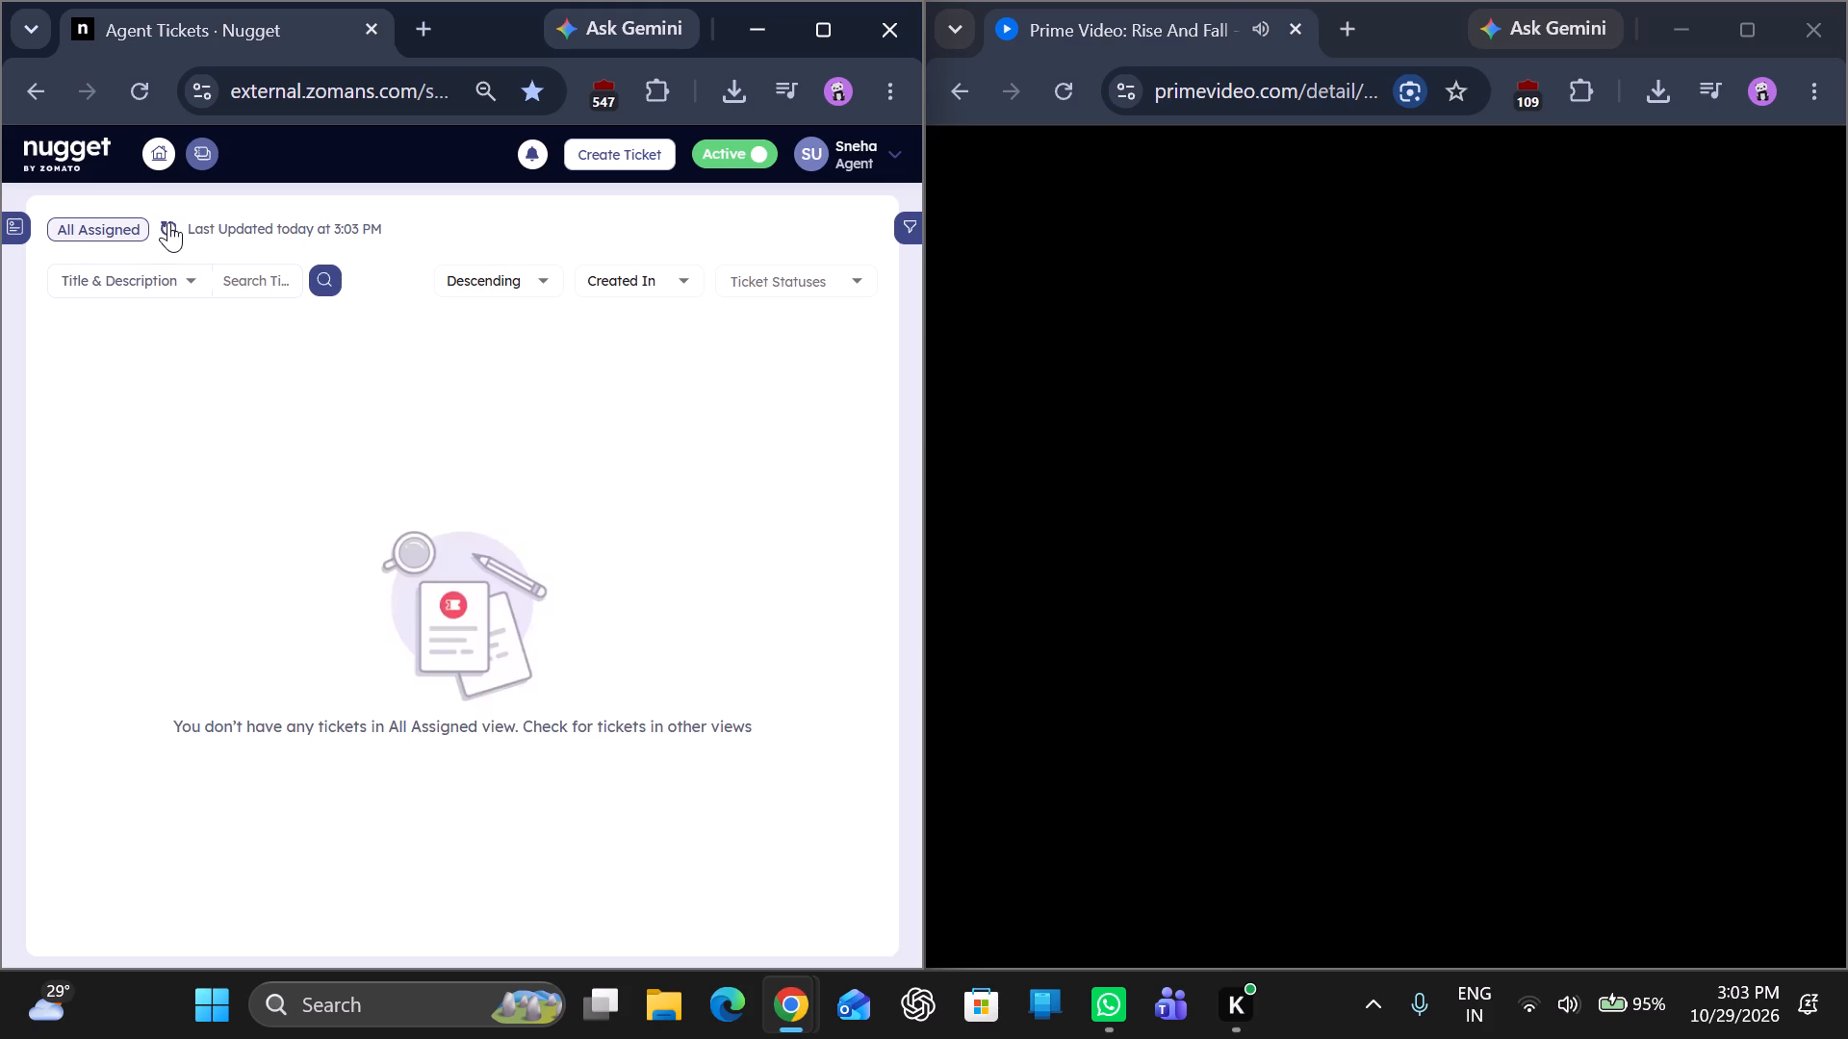
left_click(168, 222)
double_click(198, 374)
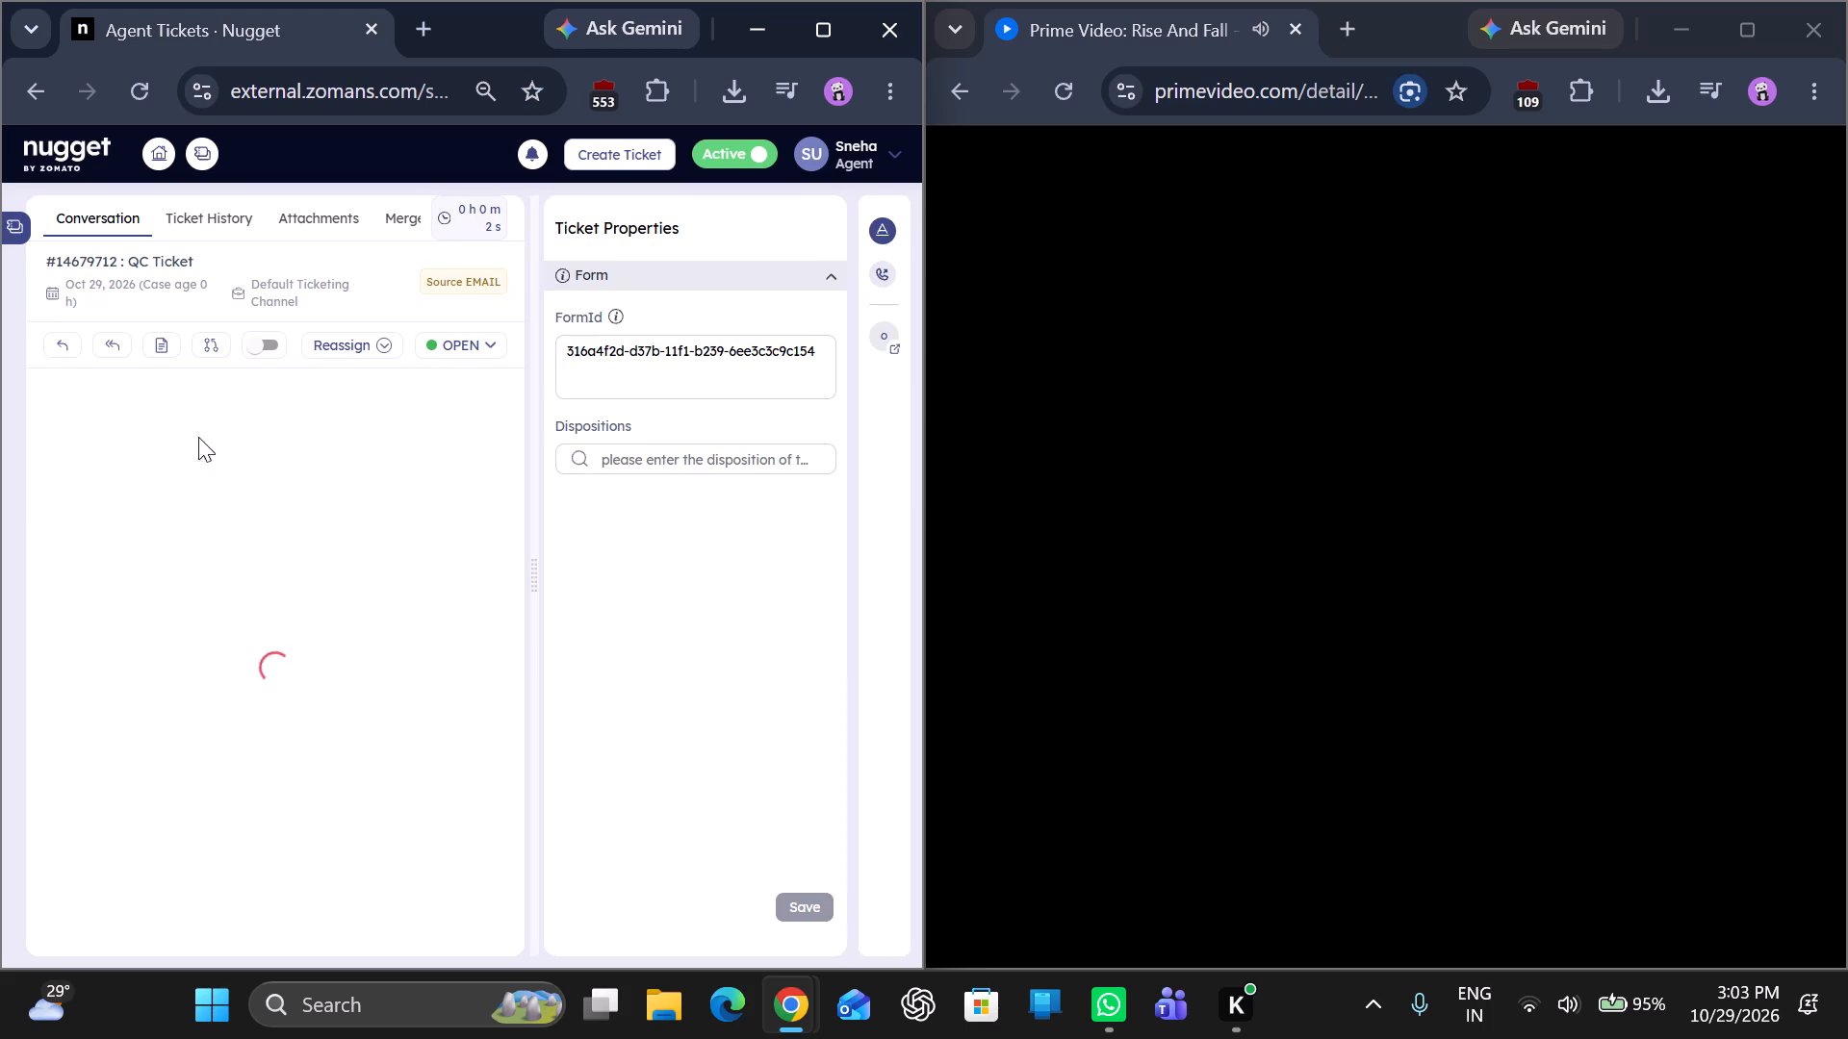
triple_click(208, 610)
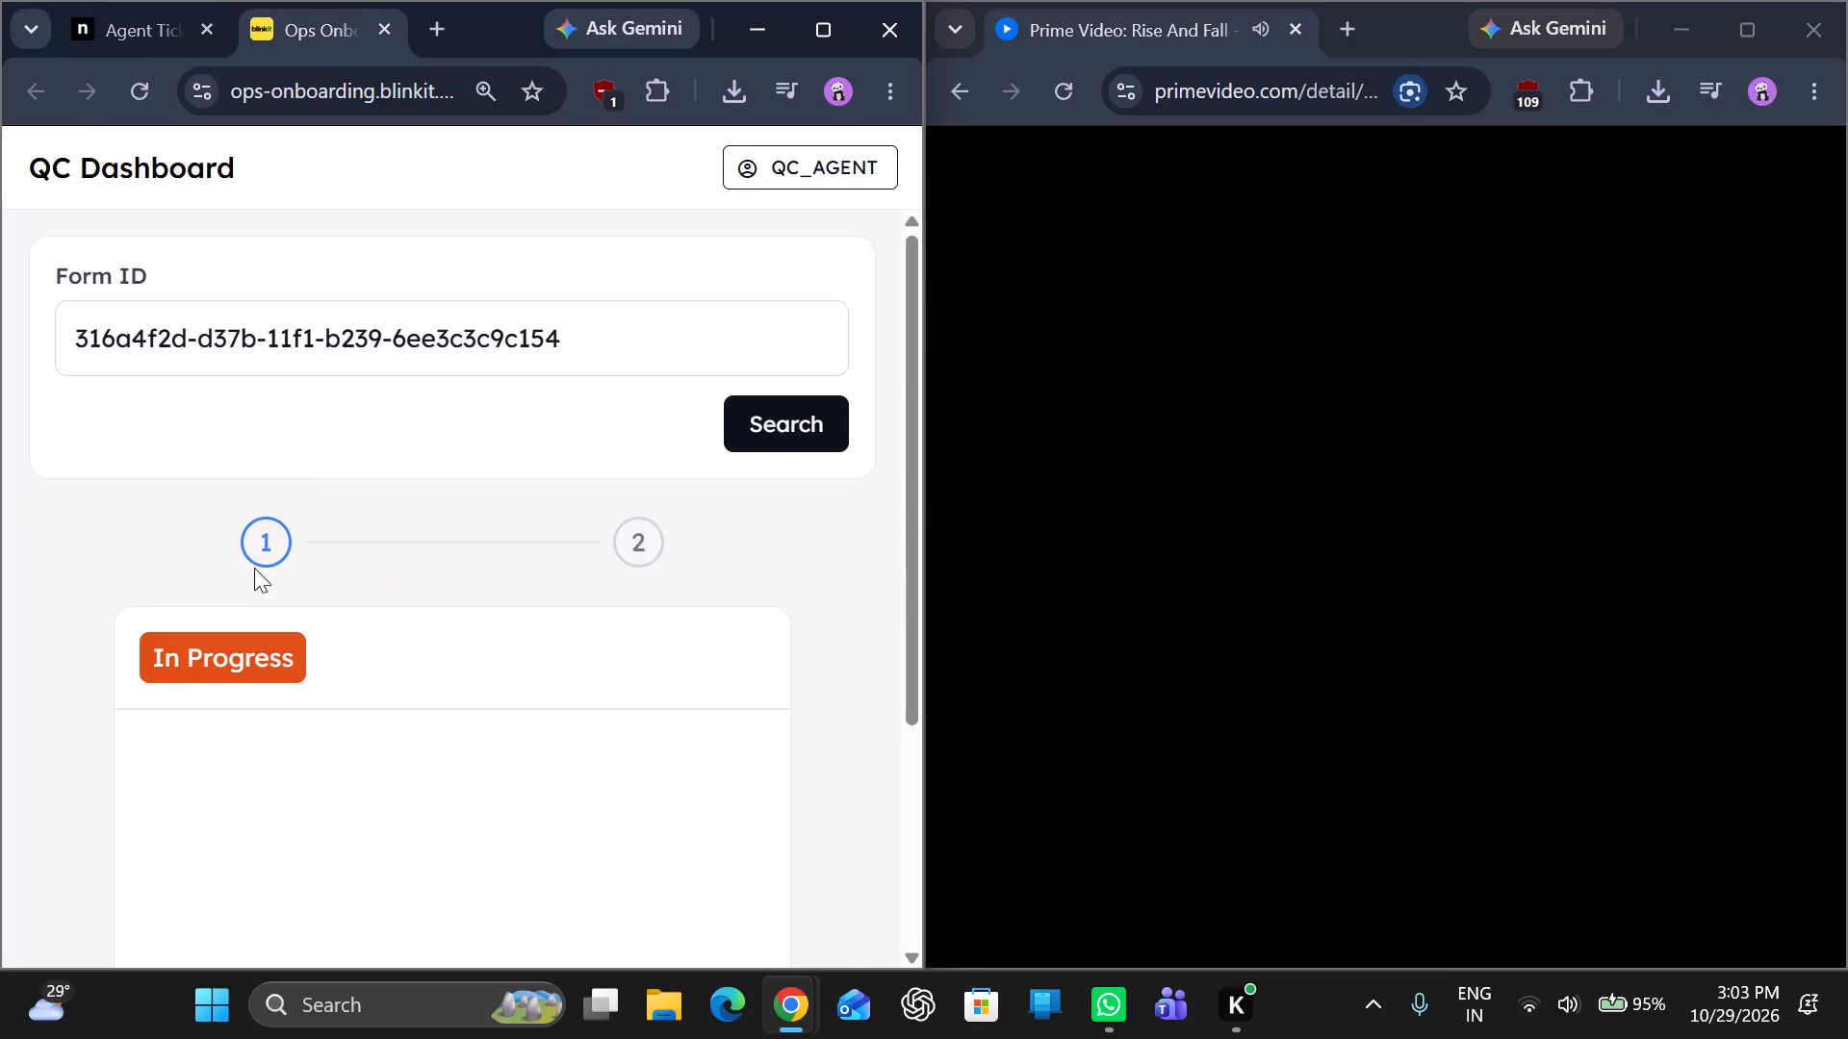
scroll(539, 586, "down", 5)
double_click(552, 873)
scroll(552, 874, "down", 4)
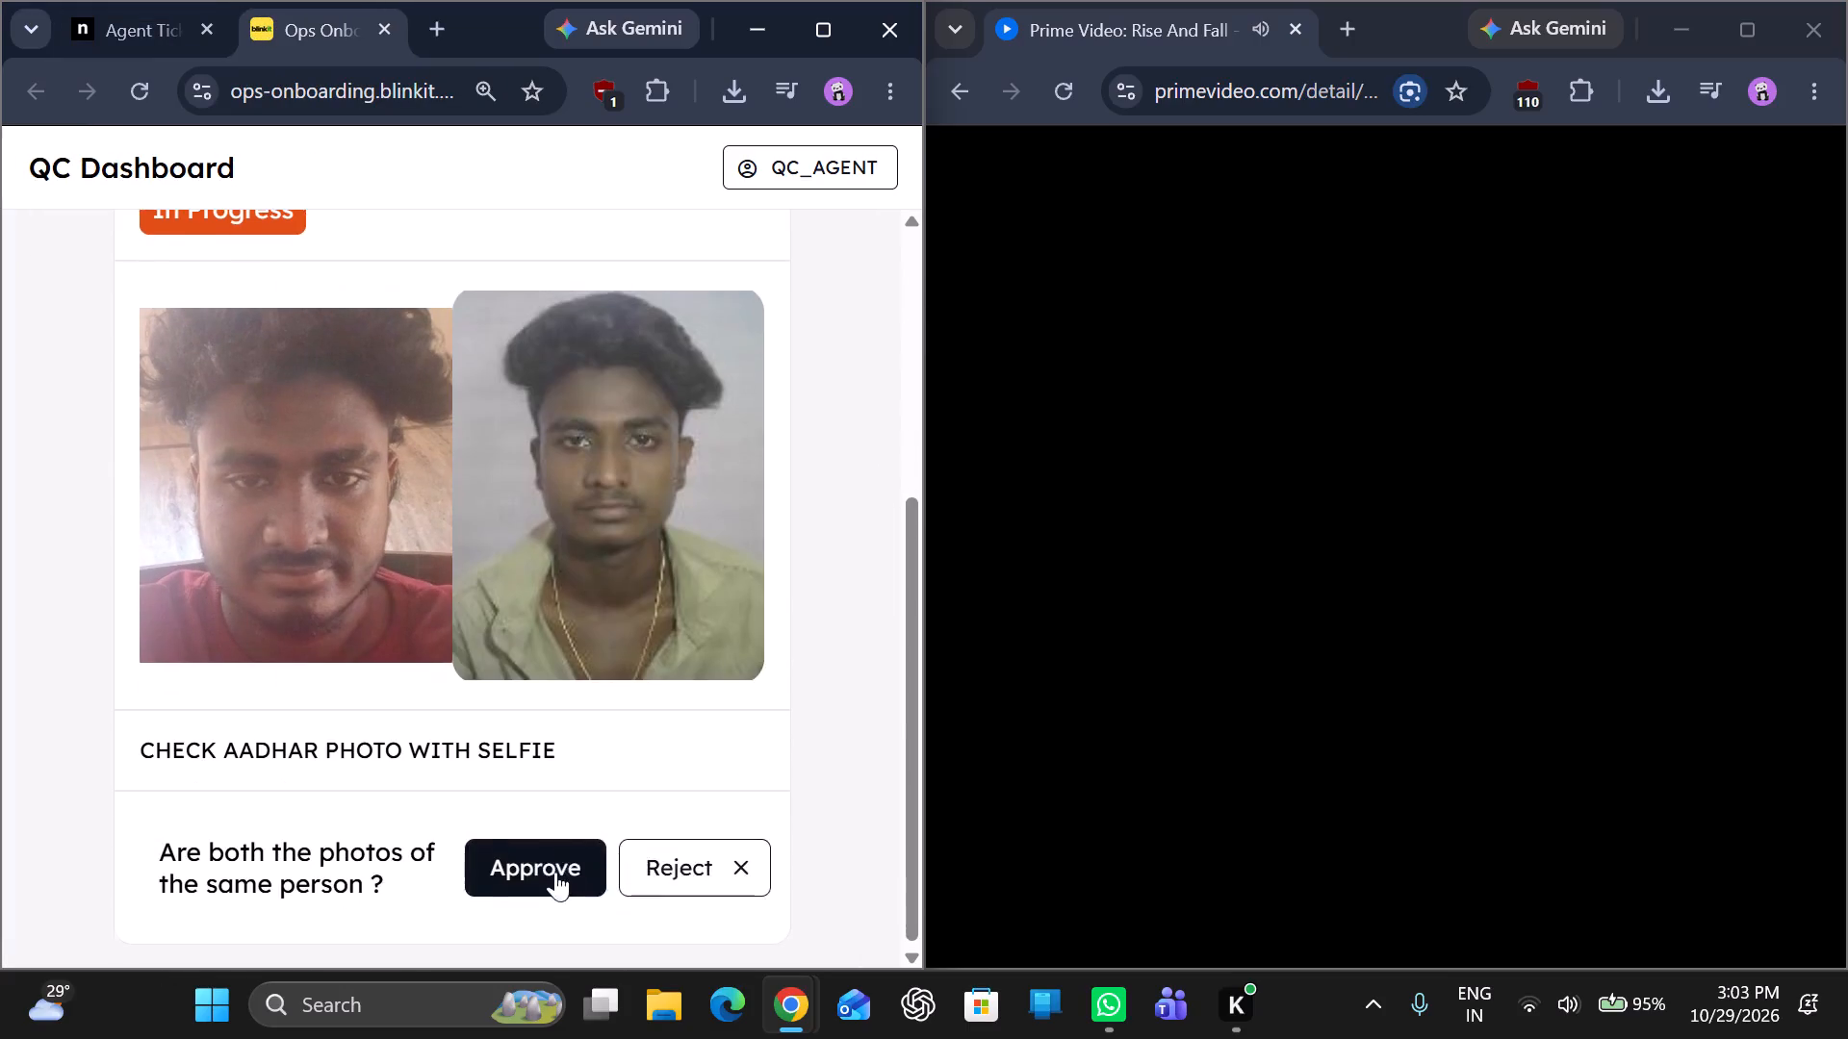
left_click(564, 862)
Set QC ticket #14679712 to CLOSED in Nugget, return to the All Assigned list and close the onboarding form page.
left_click(146, 40)
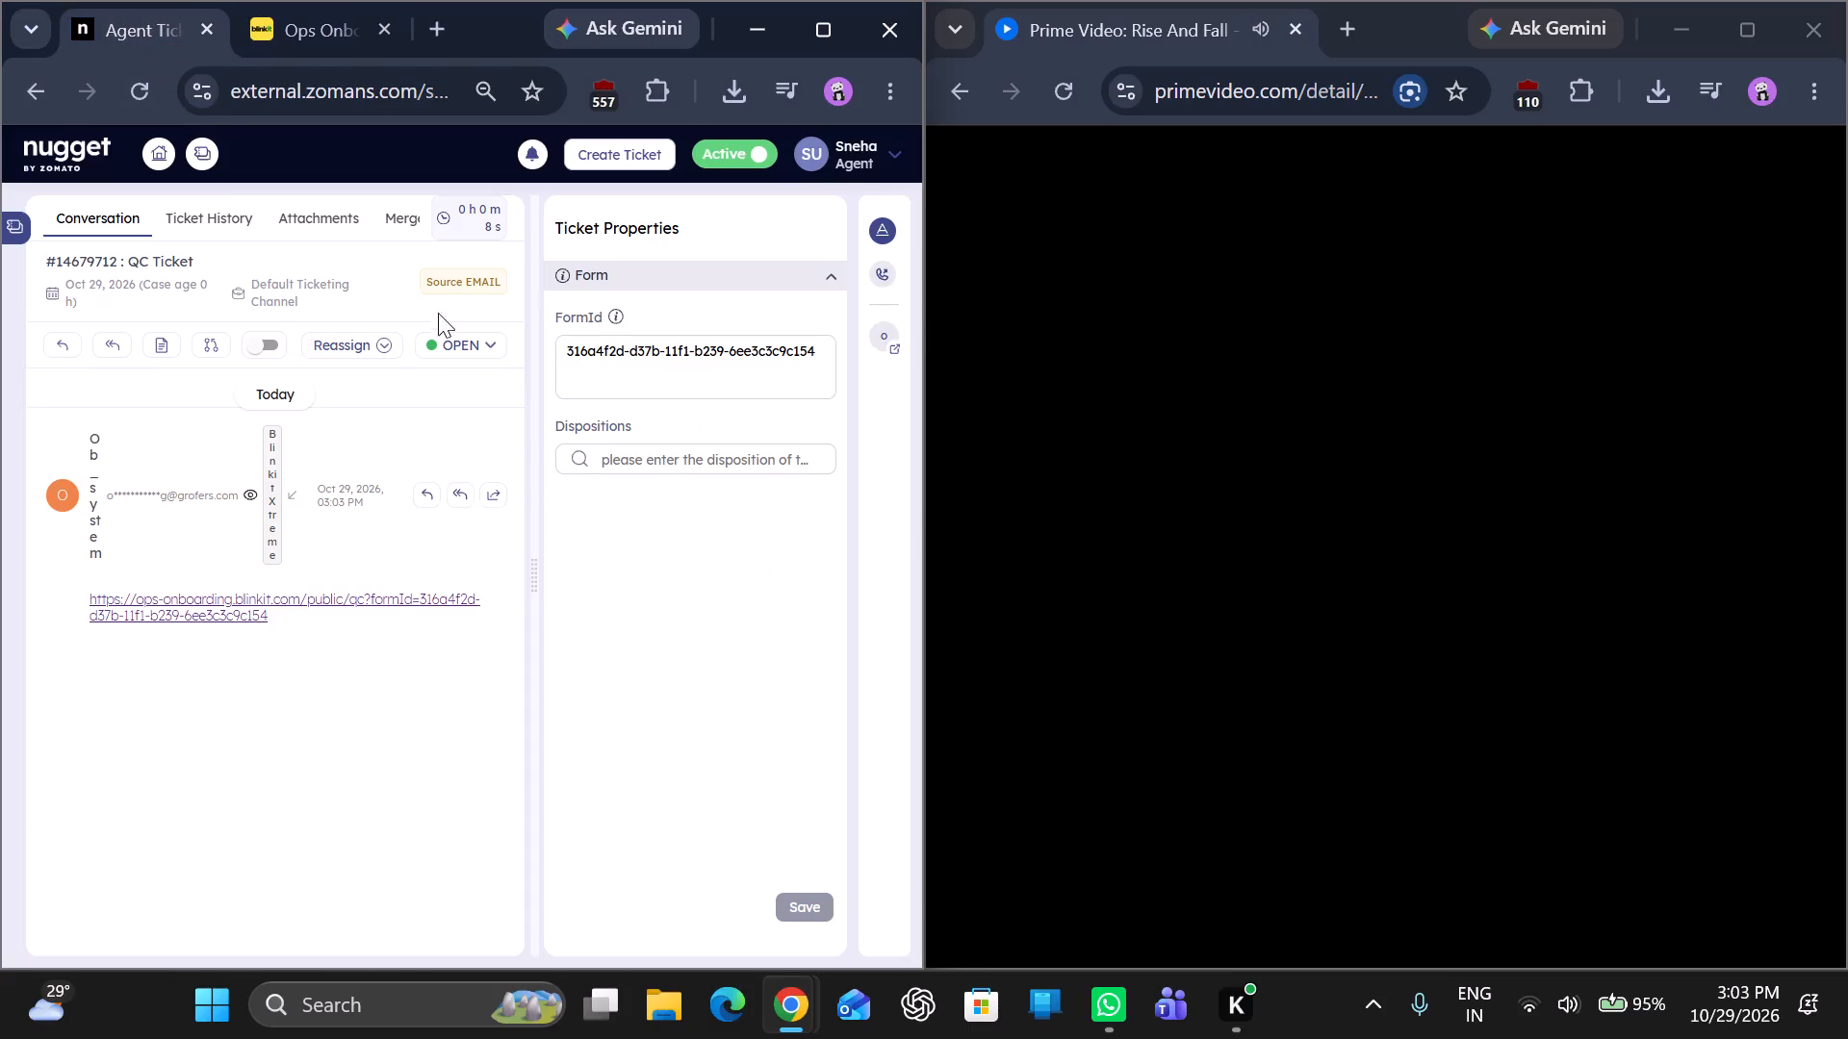
double_click(465, 338)
left_click(456, 395)
double_click(655, 589)
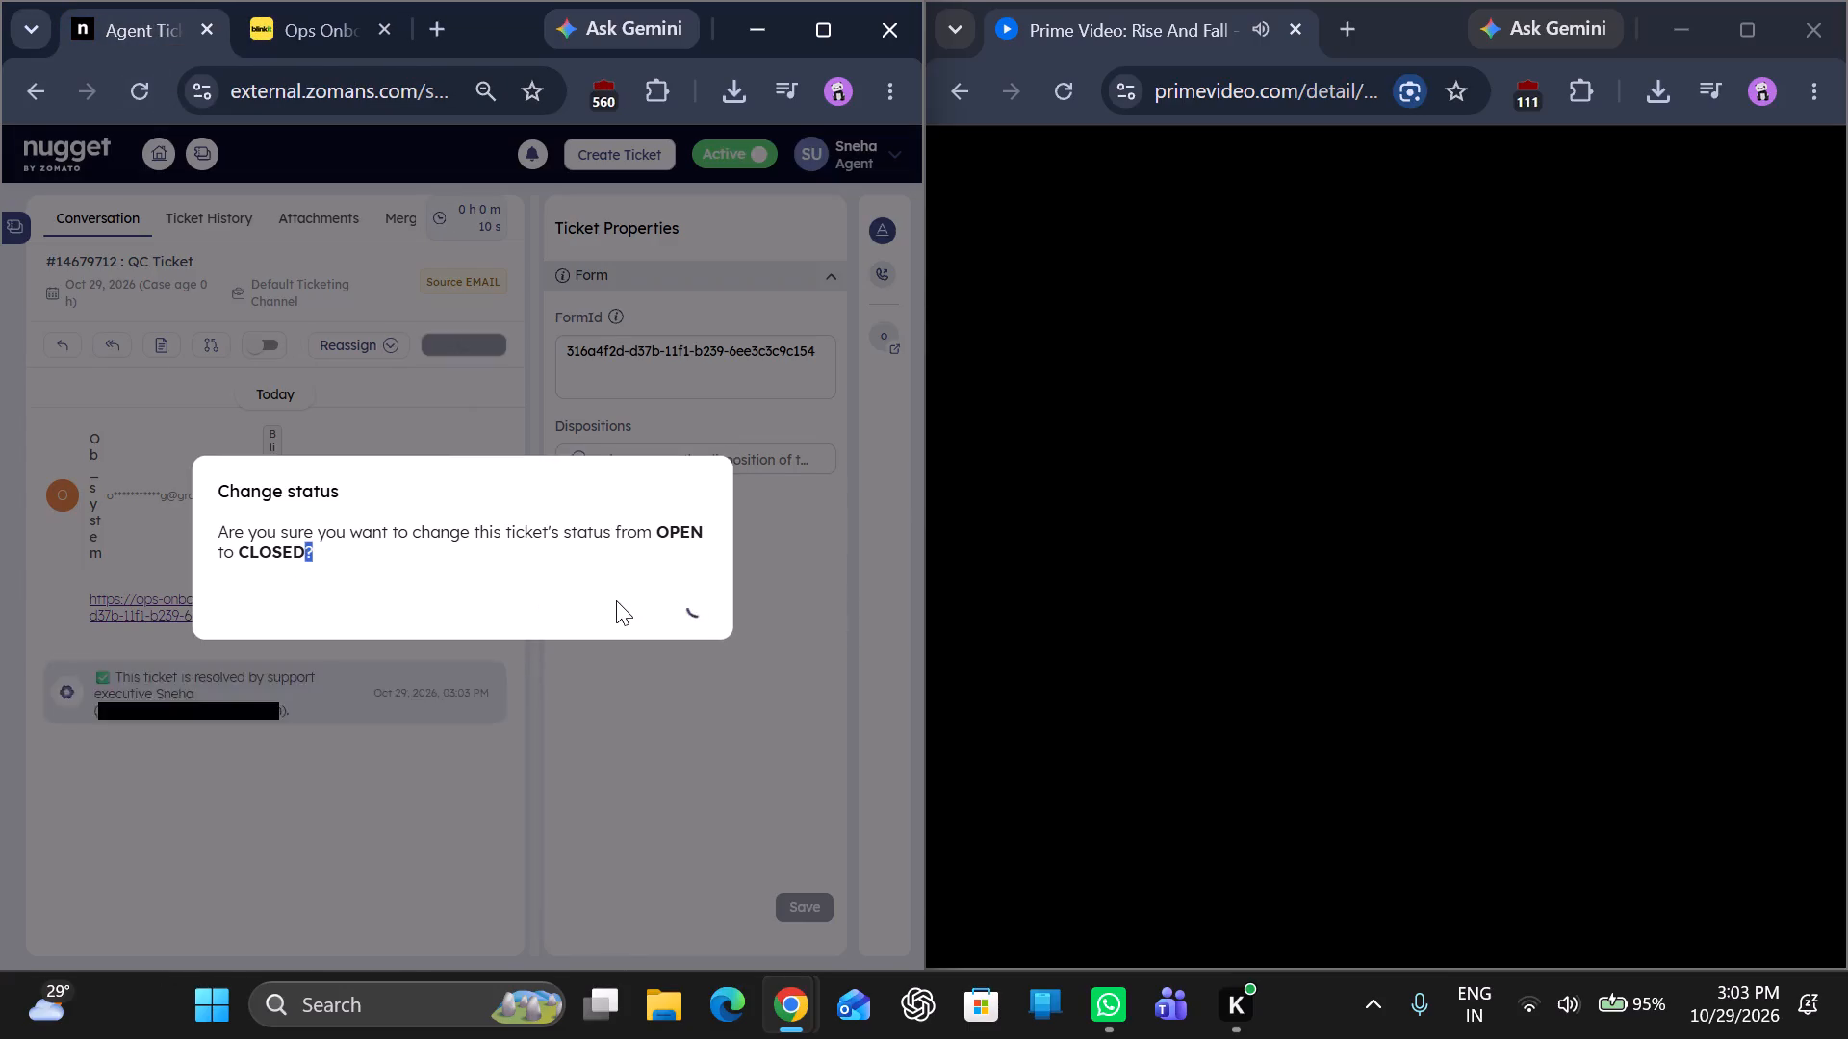
double_click(507, 773)
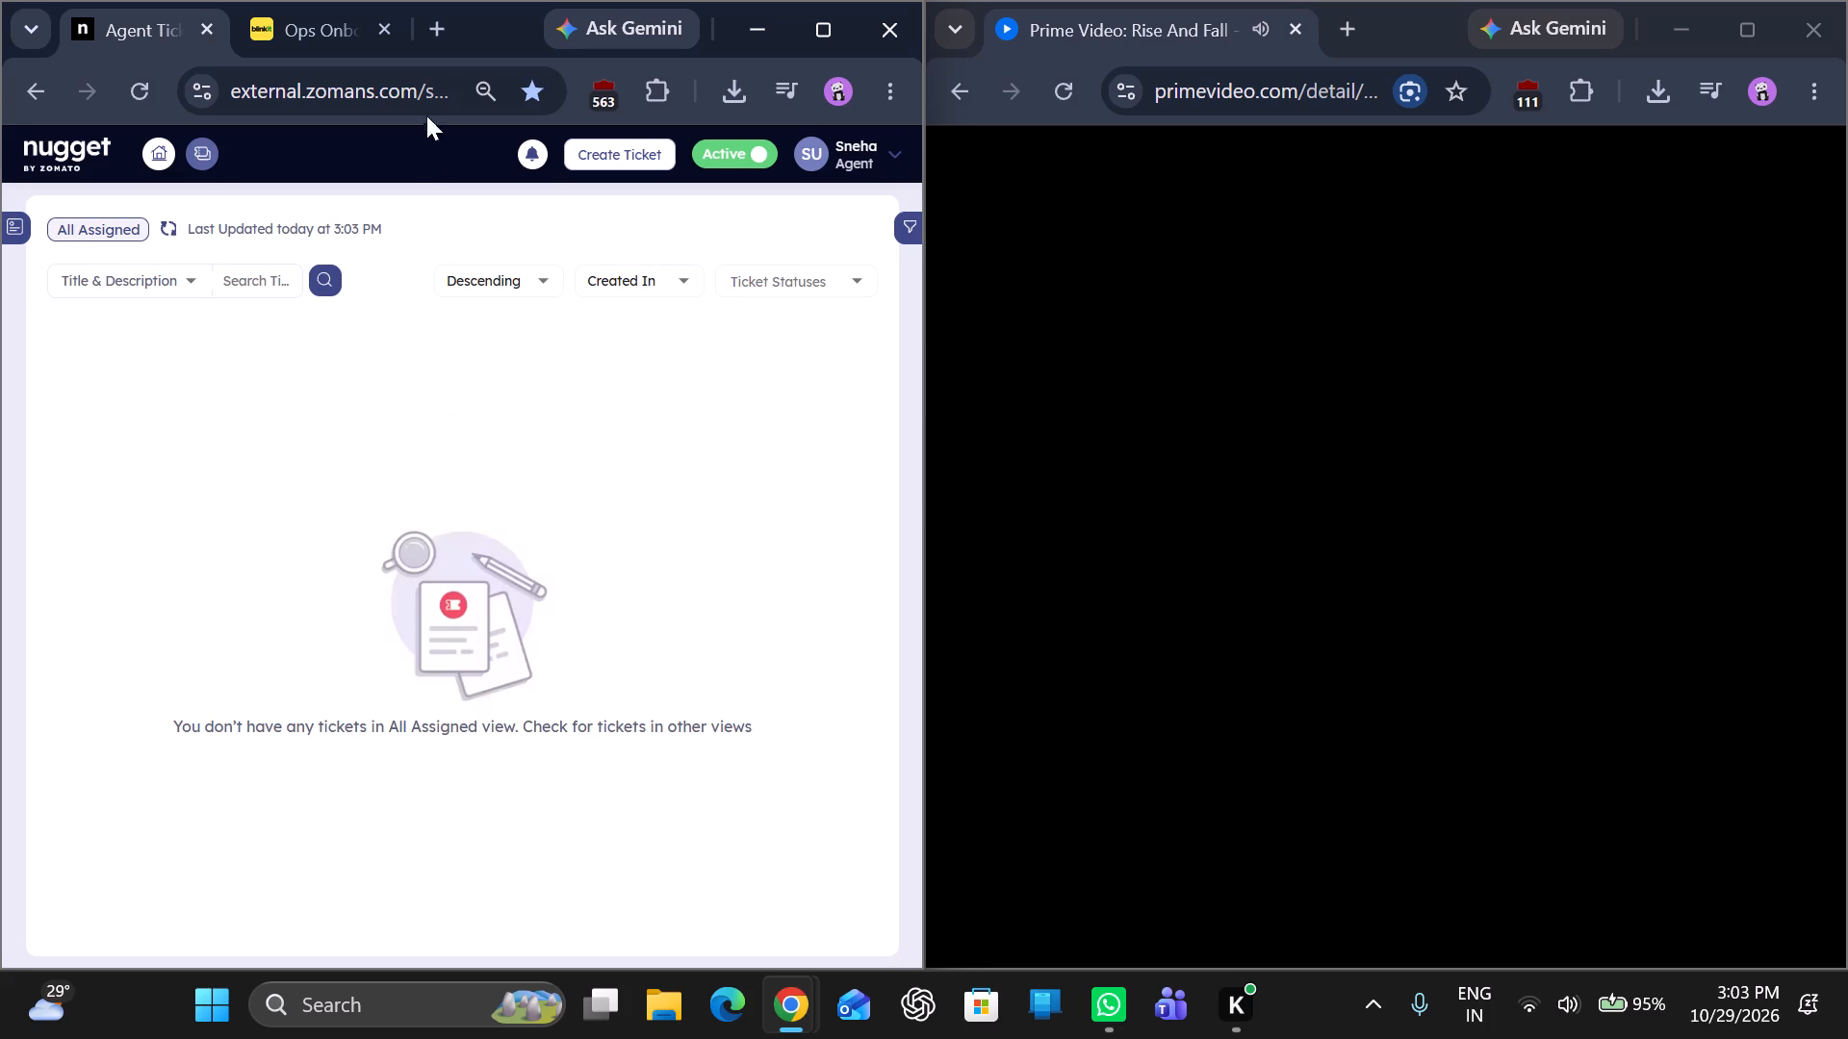
double_click(390, 33)
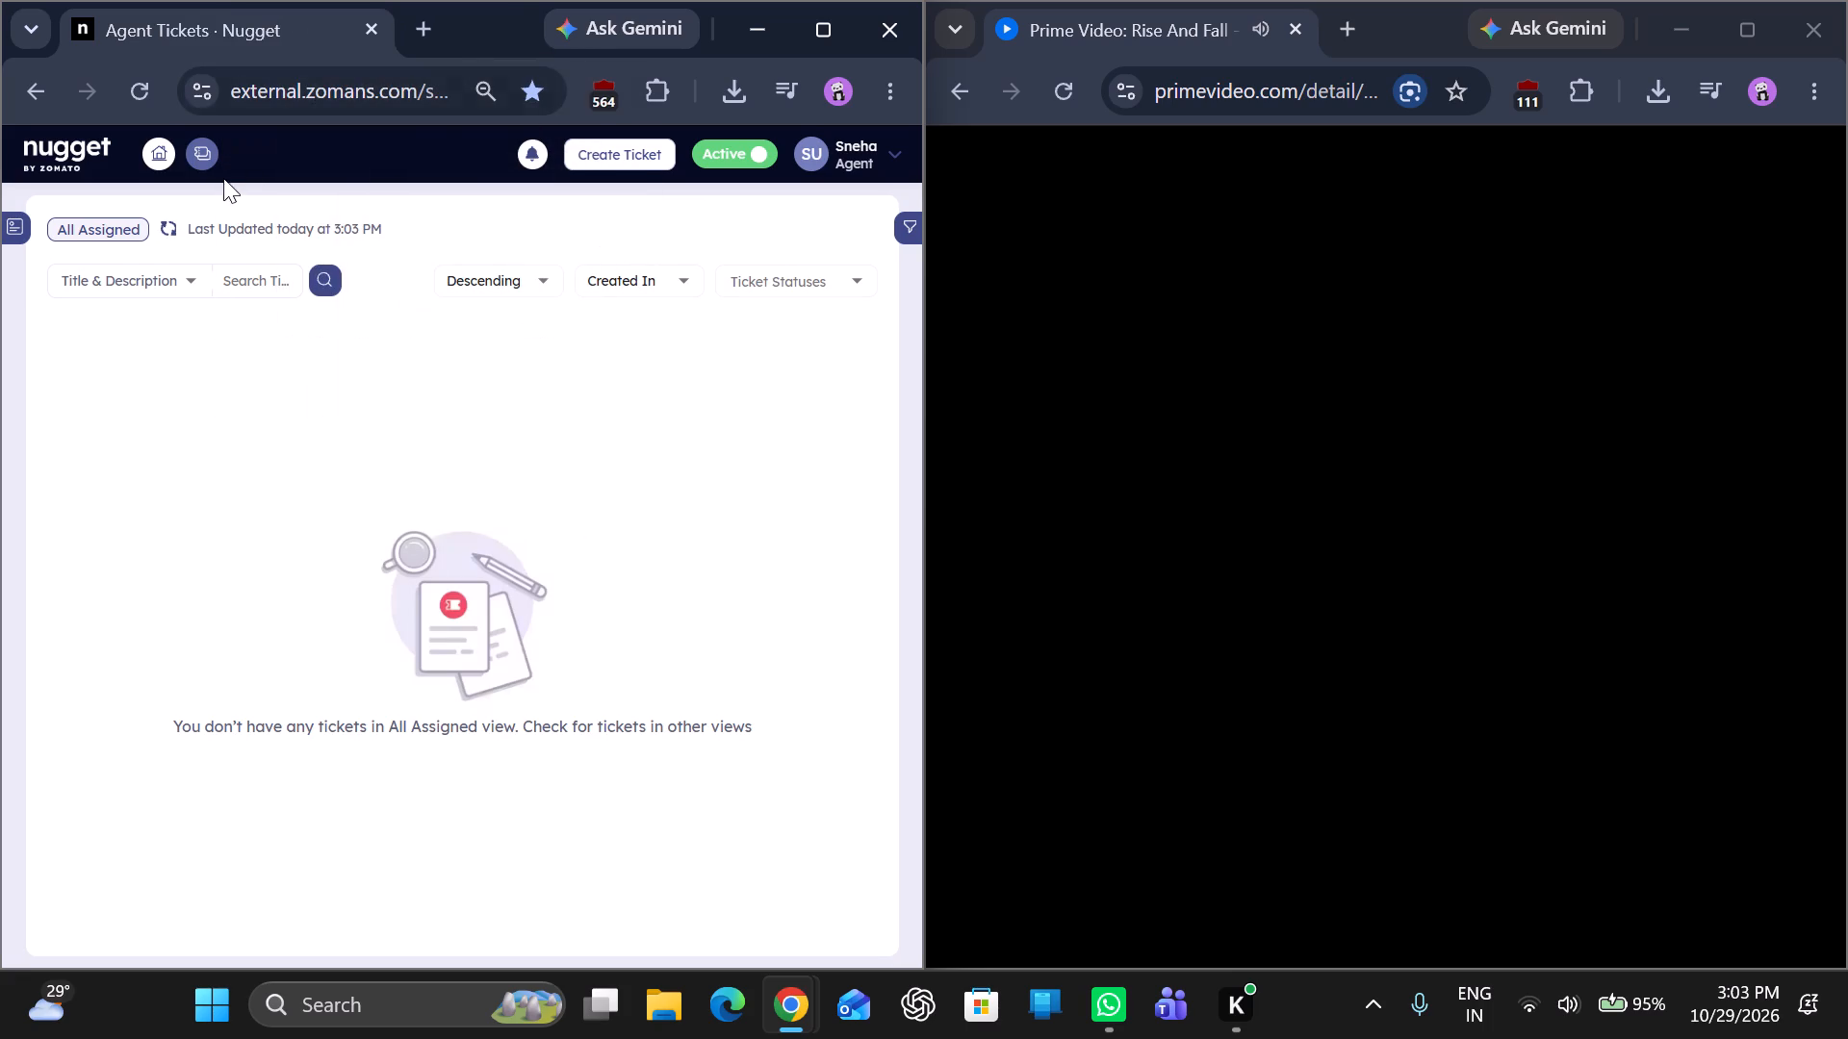
left_click(169, 220)
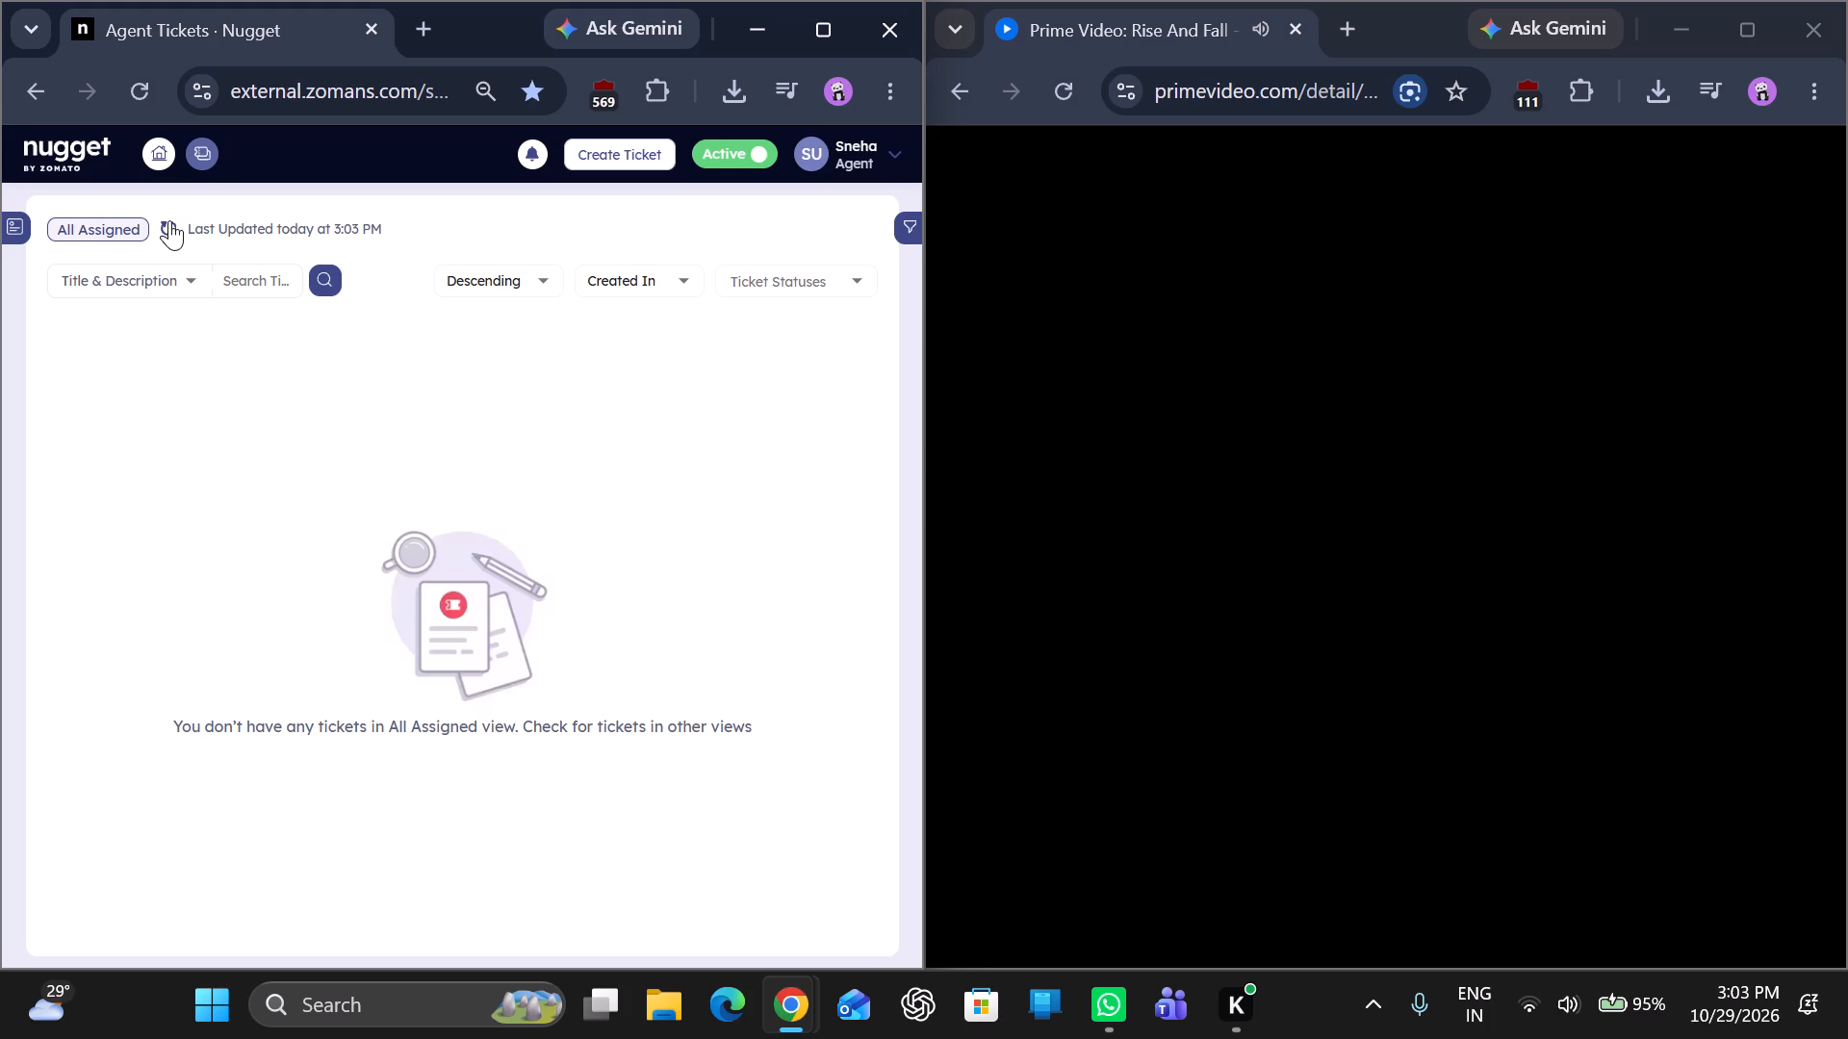
left_click(169, 220)
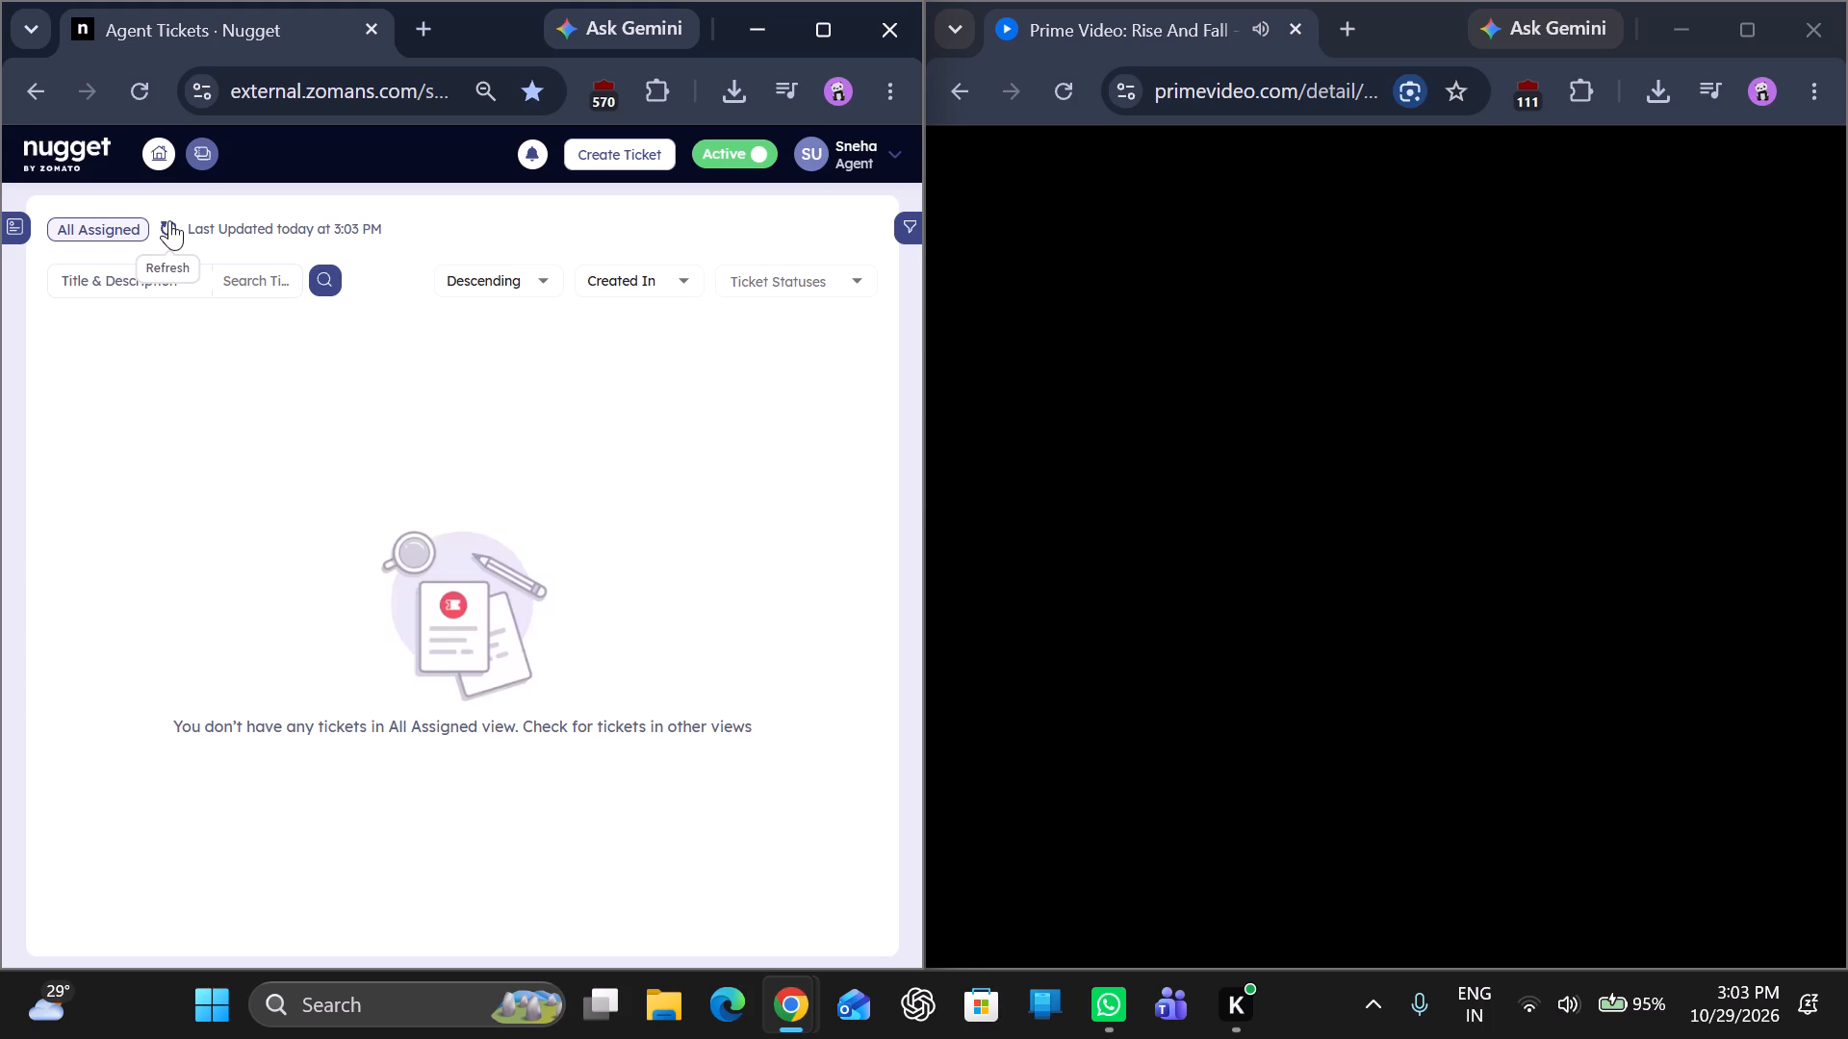
left_click(169, 220)
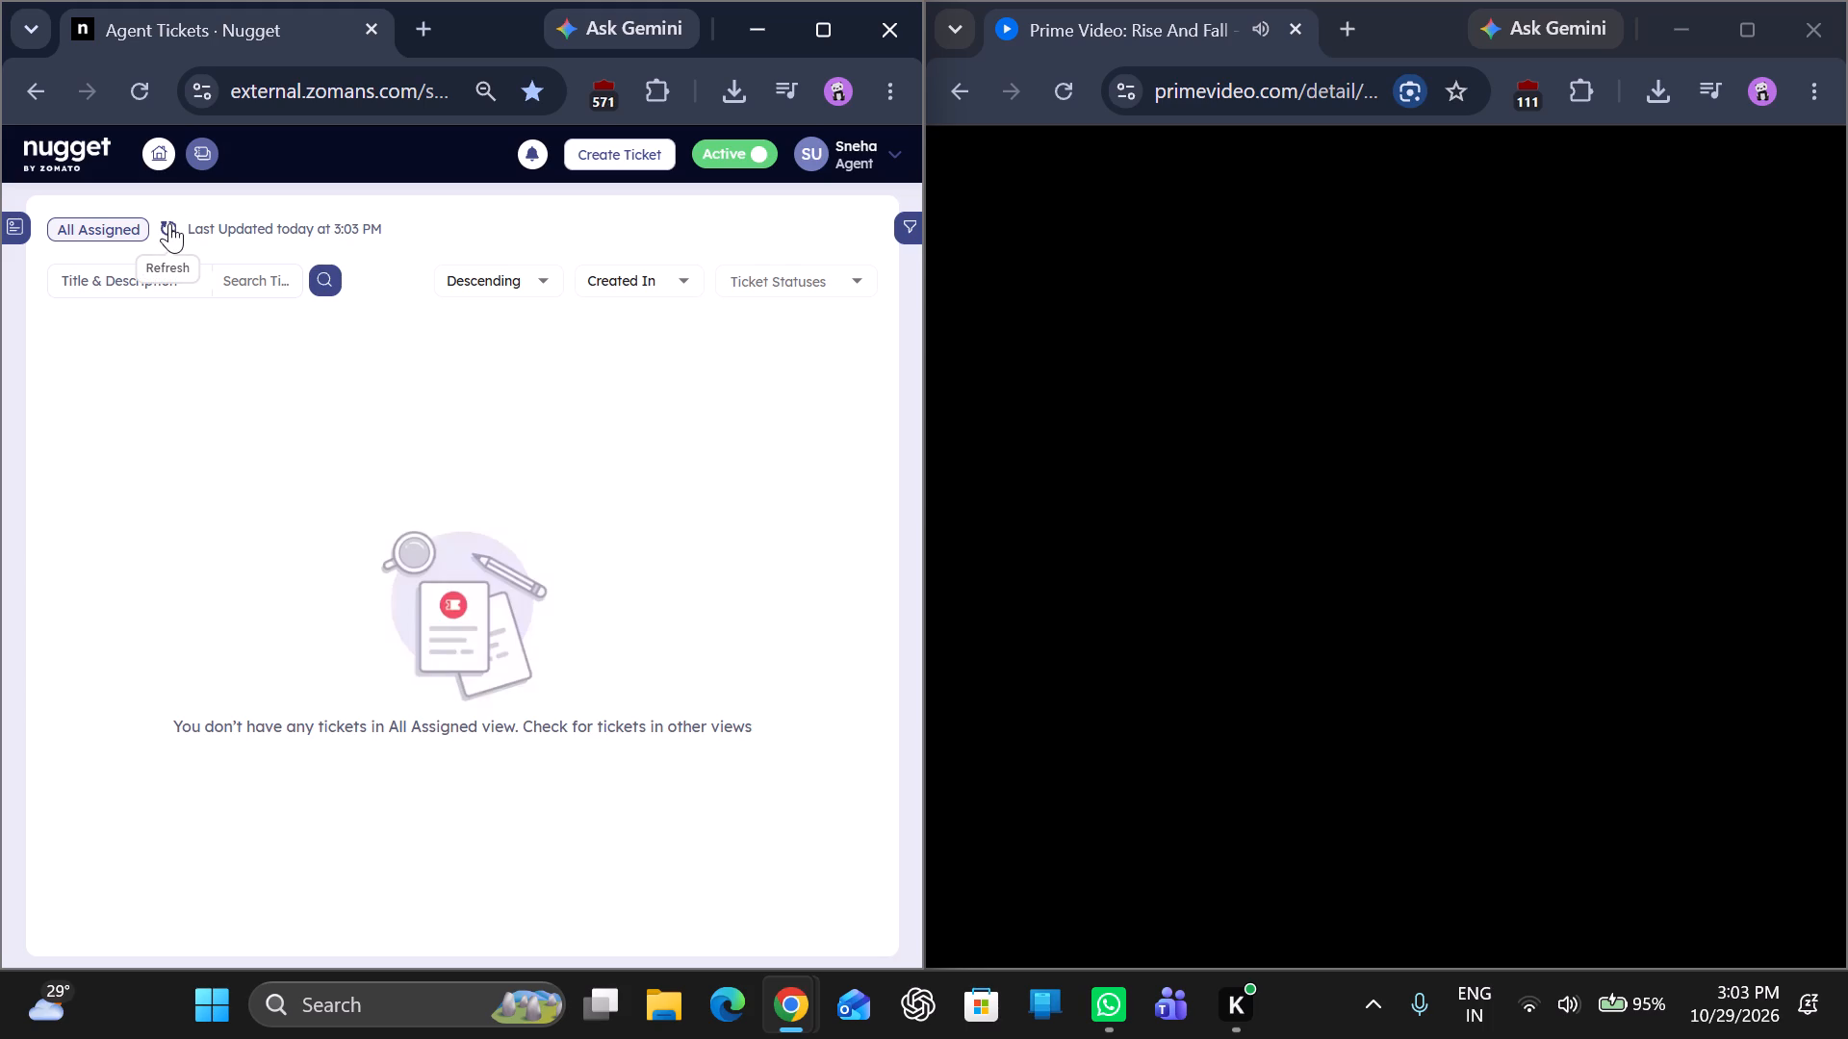
left_click(169, 223)
left_click(195, 382)
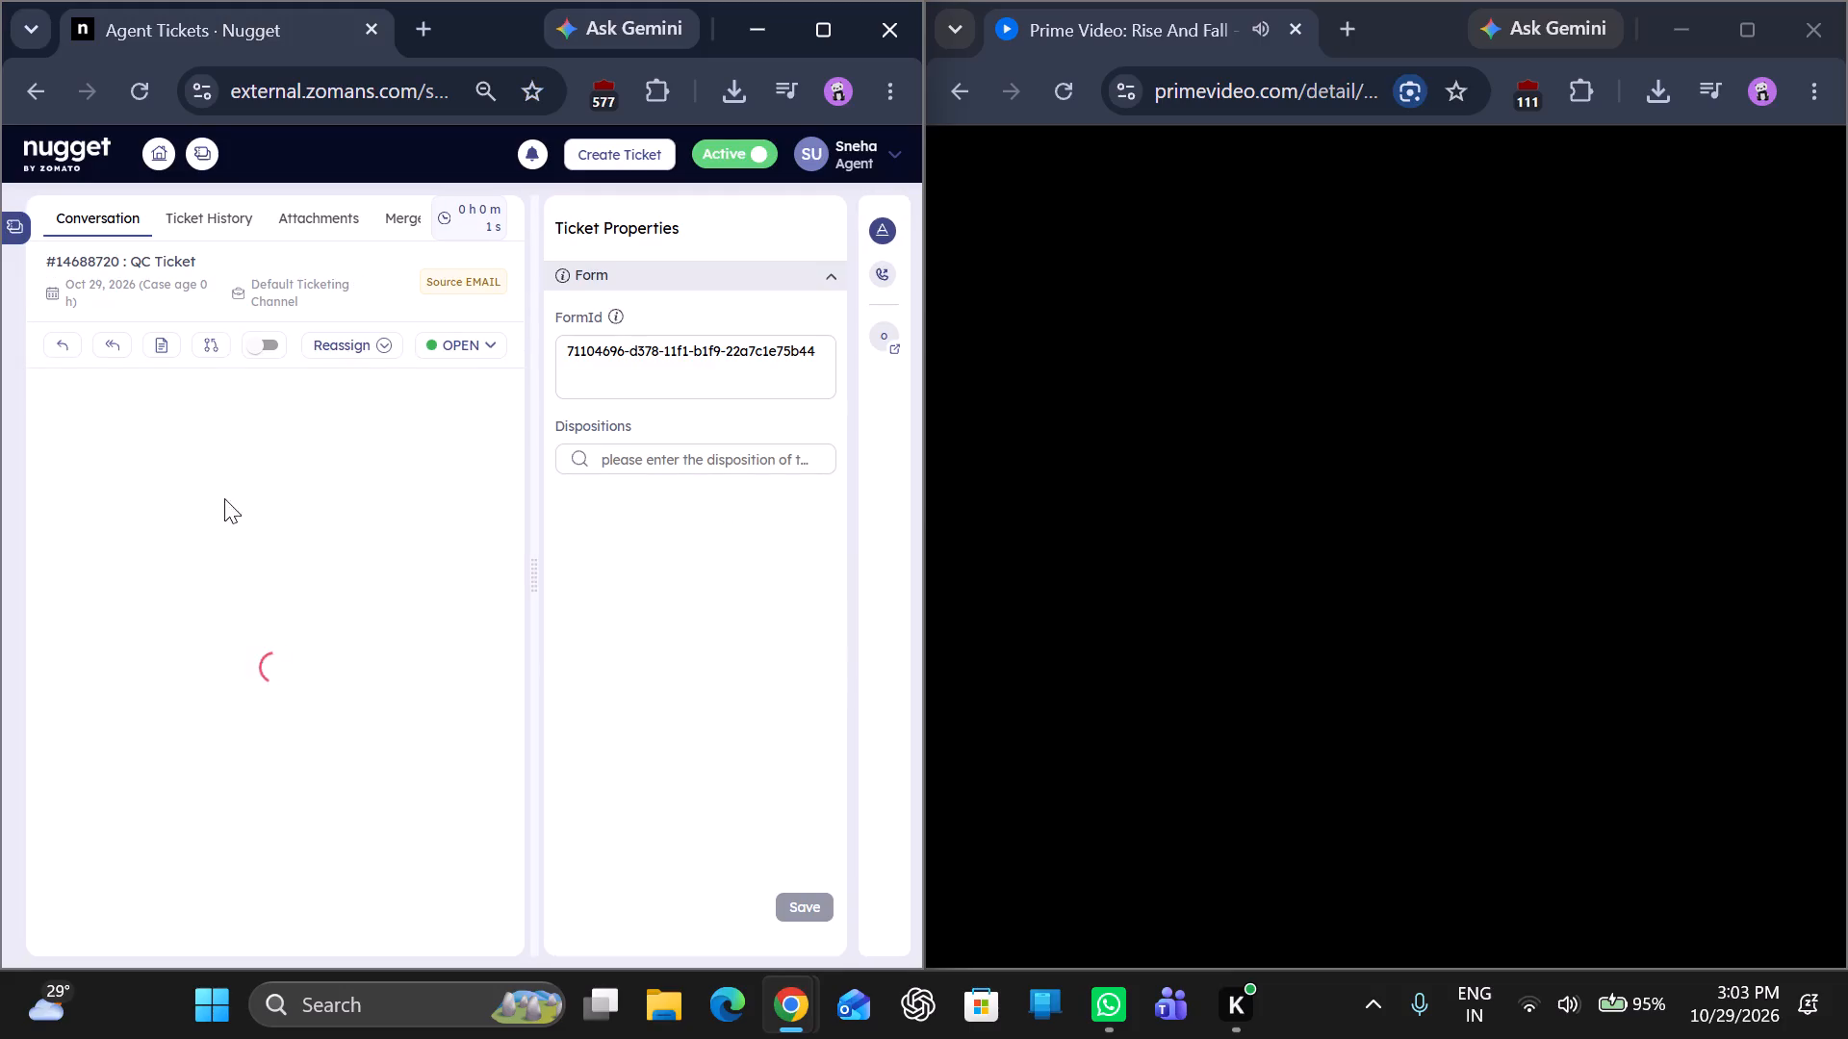
triple_click(234, 594)
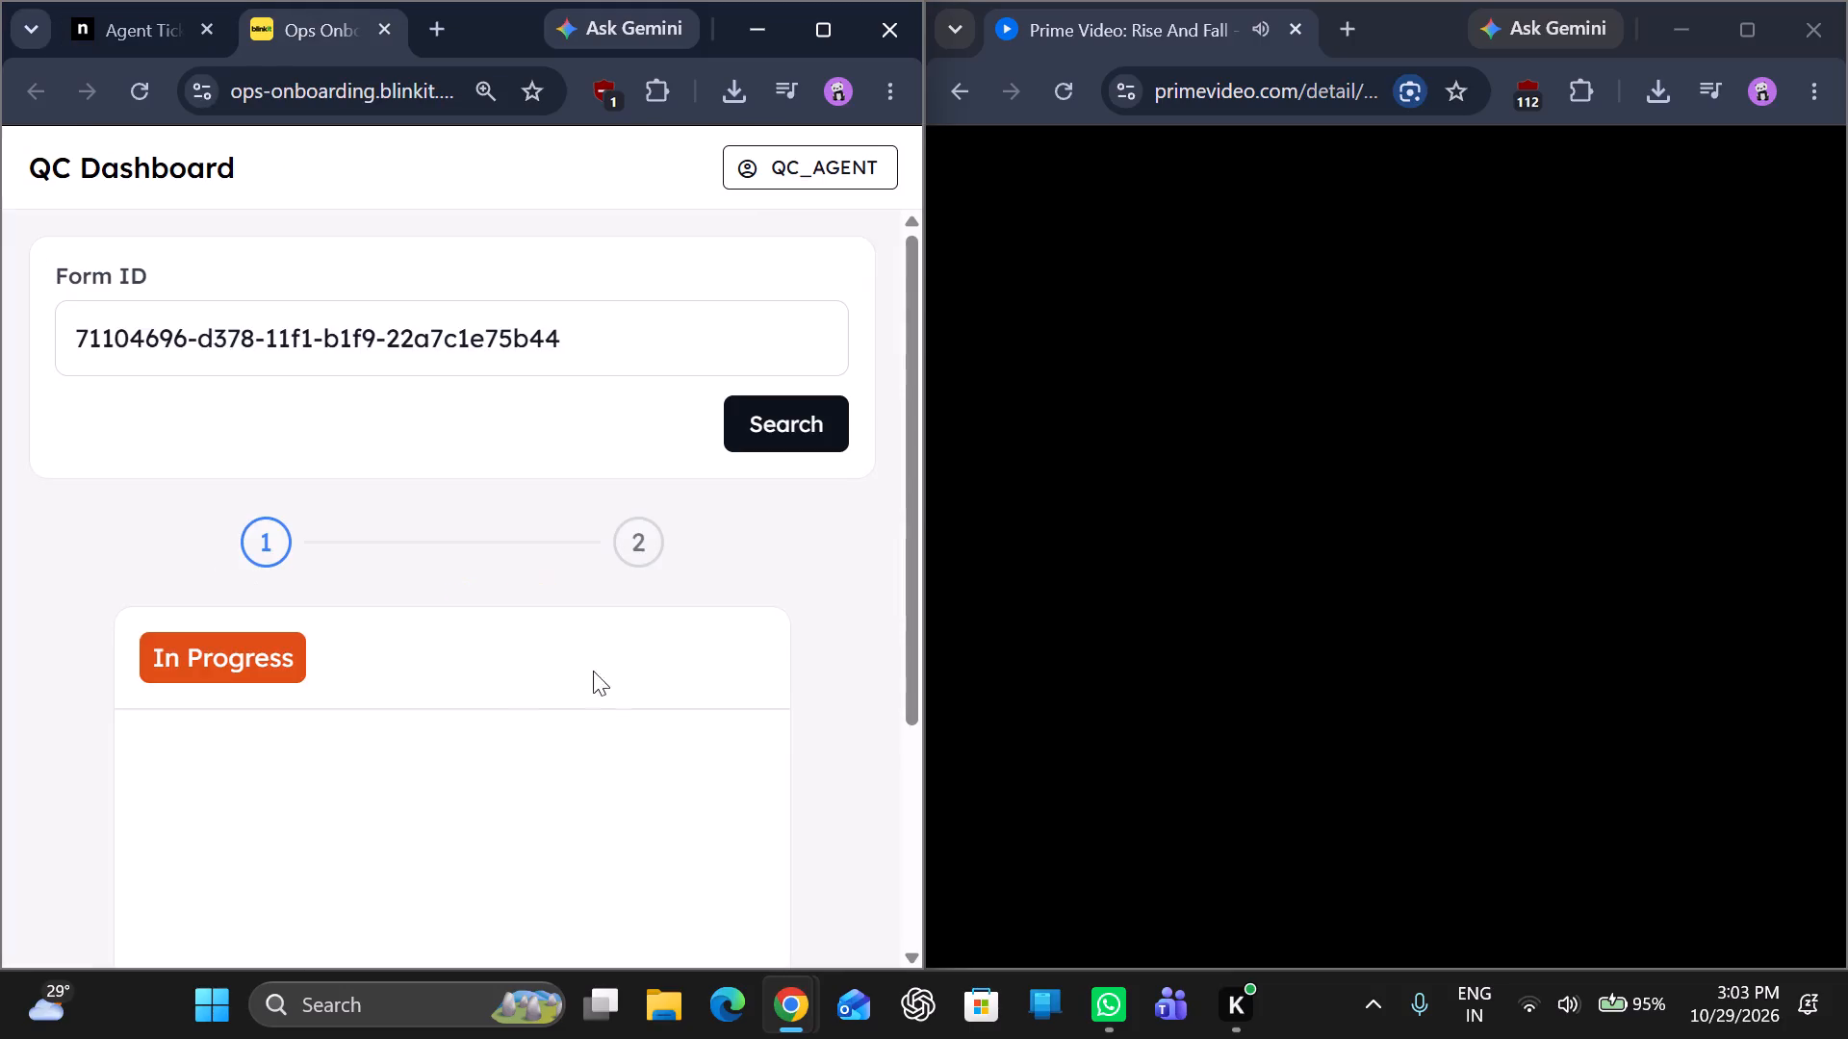
scroll(660, 673, "down", 6)
left_click(544, 874)
scroll(567, 863, "down", 4)
double_click(567, 863)
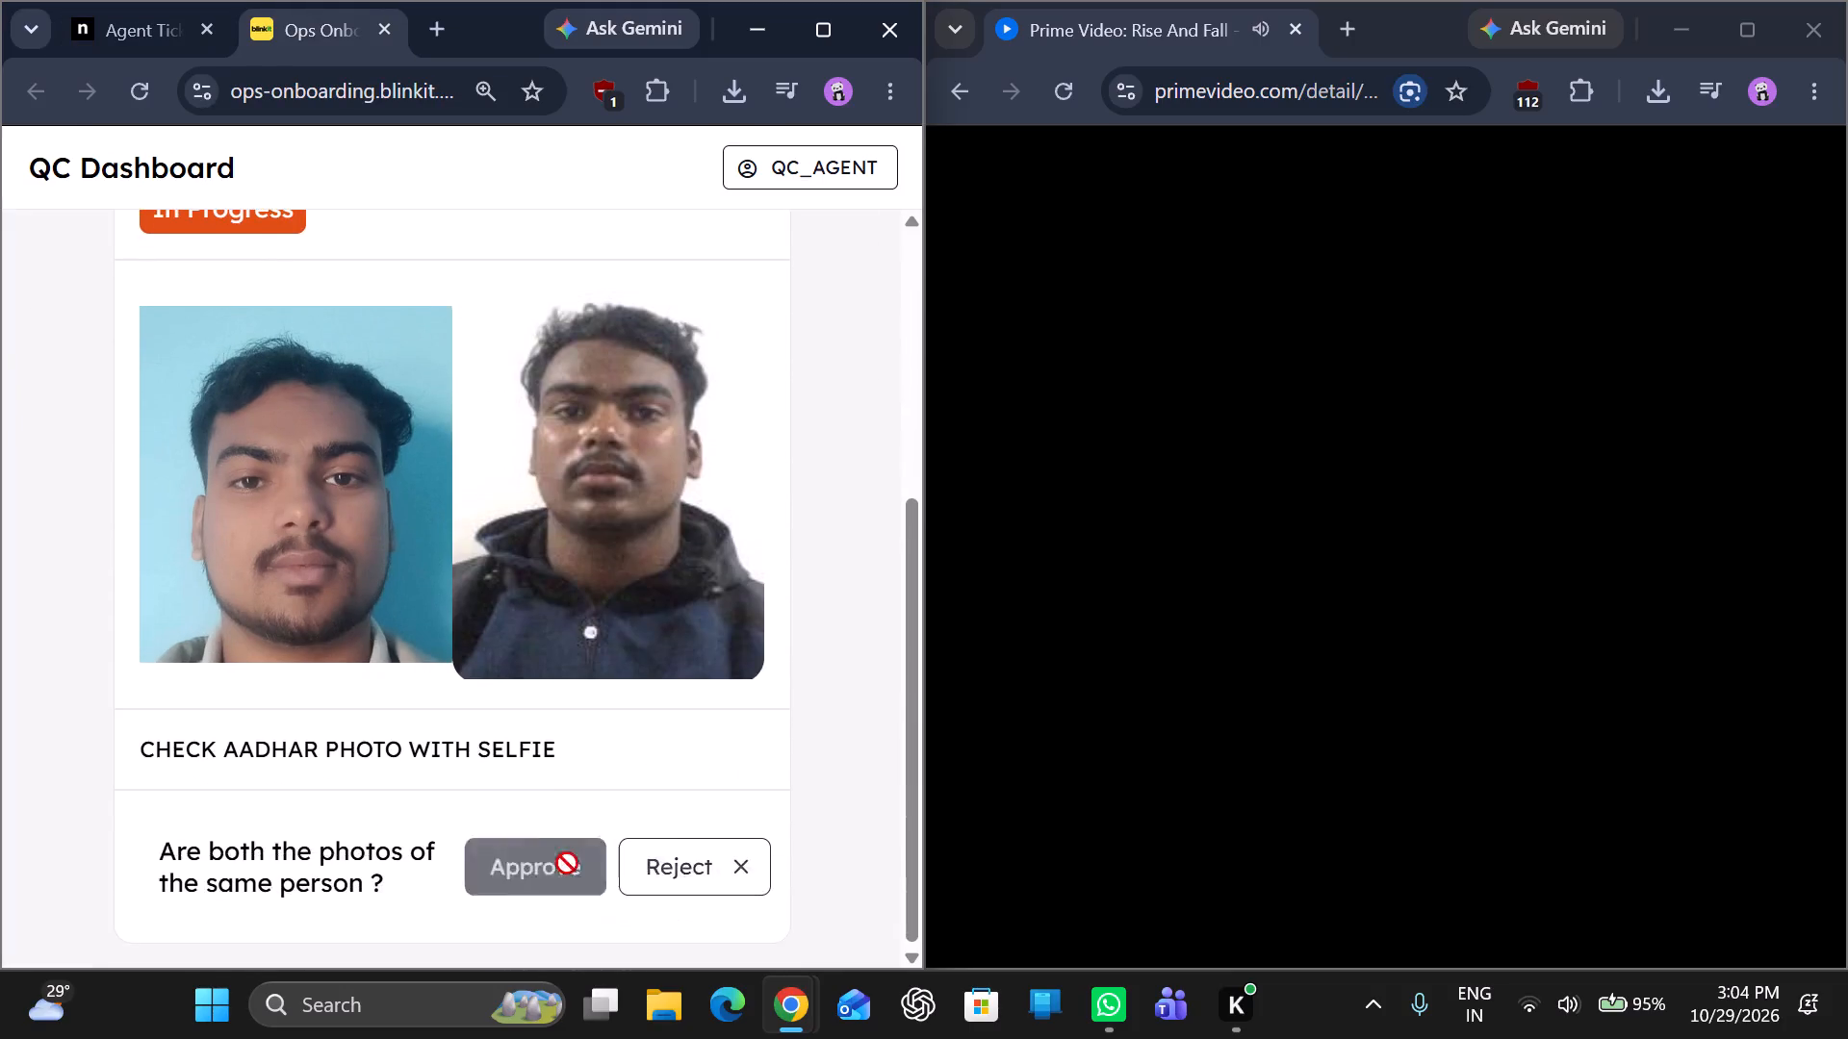
Set QC ticket #14688720 to CLOSED in Nugget, return to the All Assigned list and close the onboarding form page.
left_click(140, 50)
double_click(457, 339)
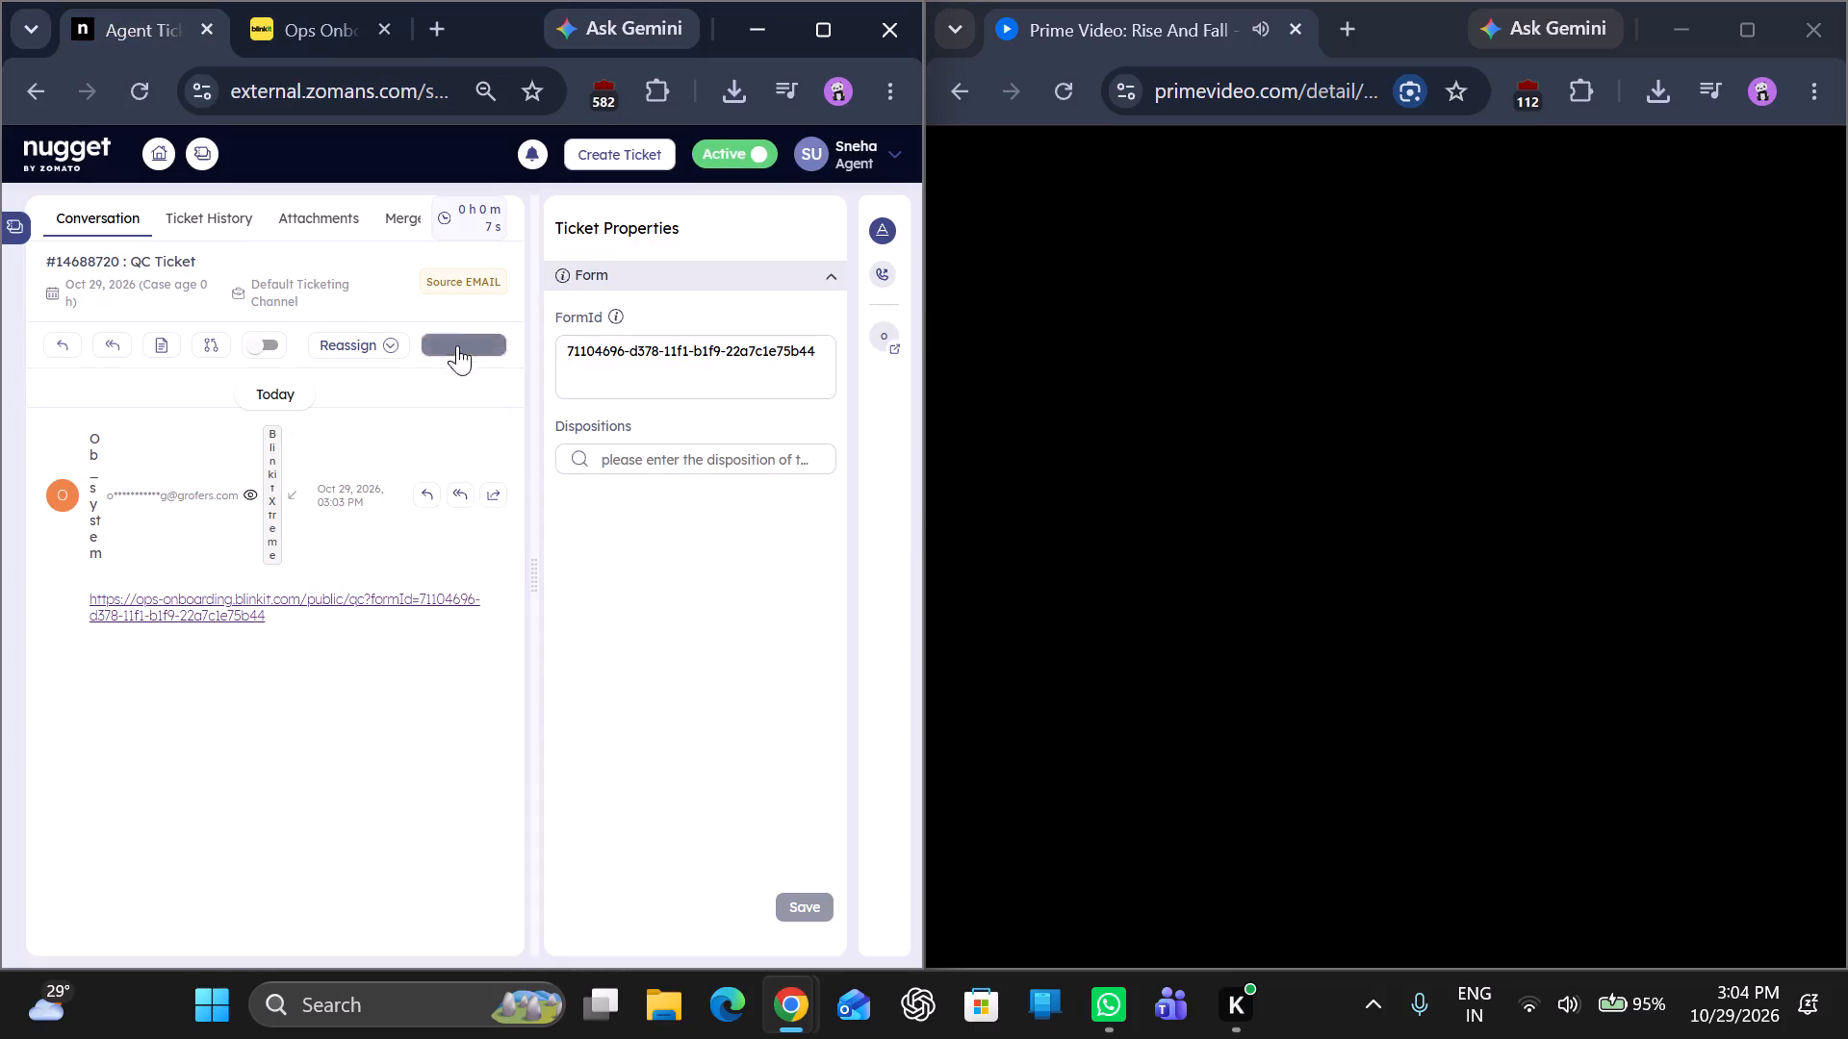
left_click(456, 381)
double_click(674, 614)
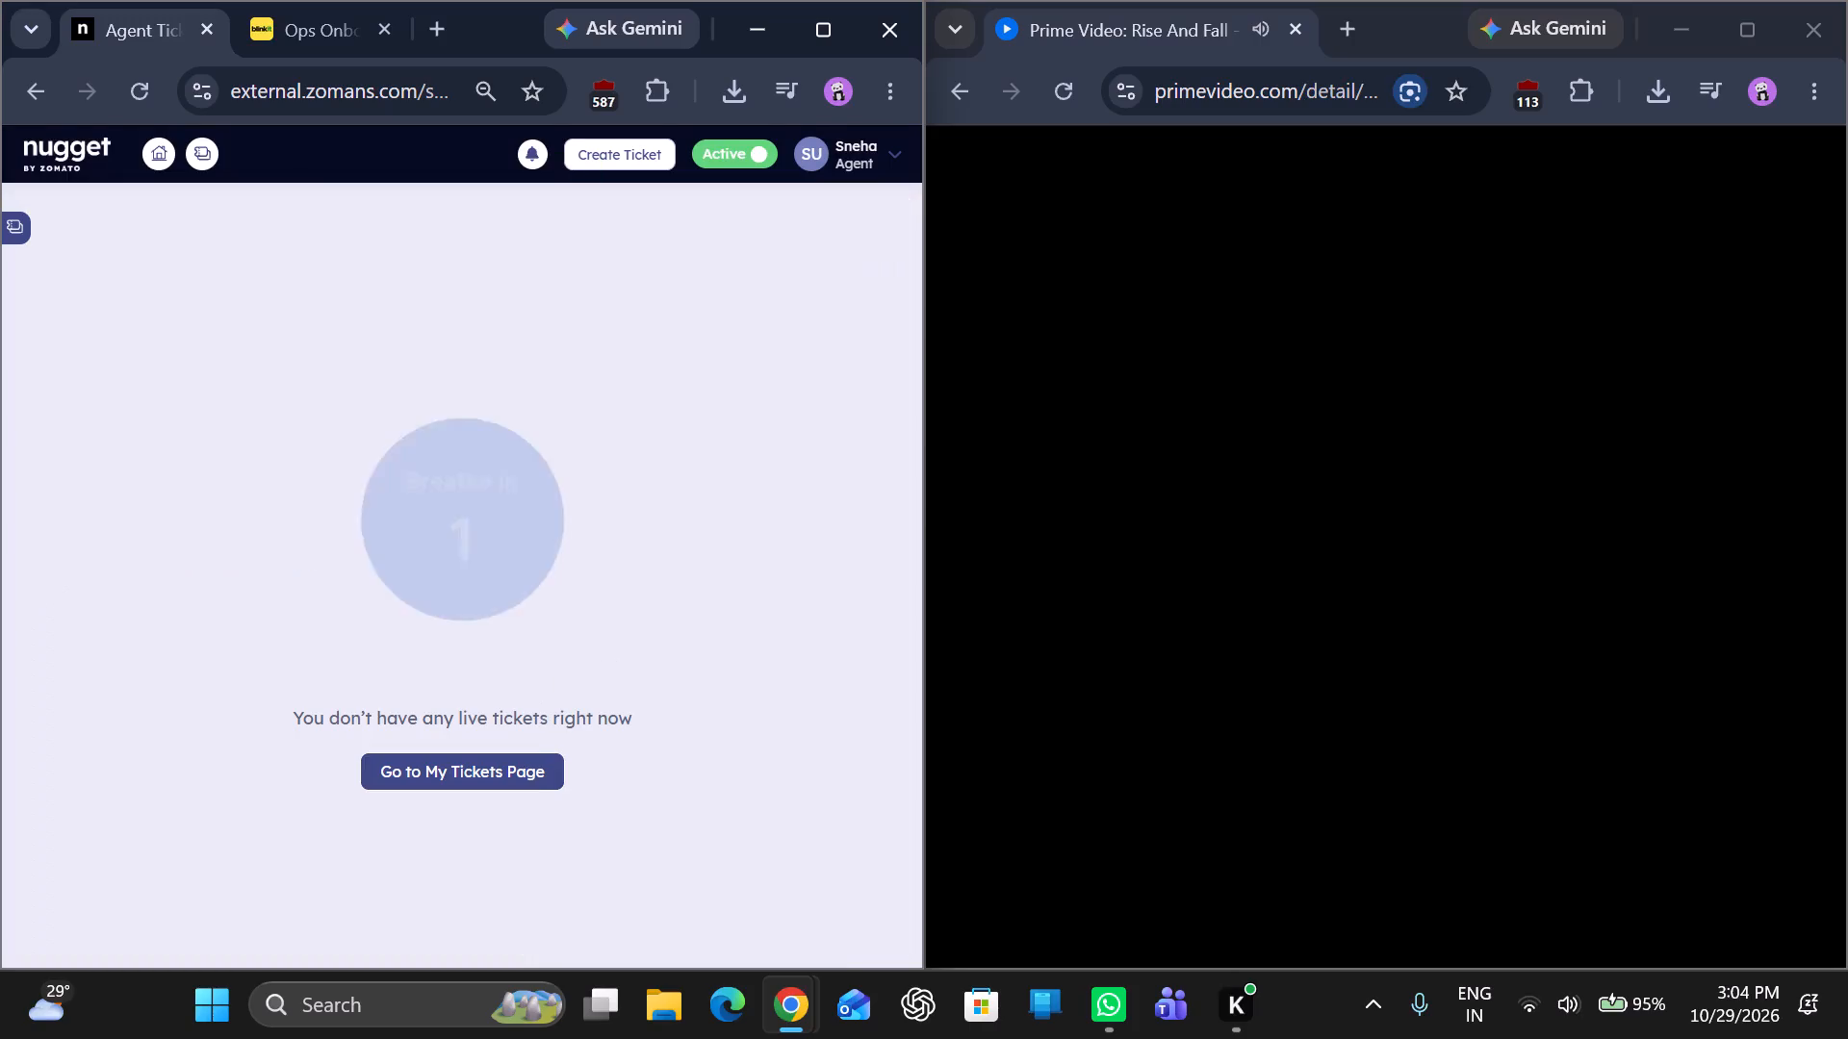
double_click(529, 769)
left_click(384, 28)
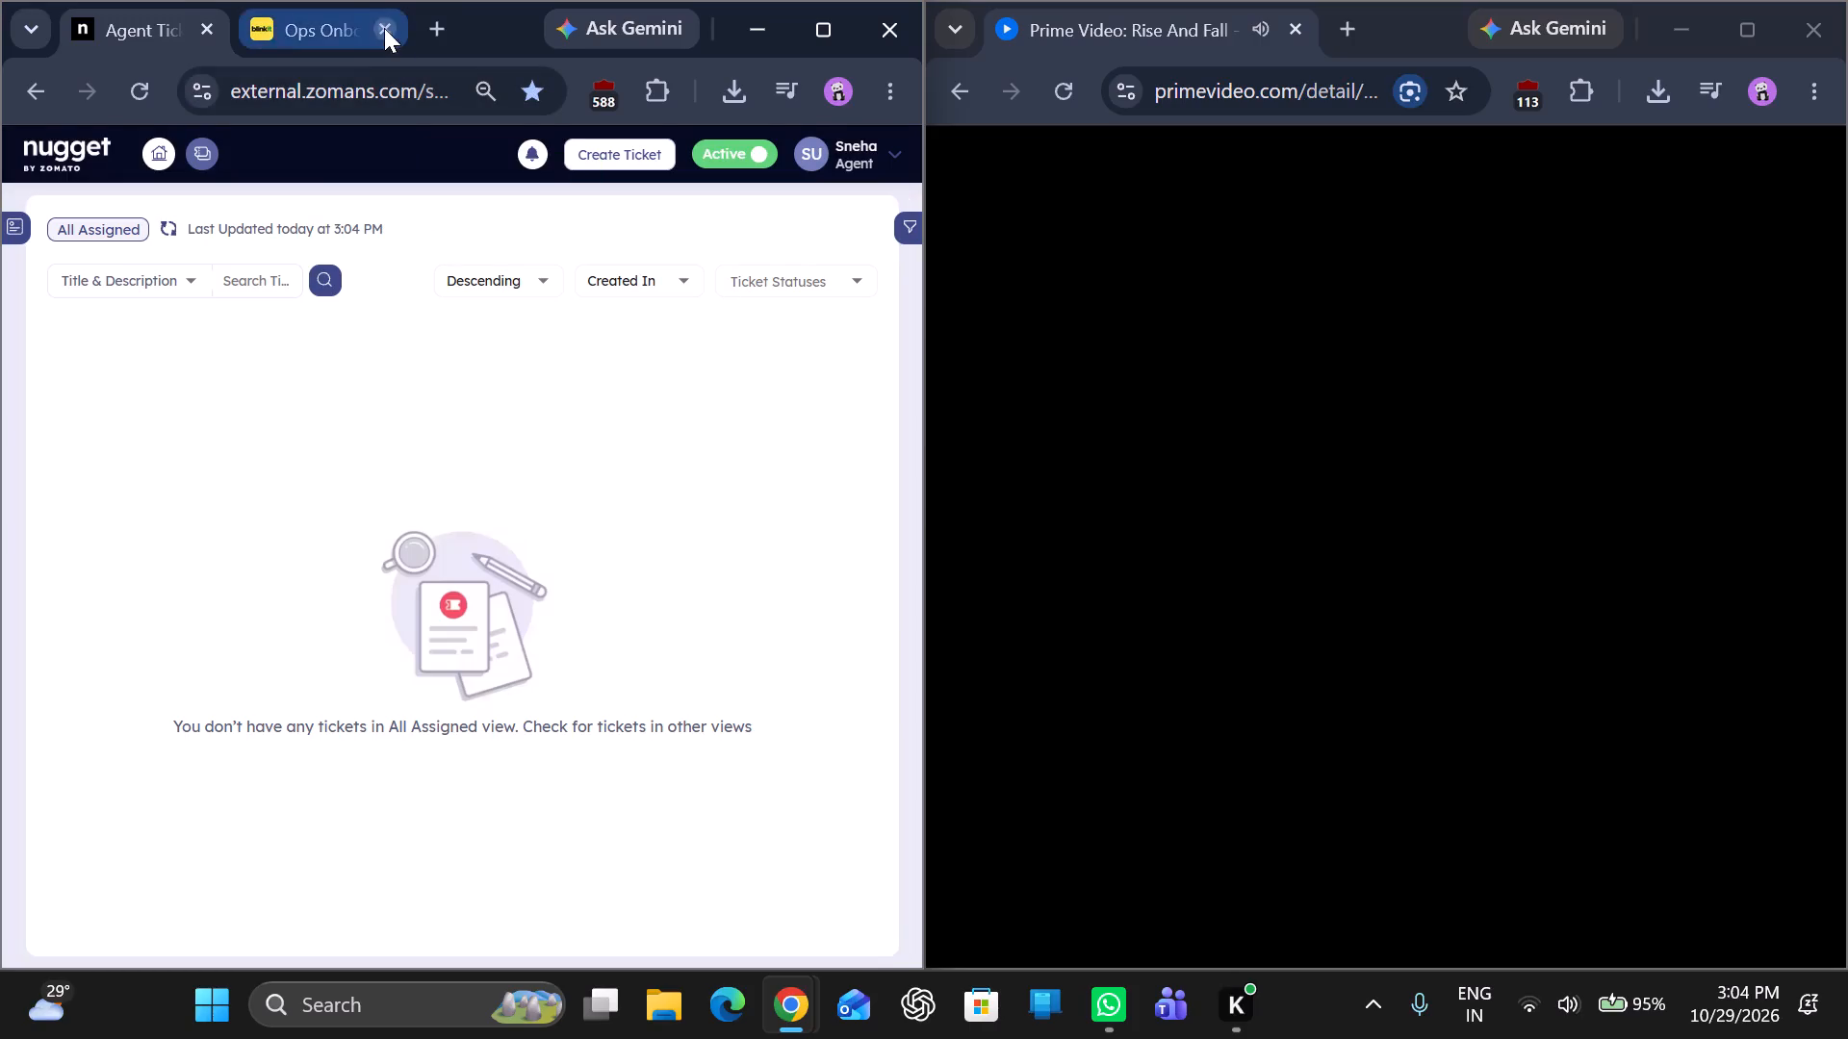
Refresh the All Assigned list for new tickets, open QC ticket #14604762 and follow its onboarding form link.
left_click(167, 222)
left_click(167, 222)
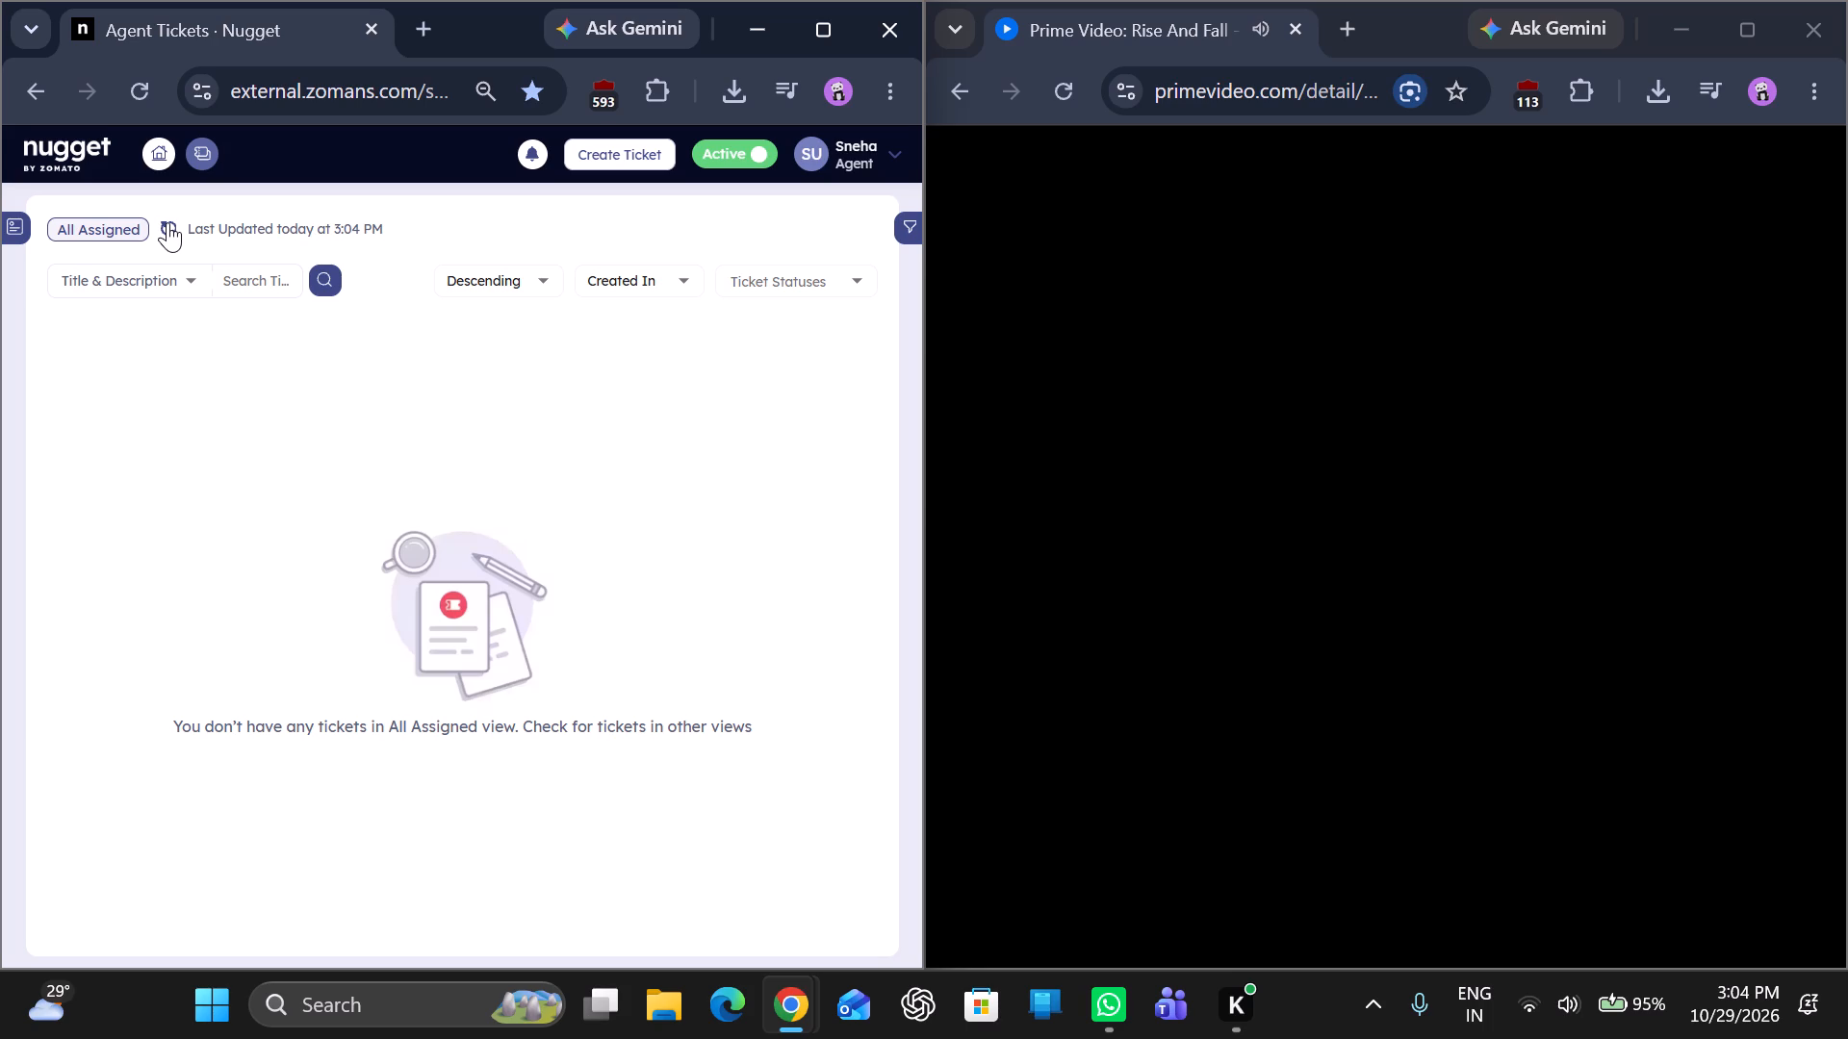
left_click(167, 222)
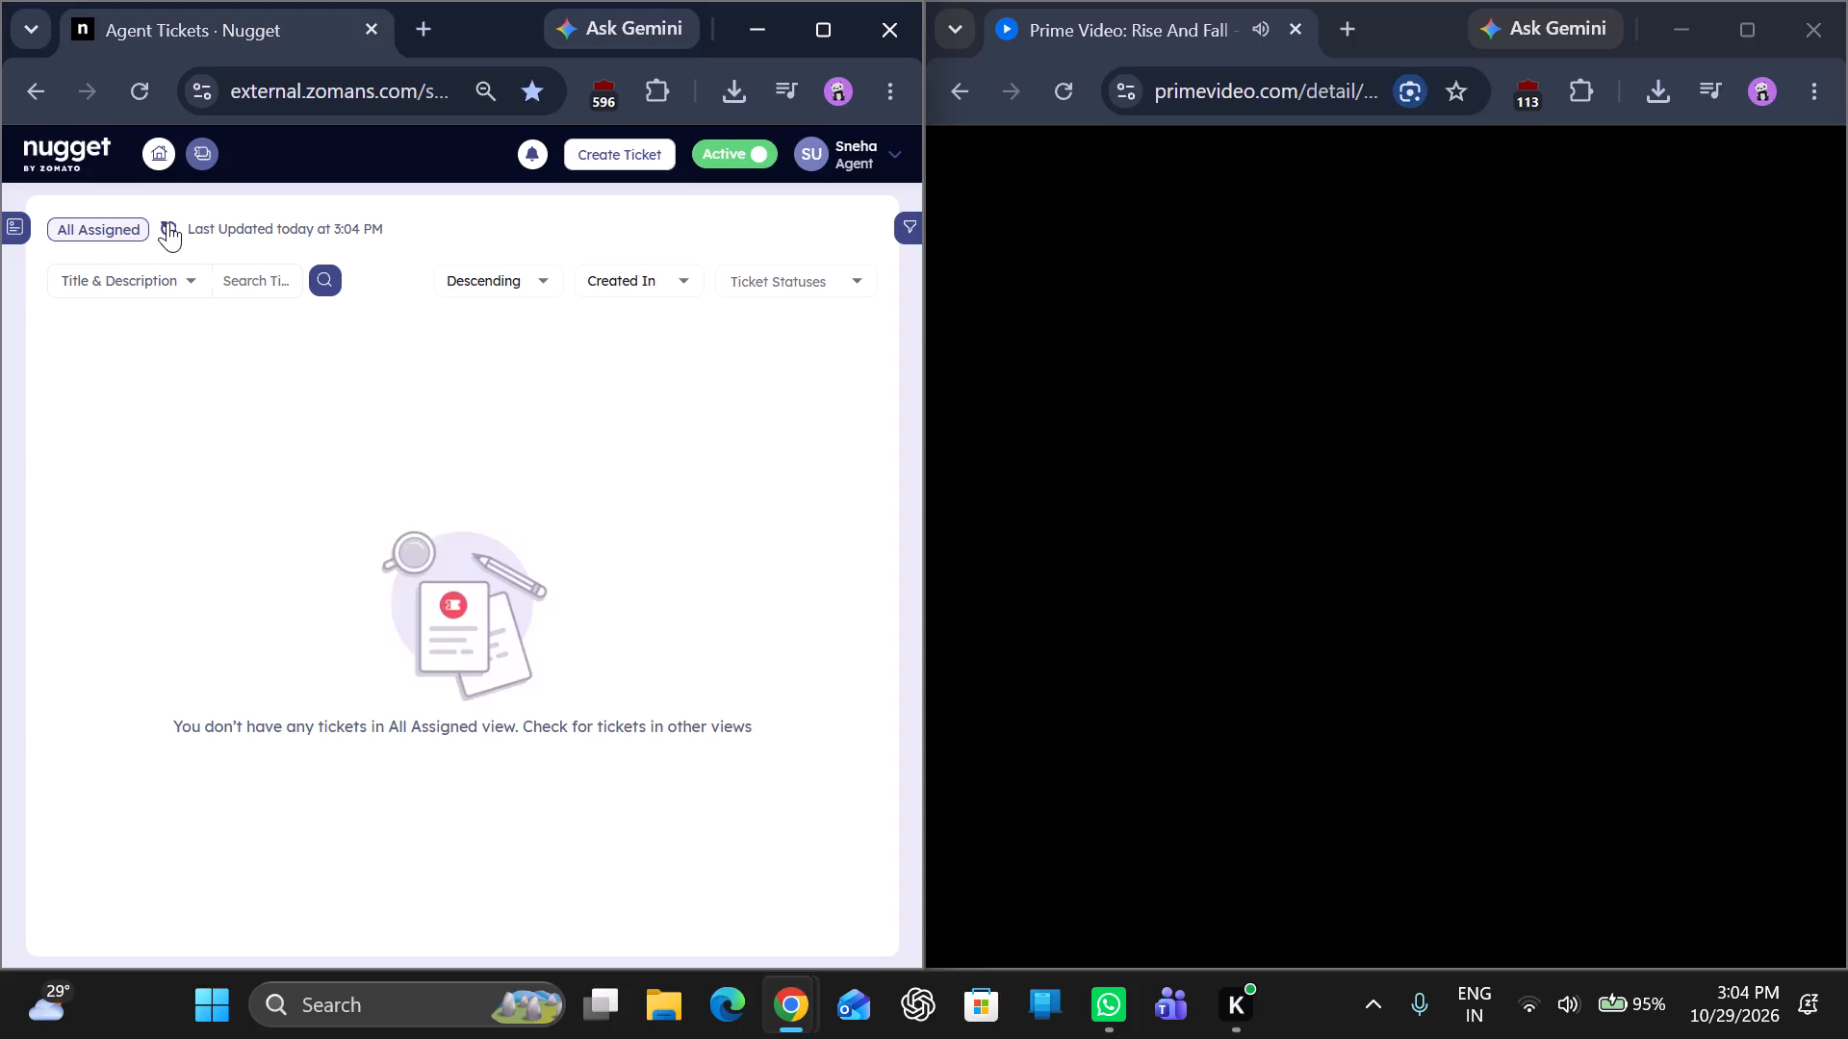
left_click(167, 222)
left_click_drag(215, 407, 217, 423)
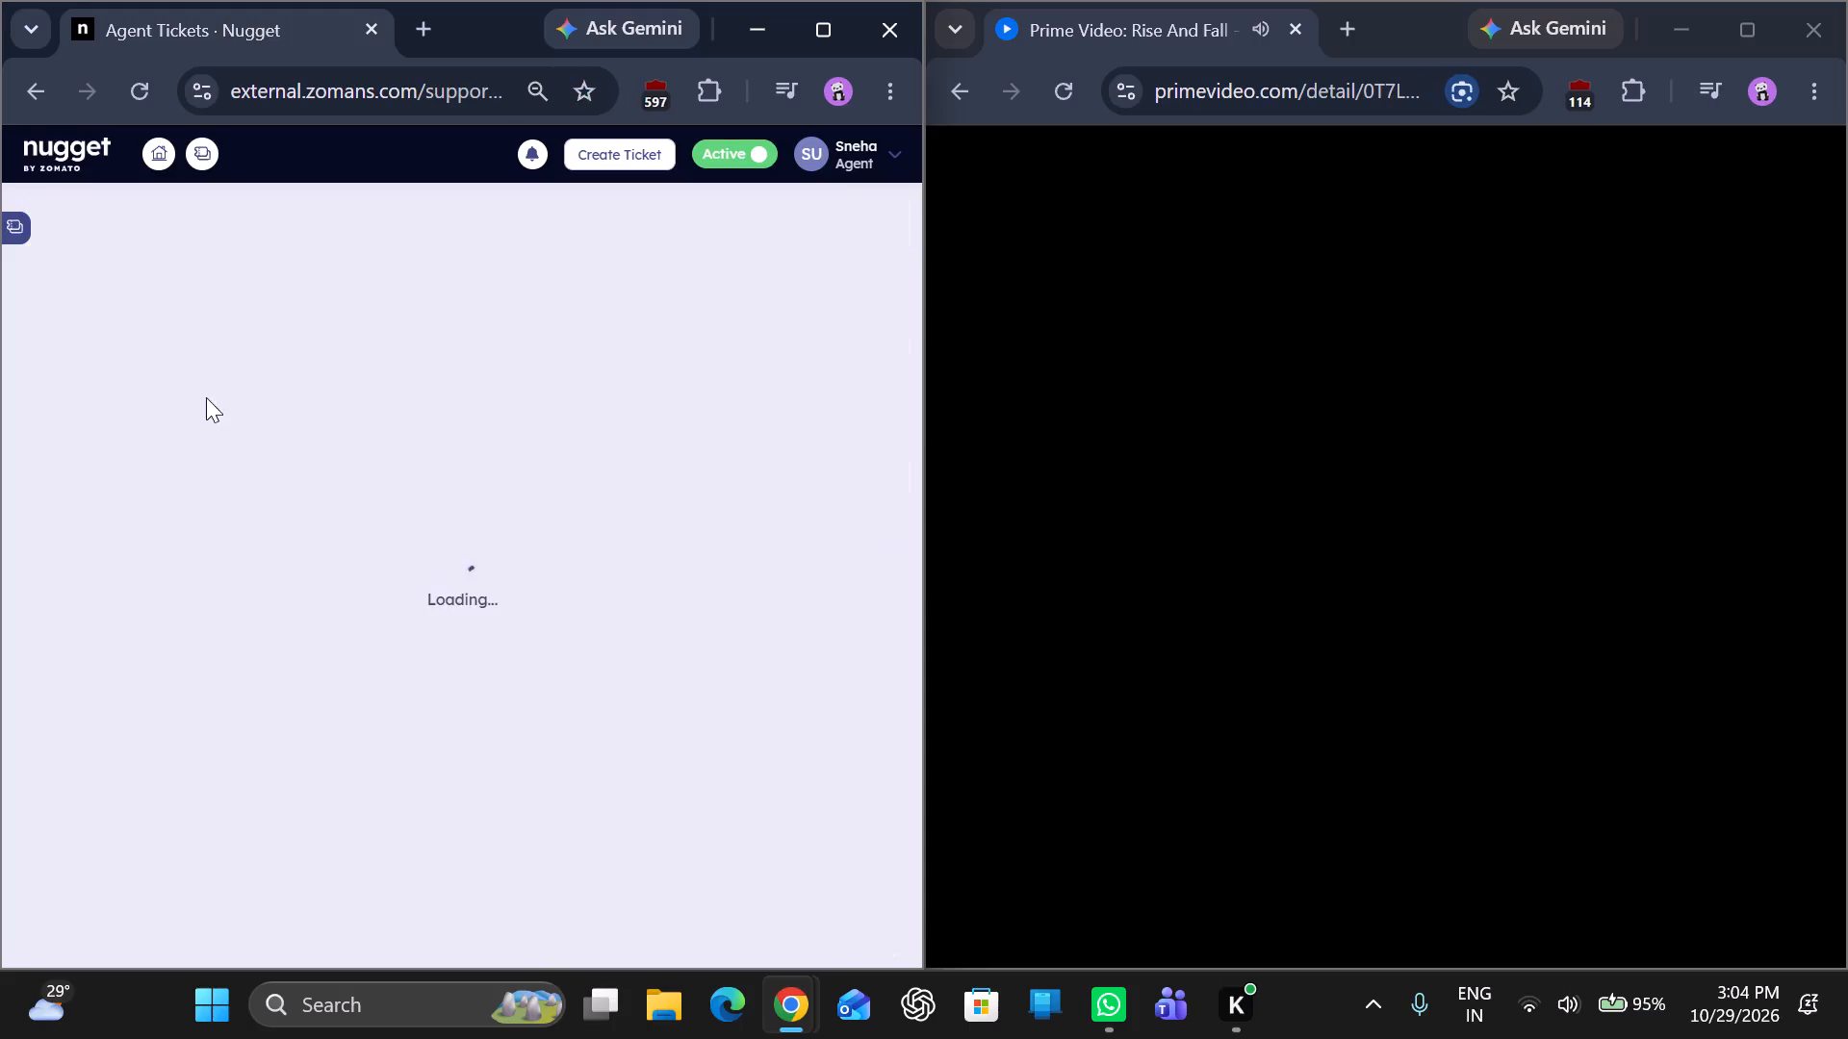
double_click(212, 602)
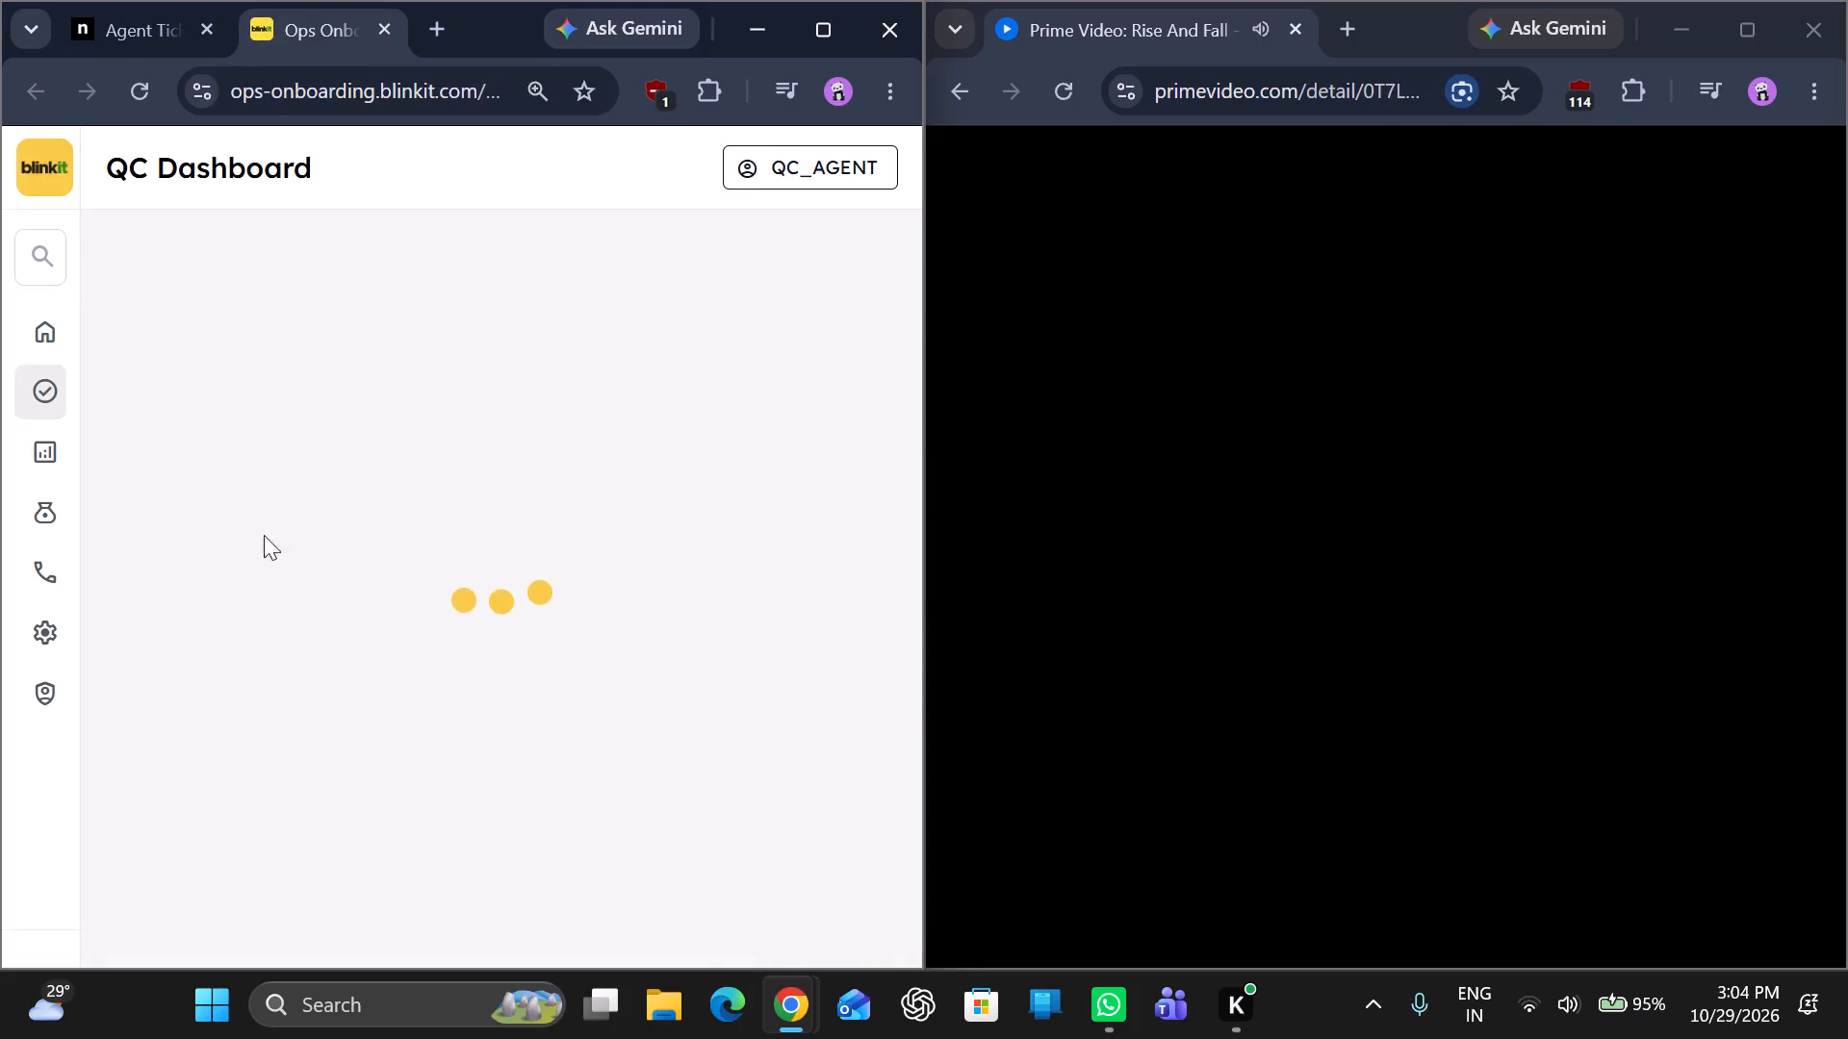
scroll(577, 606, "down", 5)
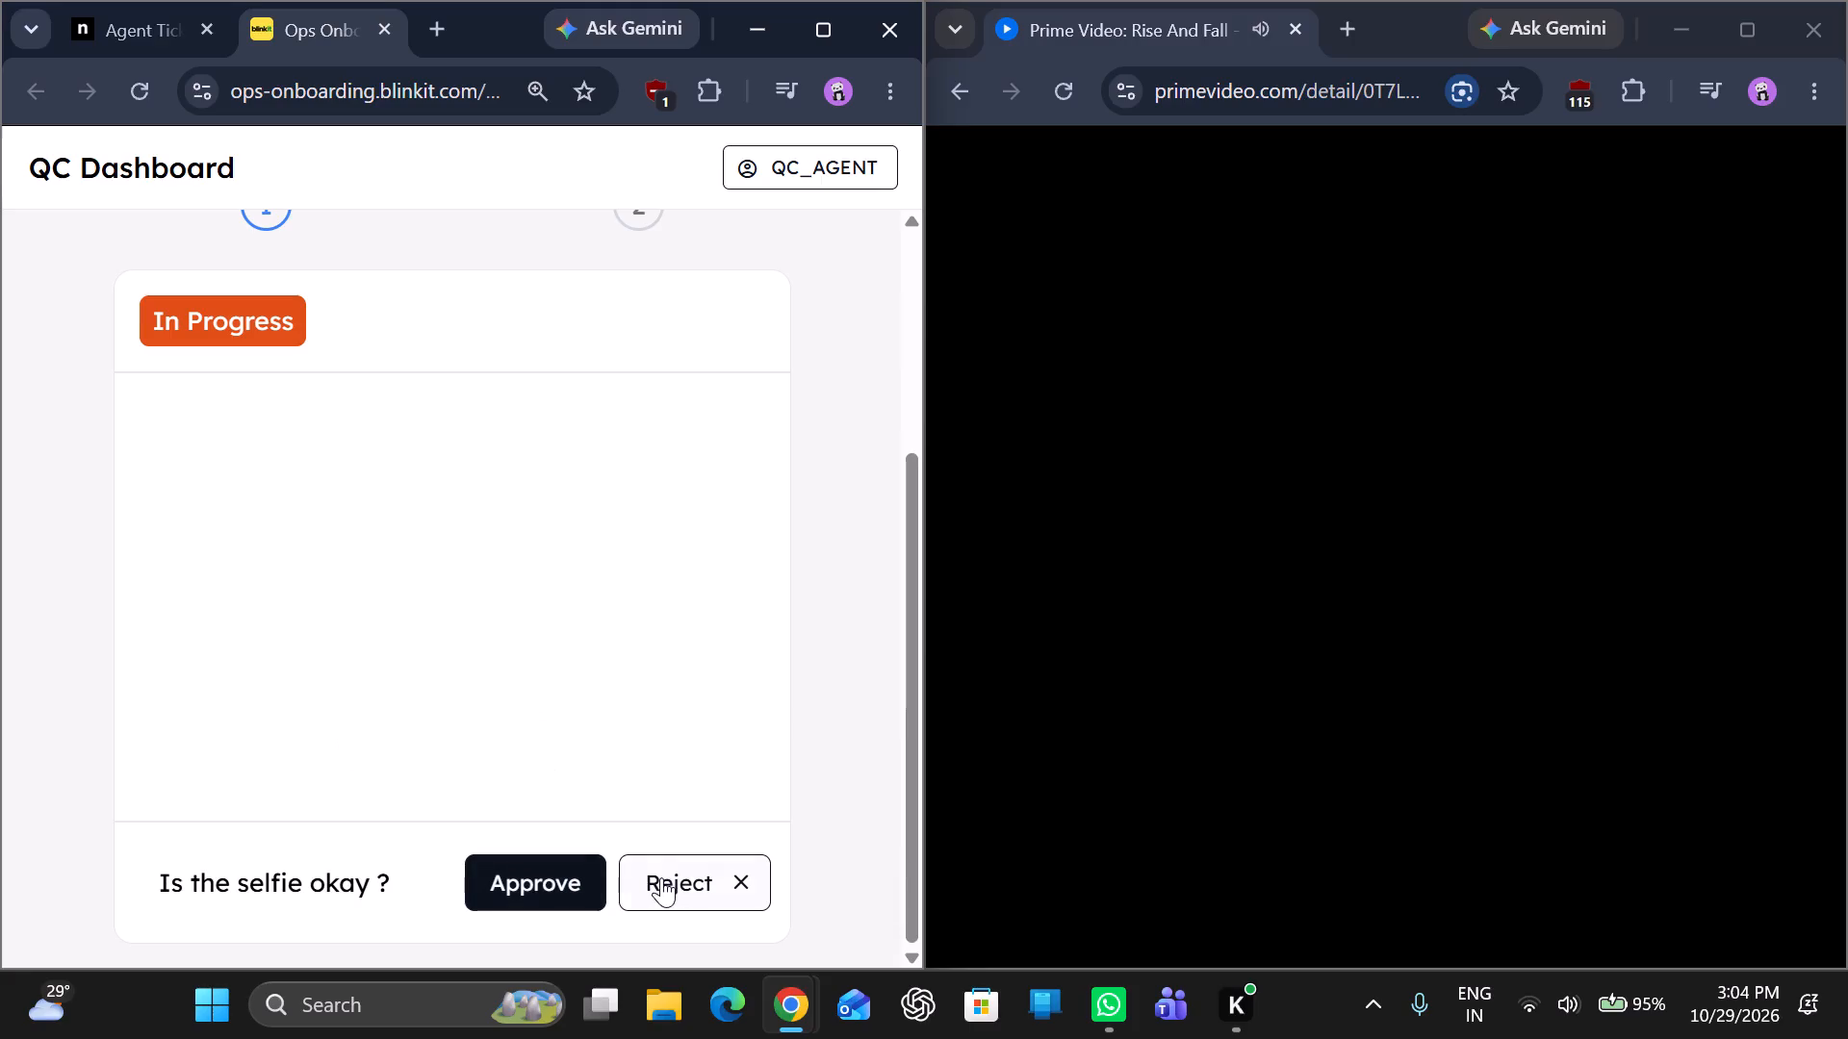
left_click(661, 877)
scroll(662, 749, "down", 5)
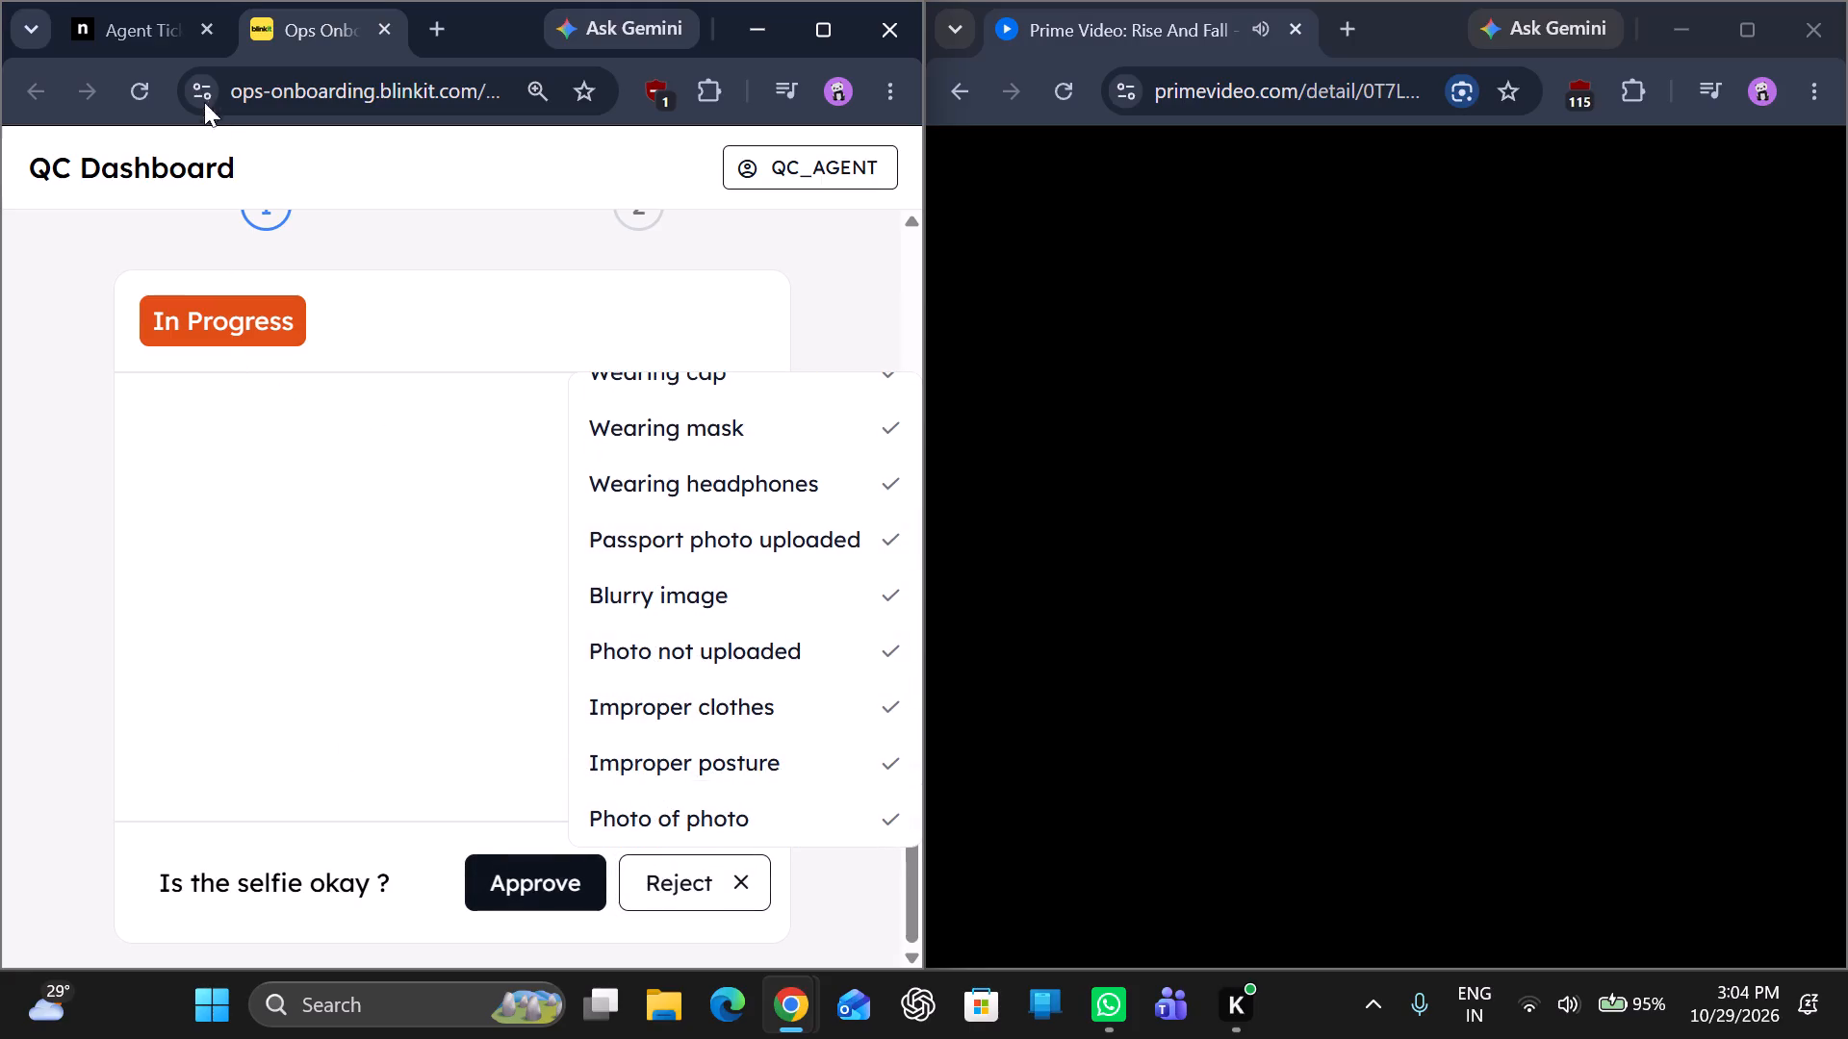
Set QC ticket #14604762 to CLOSED in Nugget and return to the All Assigned list.
left_click(168, 34)
left_click(432, 316)
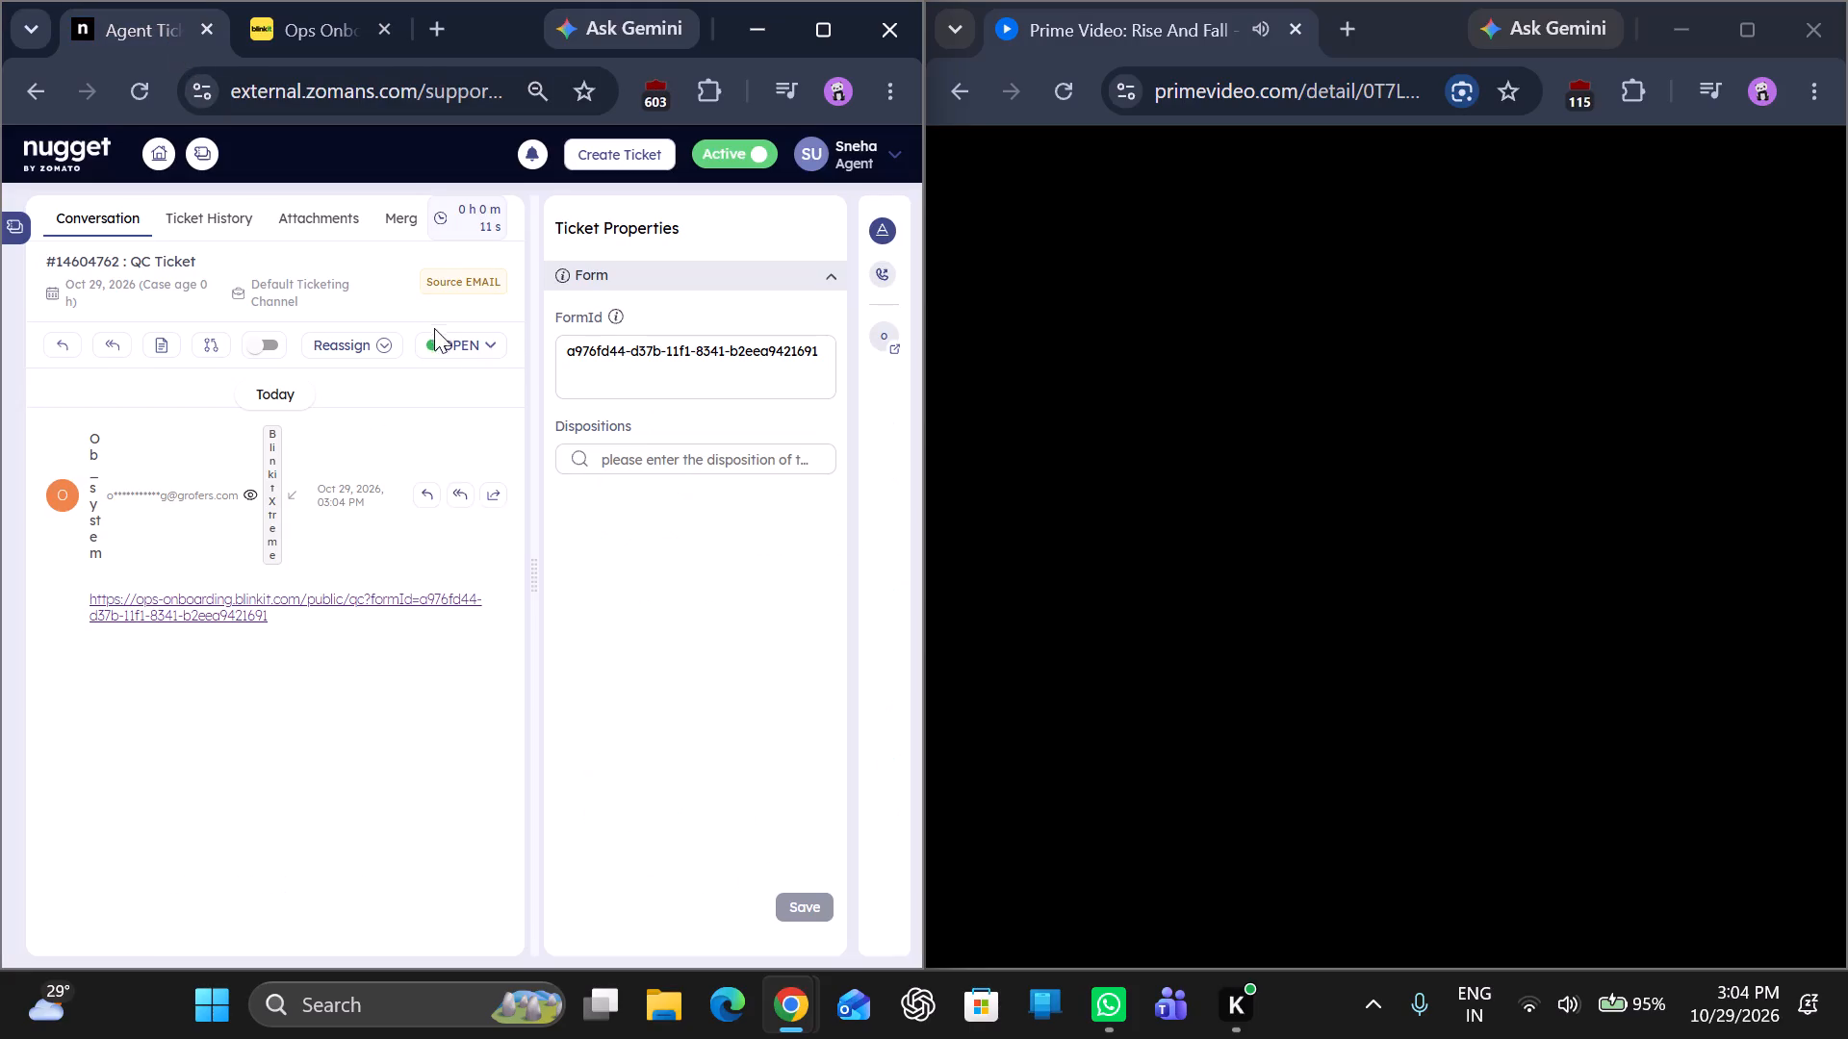
left_click(437, 338)
left_click(443, 393)
double_click(667, 615)
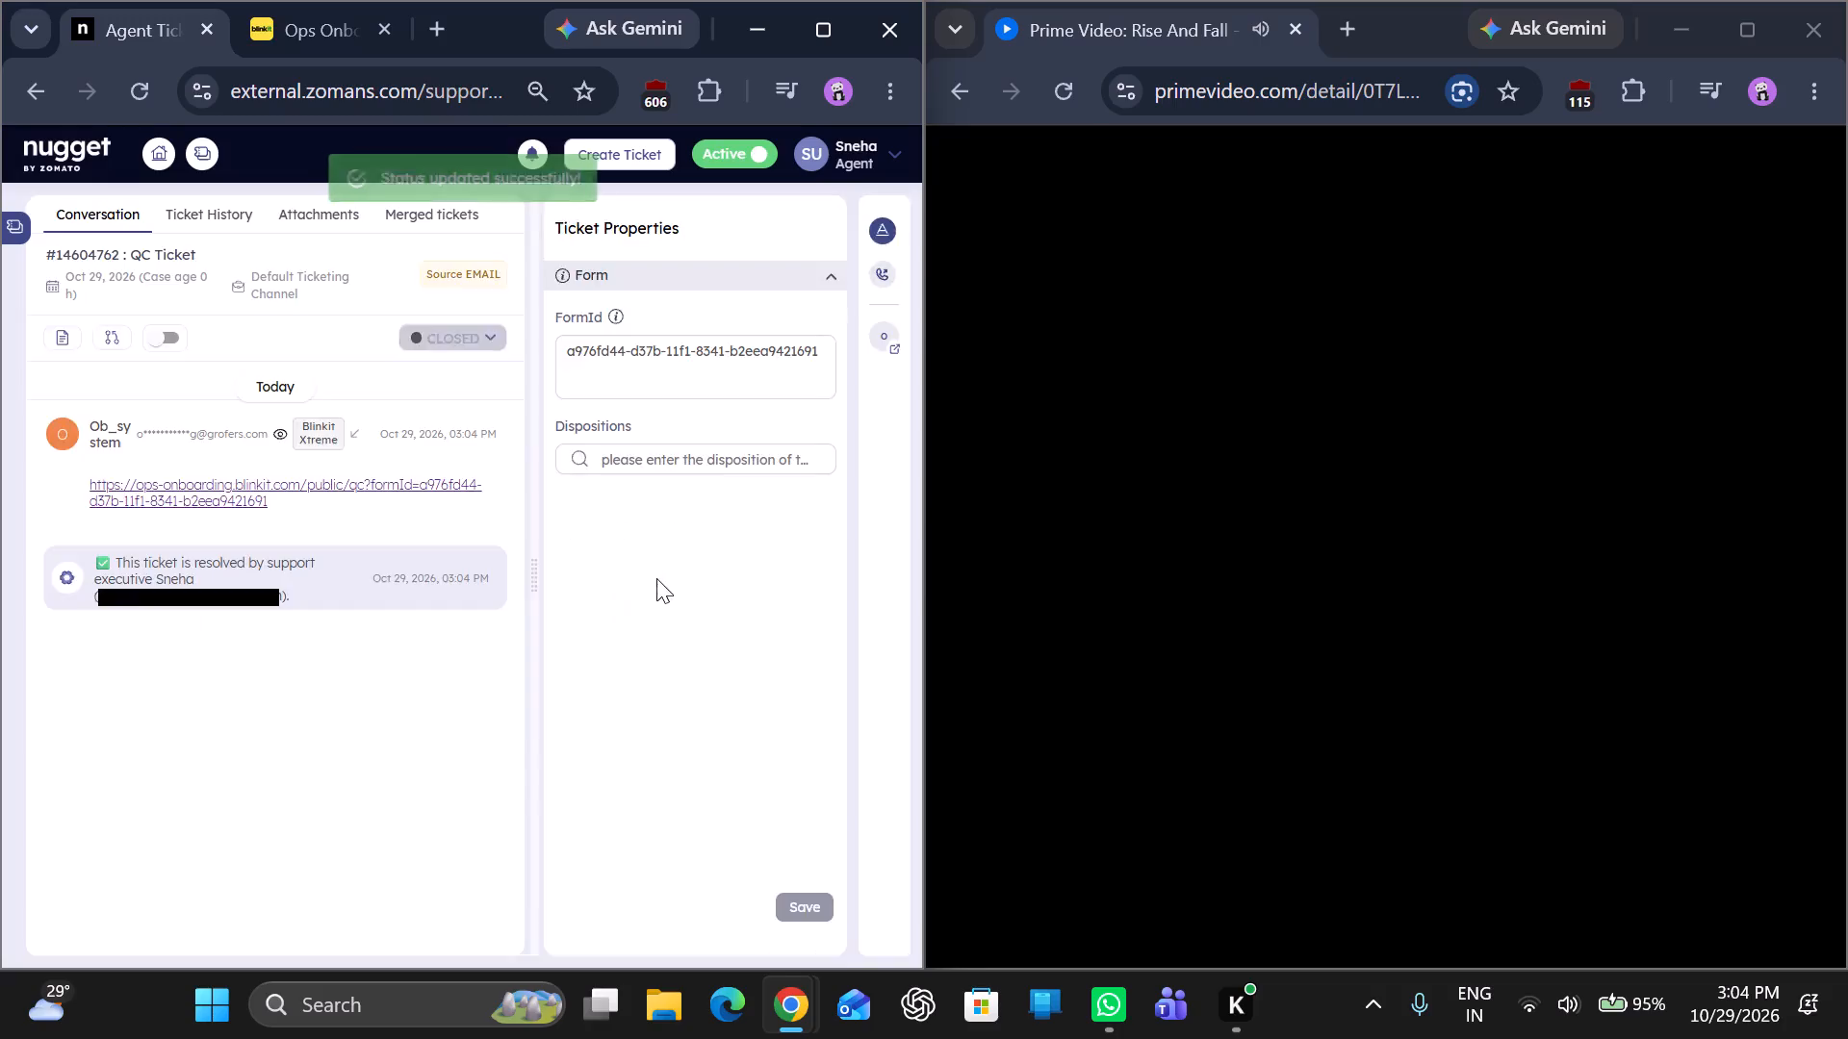
left_click(545, 769)
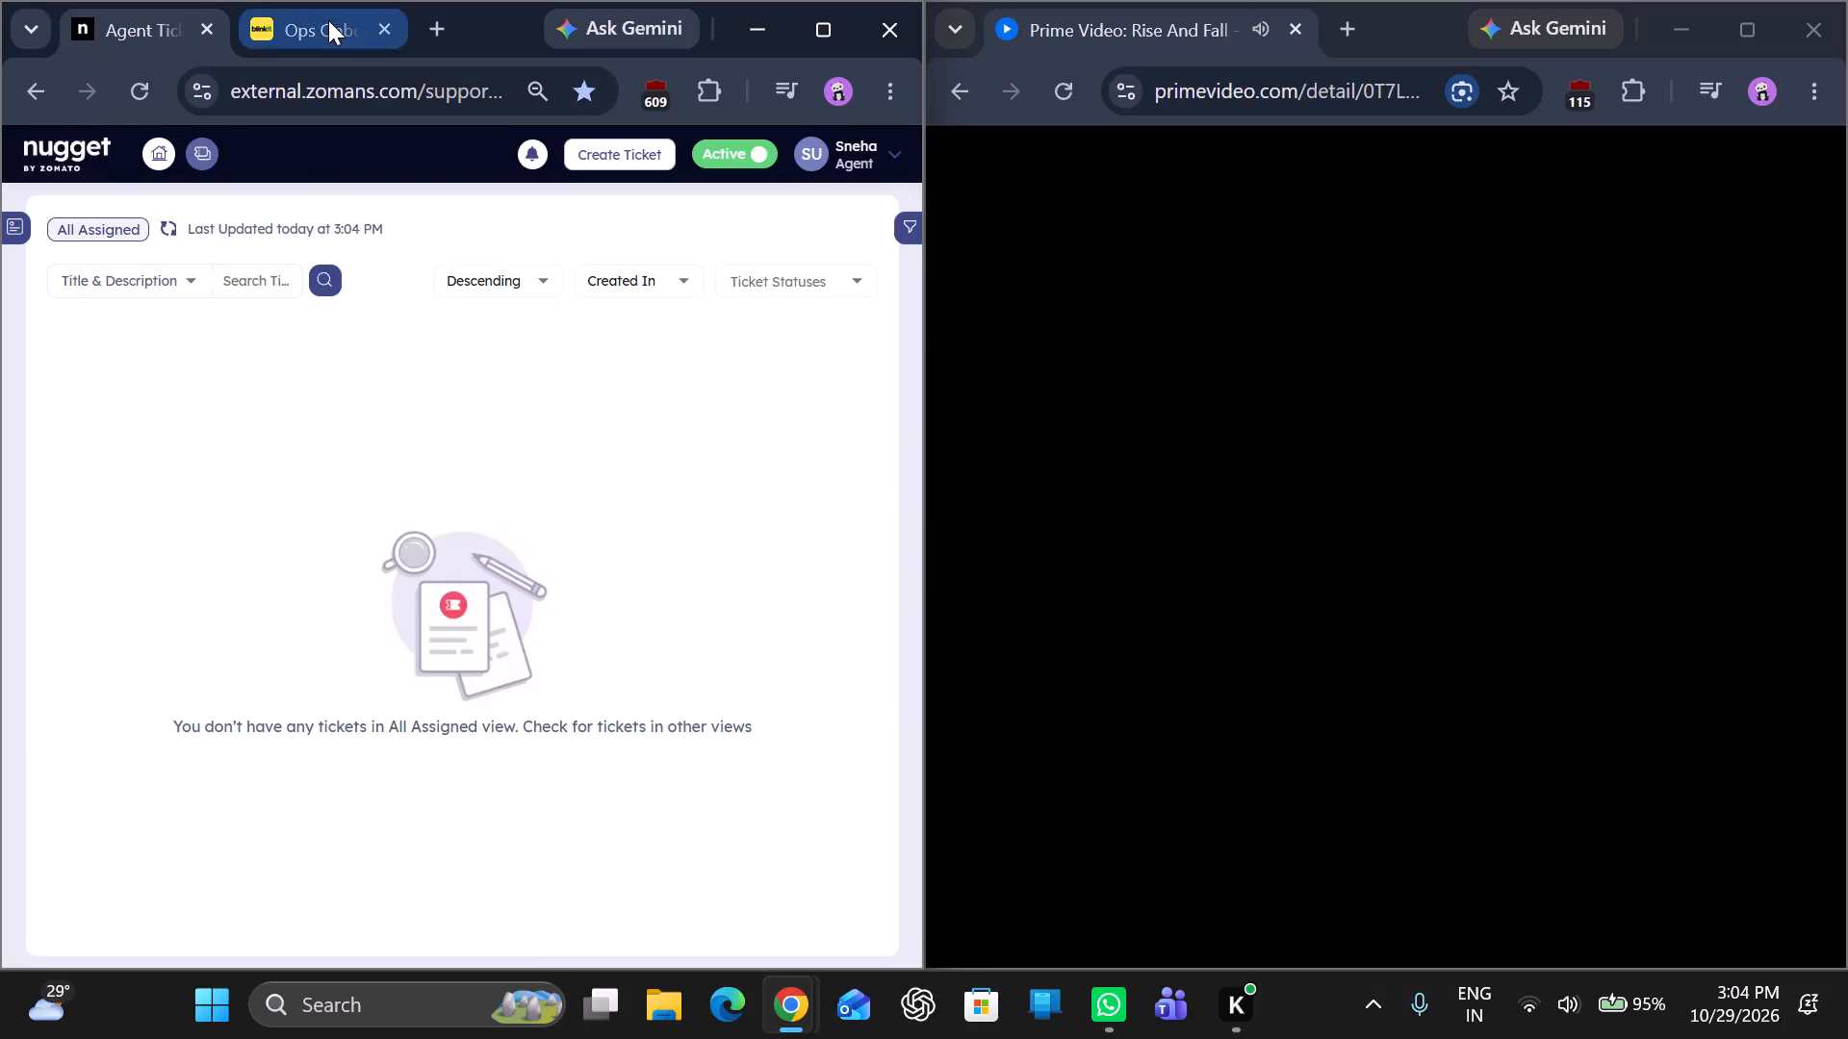
left_click(328, 20)
scroll(452, 457, "down", 4)
double_click(535, 872)
scroll(544, 857, "down", 3)
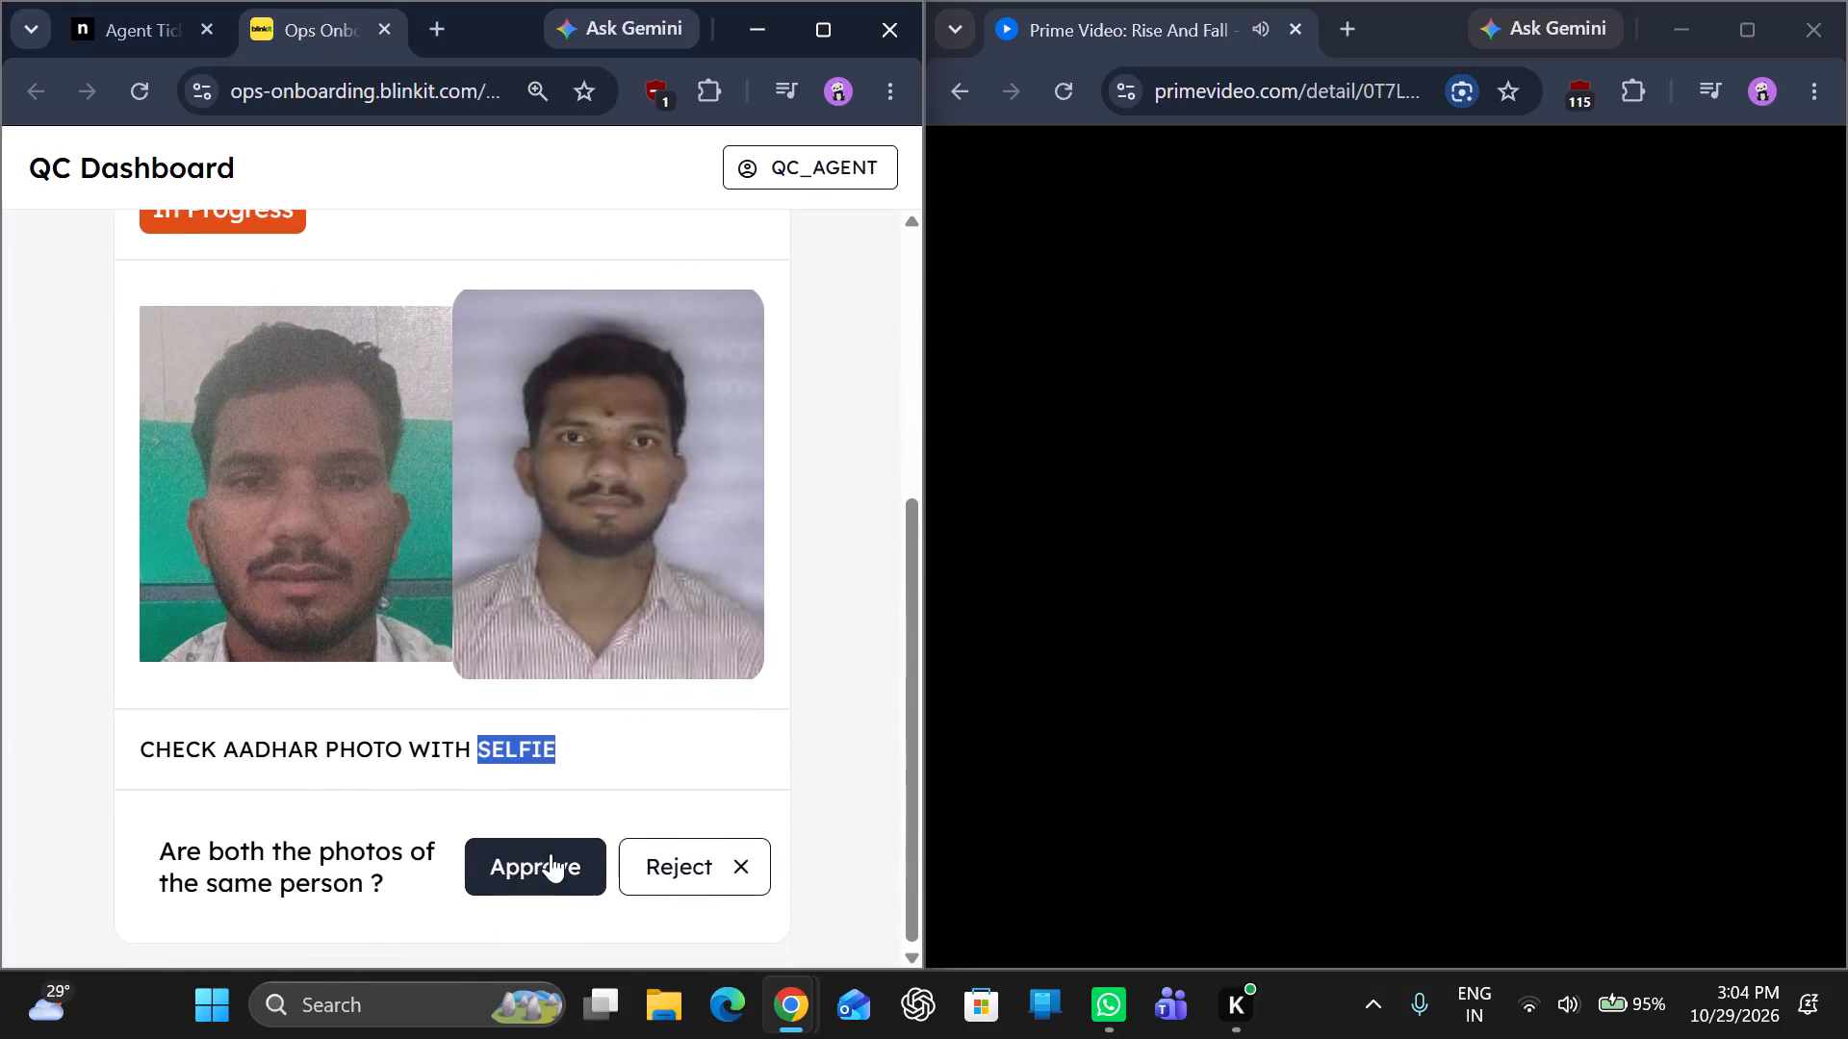
left_click(551, 853)
double_click(377, 30)
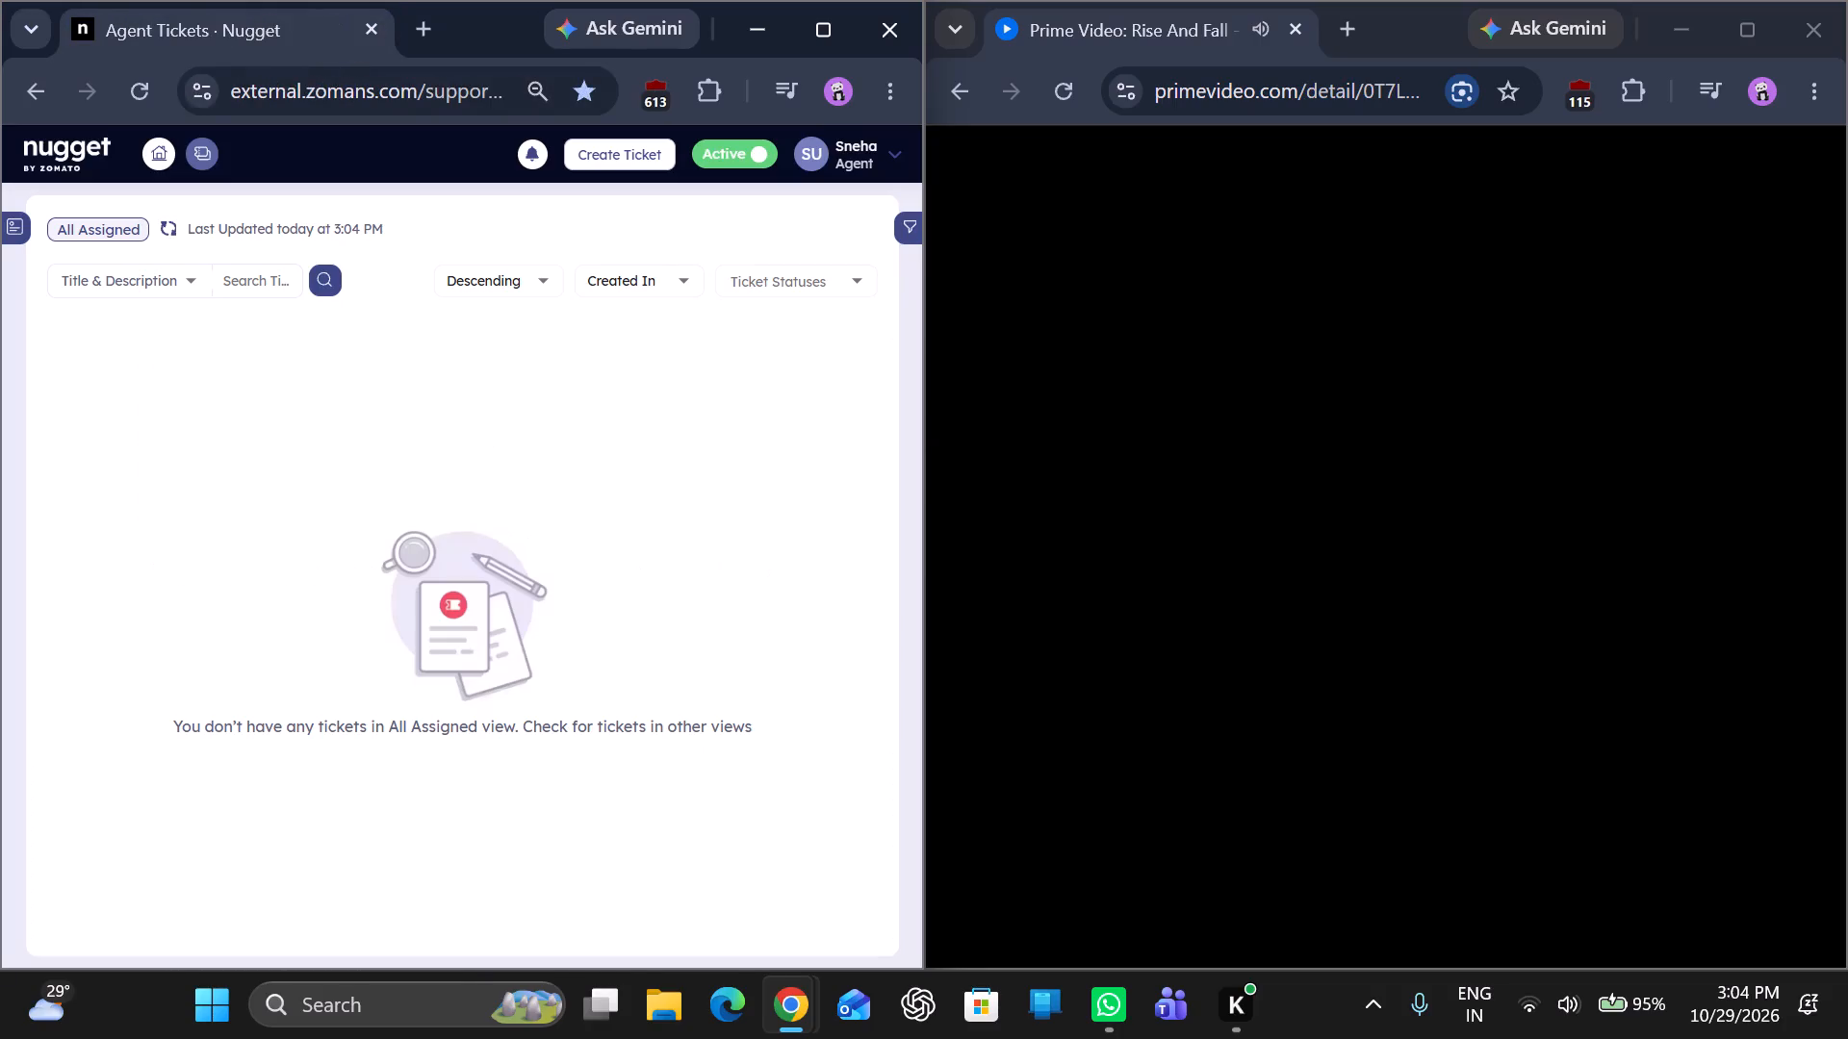
left_click(166, 224)
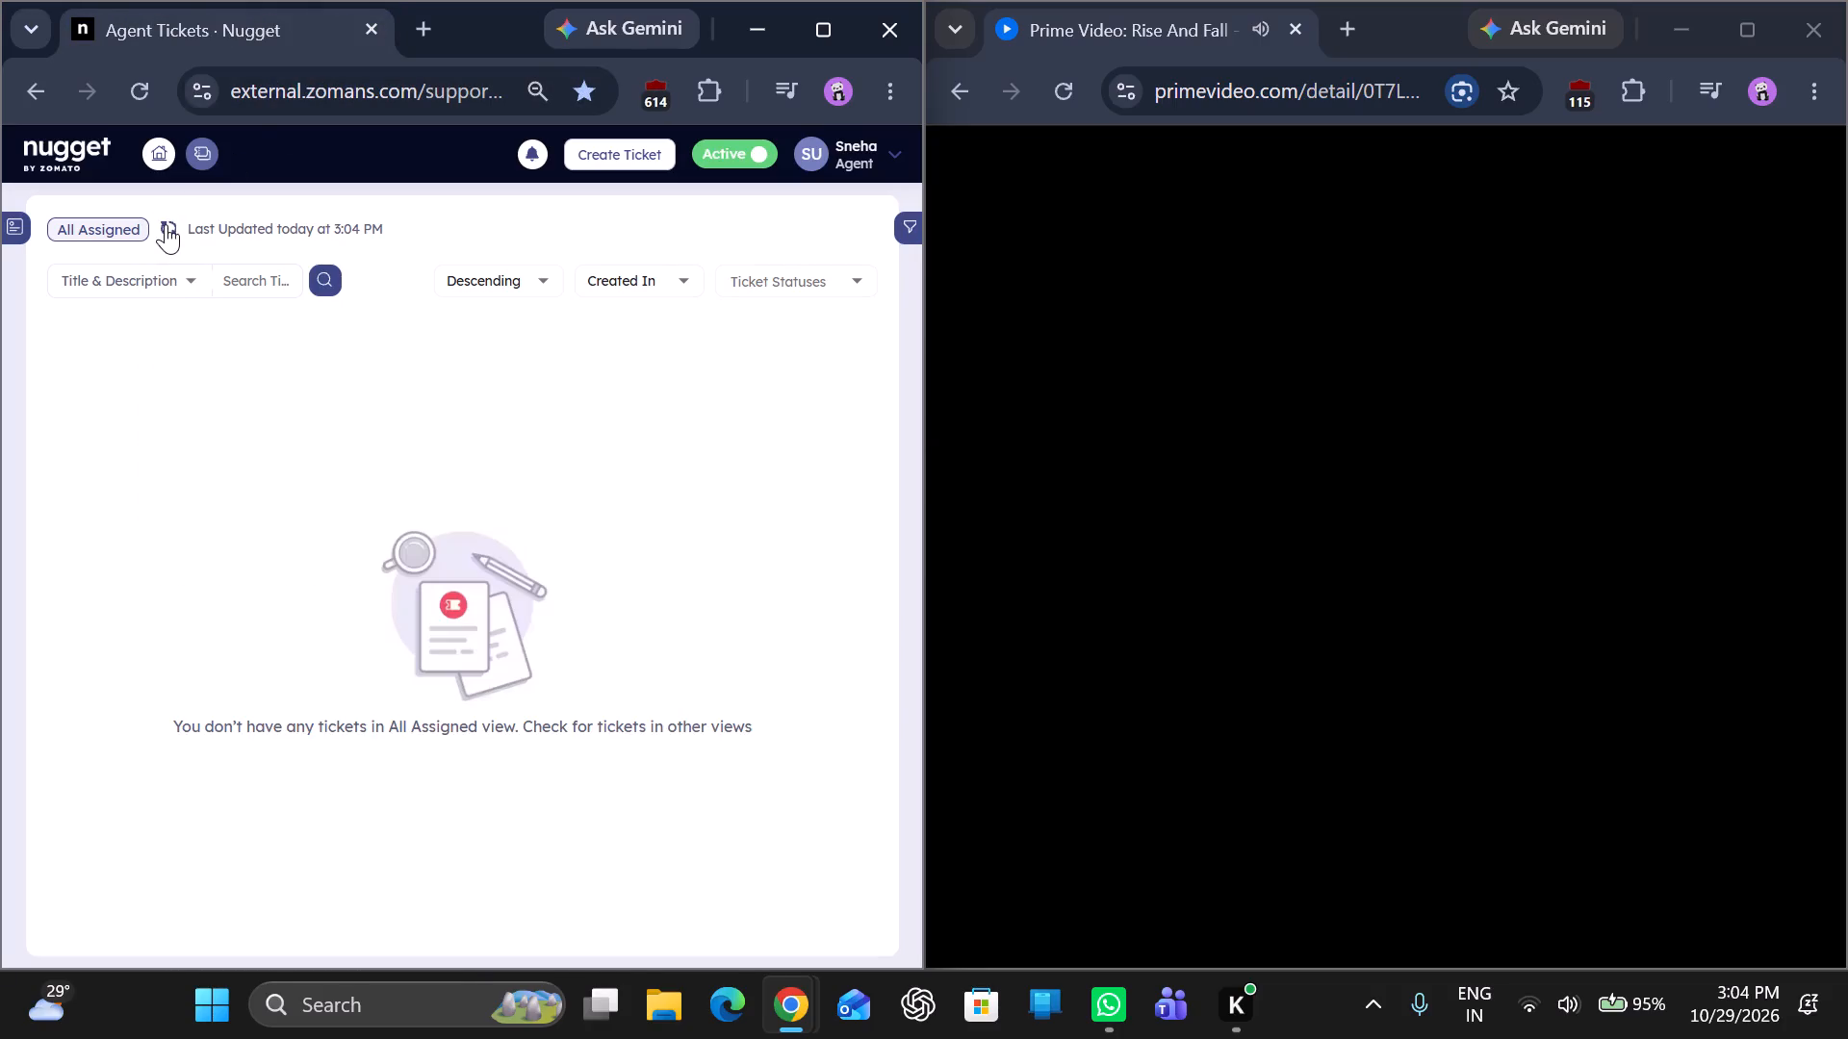
double_click(169, 223)
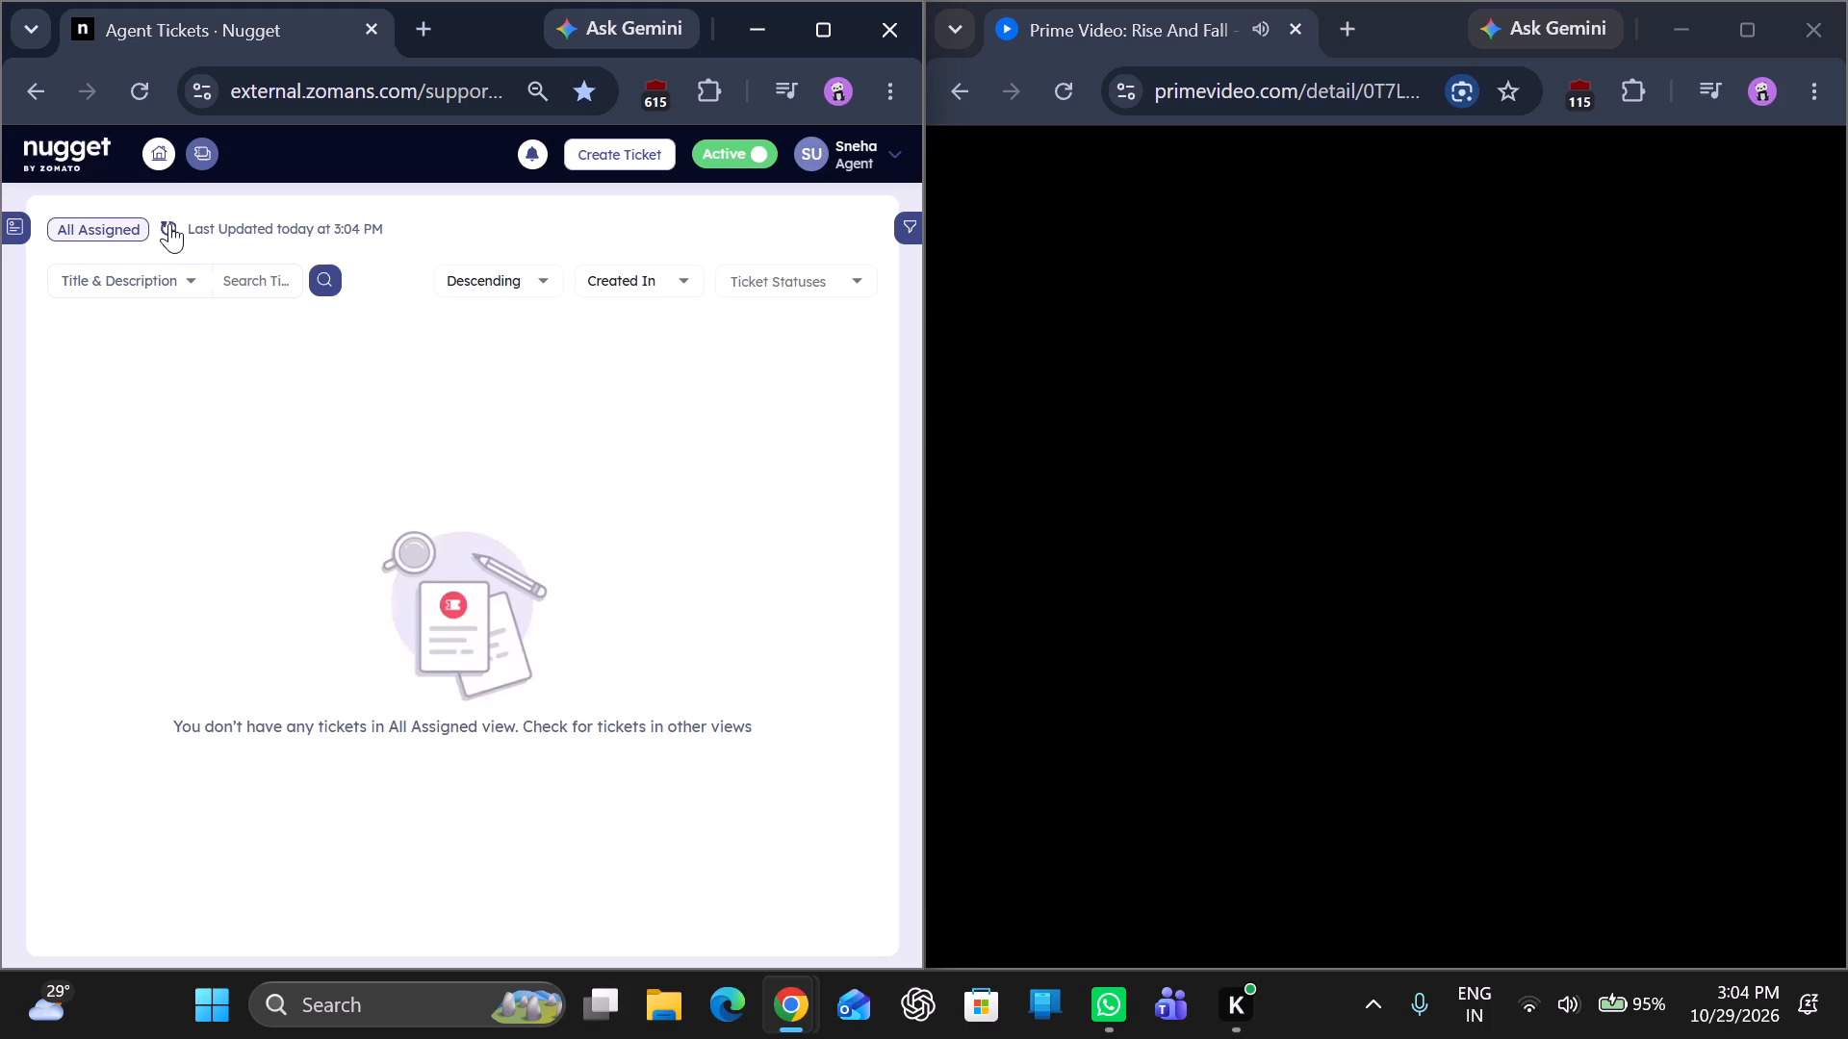
left_click(169, 223)
double_click(172, 229)
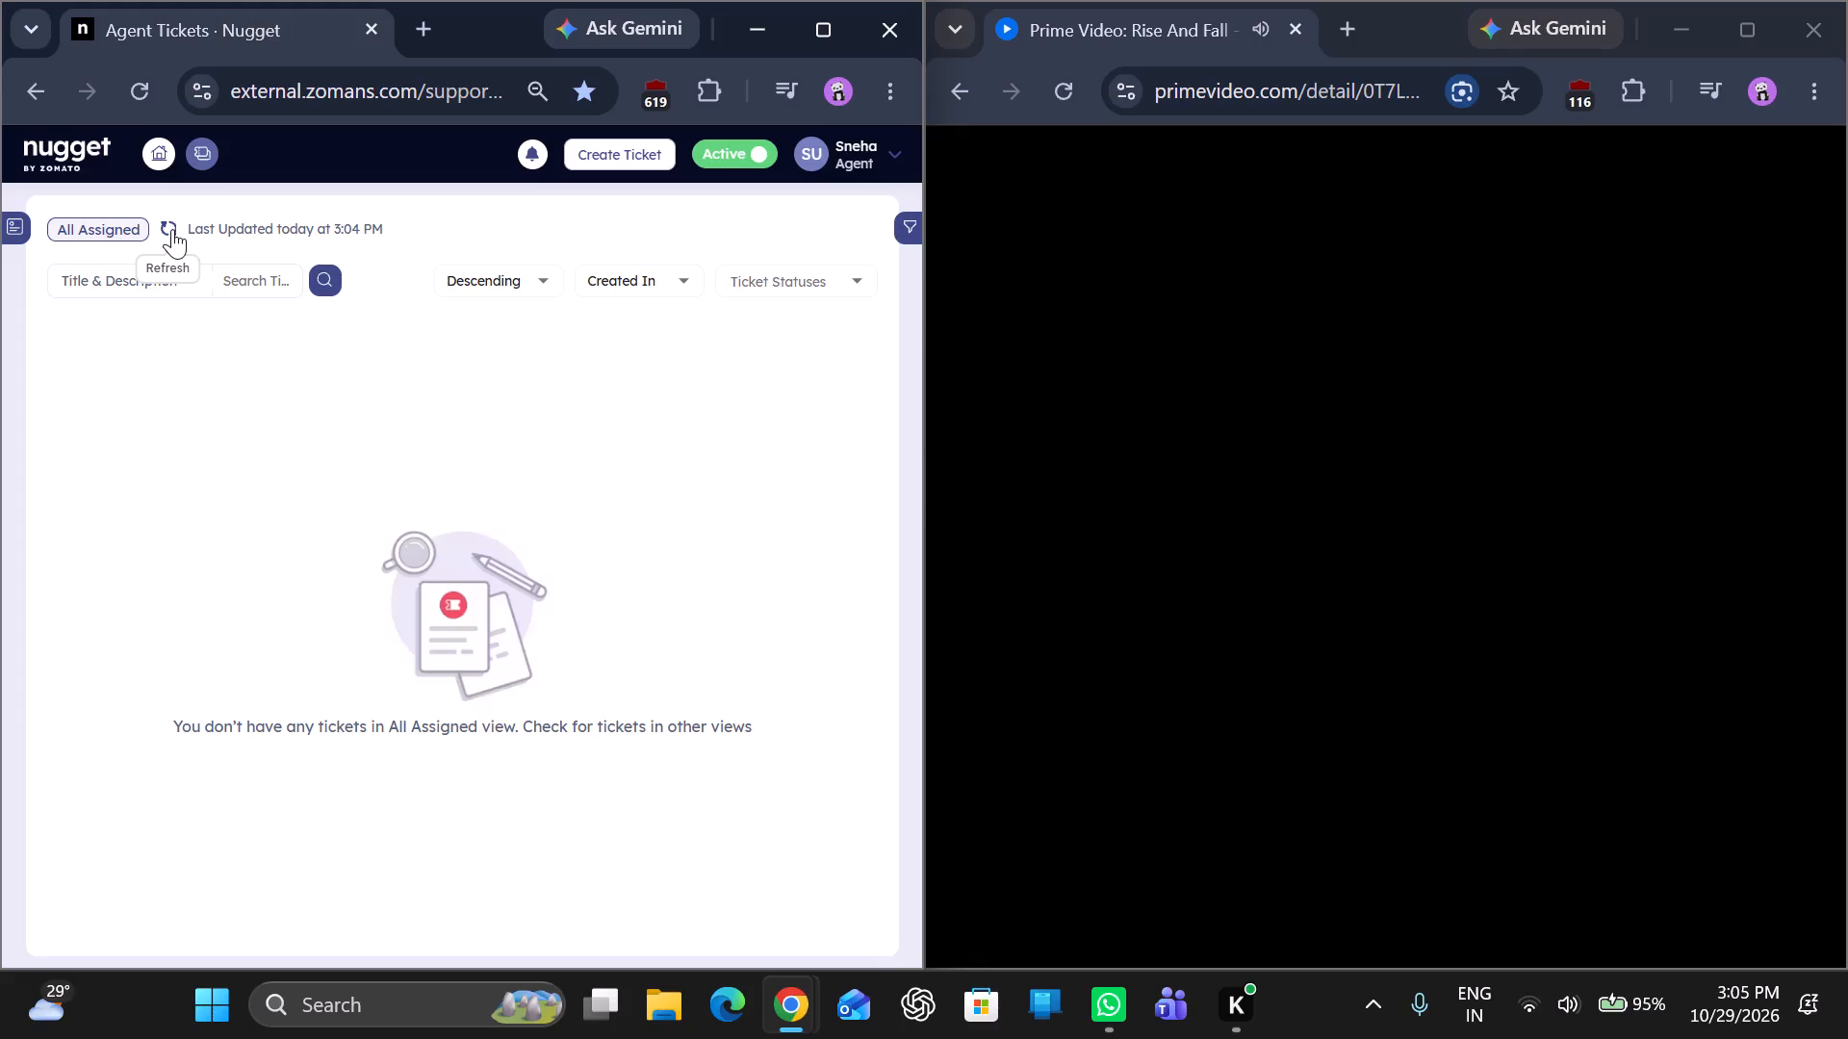
left_click(172, 229)
double_click(167, 224)
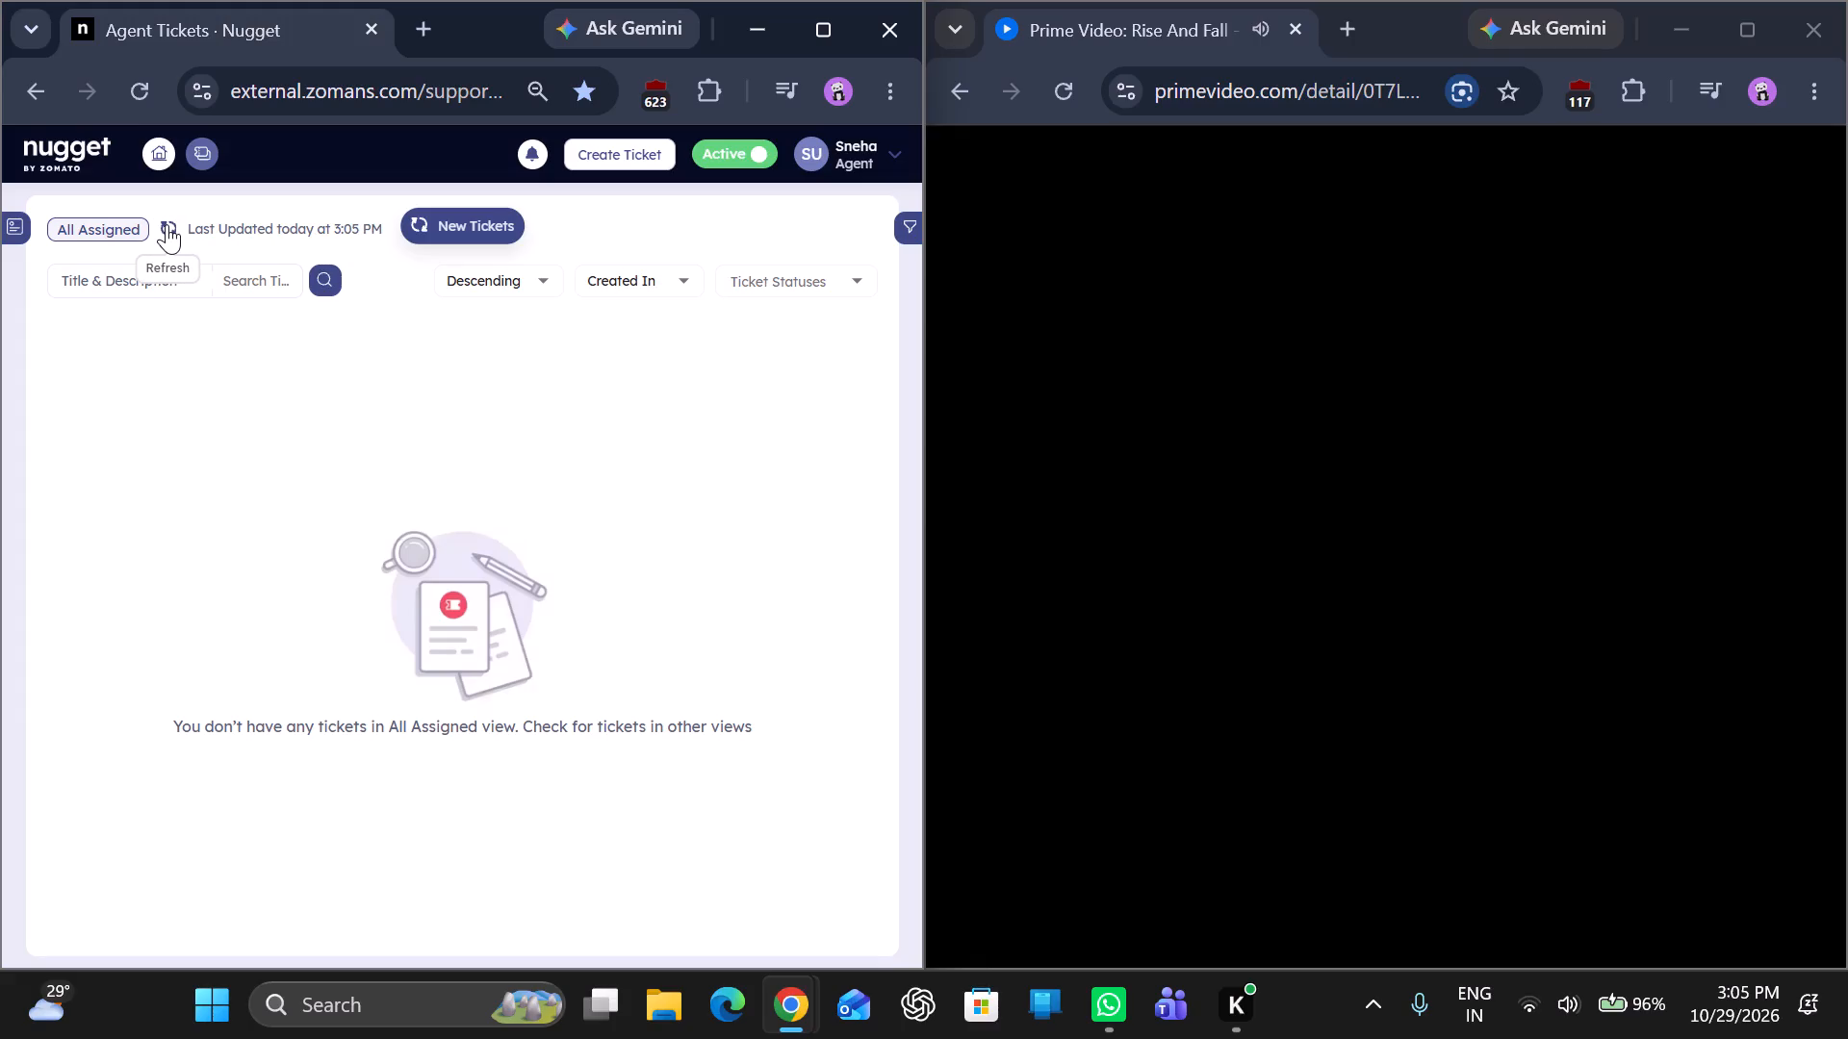
double_click(167, 224)
double_click(214, 383)
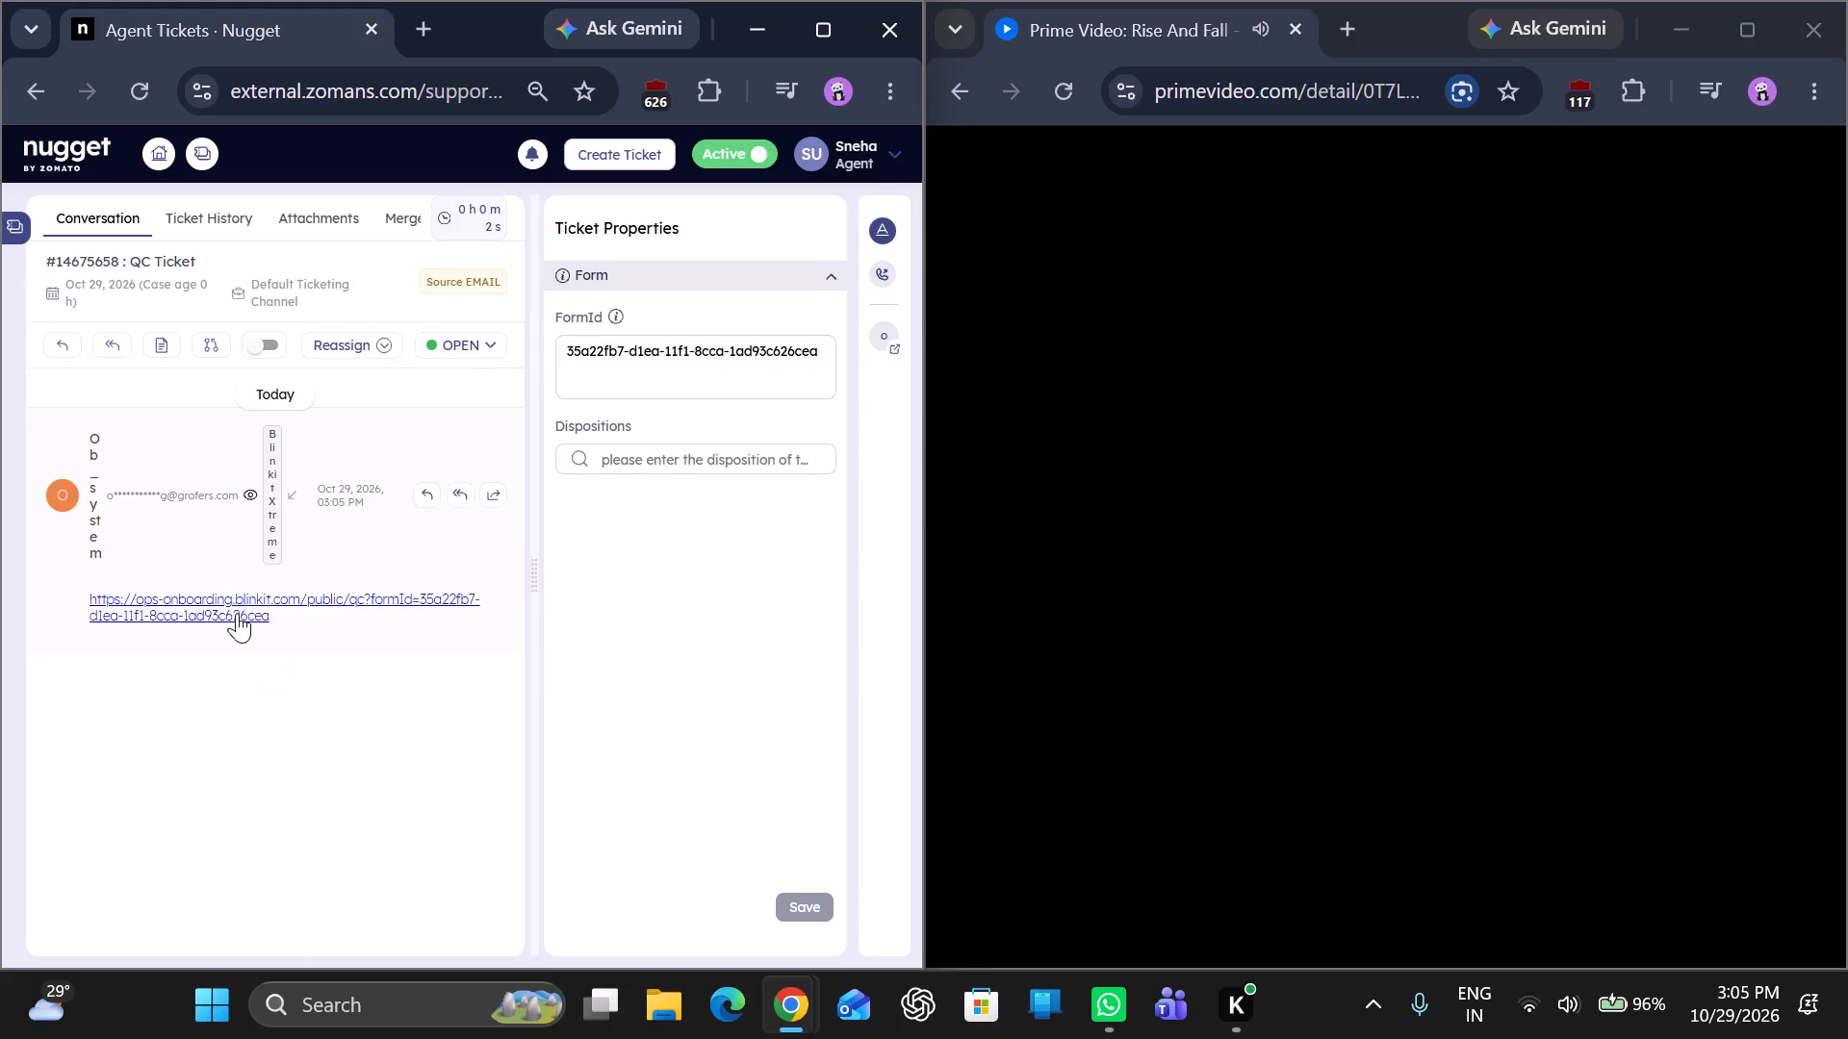
triple_click(237, 613)
left_click(237, 613)
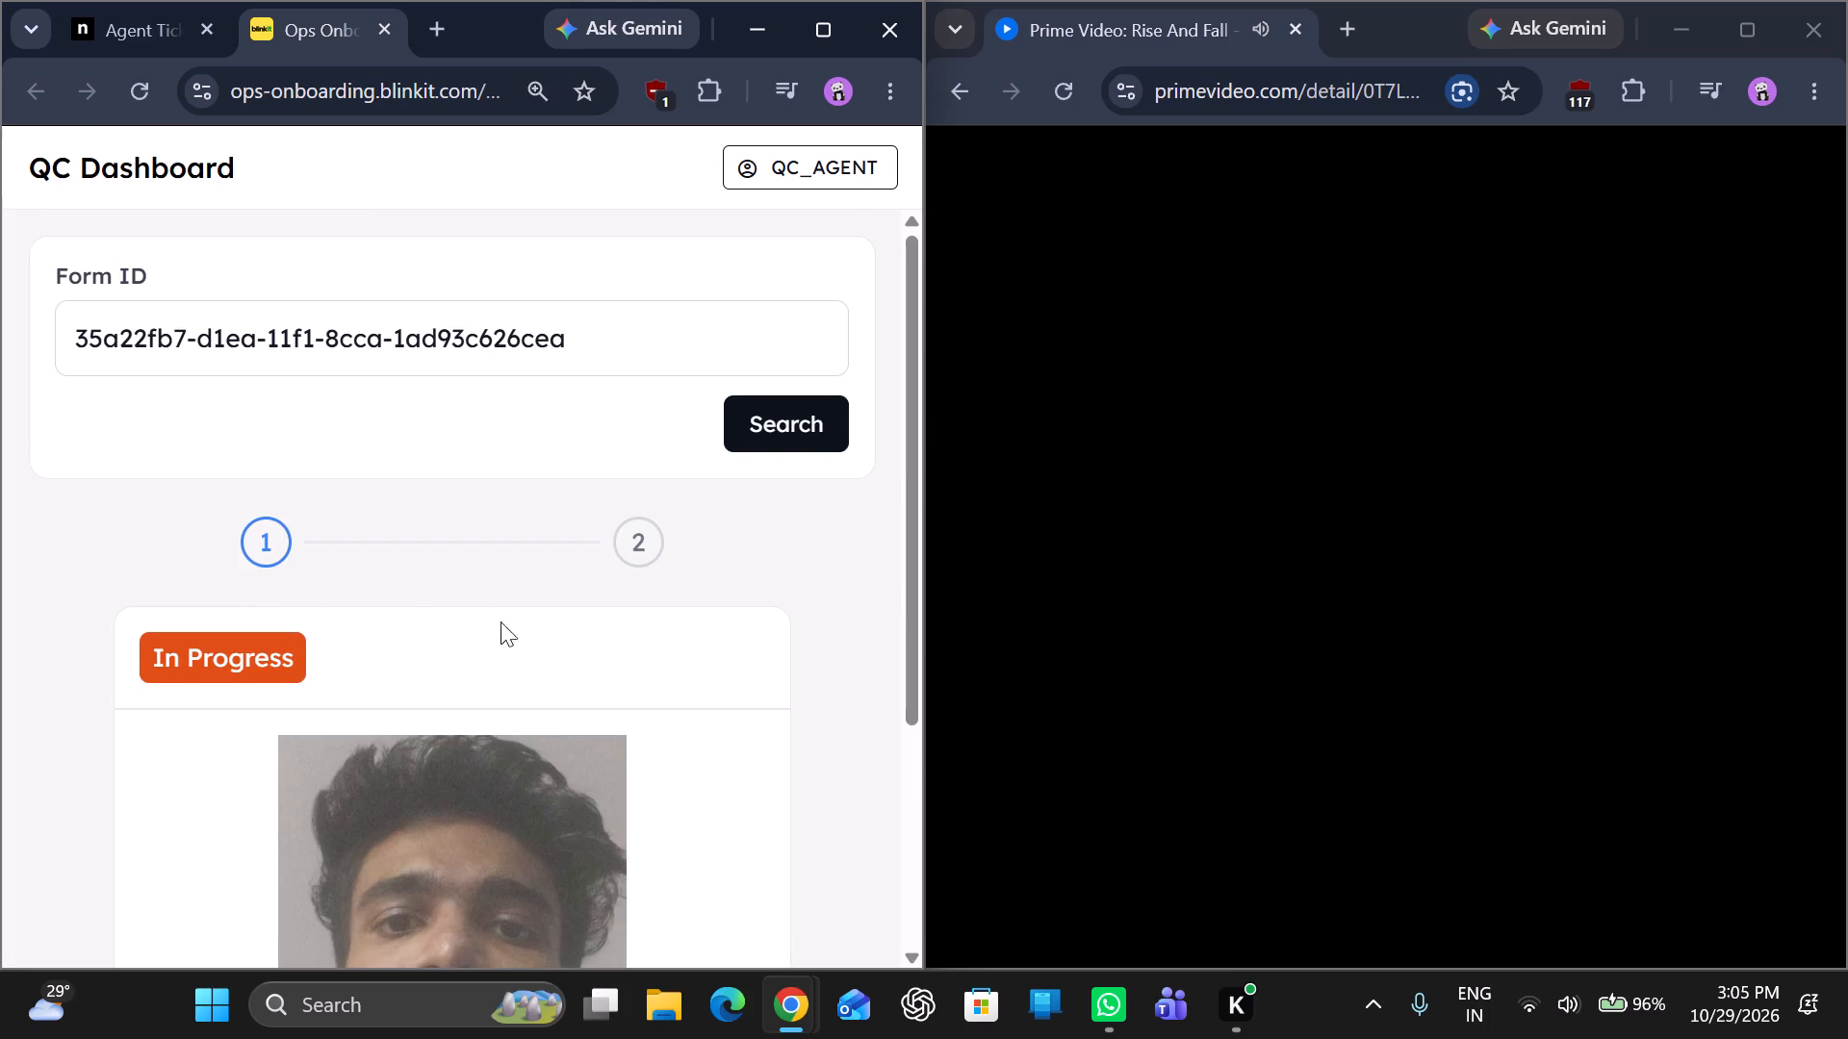
scroll(508, 625, "down", 1)
scroll(525, 637, "up", 1)
scroll(528, 640, "down", 3)
left_click(546, 877)
scroll(548, 866, "down", 4)
double_click(548, 867)
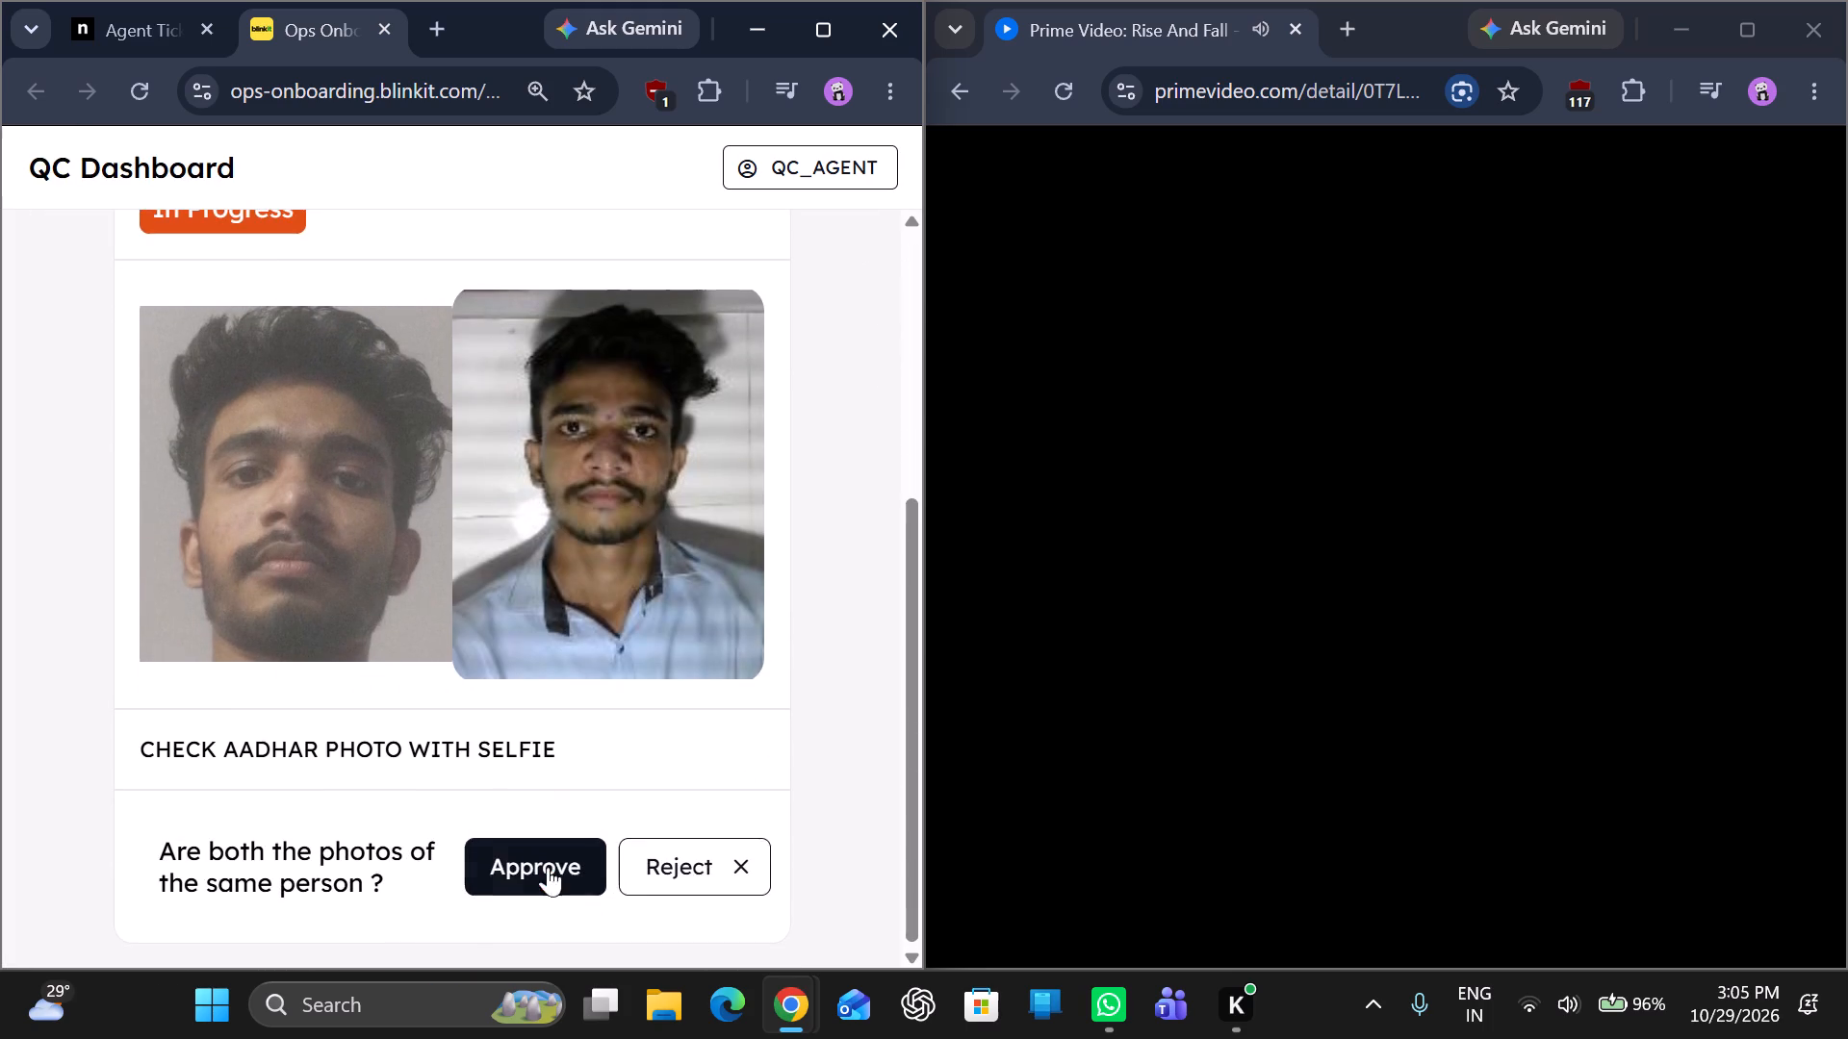
double_click(150, 44)
double_click(463, 333)
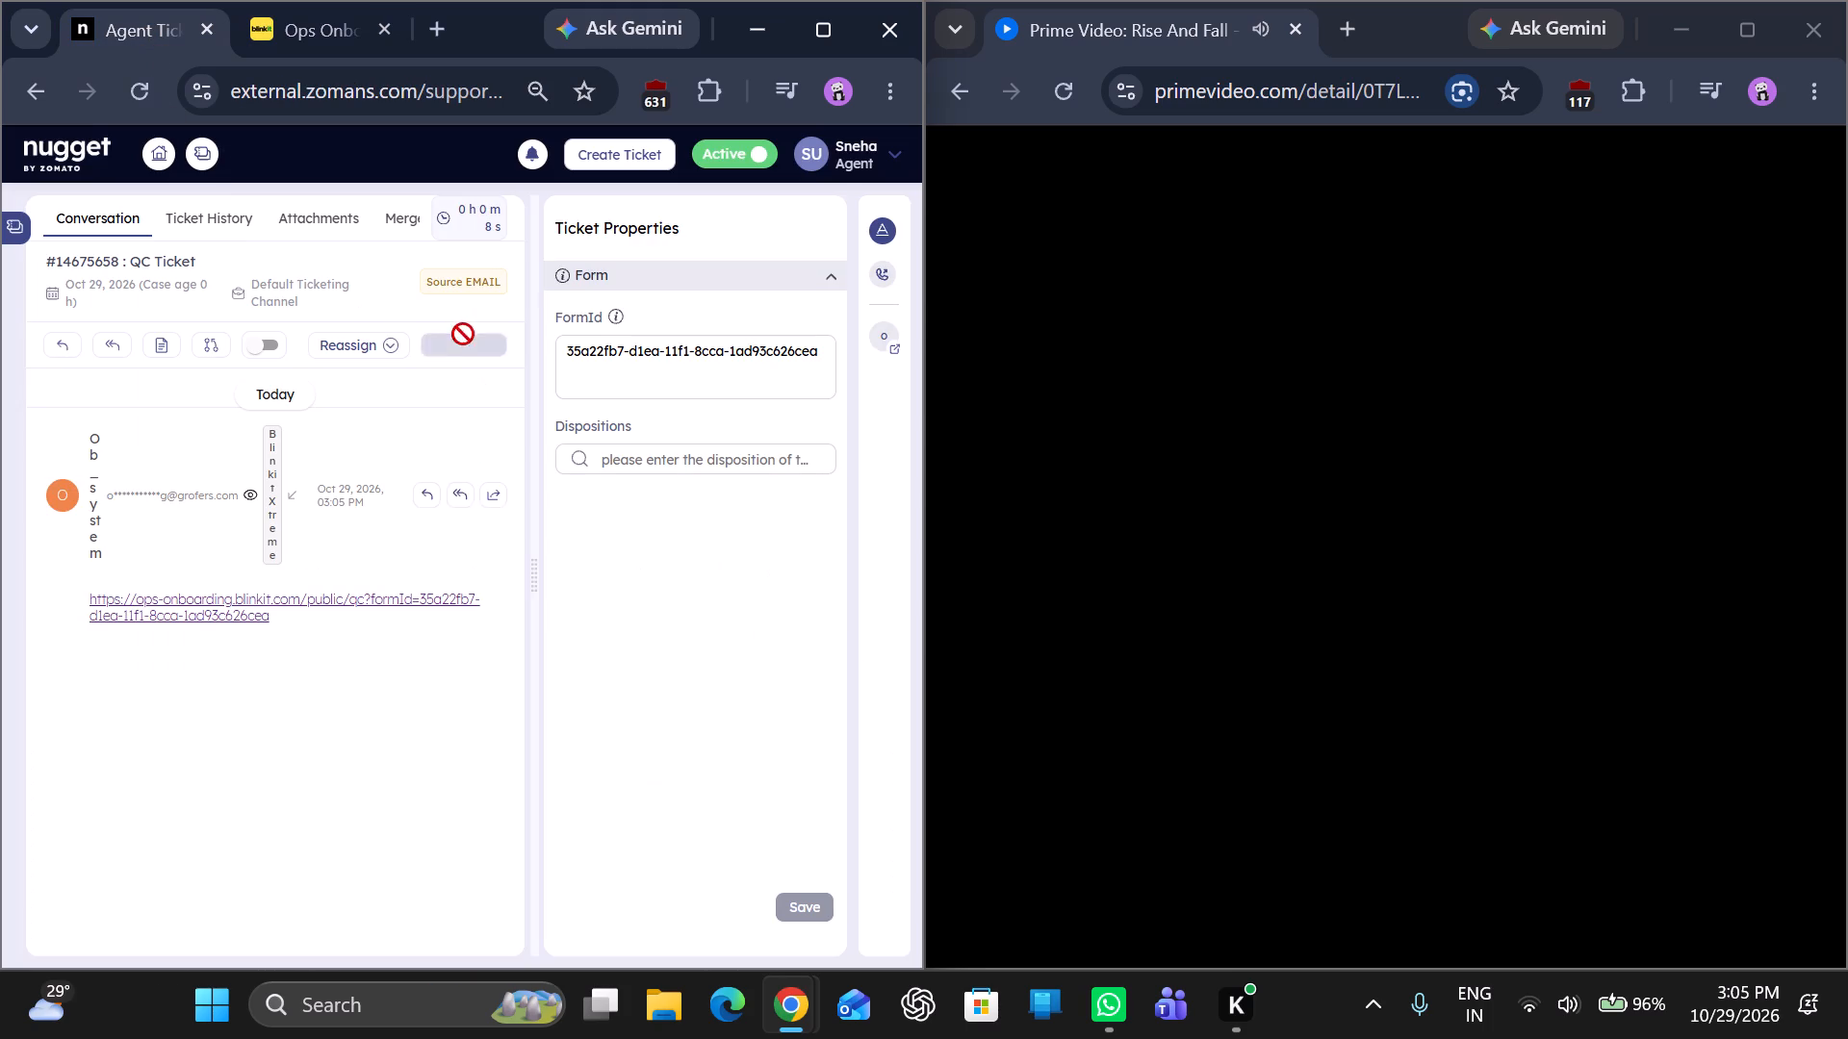
double_click(463, 374)
double_click(470, 339)
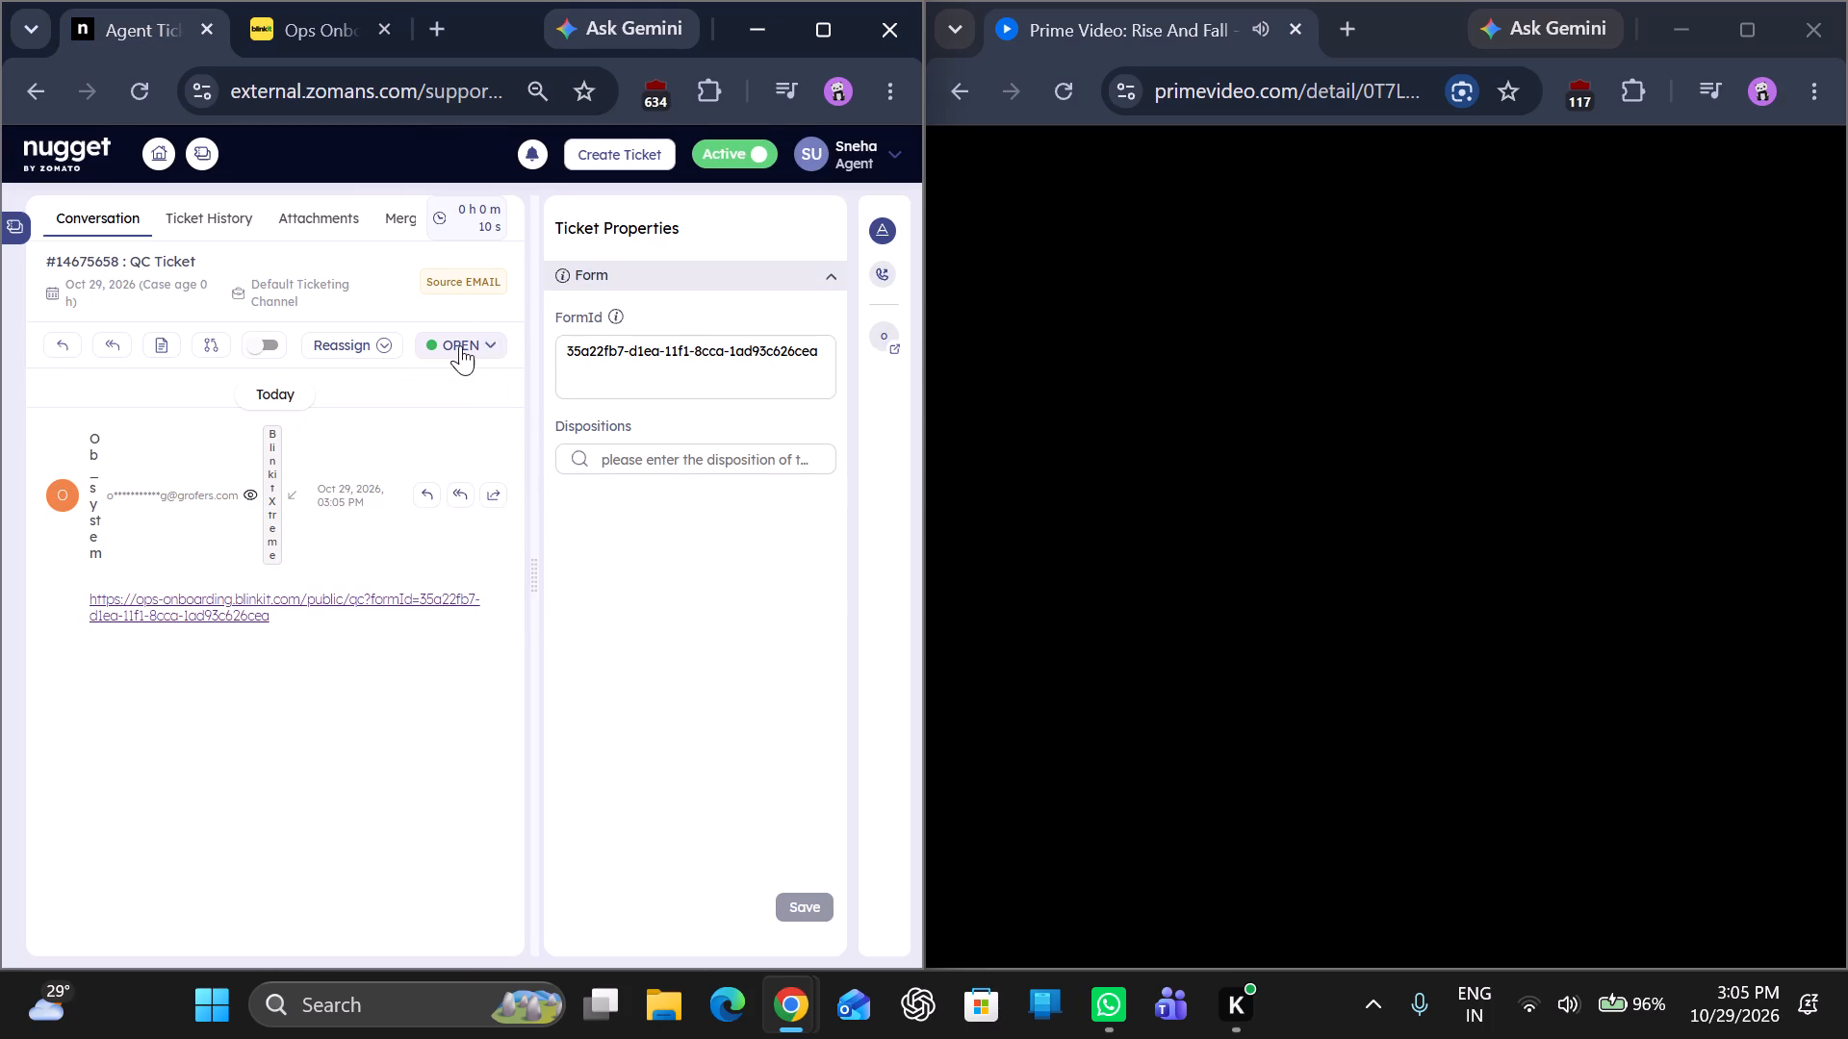
left_click(460, 345)
left_click(463, 383)
left_click(673, 616)
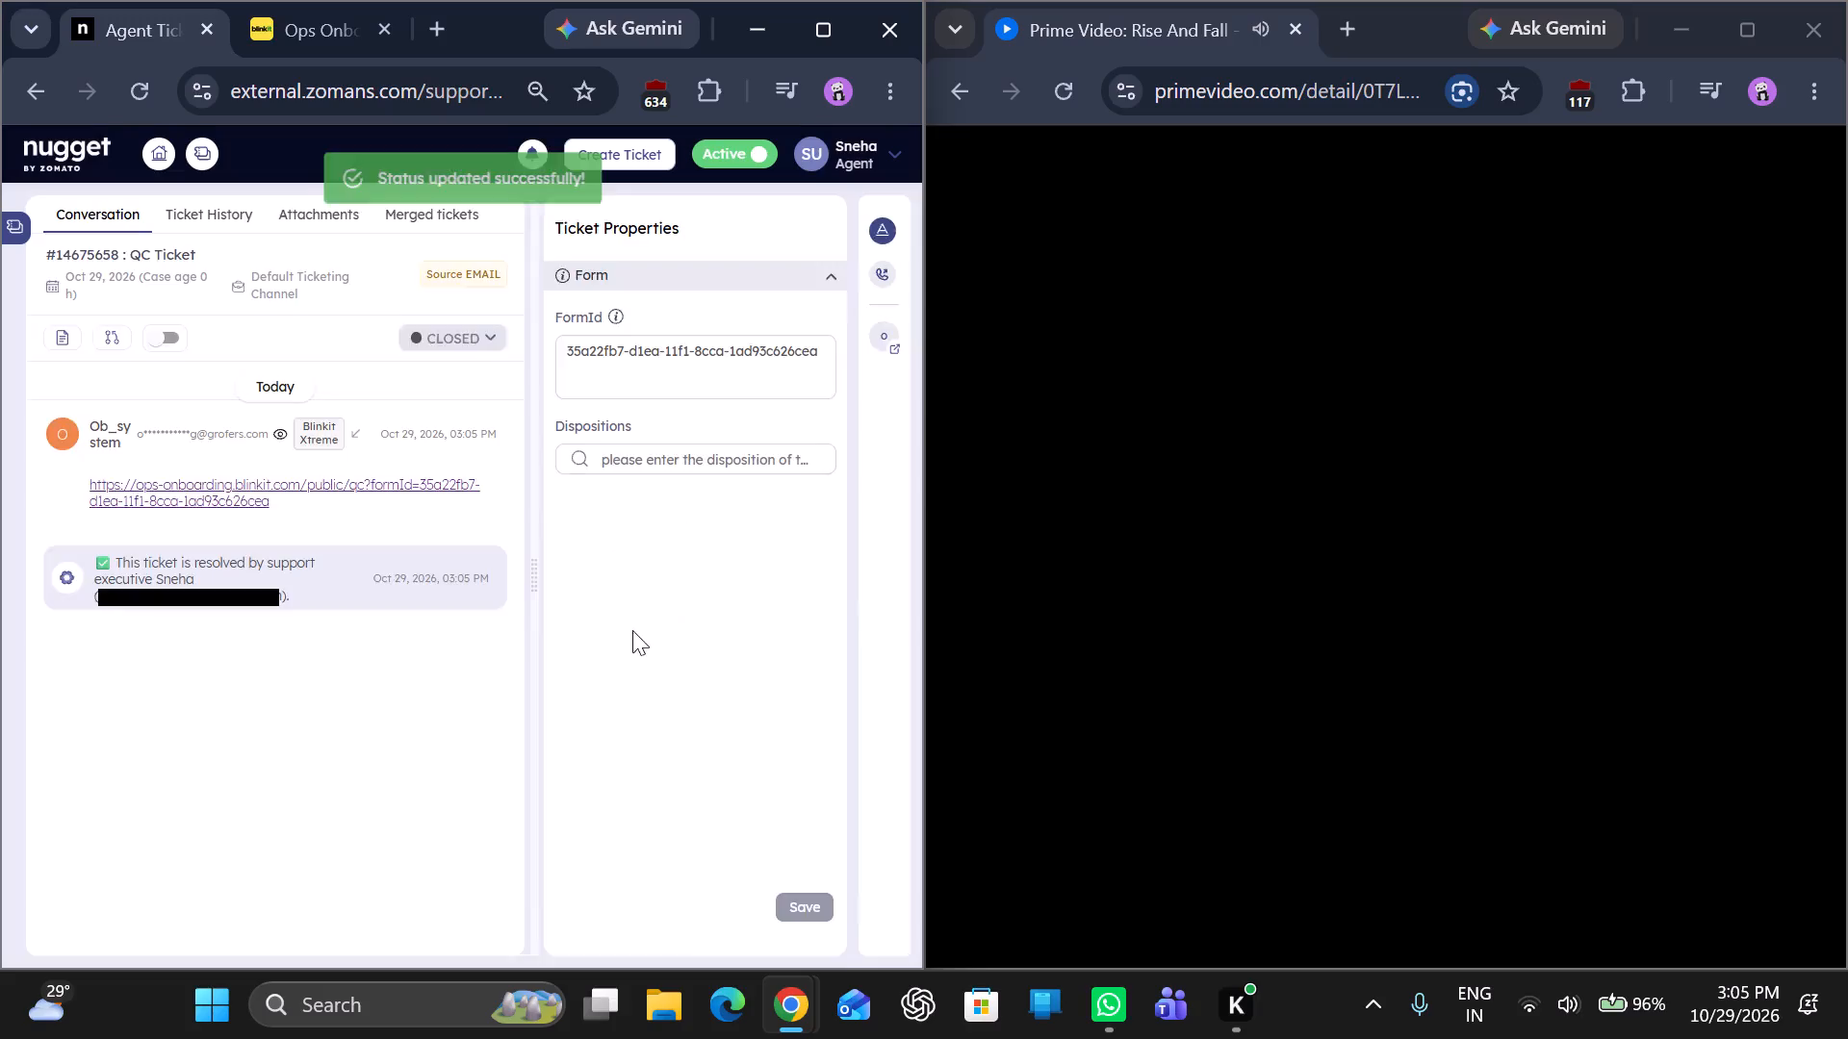
left_click(555, 758)
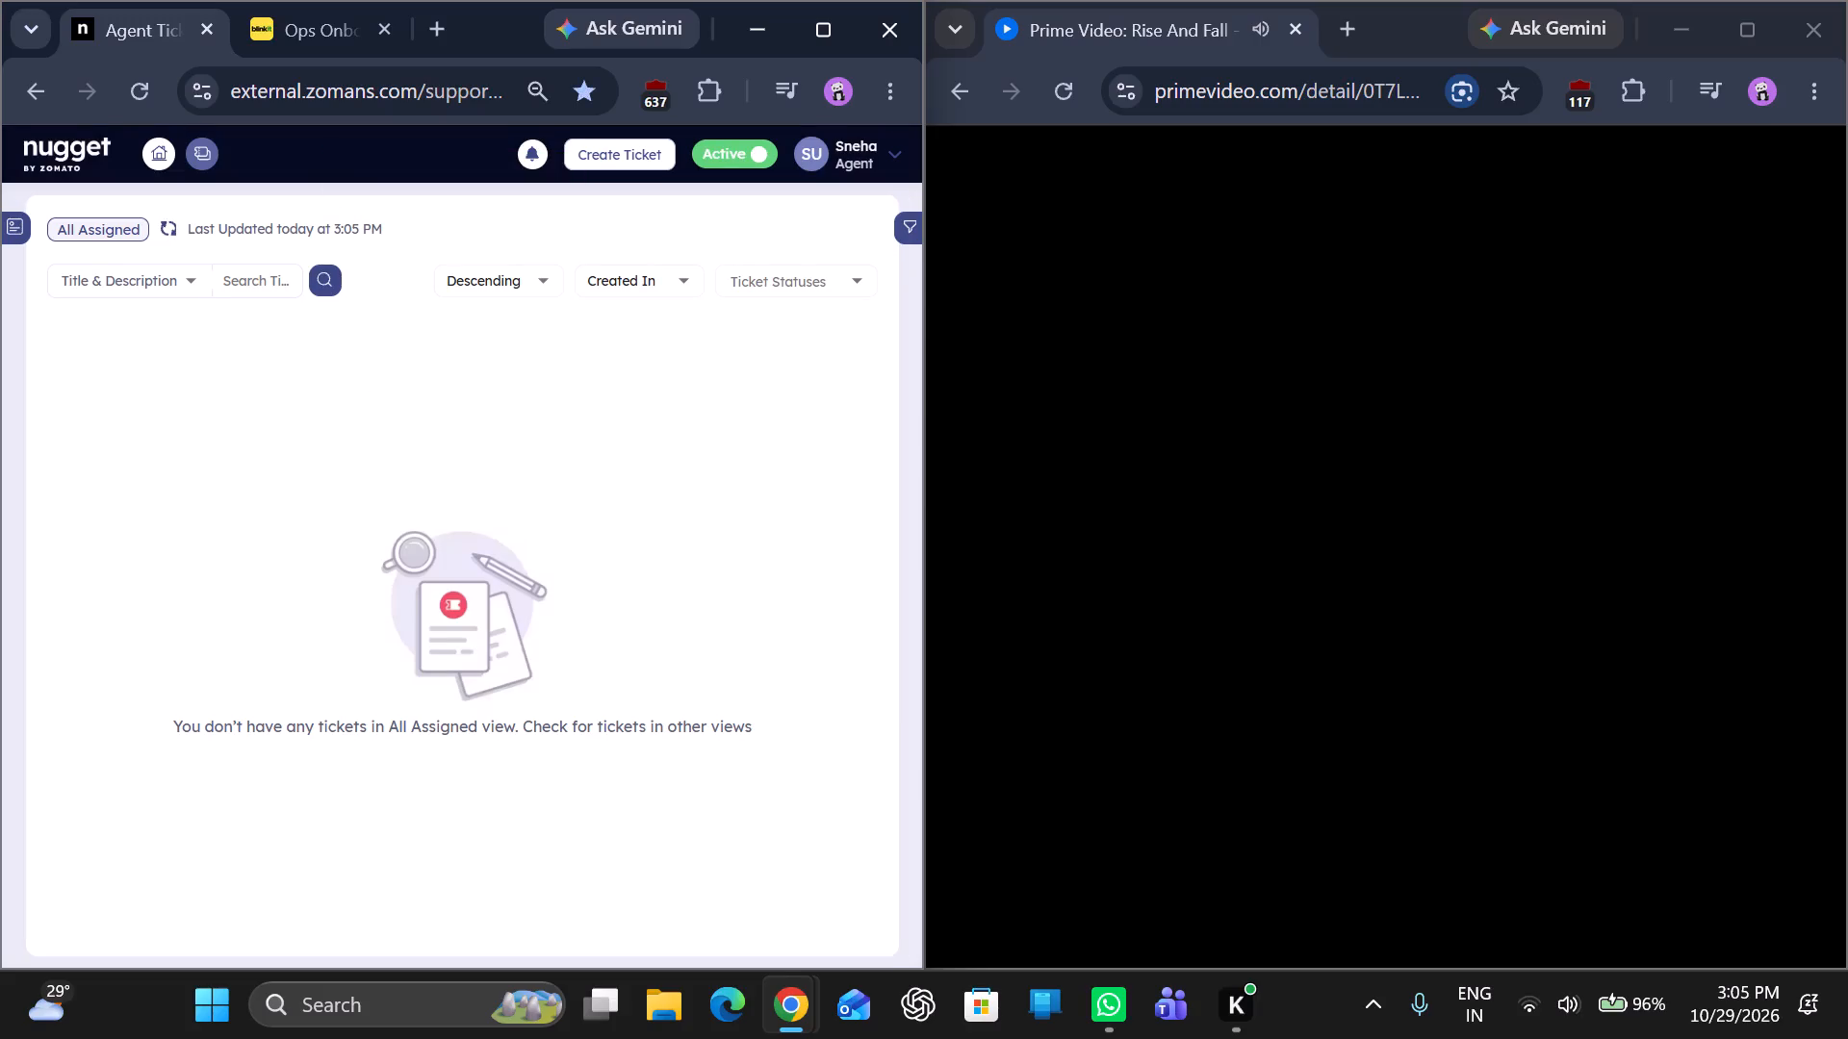
double_click(380, 28)
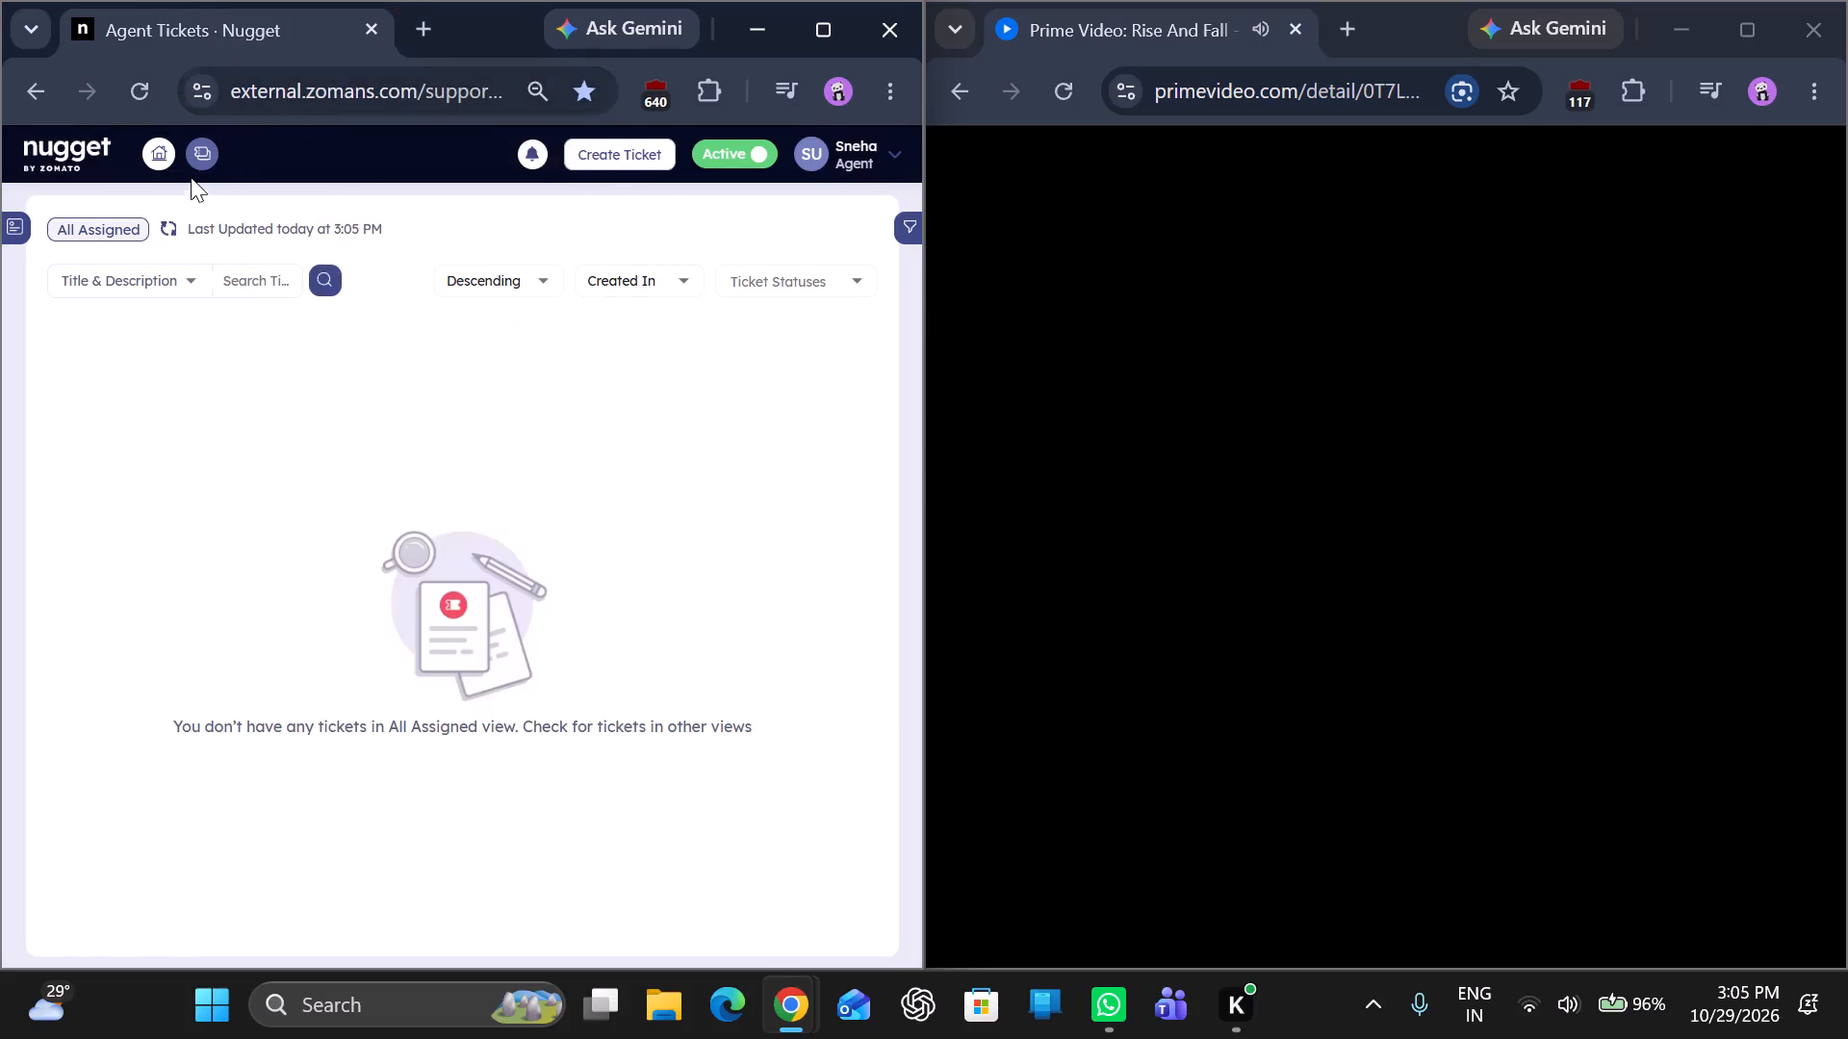
Refresh the All Assigned list for new tickets, open QC ticket #14694008 and follow its onboarding form link.
left_click(171, 229)
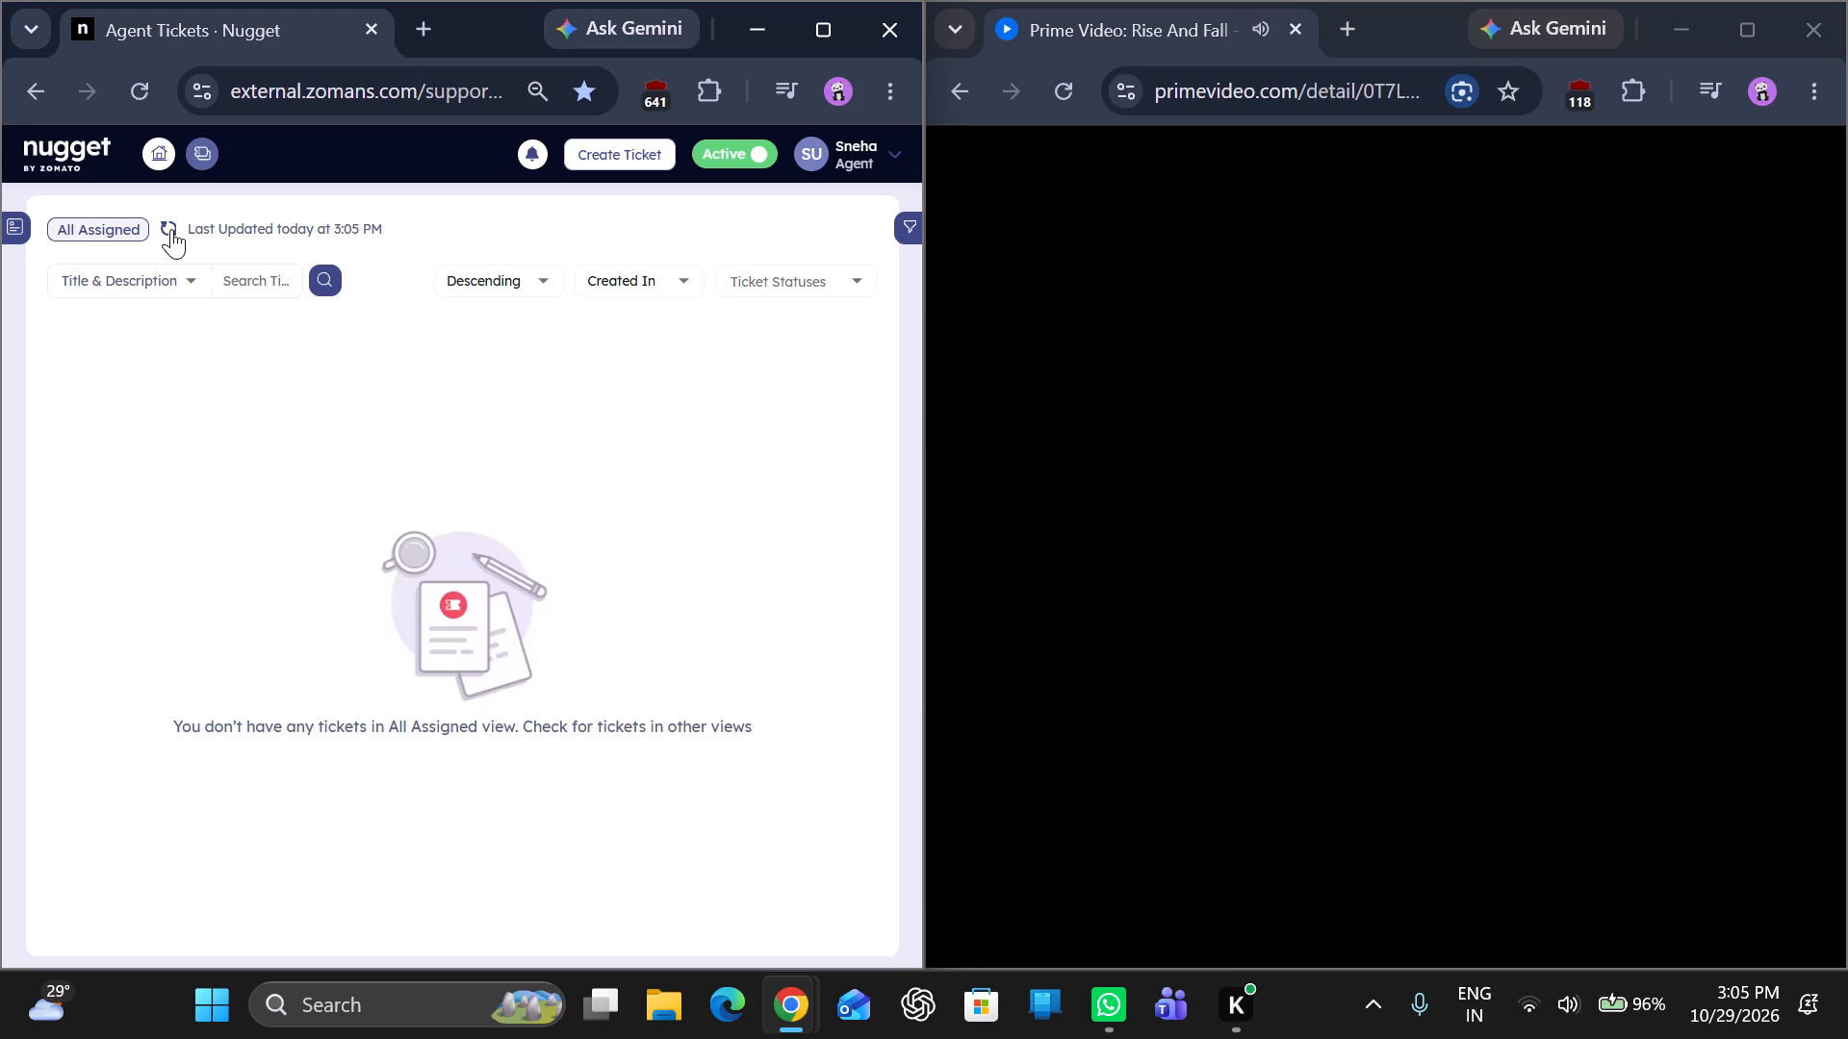
left_click(171, 229)
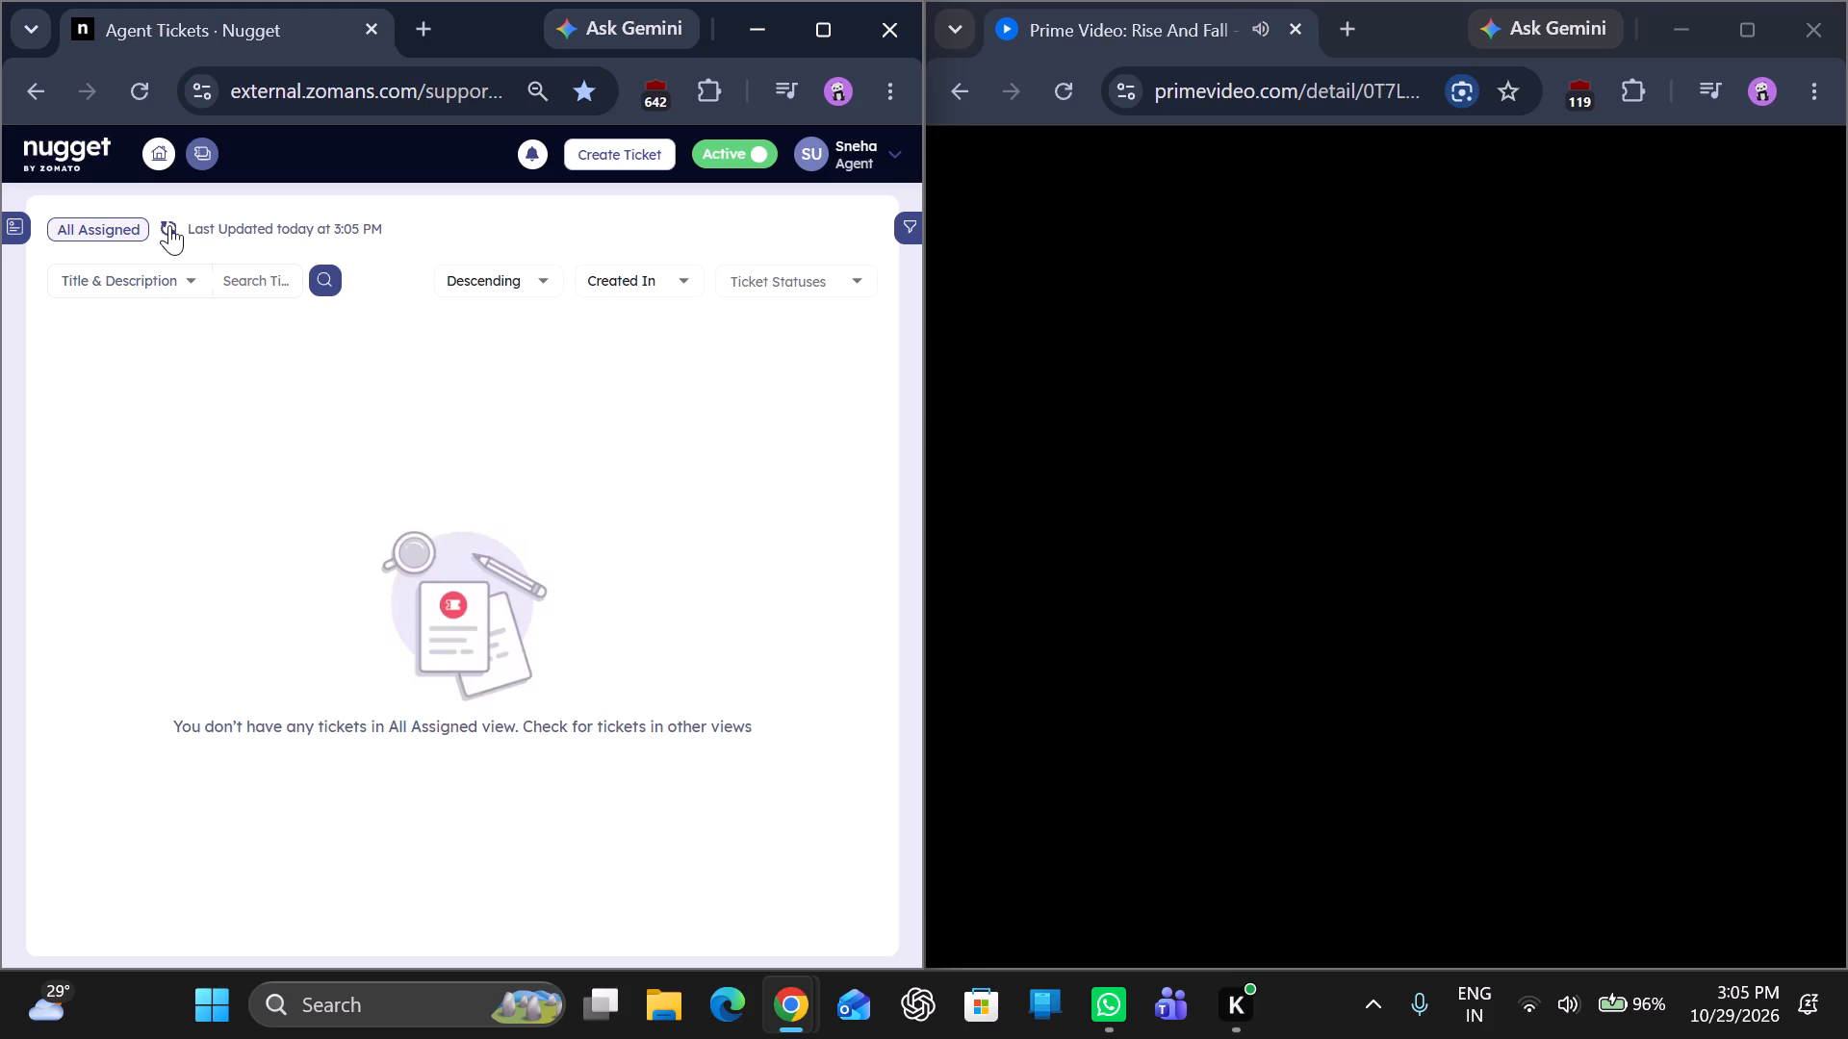
left_click(169, 225)
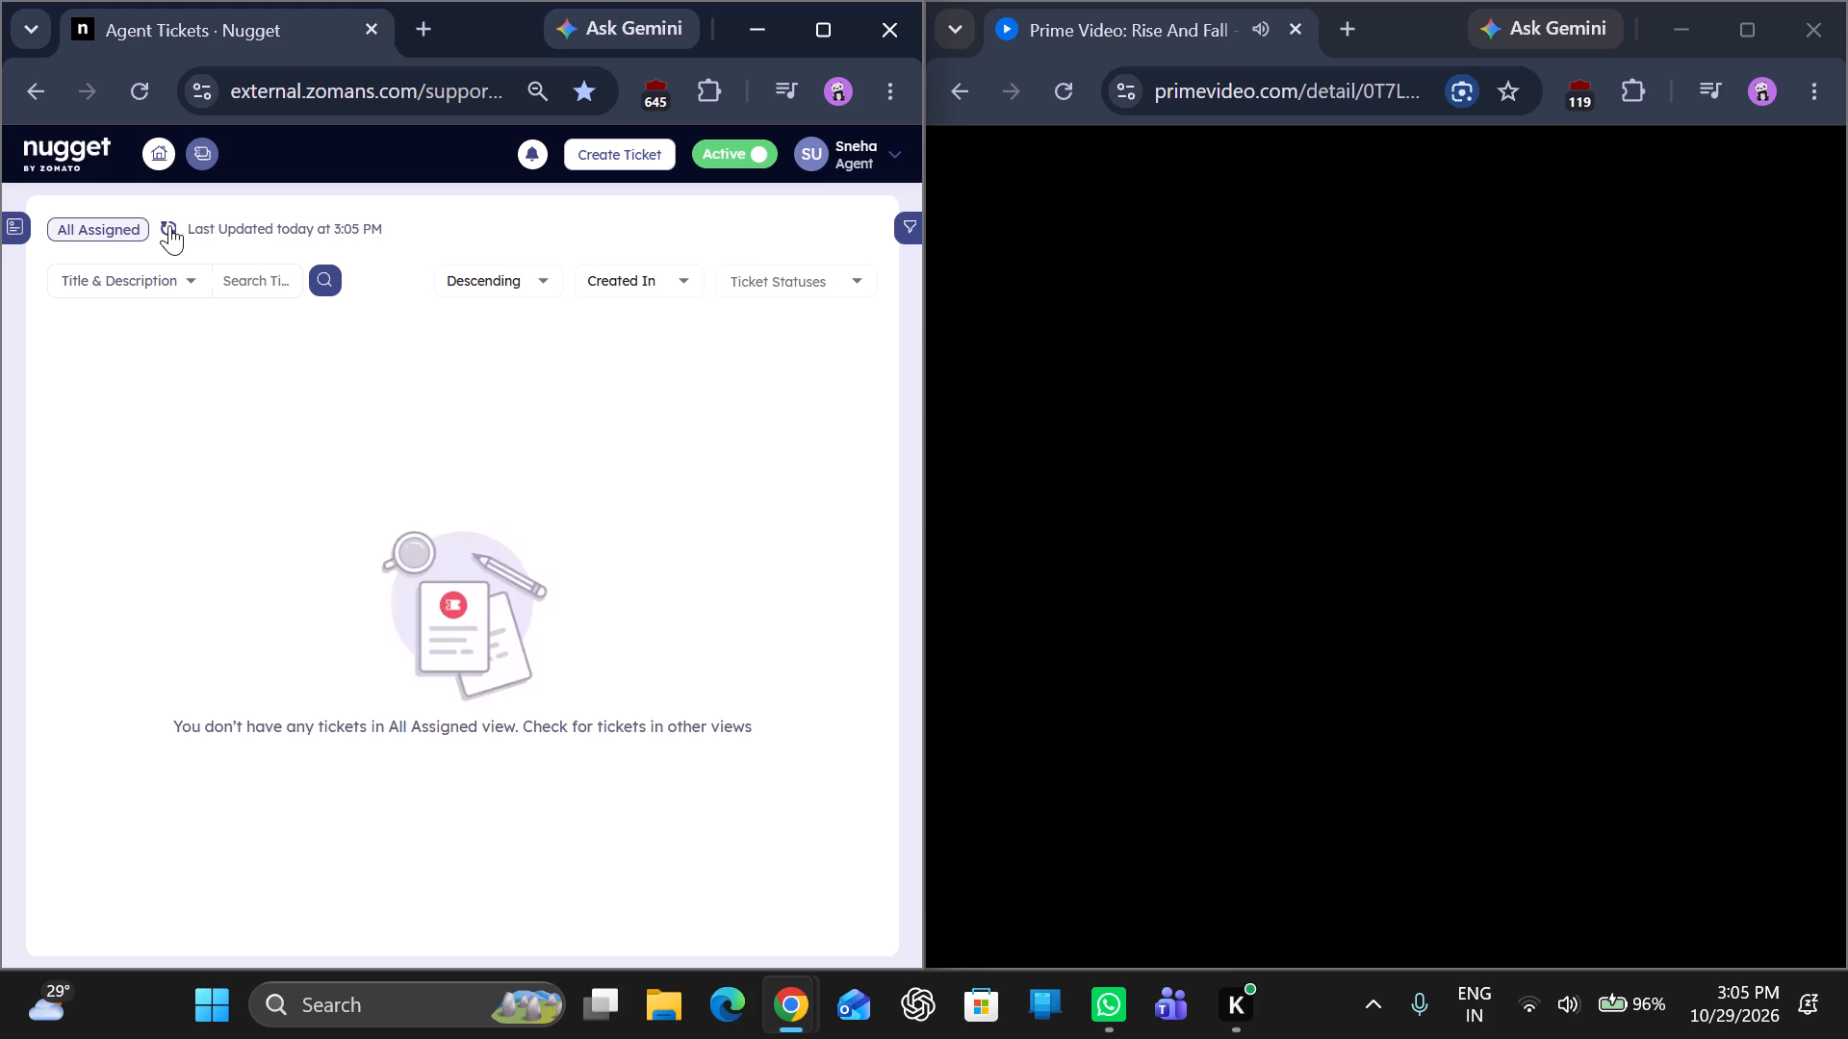
left_click(169, 225)
left_click(199, 419)
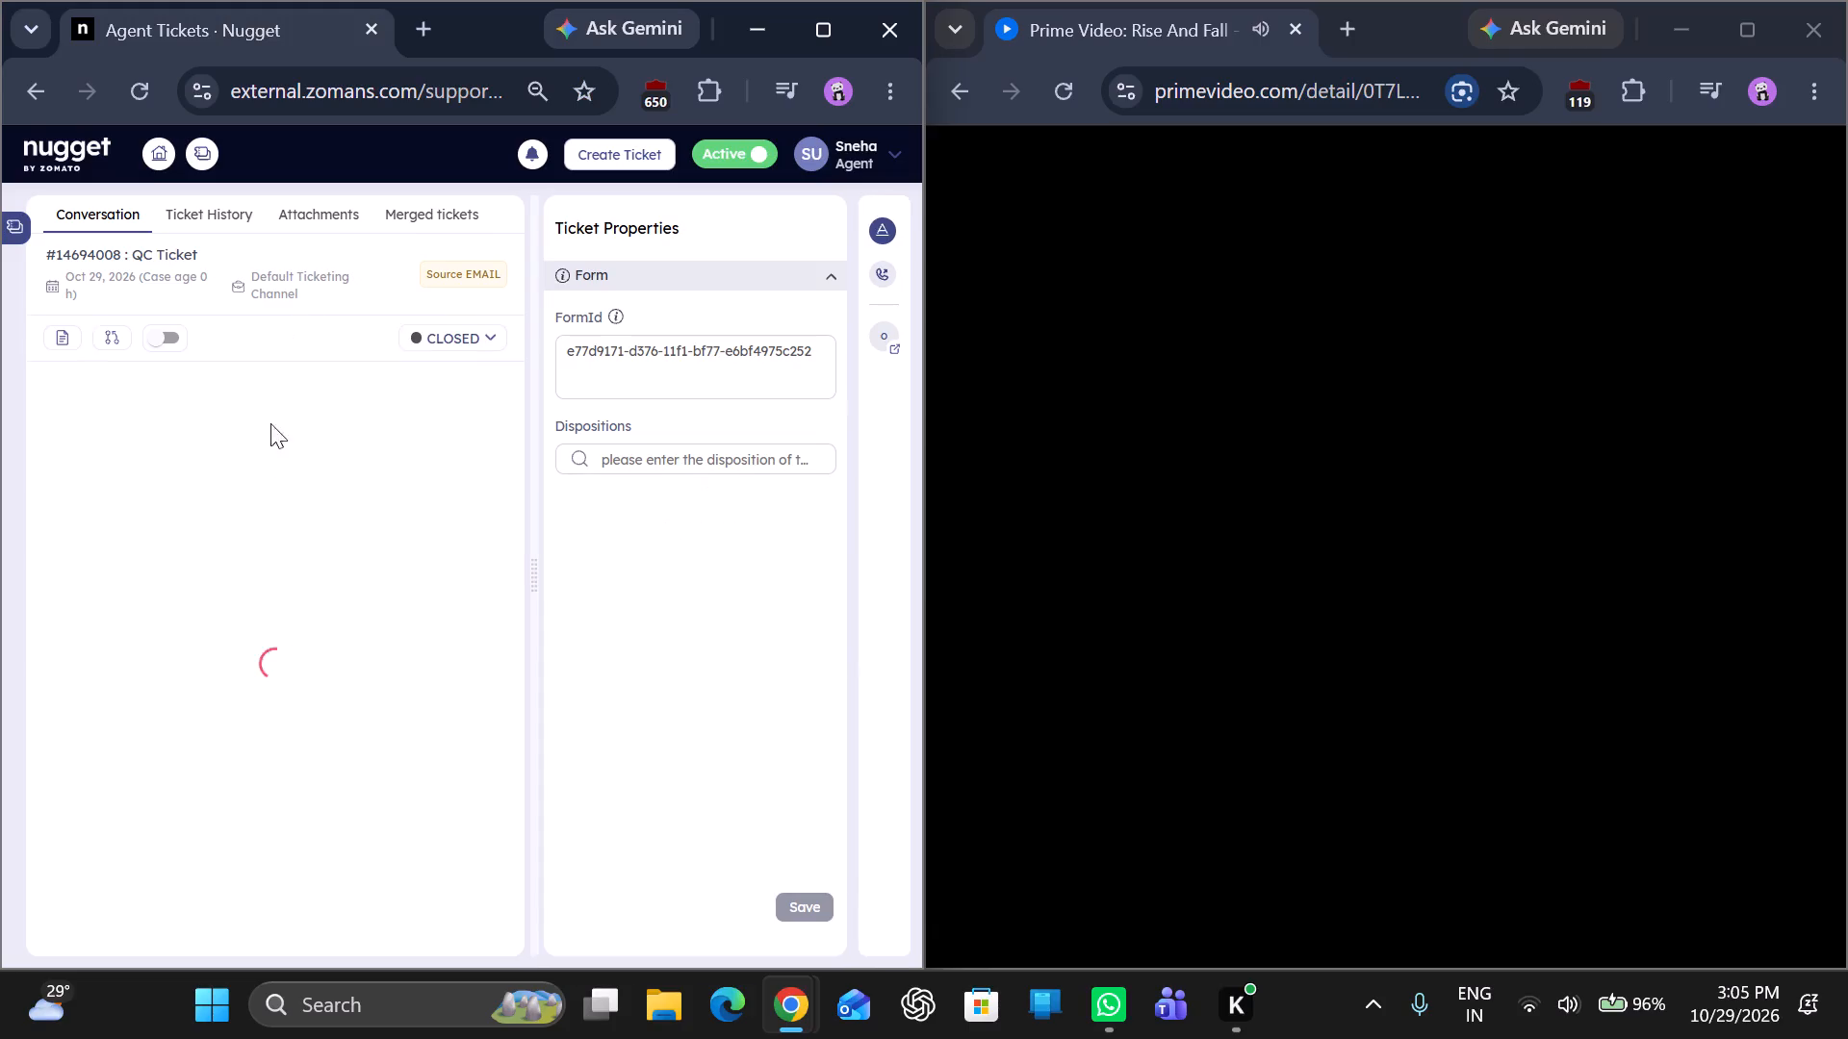
left_click(245, 483)
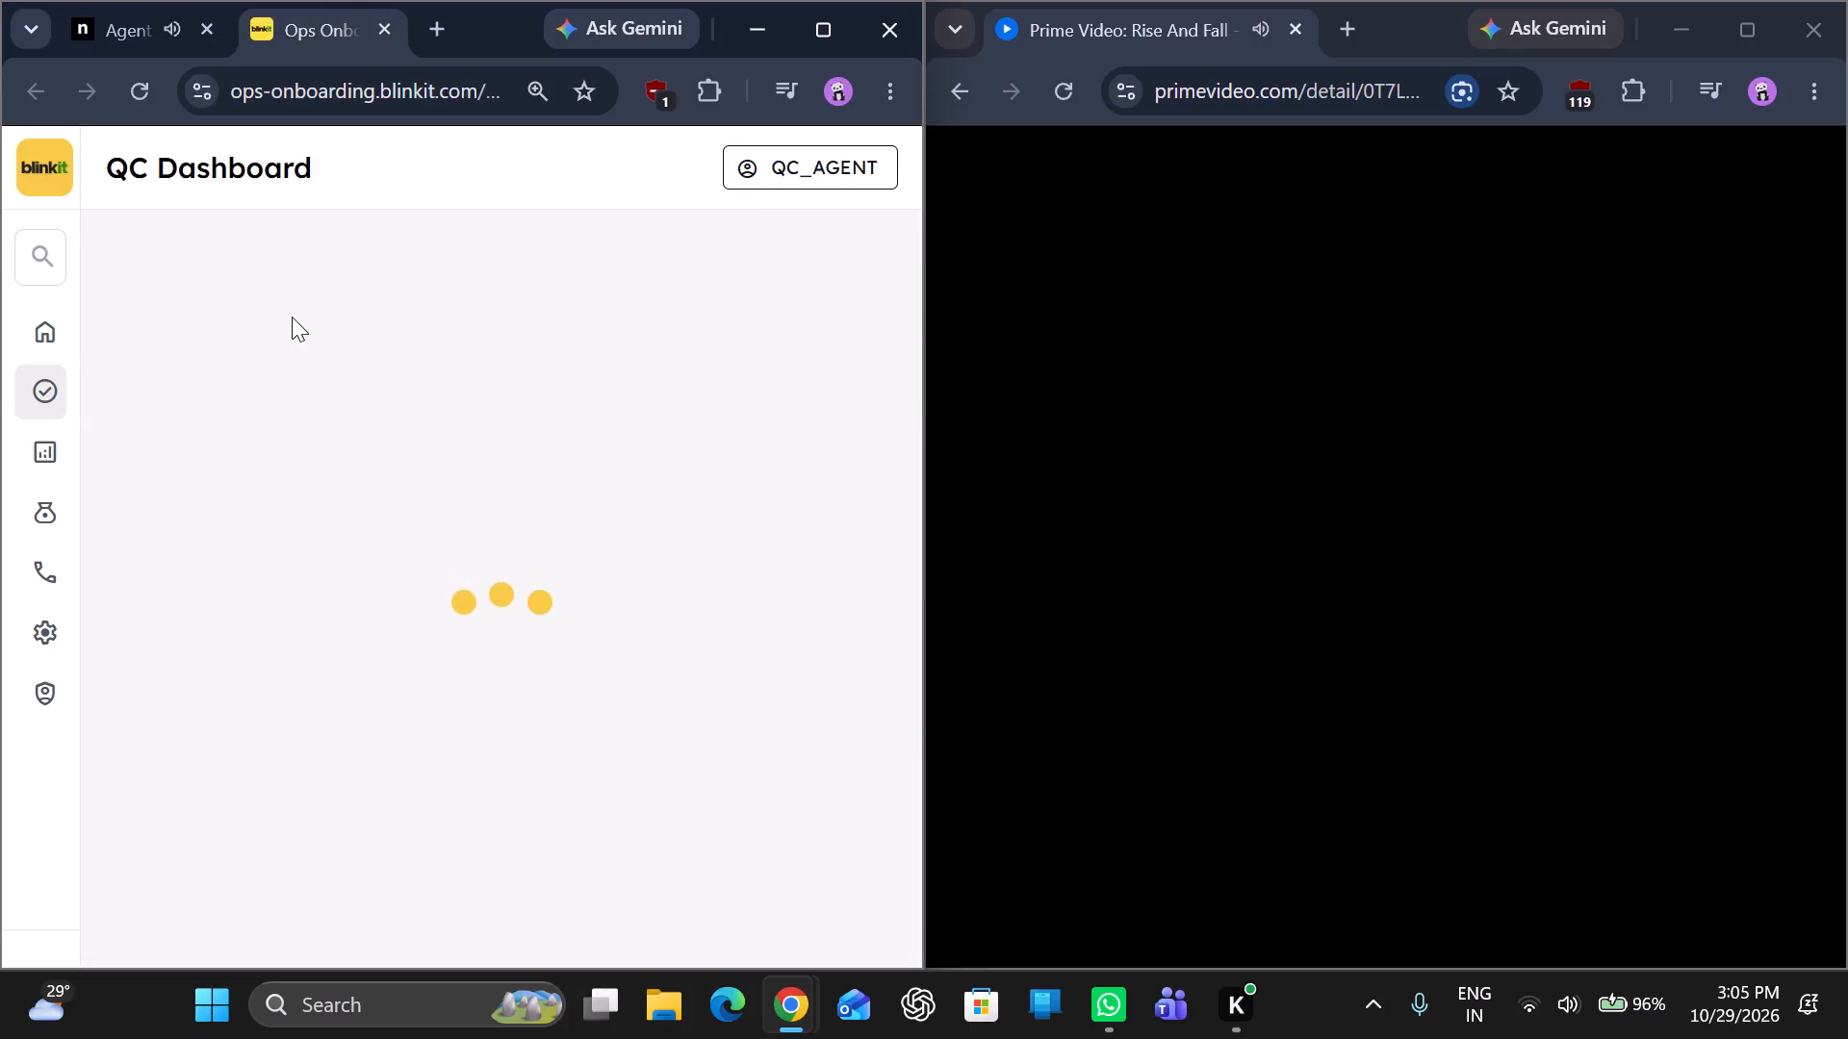
scroll(520, 414, "down", 4)
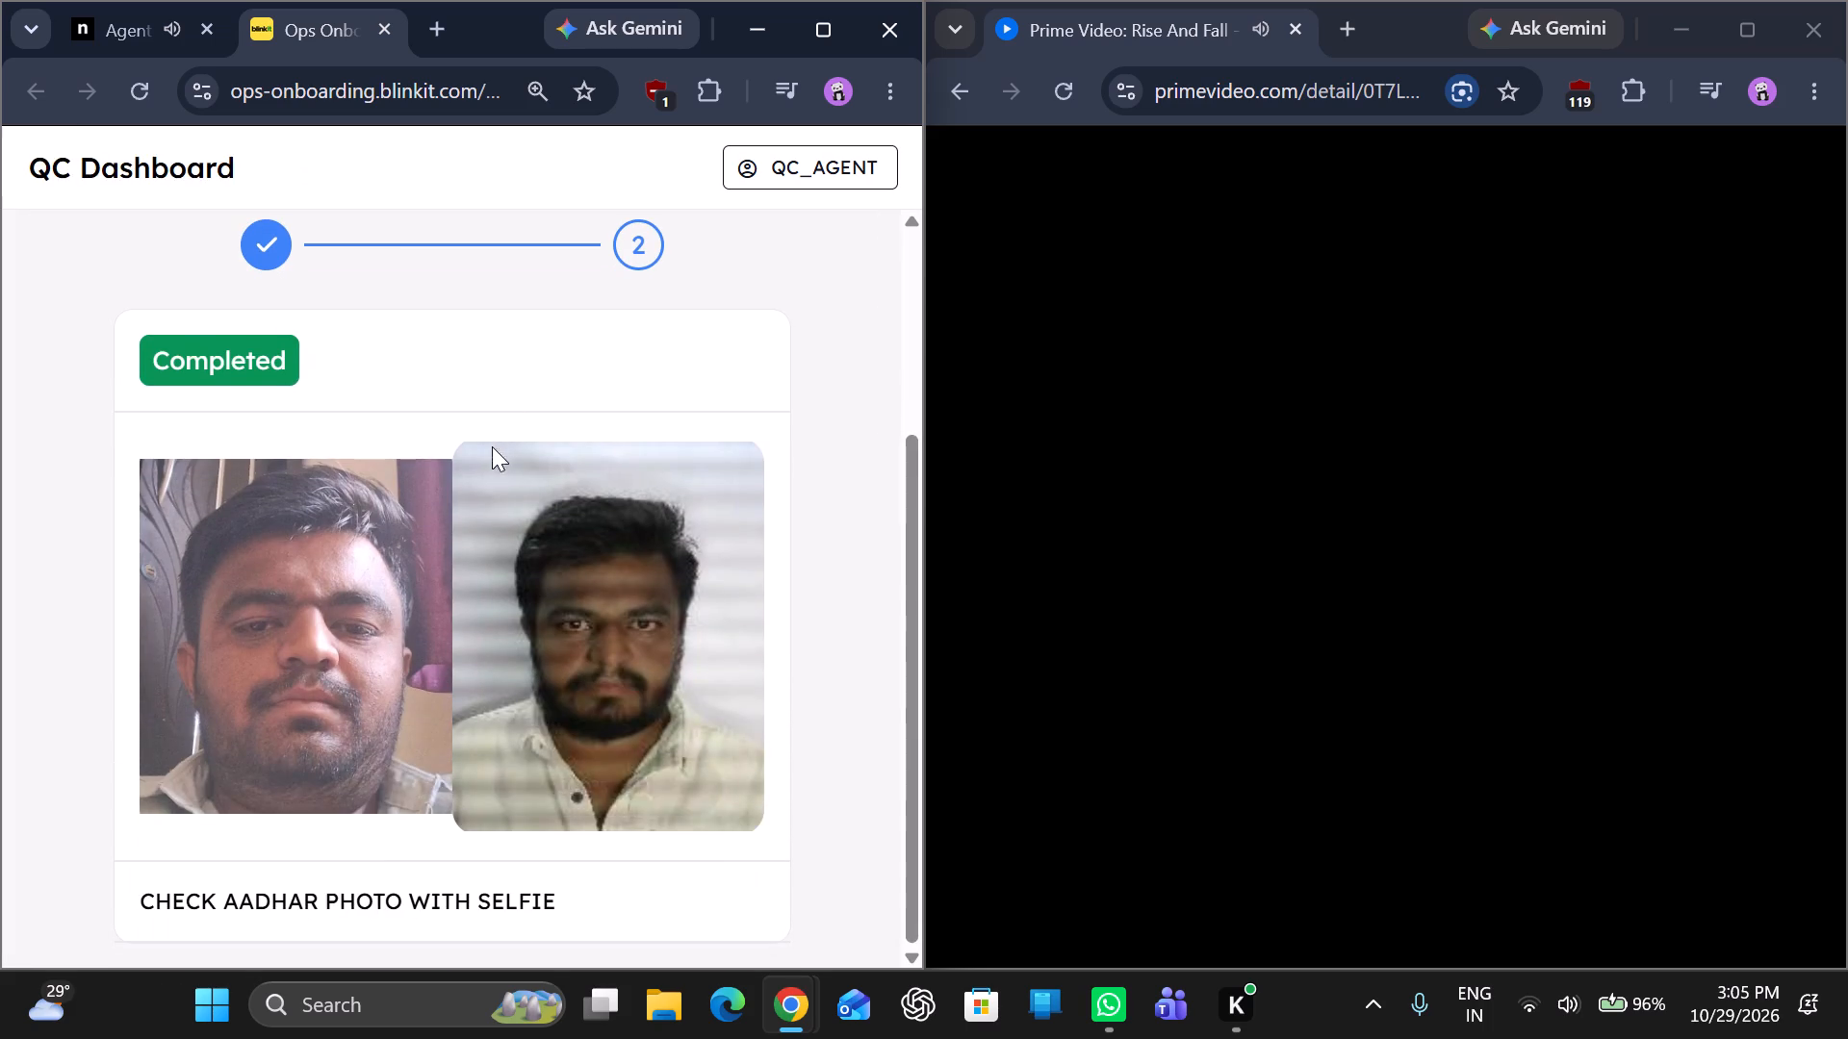
double_click(381, 32)
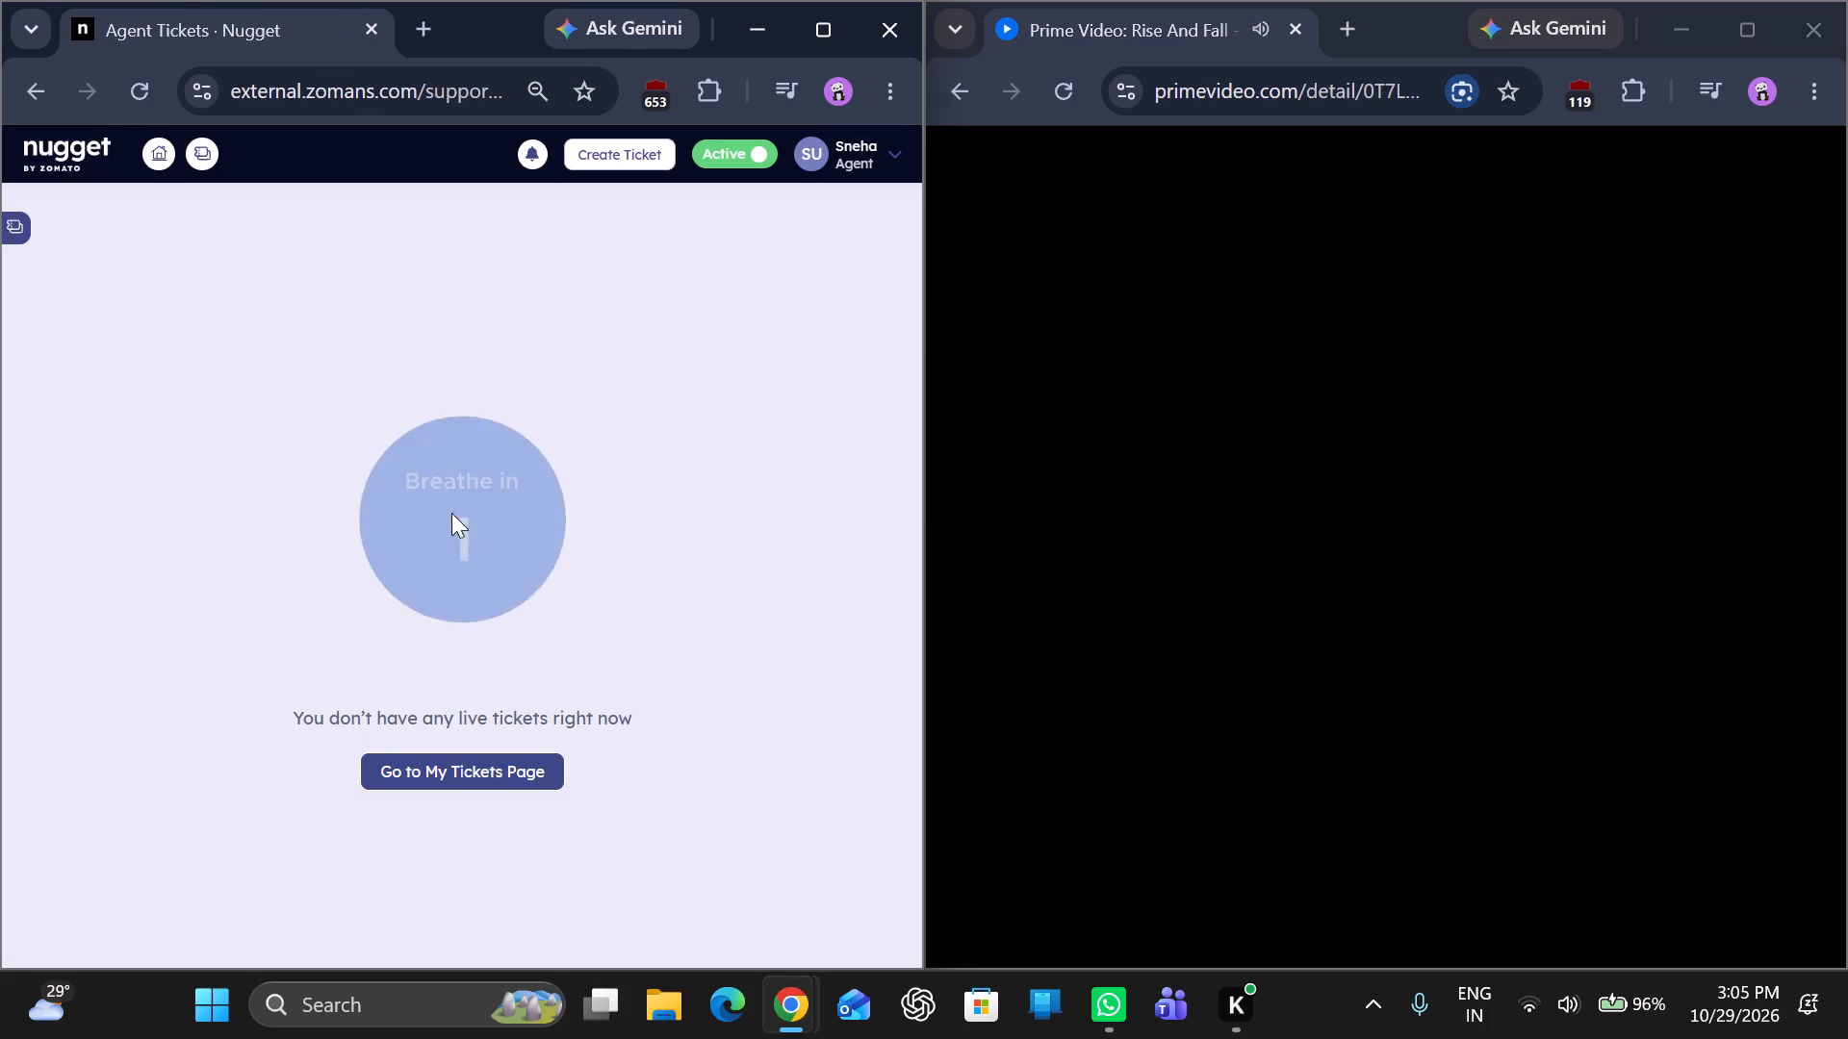
left_click(472, 771)
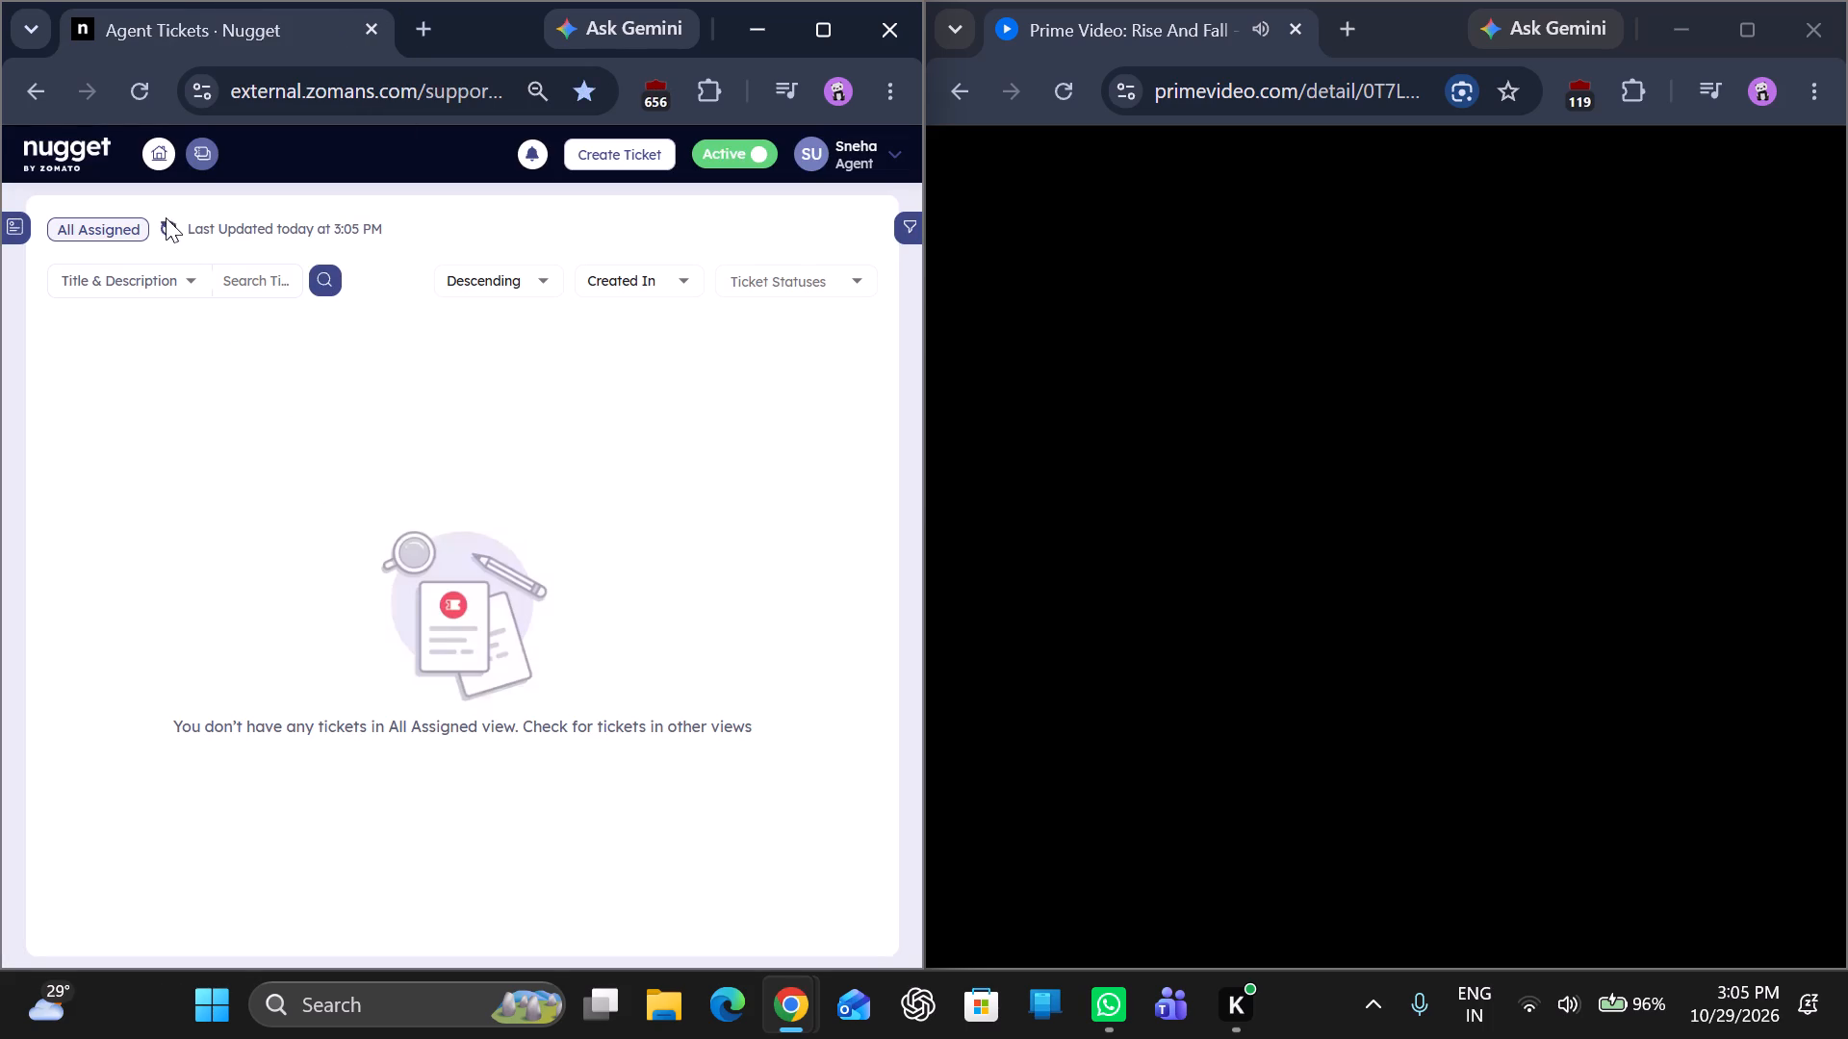
Refresh the All Assigned list for new tickets, open QC ticket #14679293 and follow its onboarding form link.
left_click(168, 226)
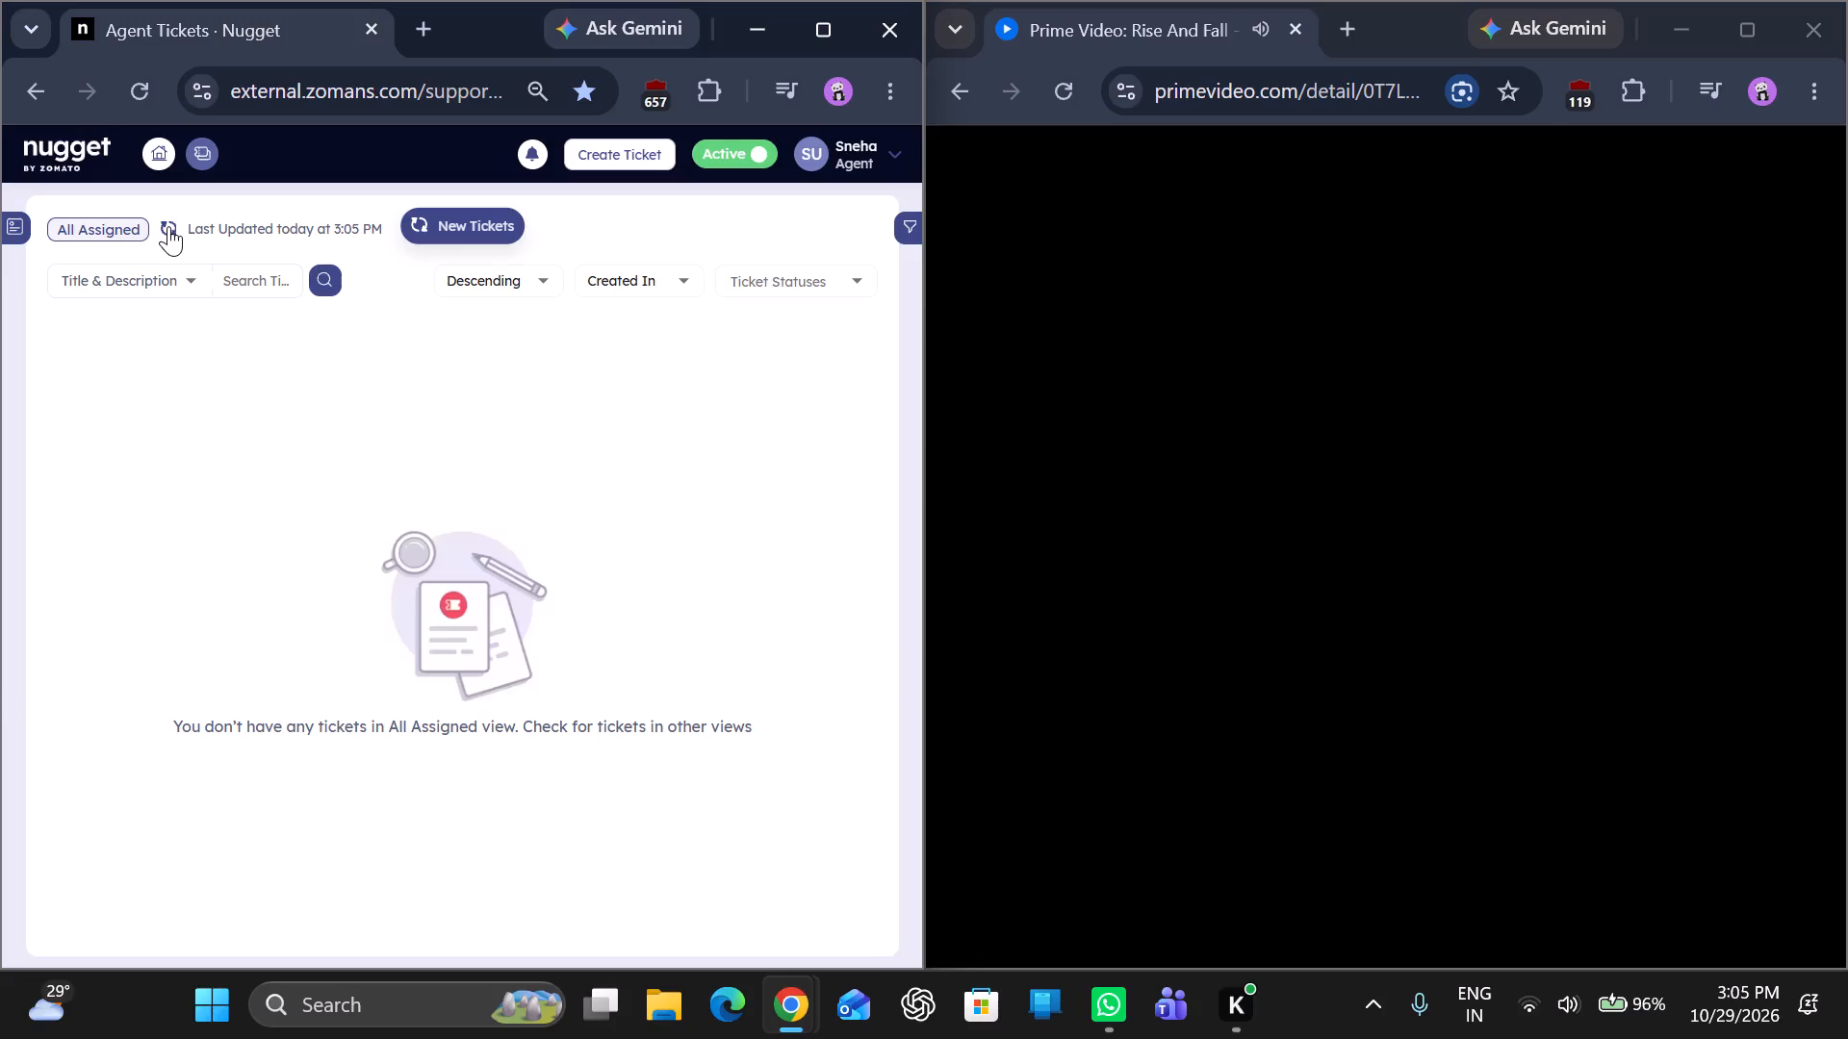
left_click(168, 226)
left_click(202, 418)
left_click_drag(250, 578, 250, 588)
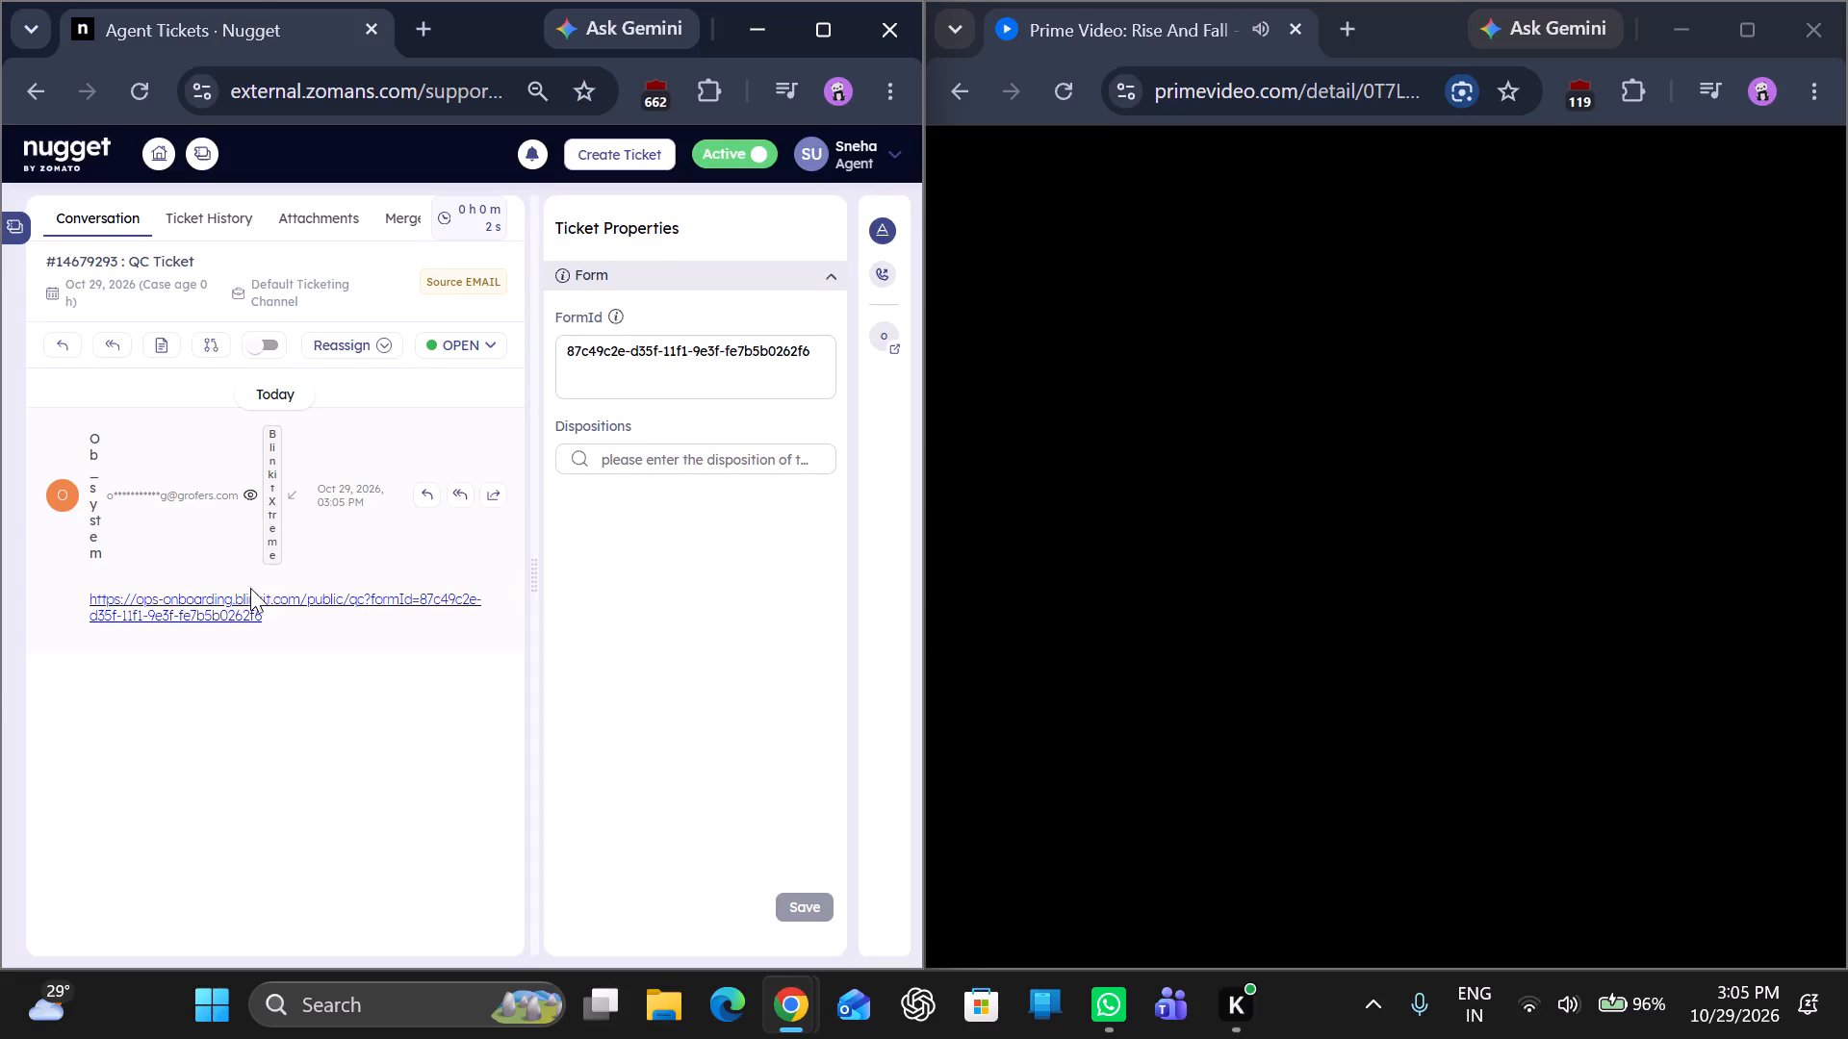
triple_click(250, 595)
scroll(589, 613, "down", 5)
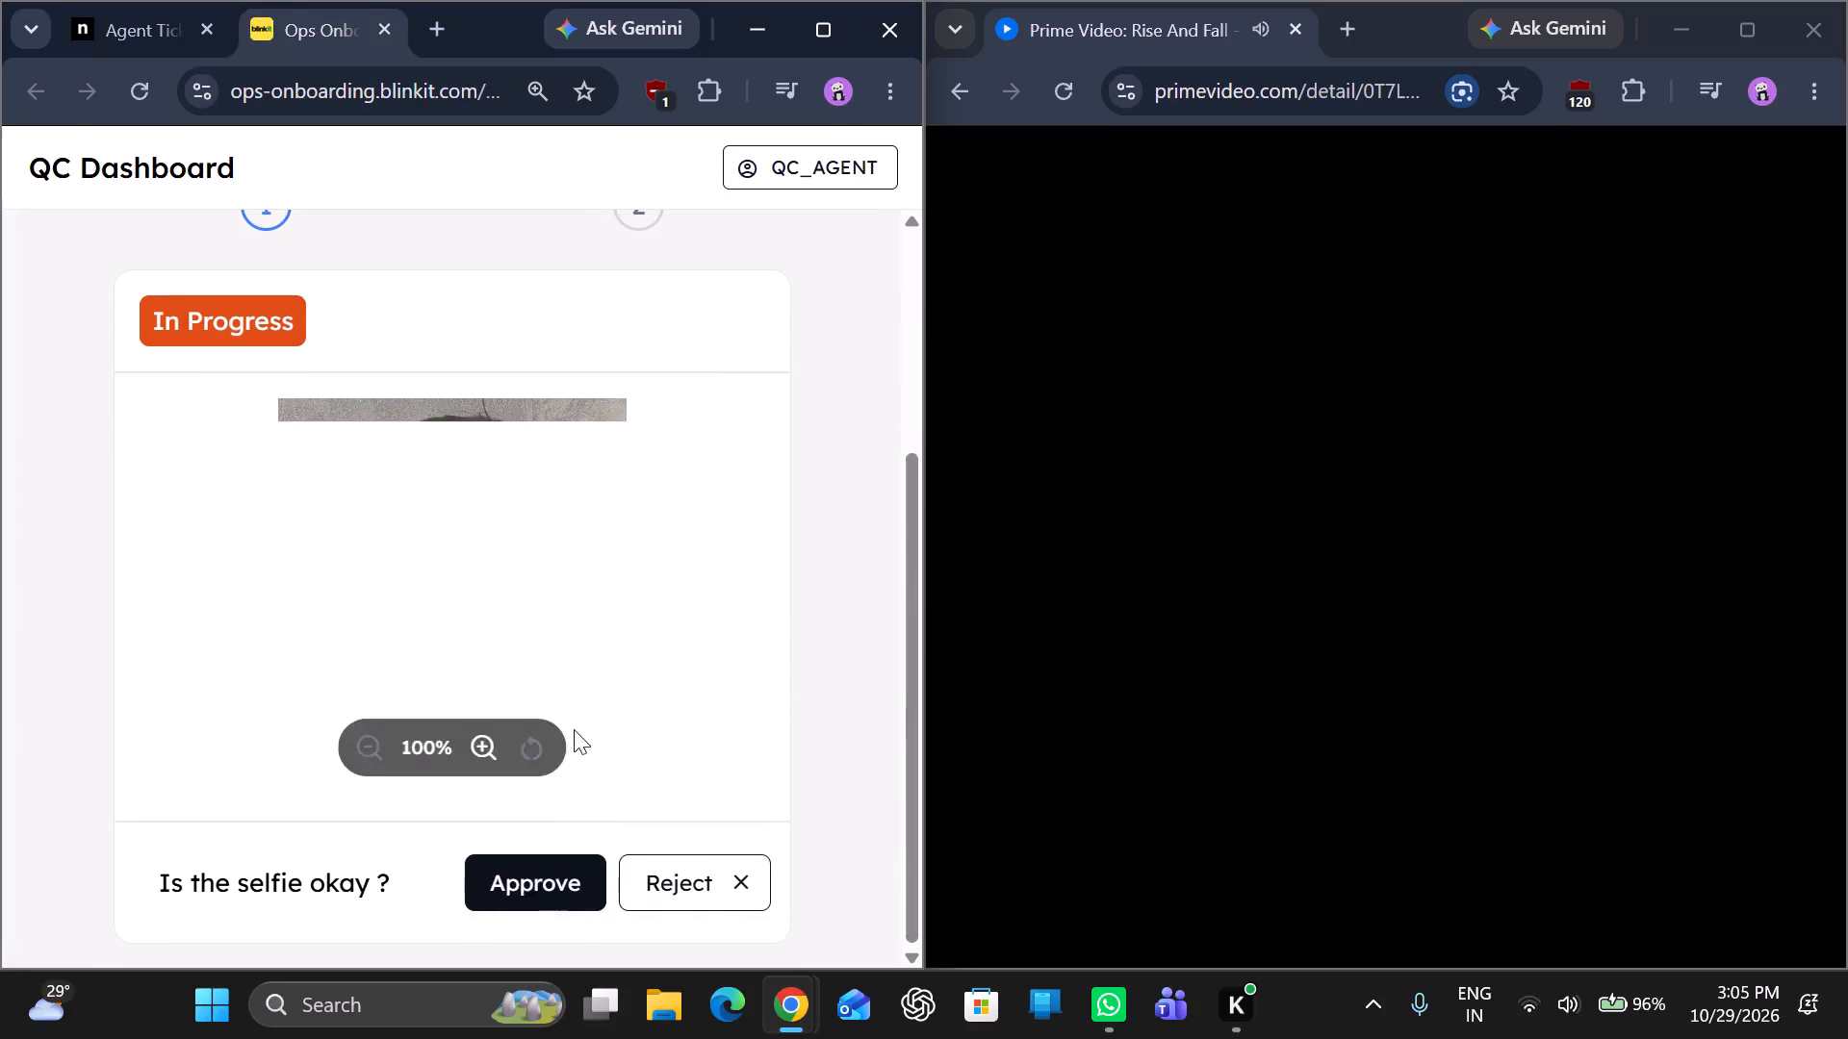
left_click(541, 892)
scroll(564, 875, "down", 3)
left_click(564, 875)
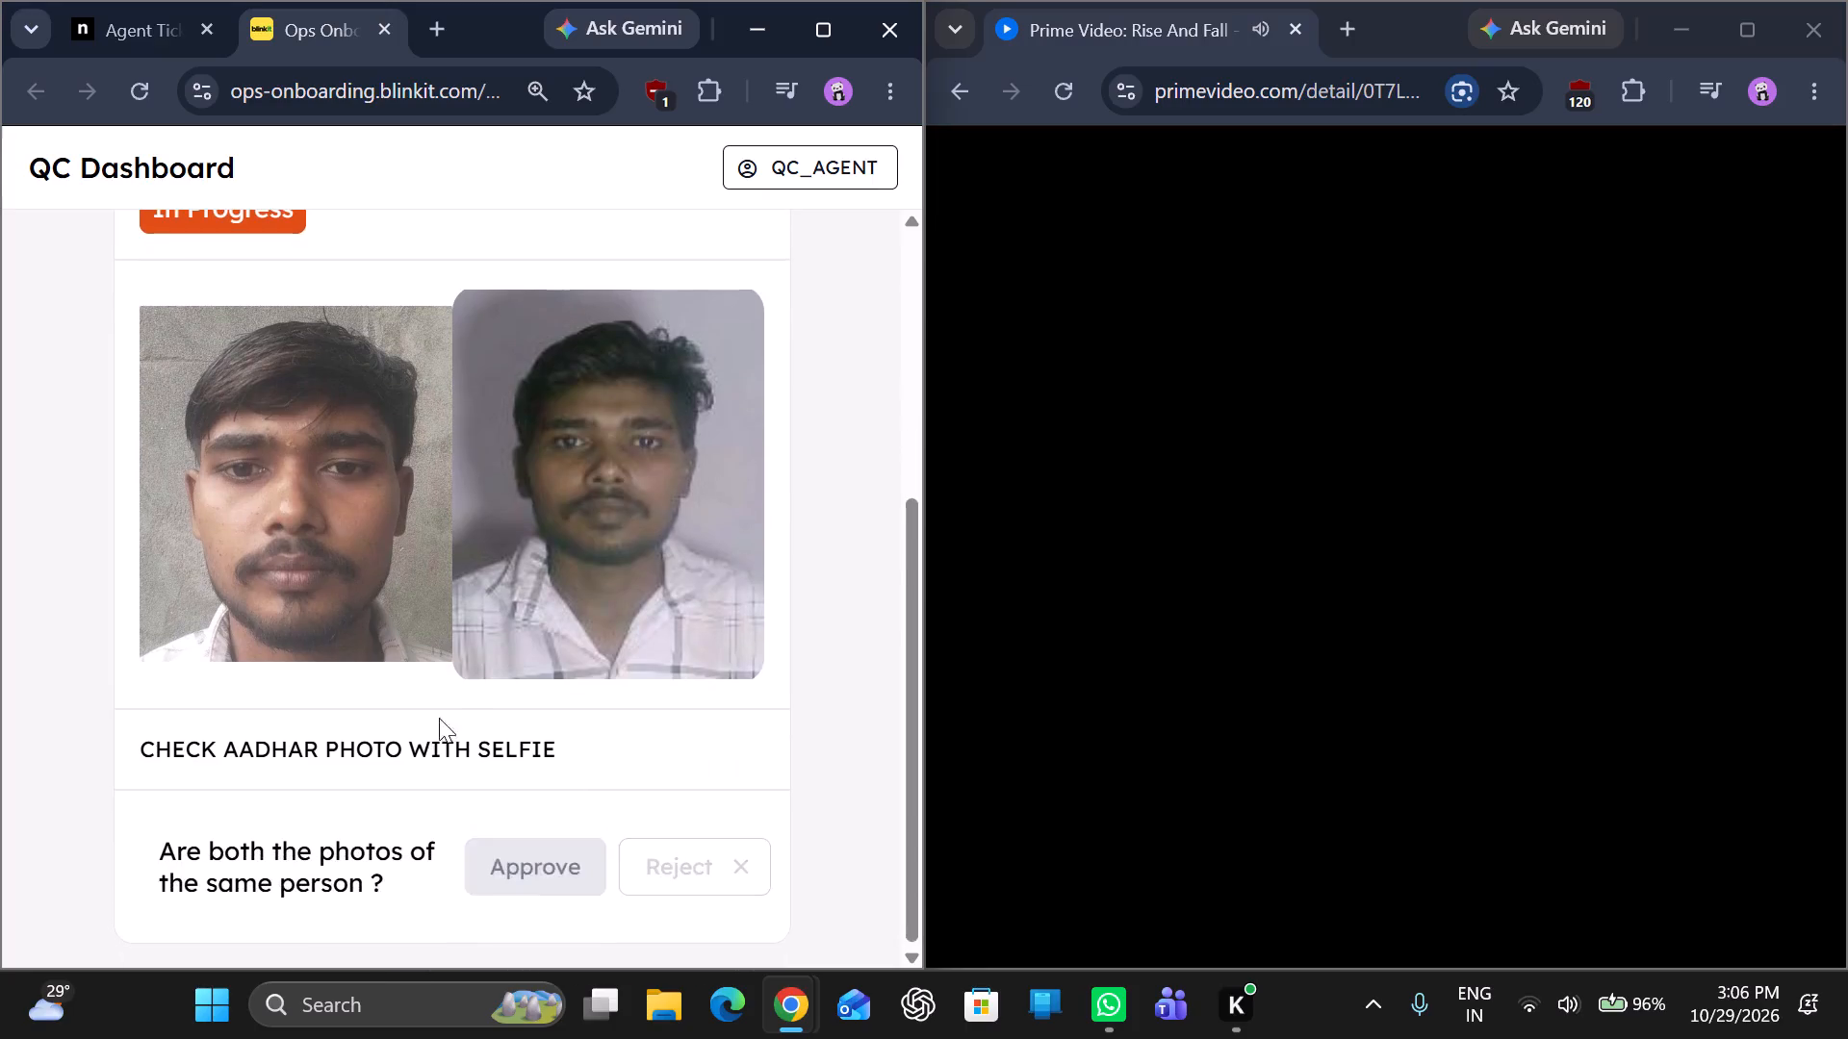
Set QC ticket #14679293 to CLOSED in Nugget, return to the All Assigned list and close the onboarding form page.
left_click(171, 47)
double_click(460, 342)
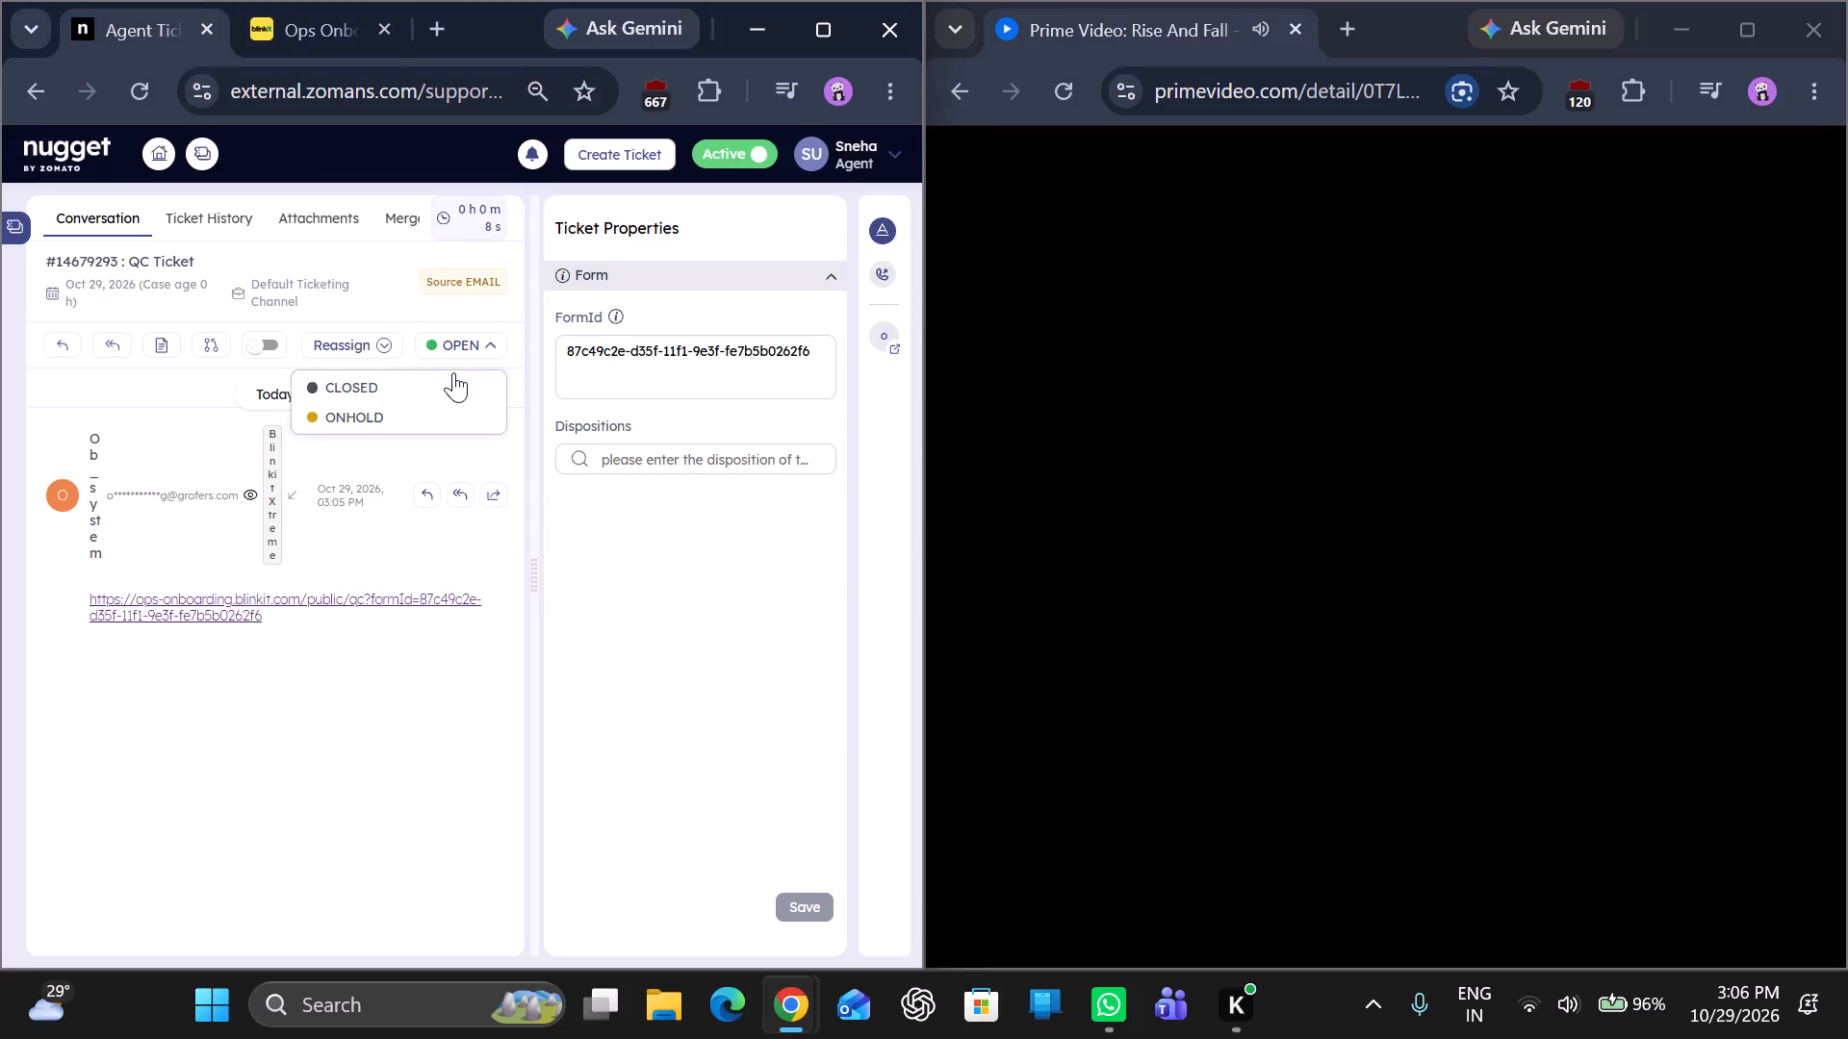
left_click(453, 377)
left_click(644, 601)
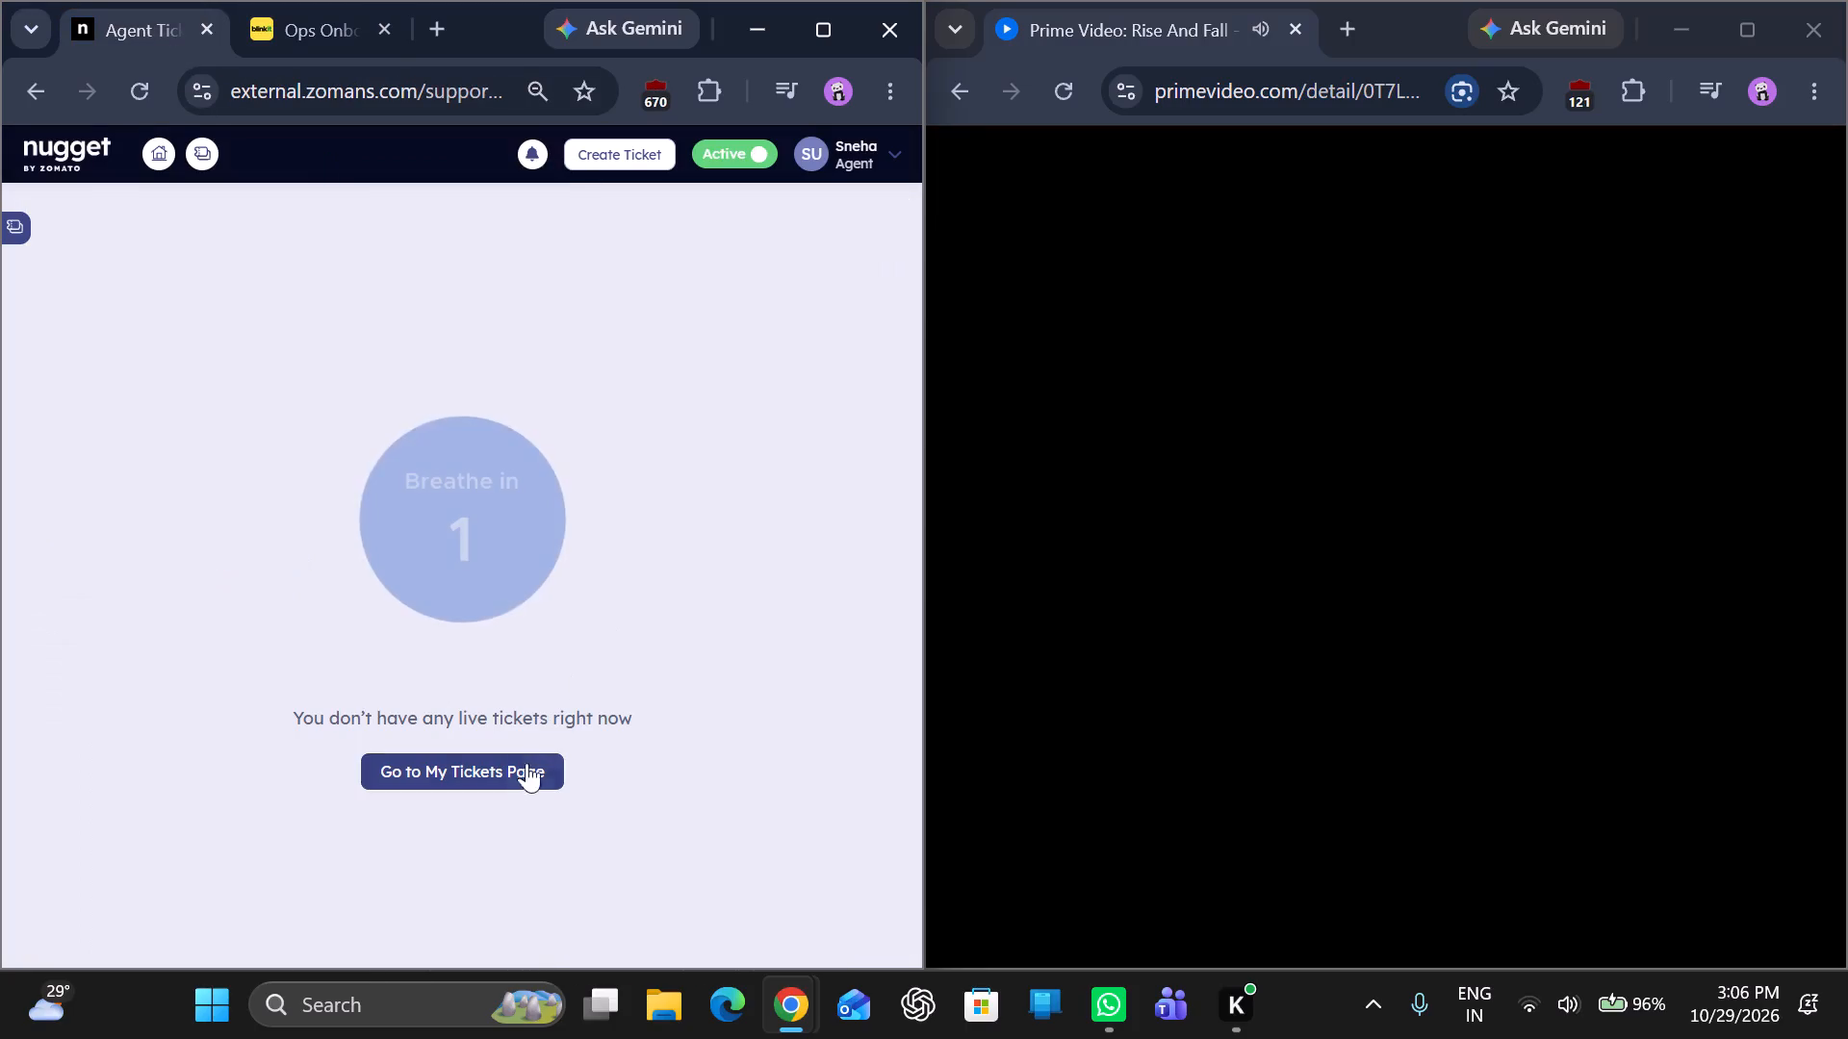
double_click(526, 773)
left_click(392, 37)
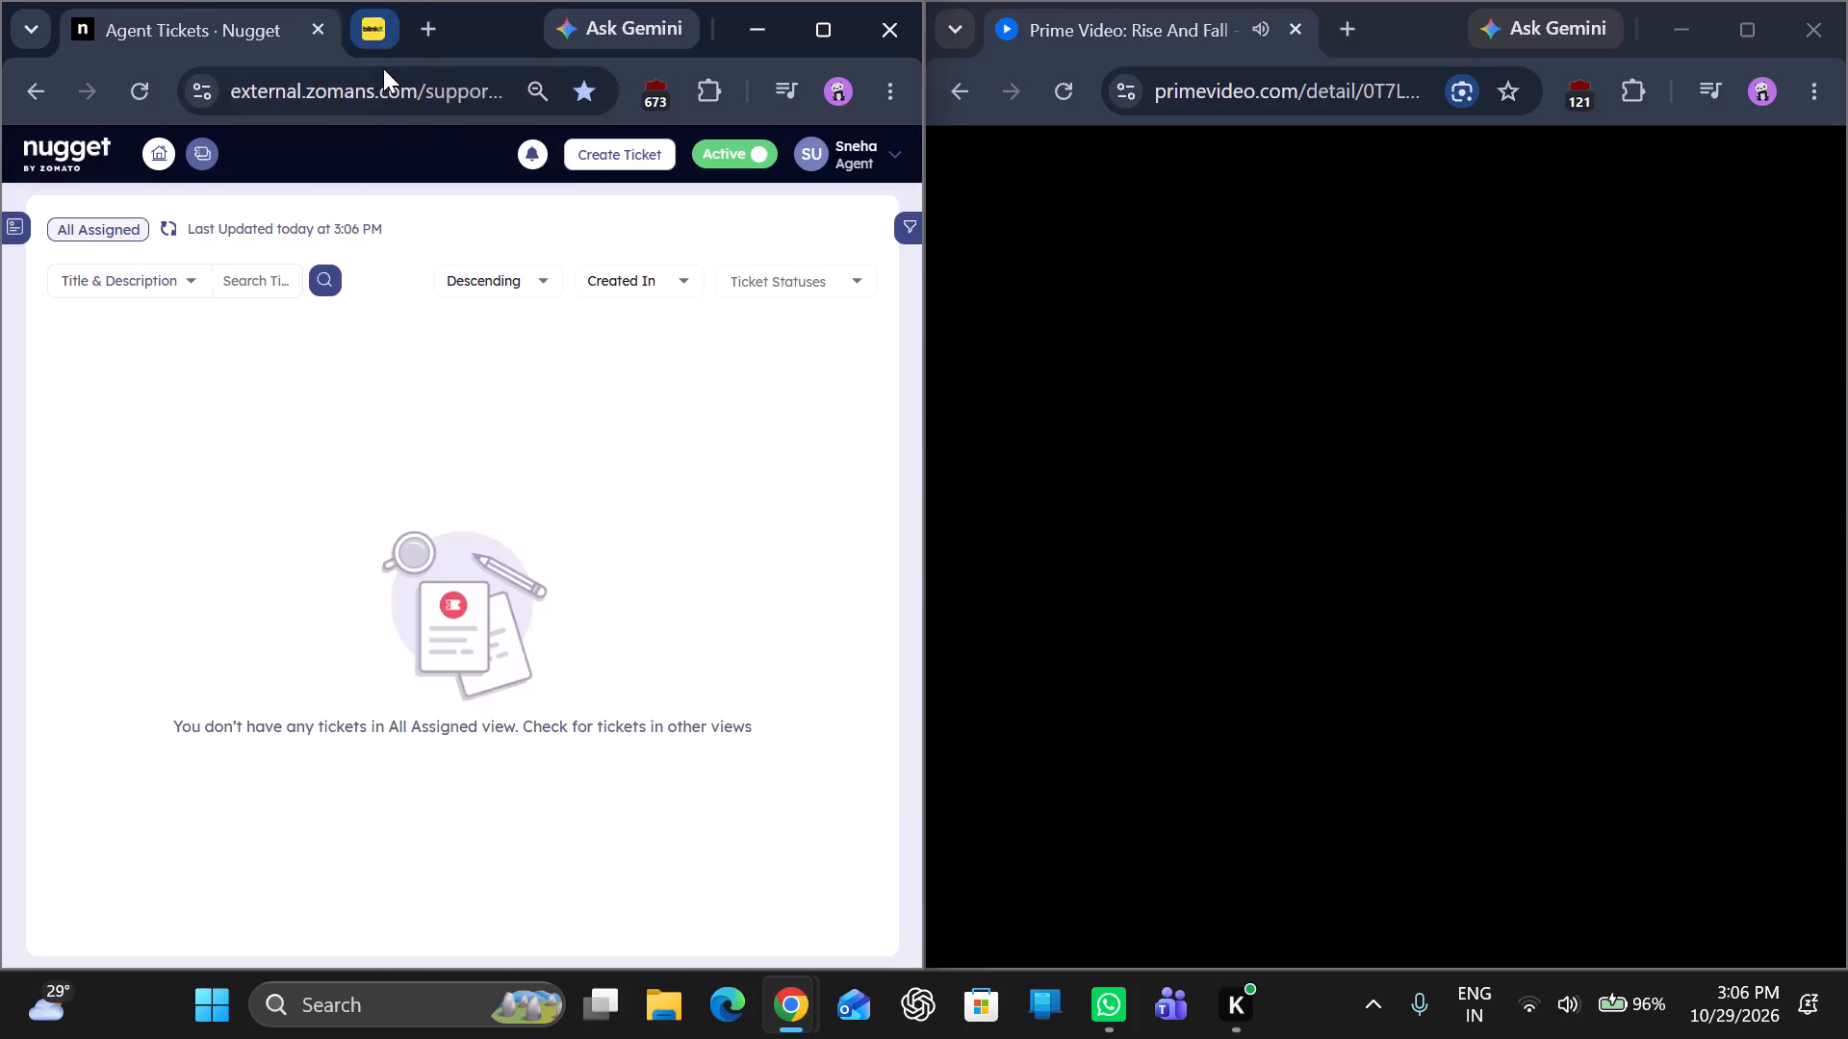
Refresh the All Assigned list for new tickets, open QC ticket #14699528 and follow its onboarding form link.
double_click(172, 226)
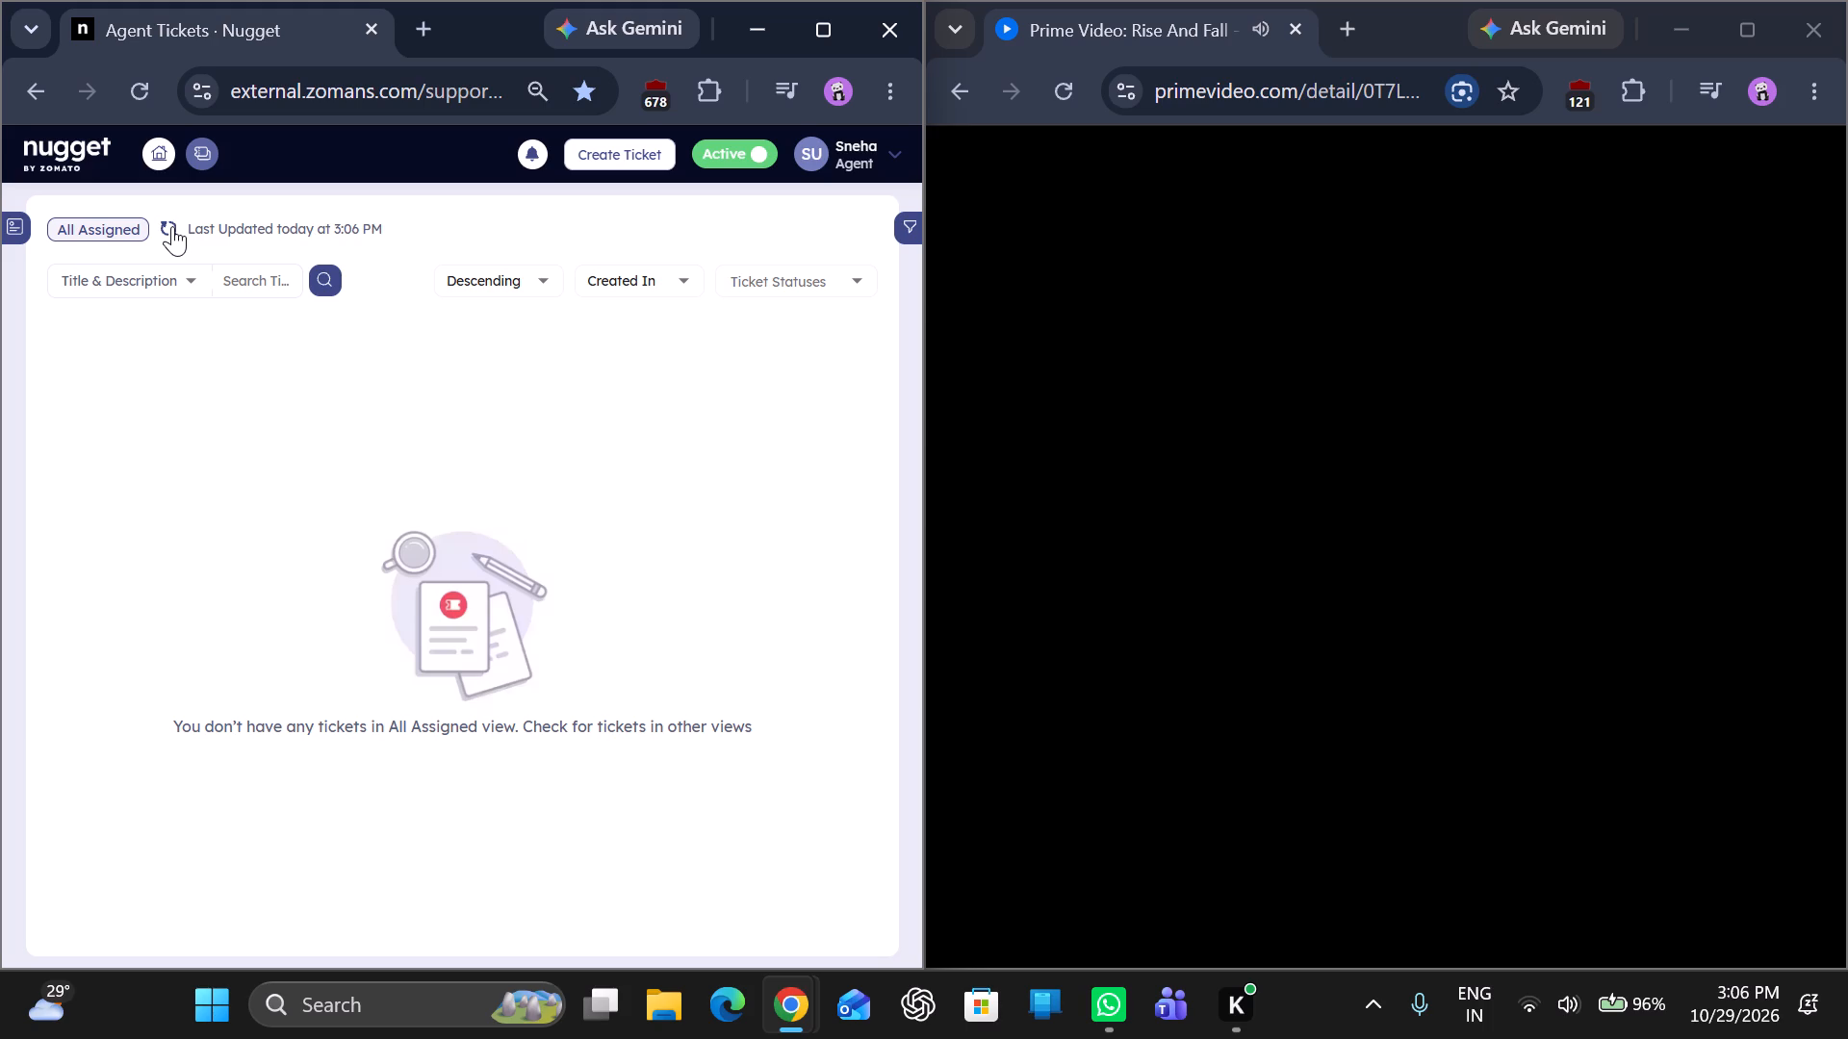
double_click(172, 226)
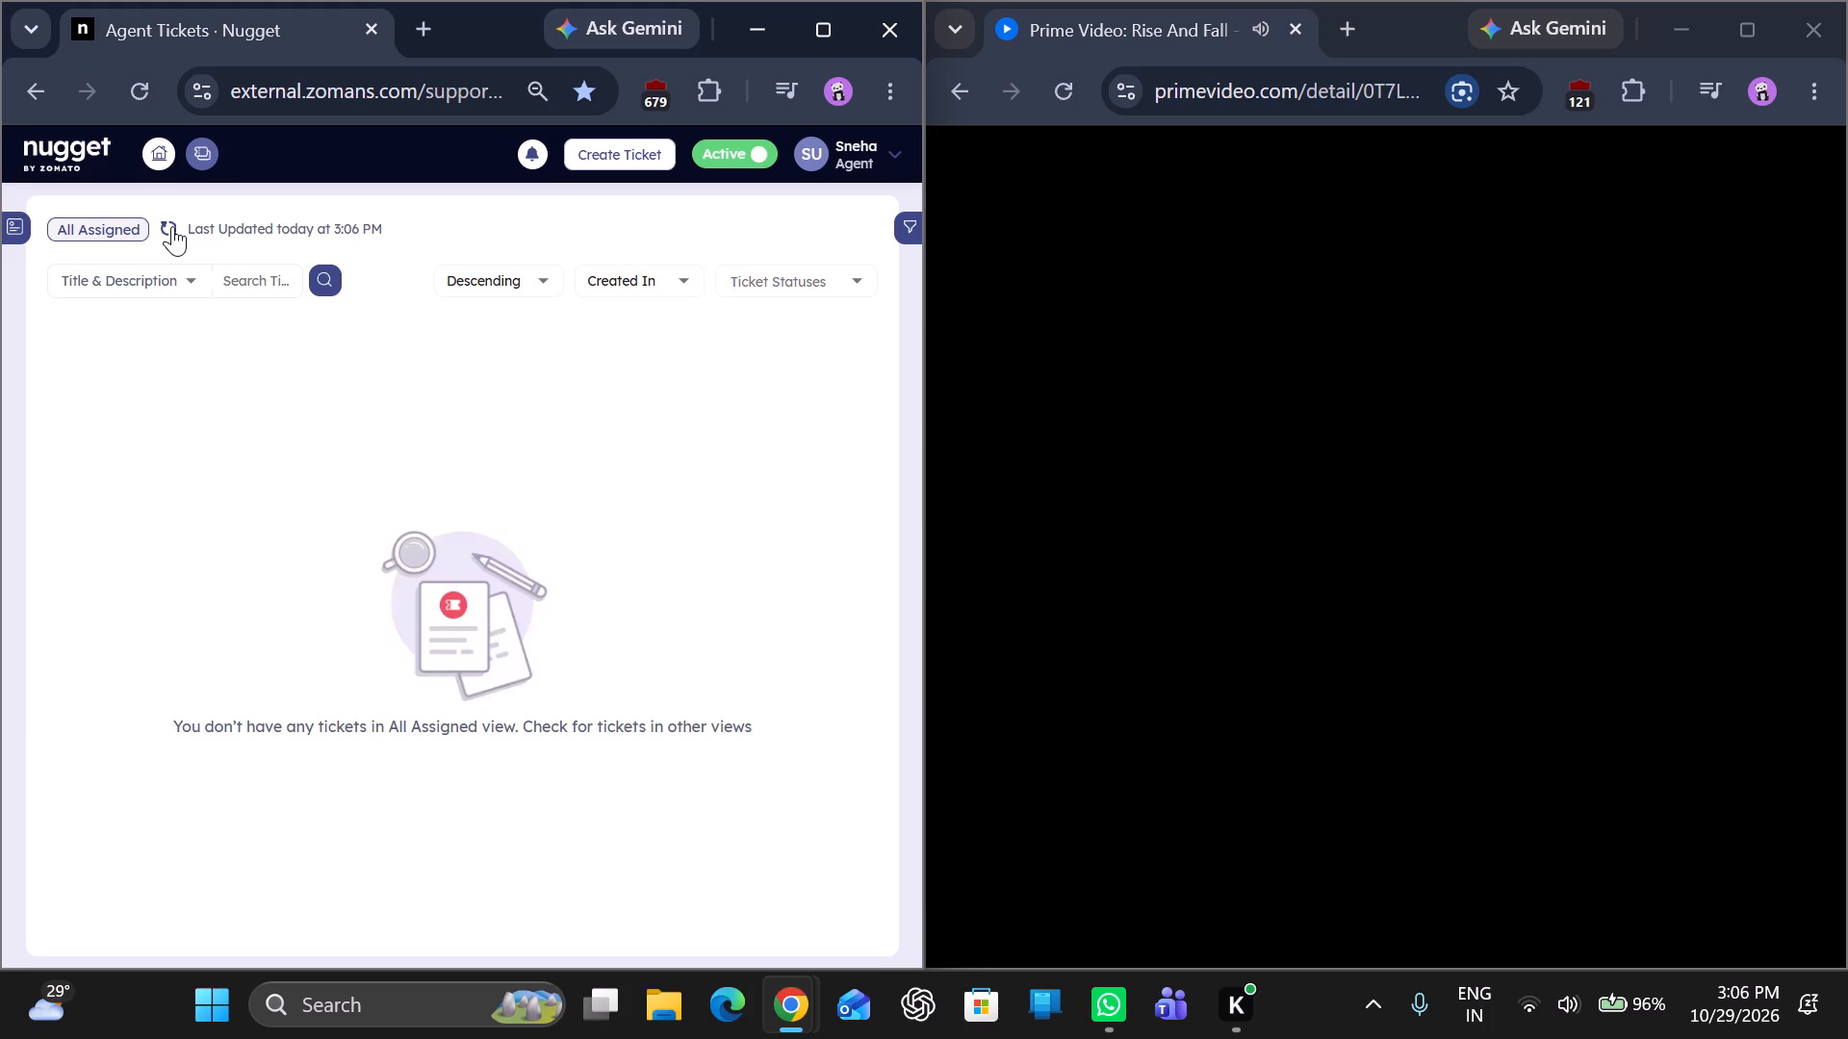
left_click(172, 226)
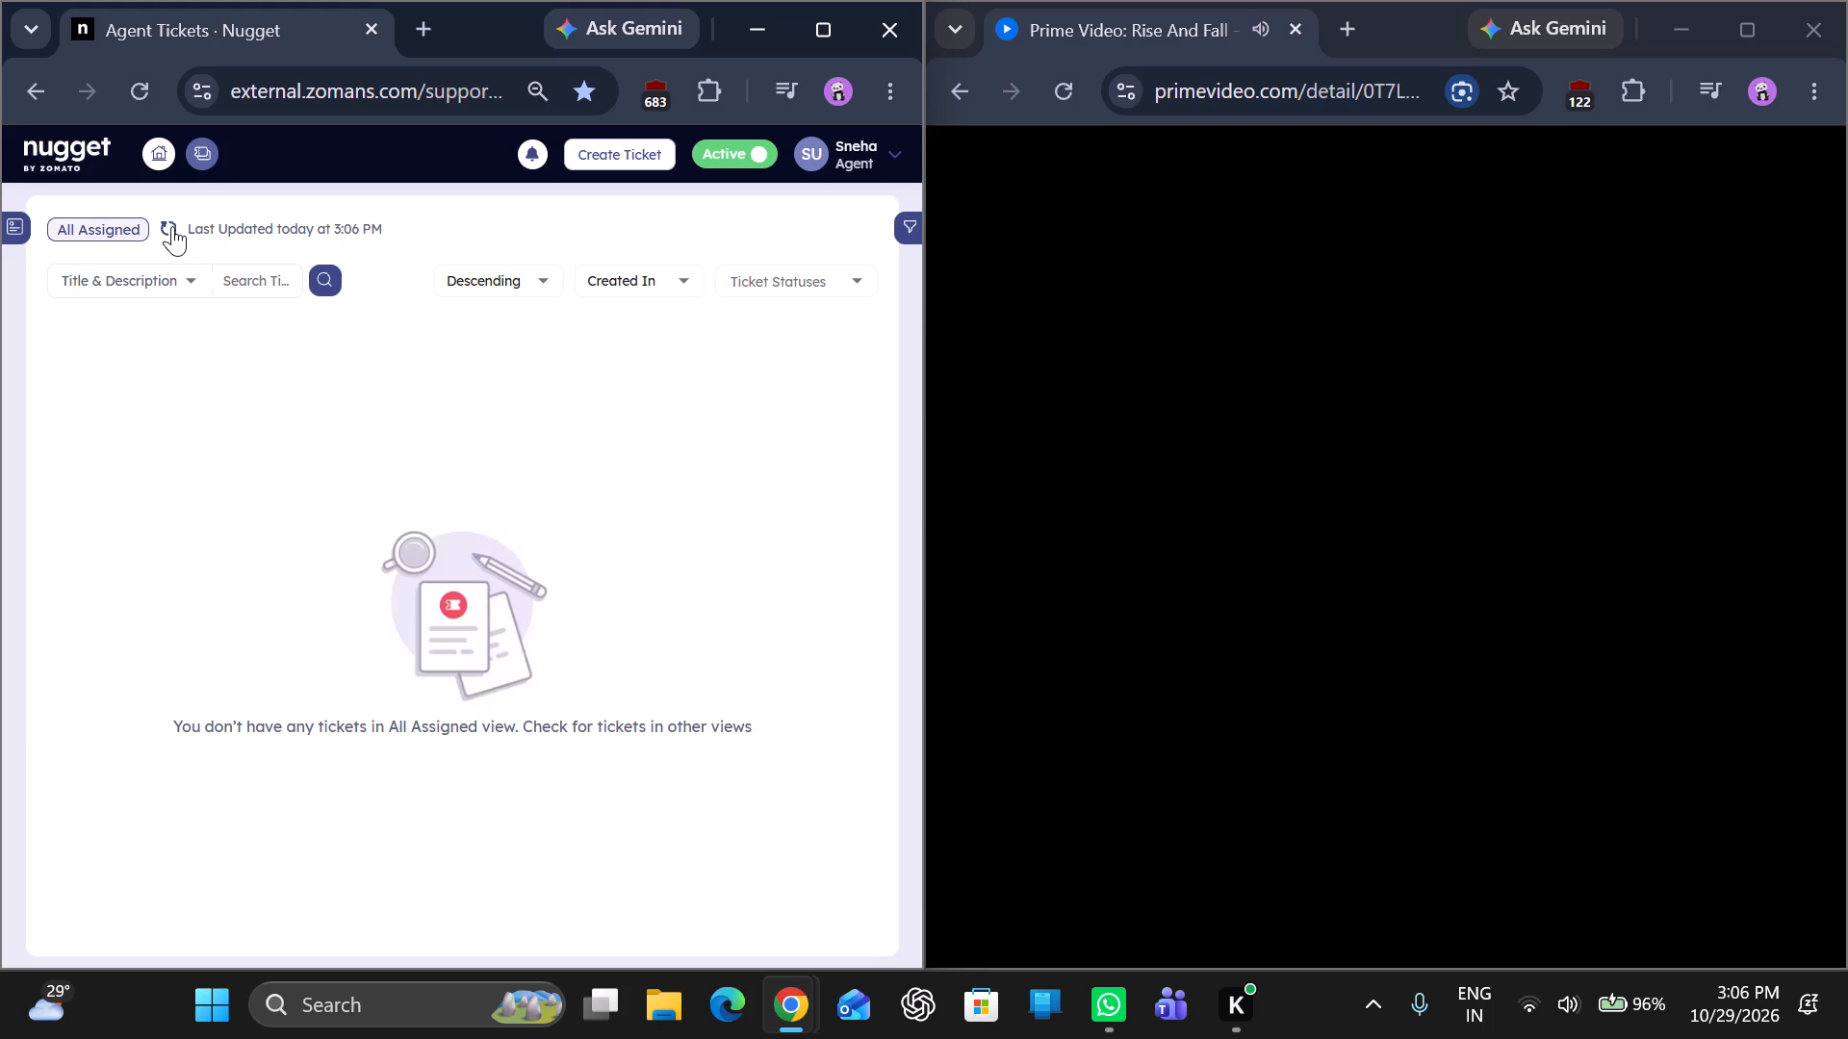
left_click(172, 226)
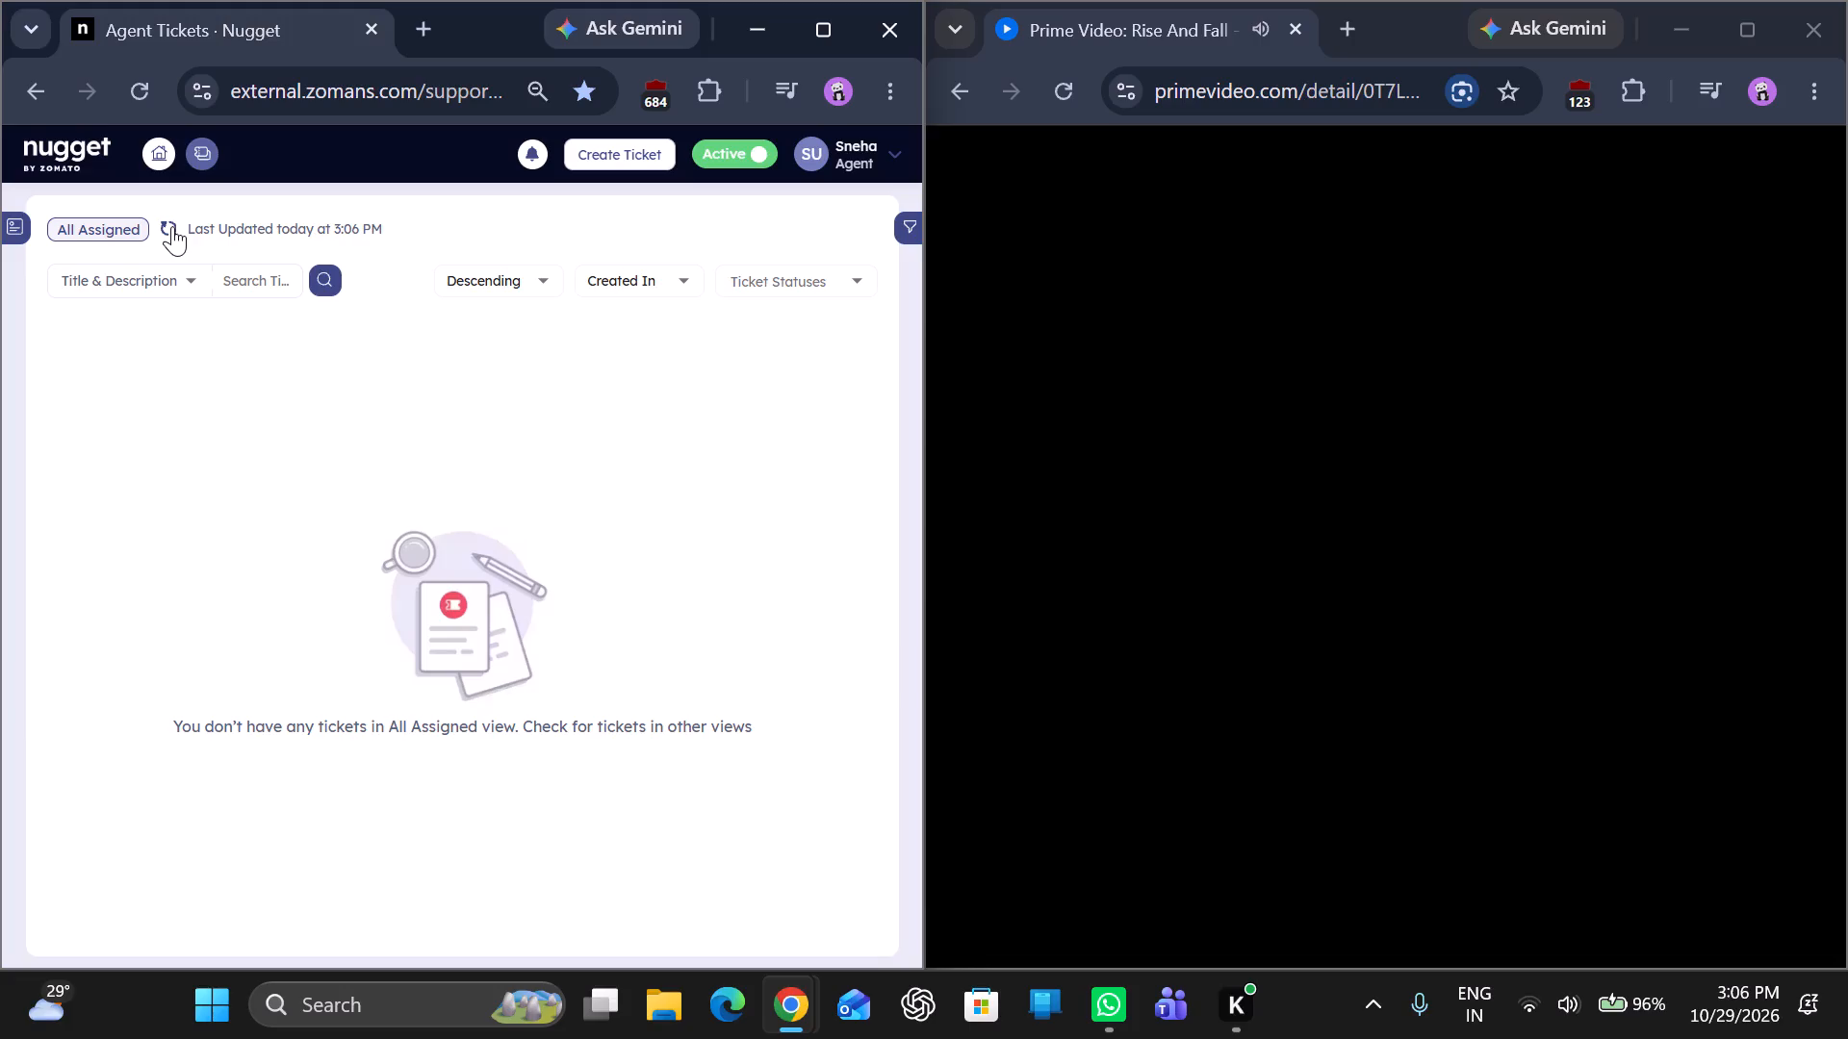
left_click(172, 226)
left_click_drag(192, 404, 194, 416)
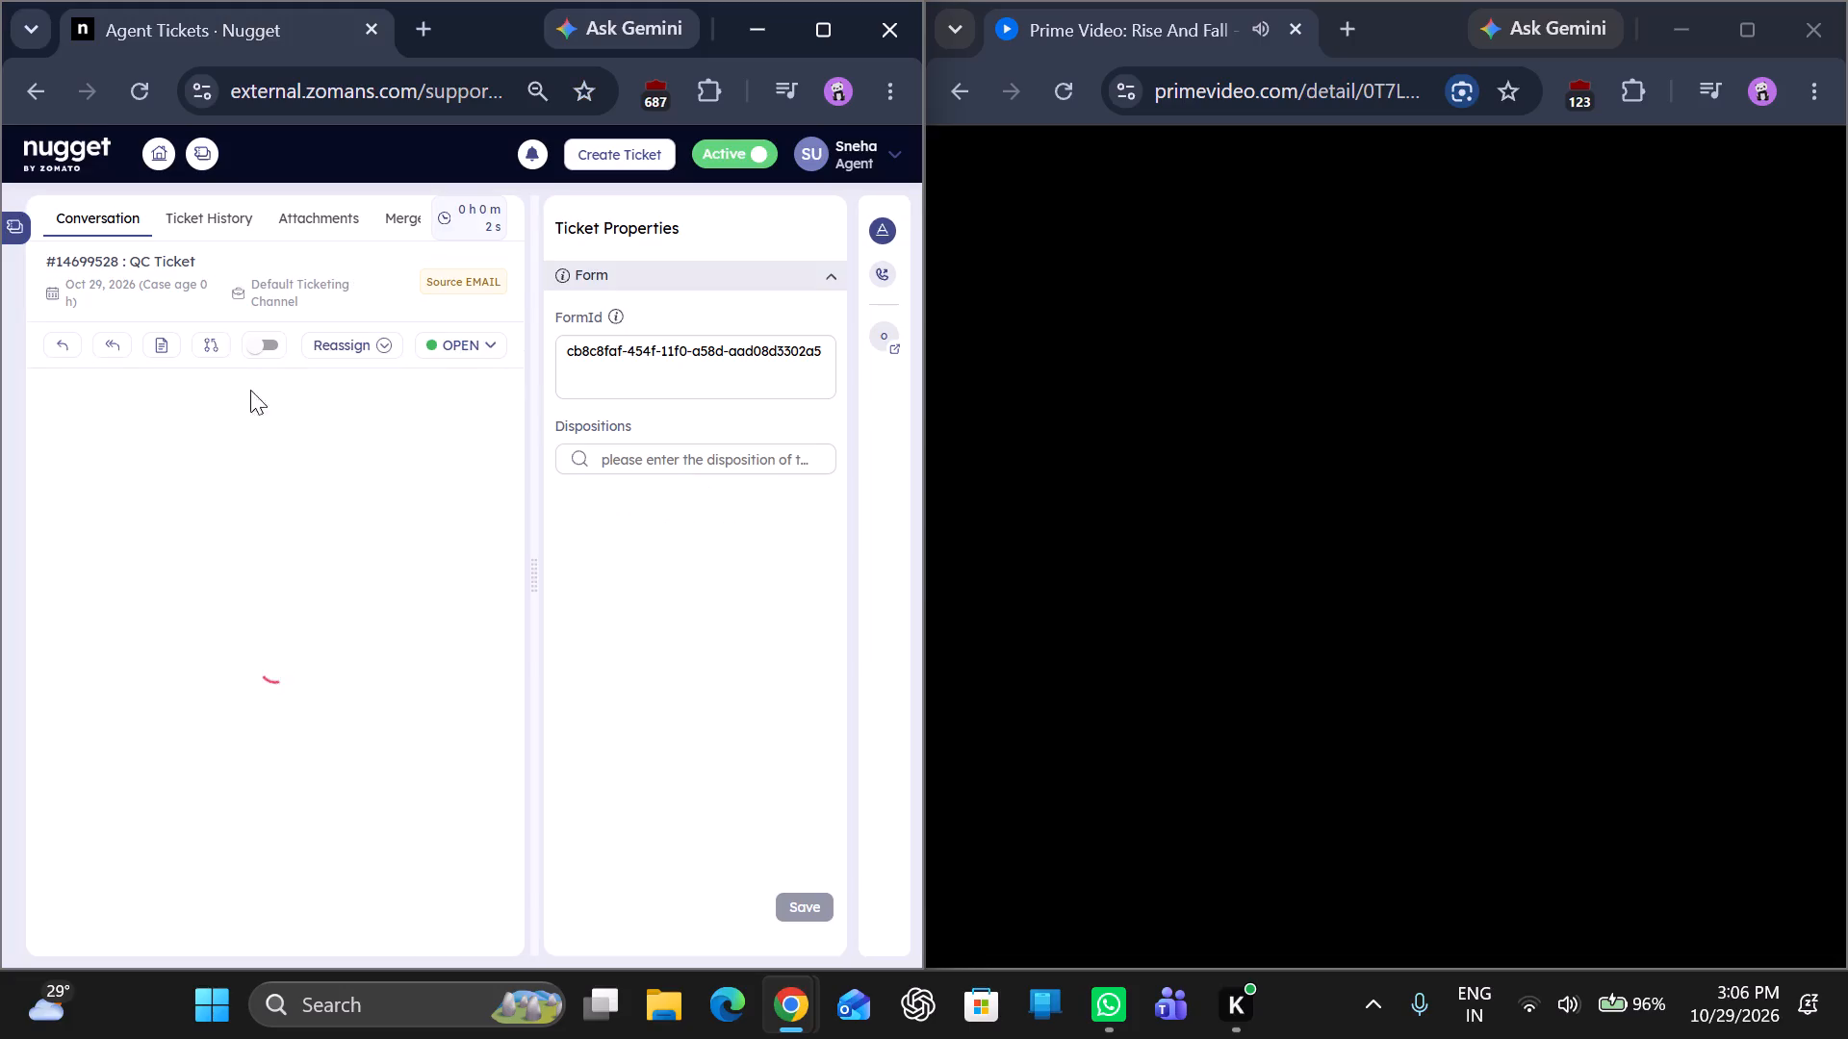
triple_click(241, 602)
left_click(241, 602)
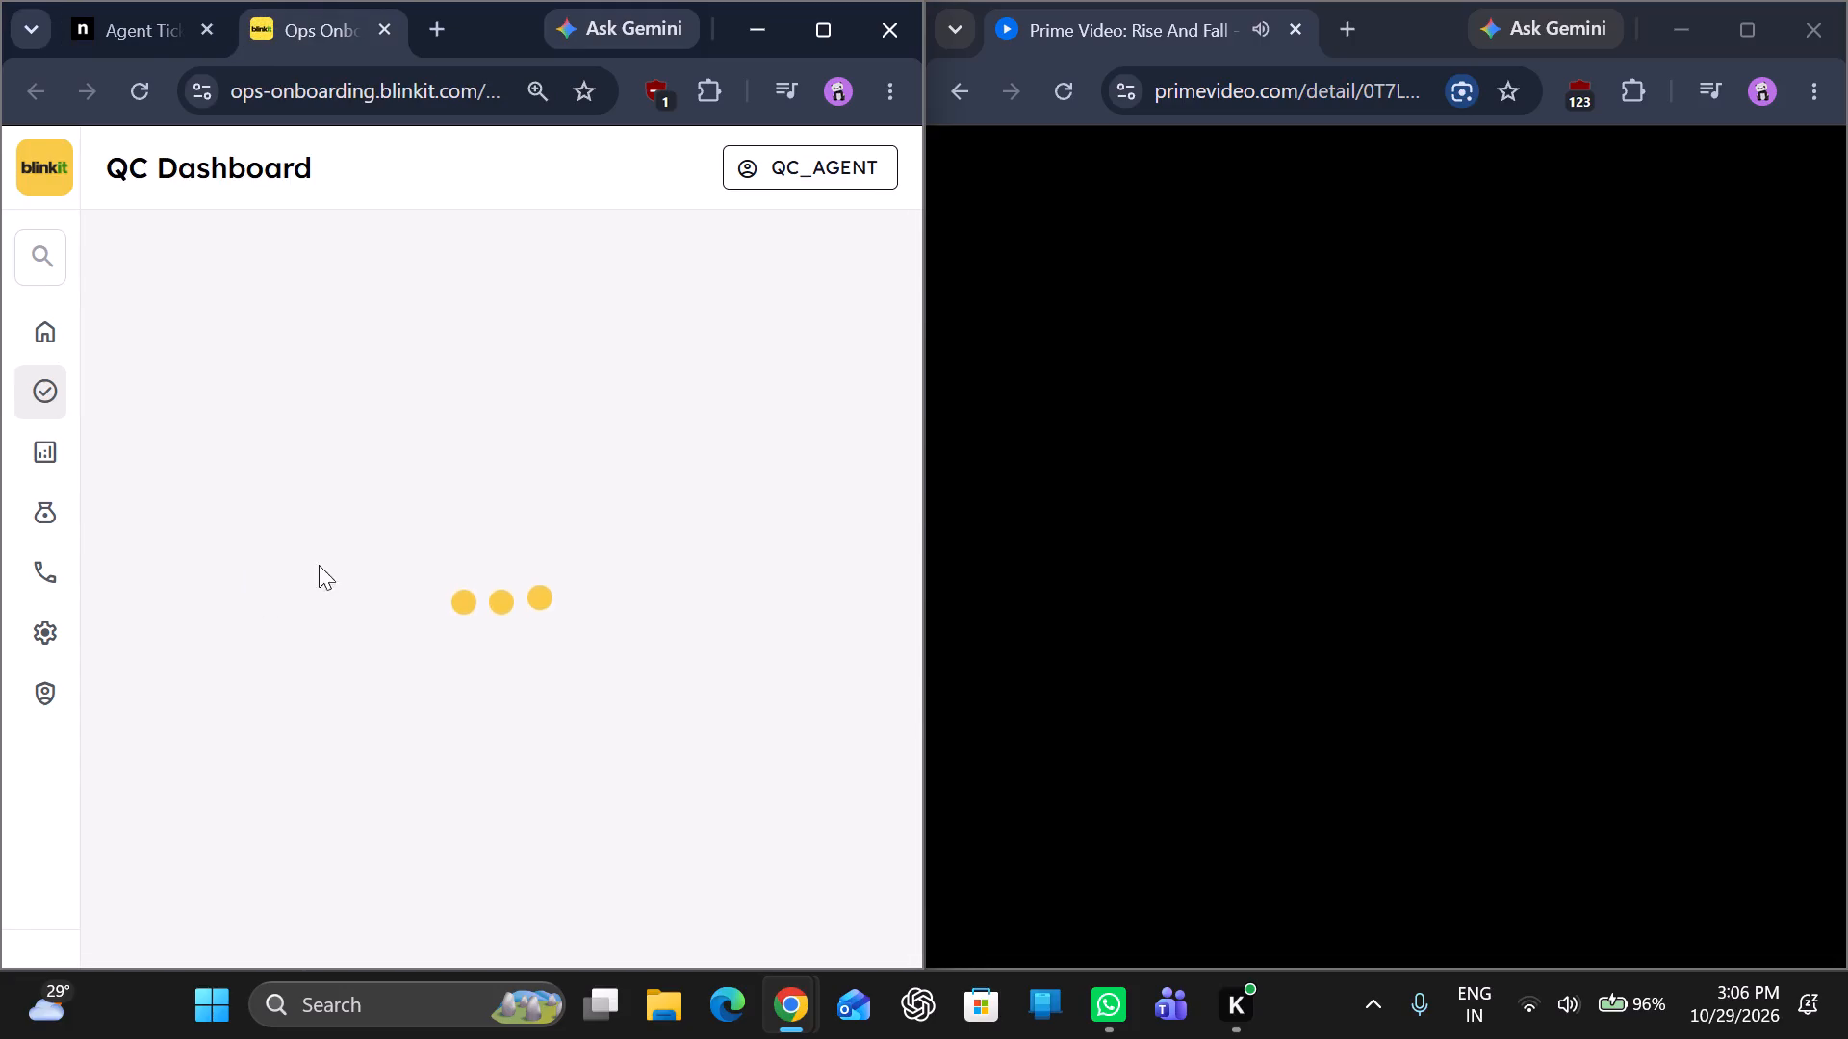
scroll(496, 592, "down", 4)
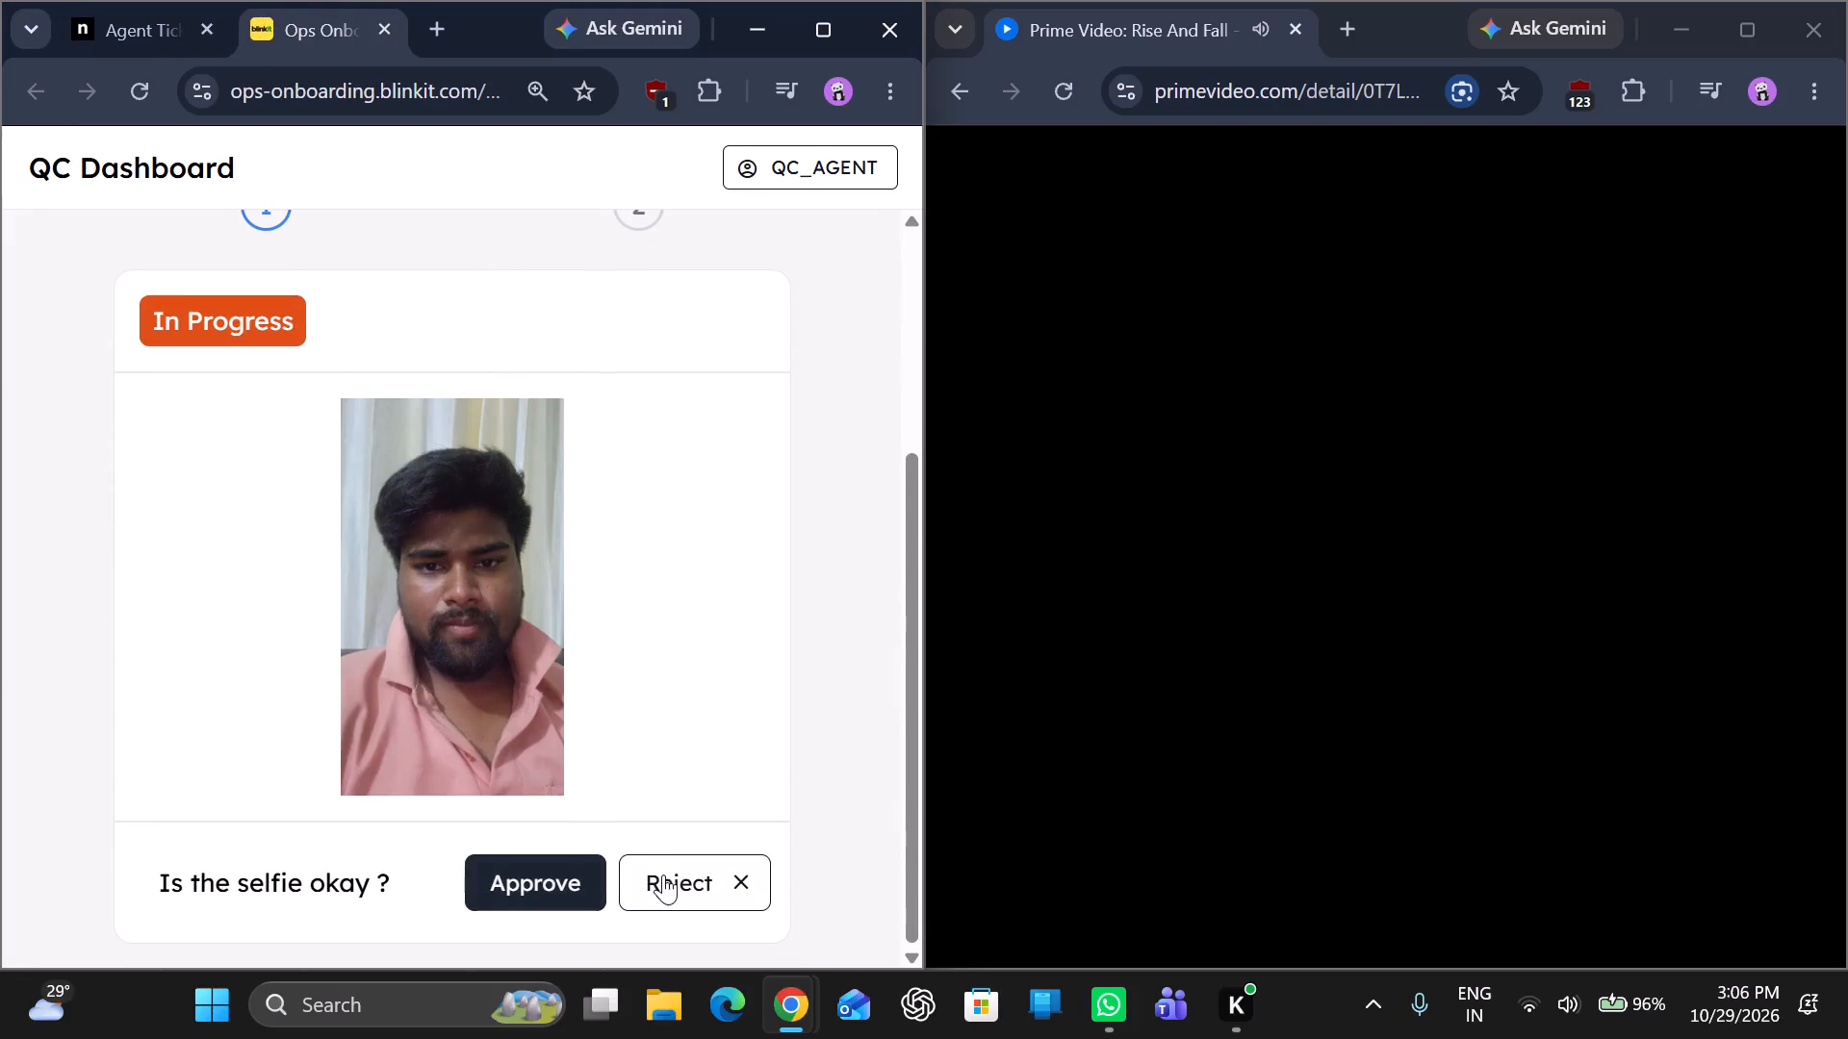
left_click(666, 874)
scroll(686, 707, "down", 4)
left_click(686, 707)
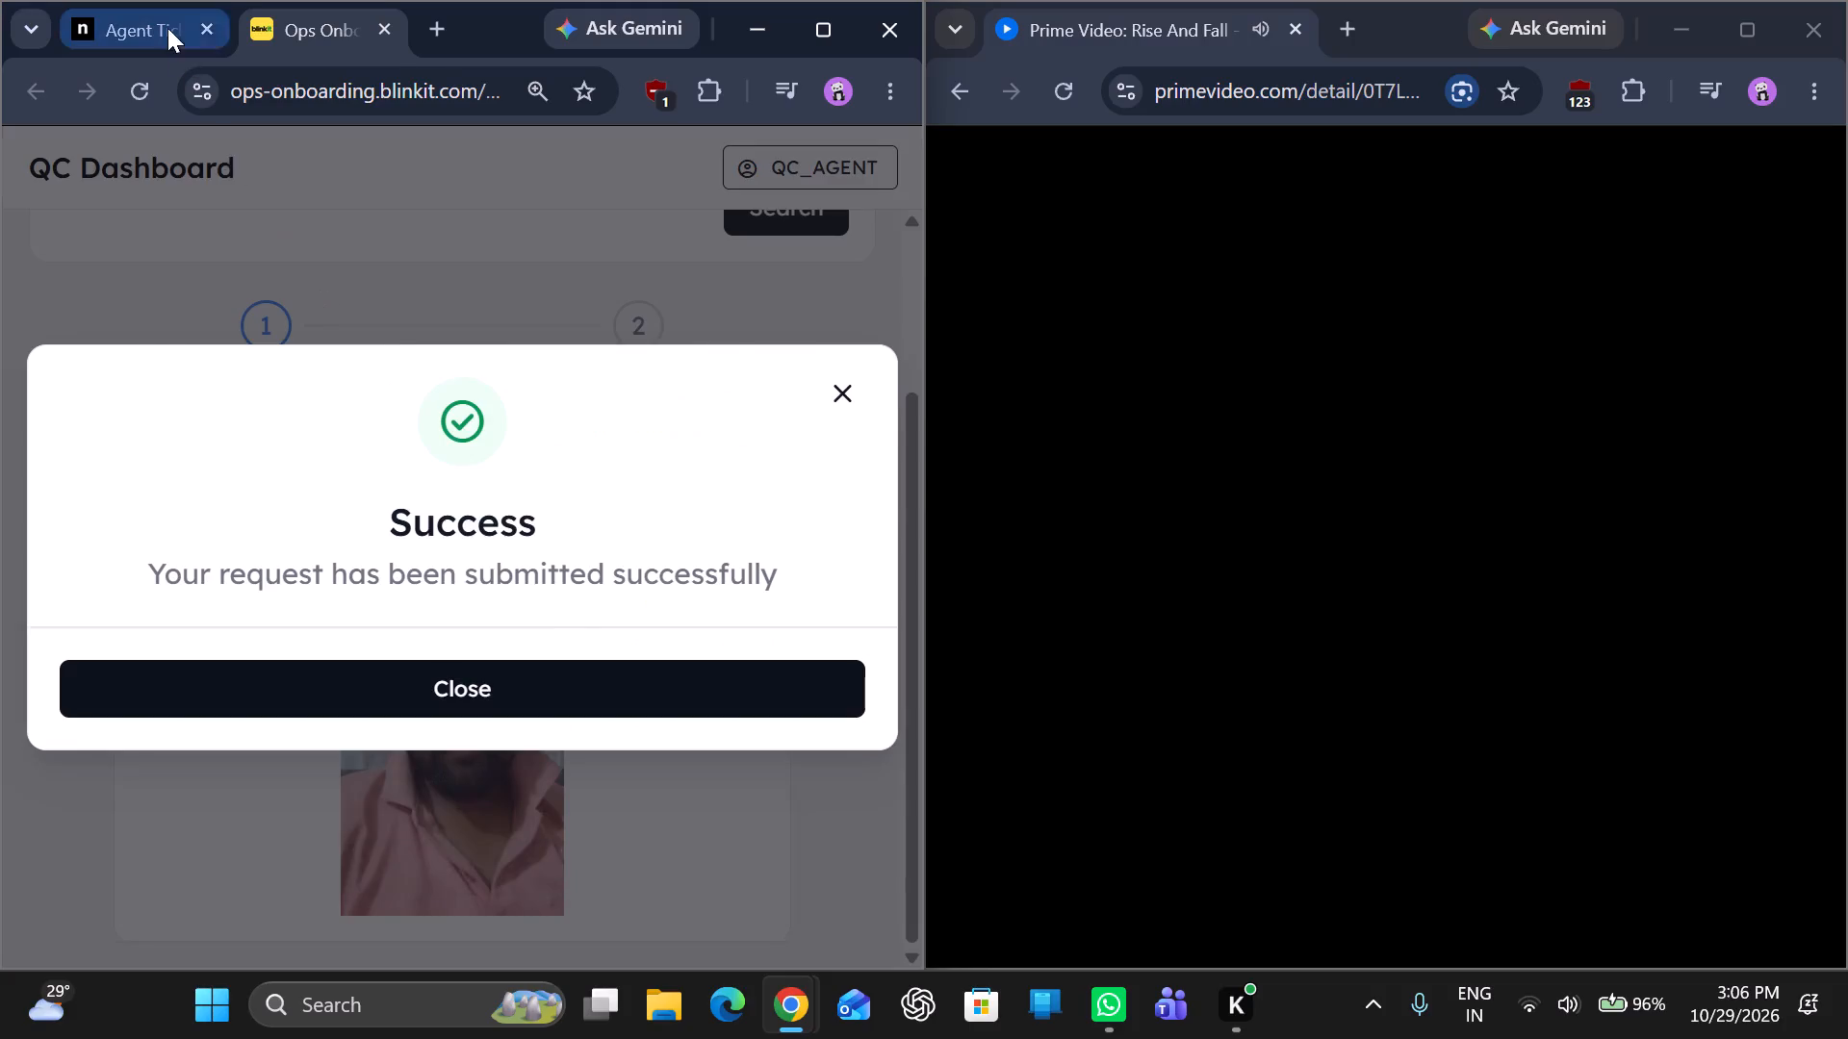
Set QC ticket #14699528 to CLOSED in Nugget, return to the All Assigned list and close the onboarding form page.
left_click(167, 28)
left_click(484, 341)
left_click(462, 386)
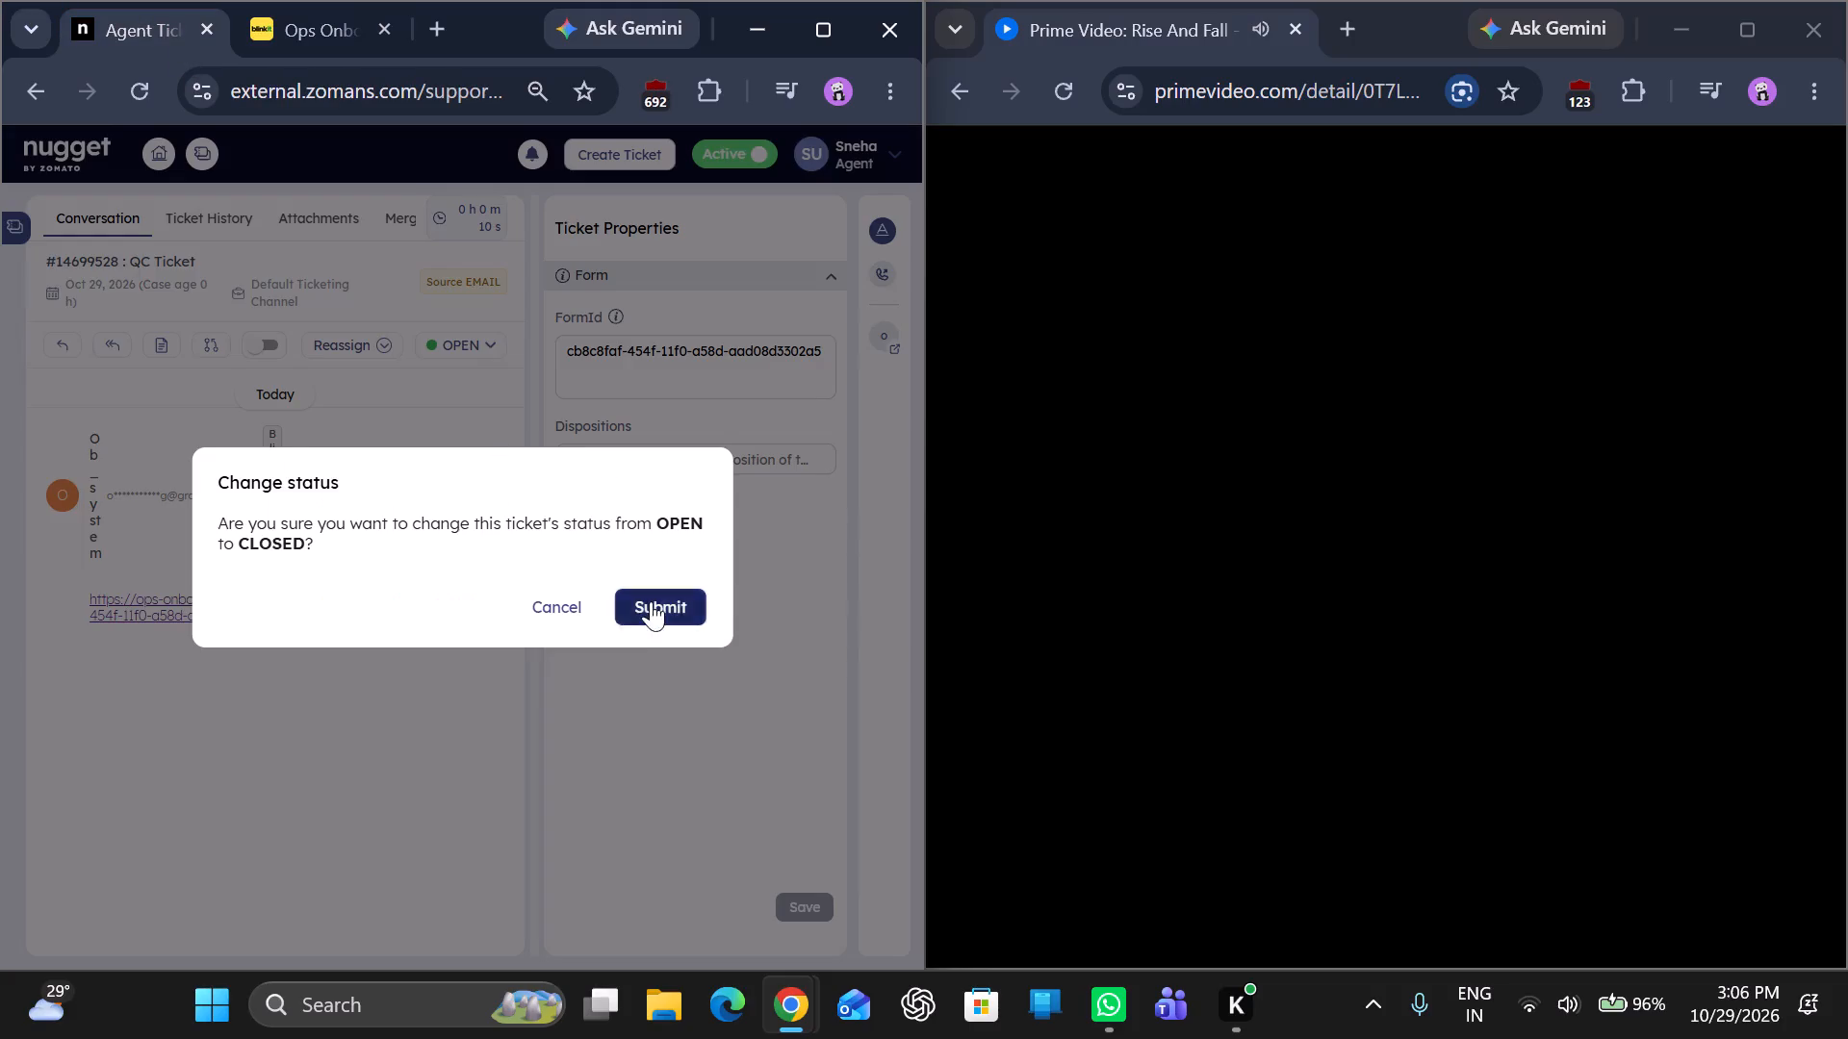
double_click(651, 601)
double_click(526, 767)
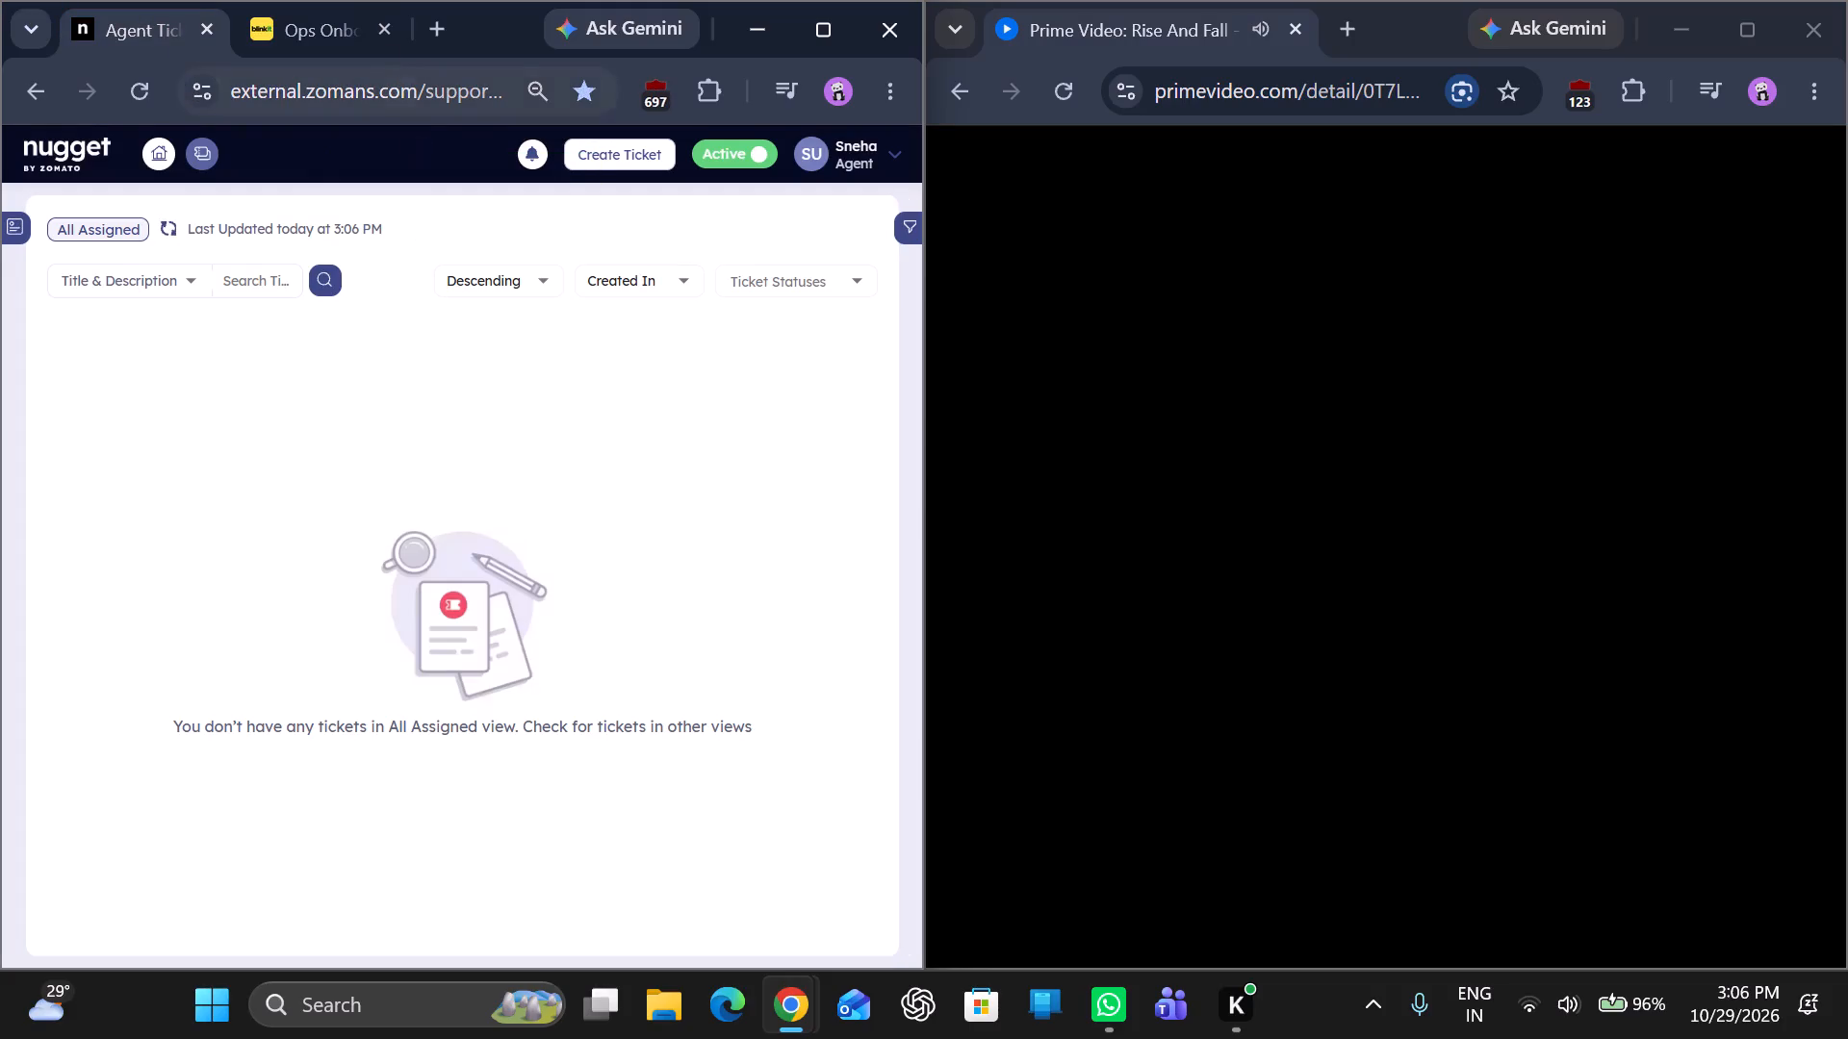
double_click(378, 30)
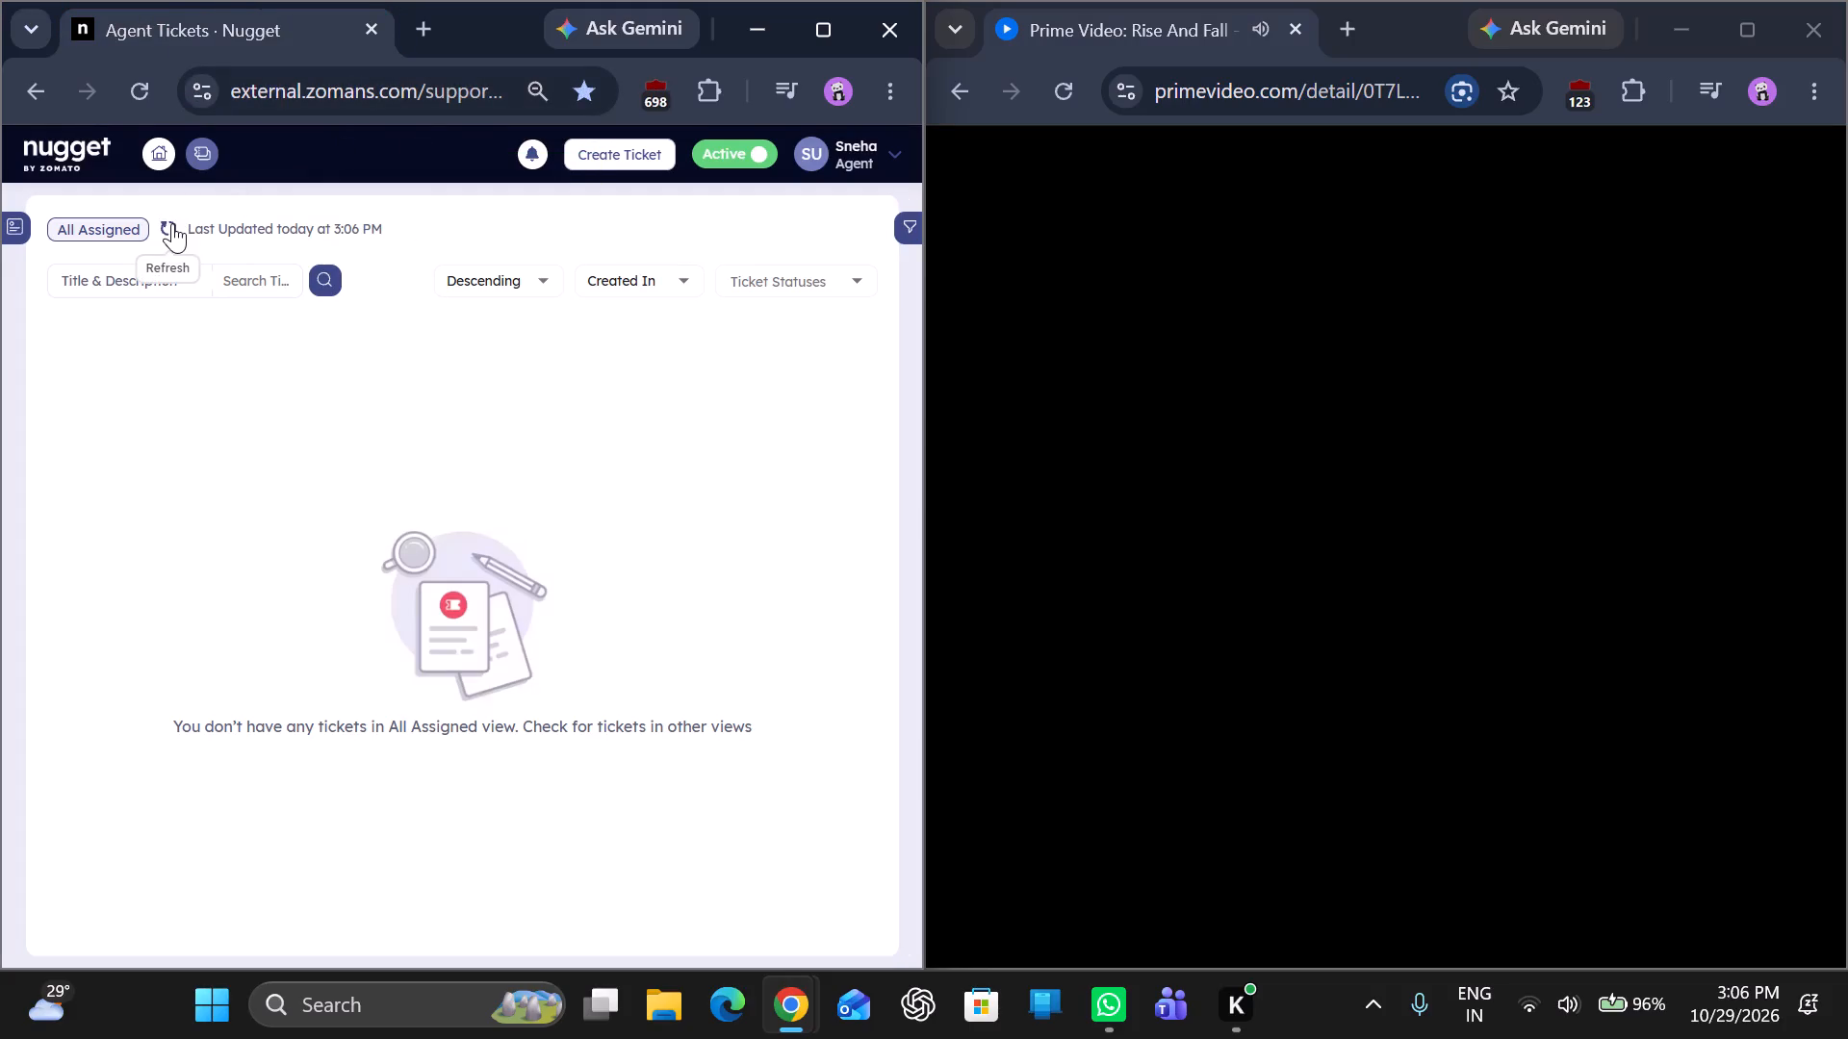
Keep refreshing the All Assigned list to check for new QC tickets.
double_click(169, 222)
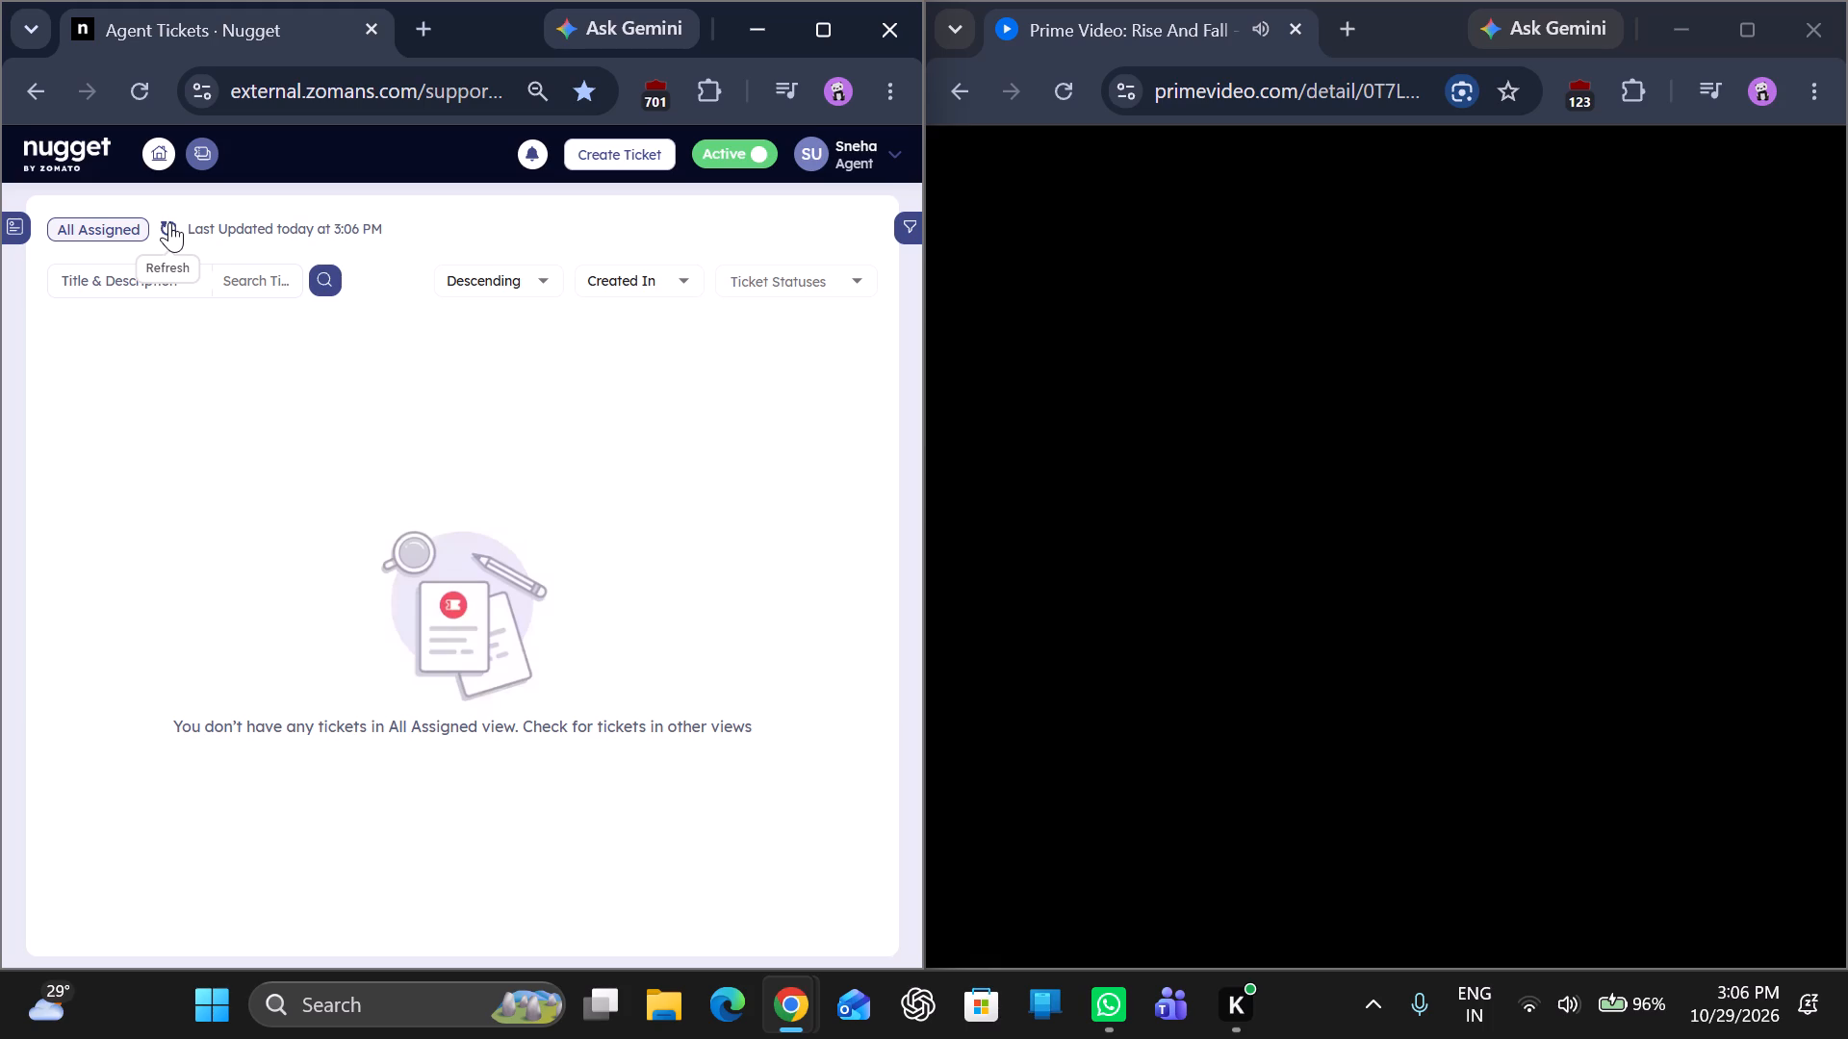
double_click(169, 222)
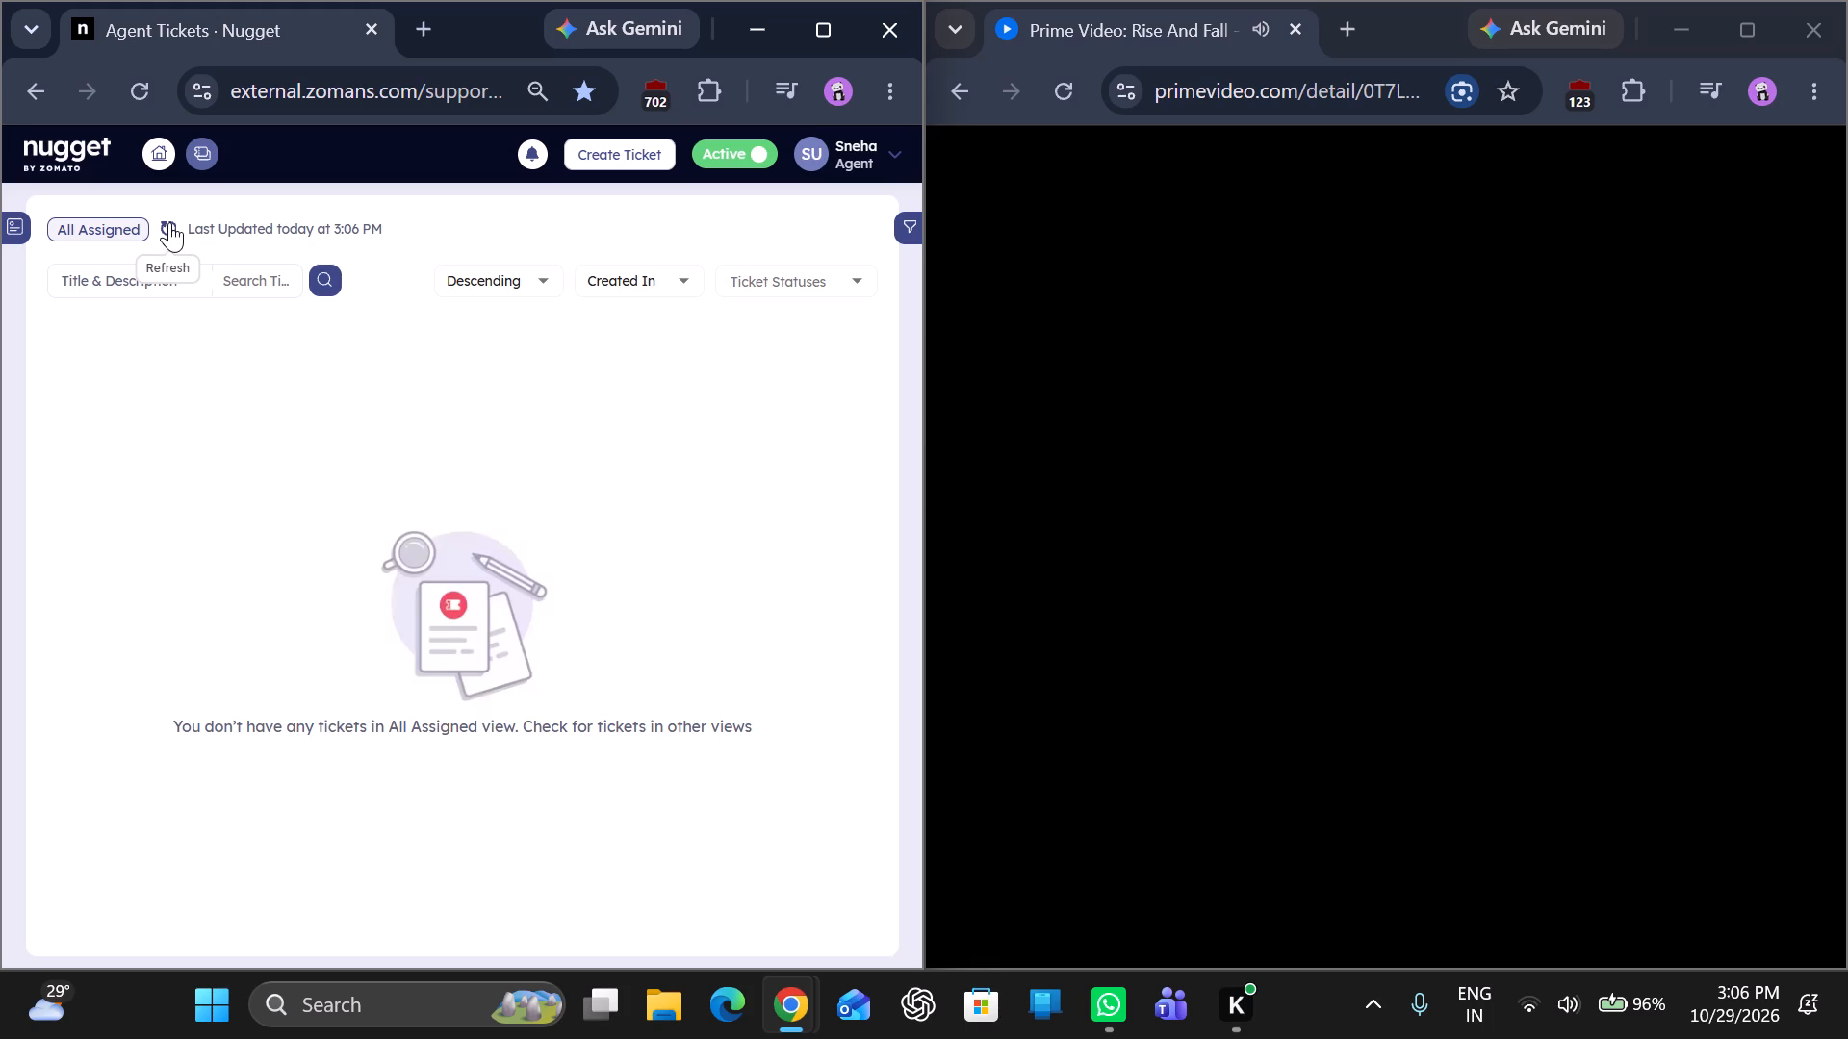
left_click(169, 222)
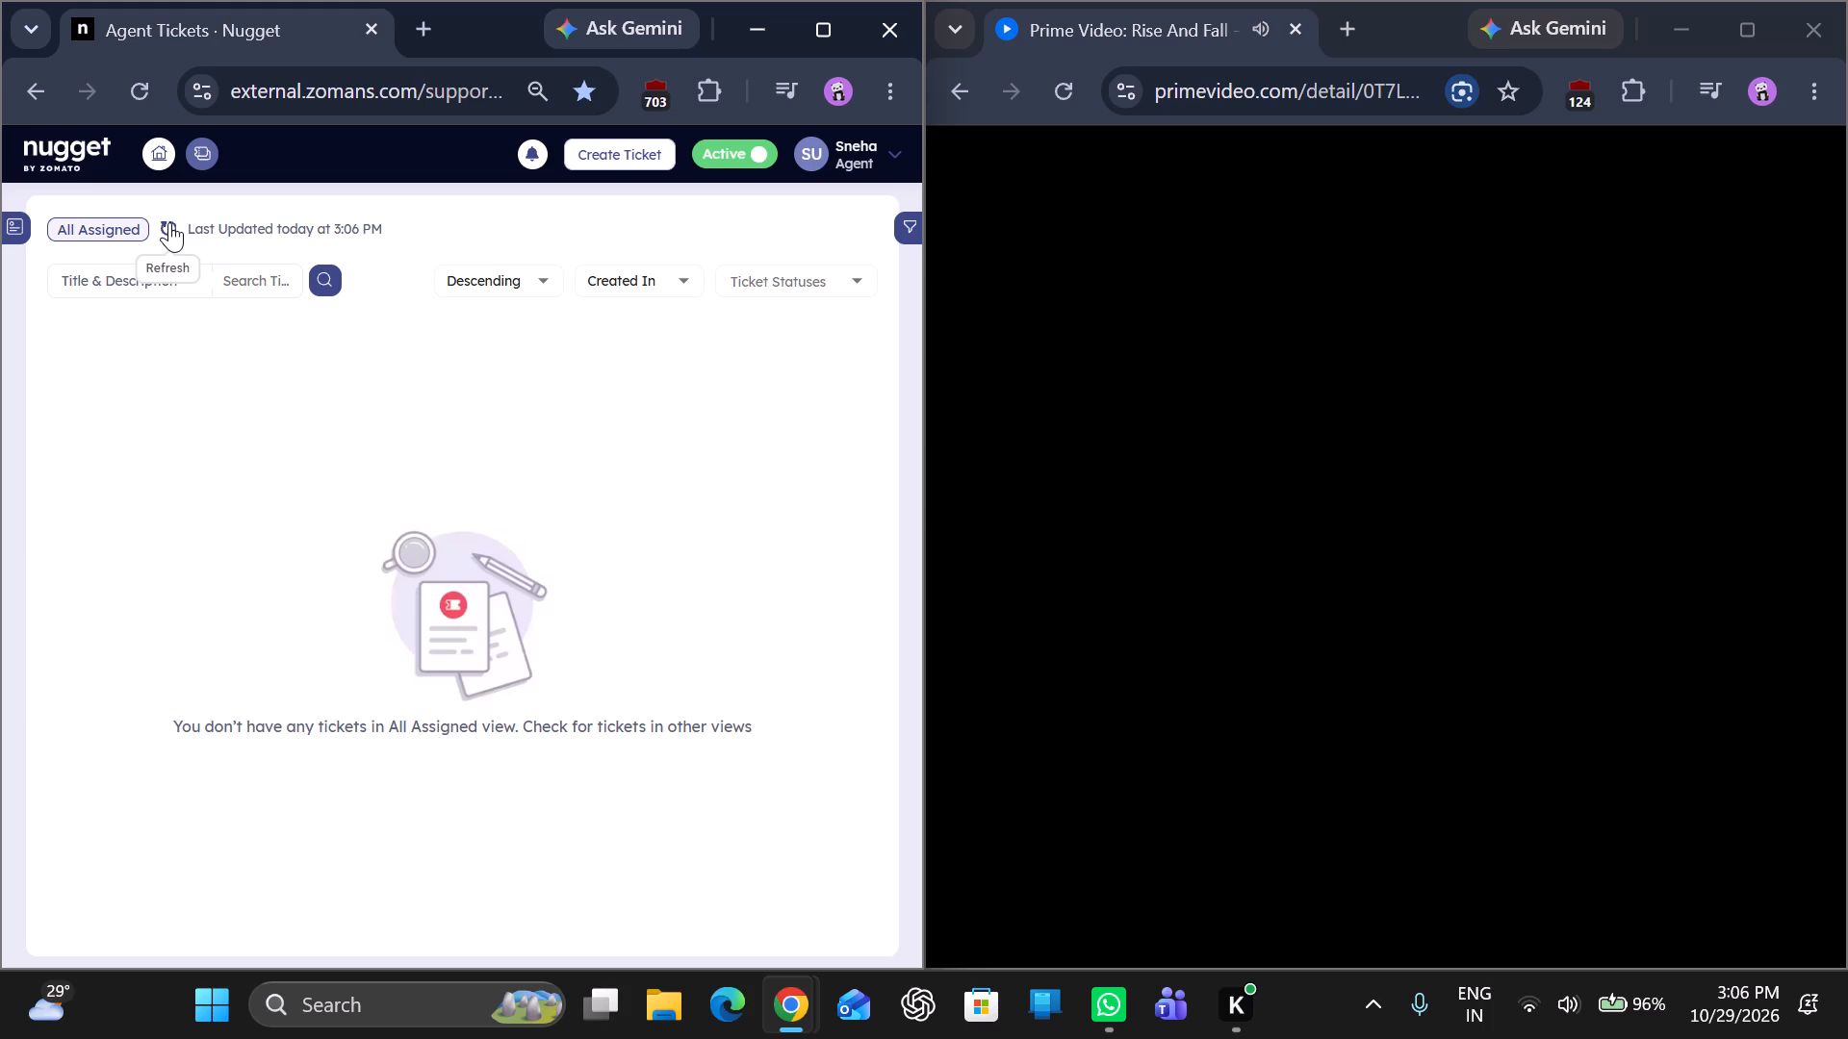
left_click(169, 222)
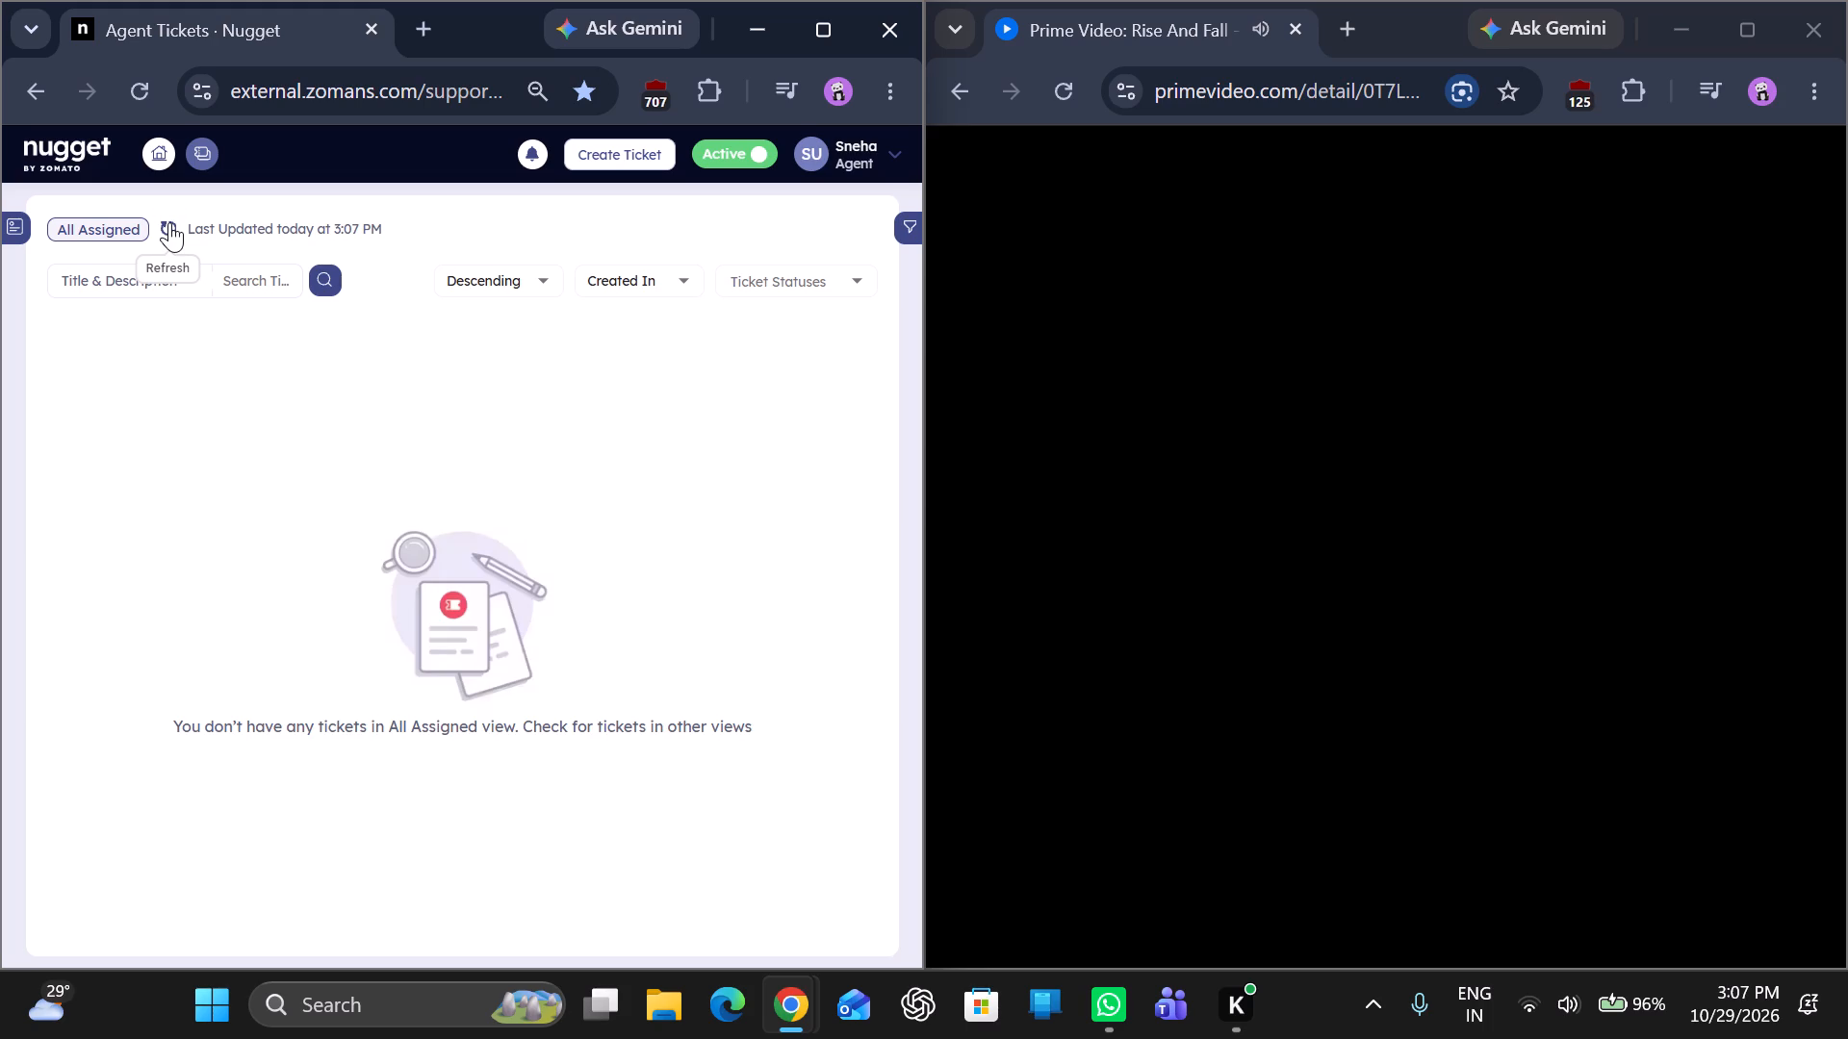
left_click(169, 222)
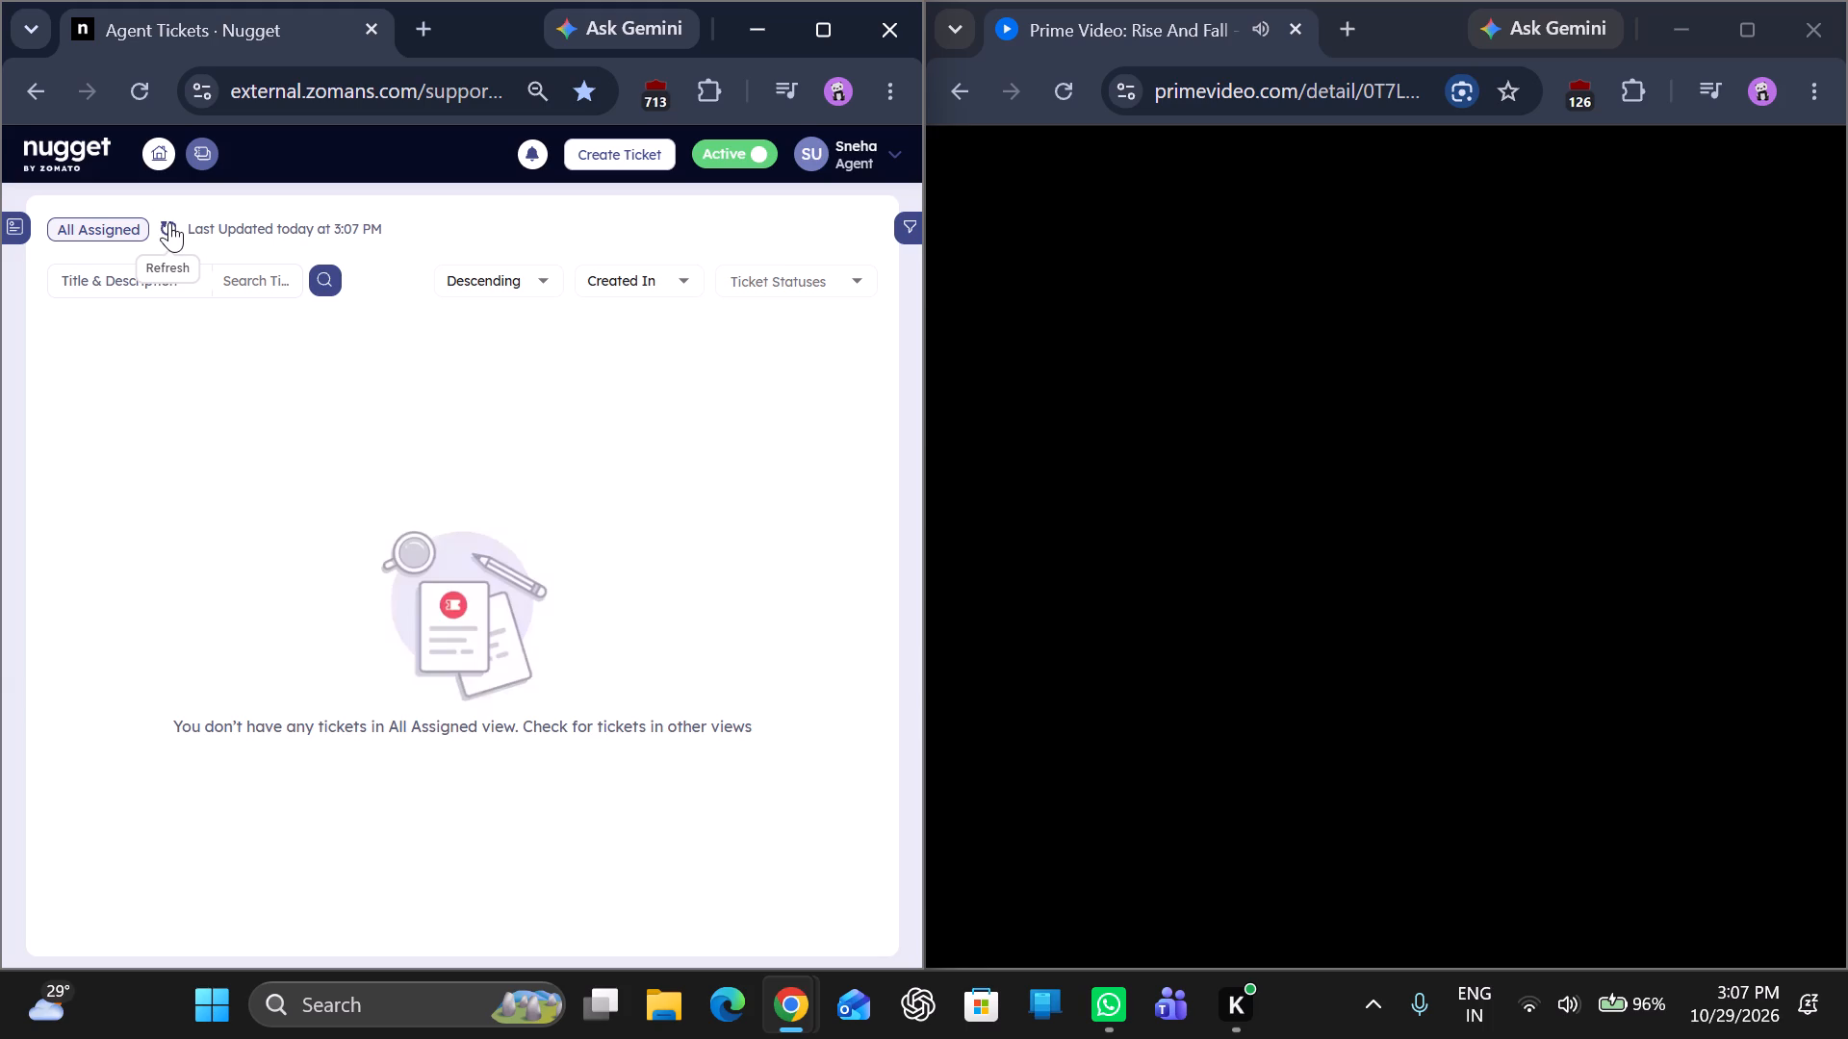
left_click(169, 222)
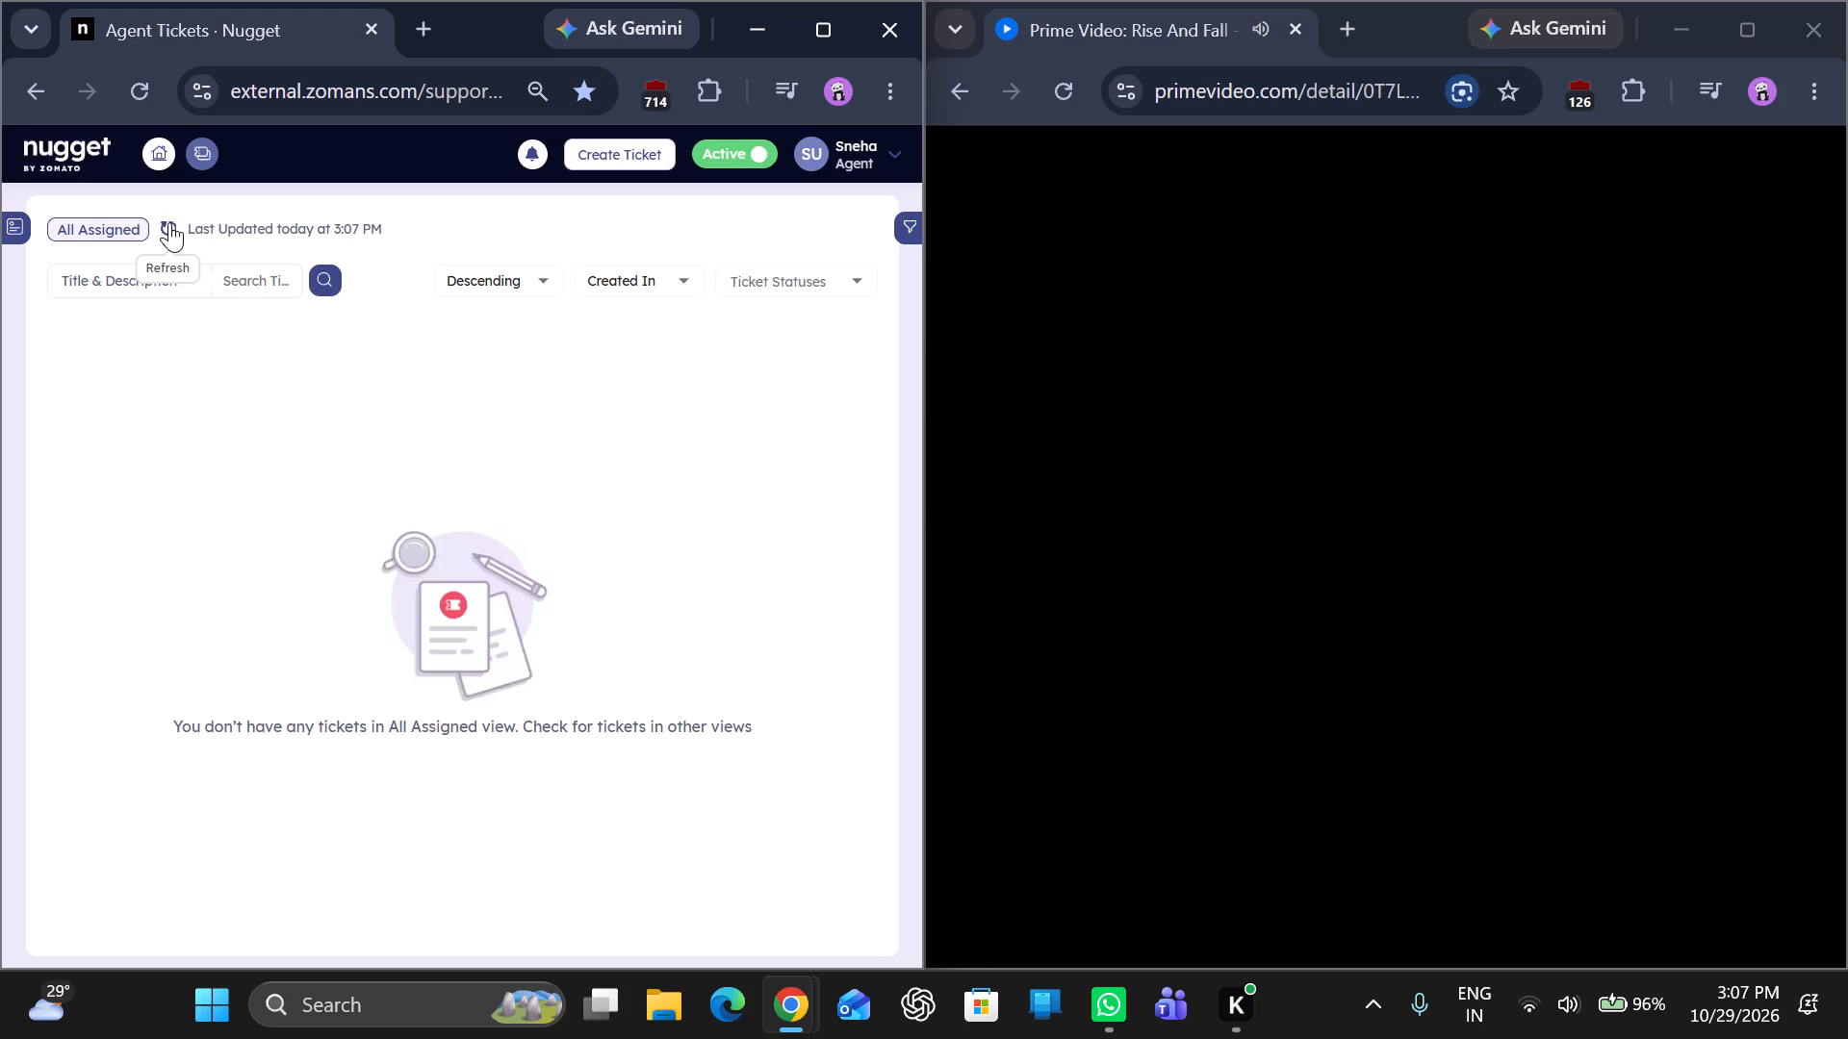
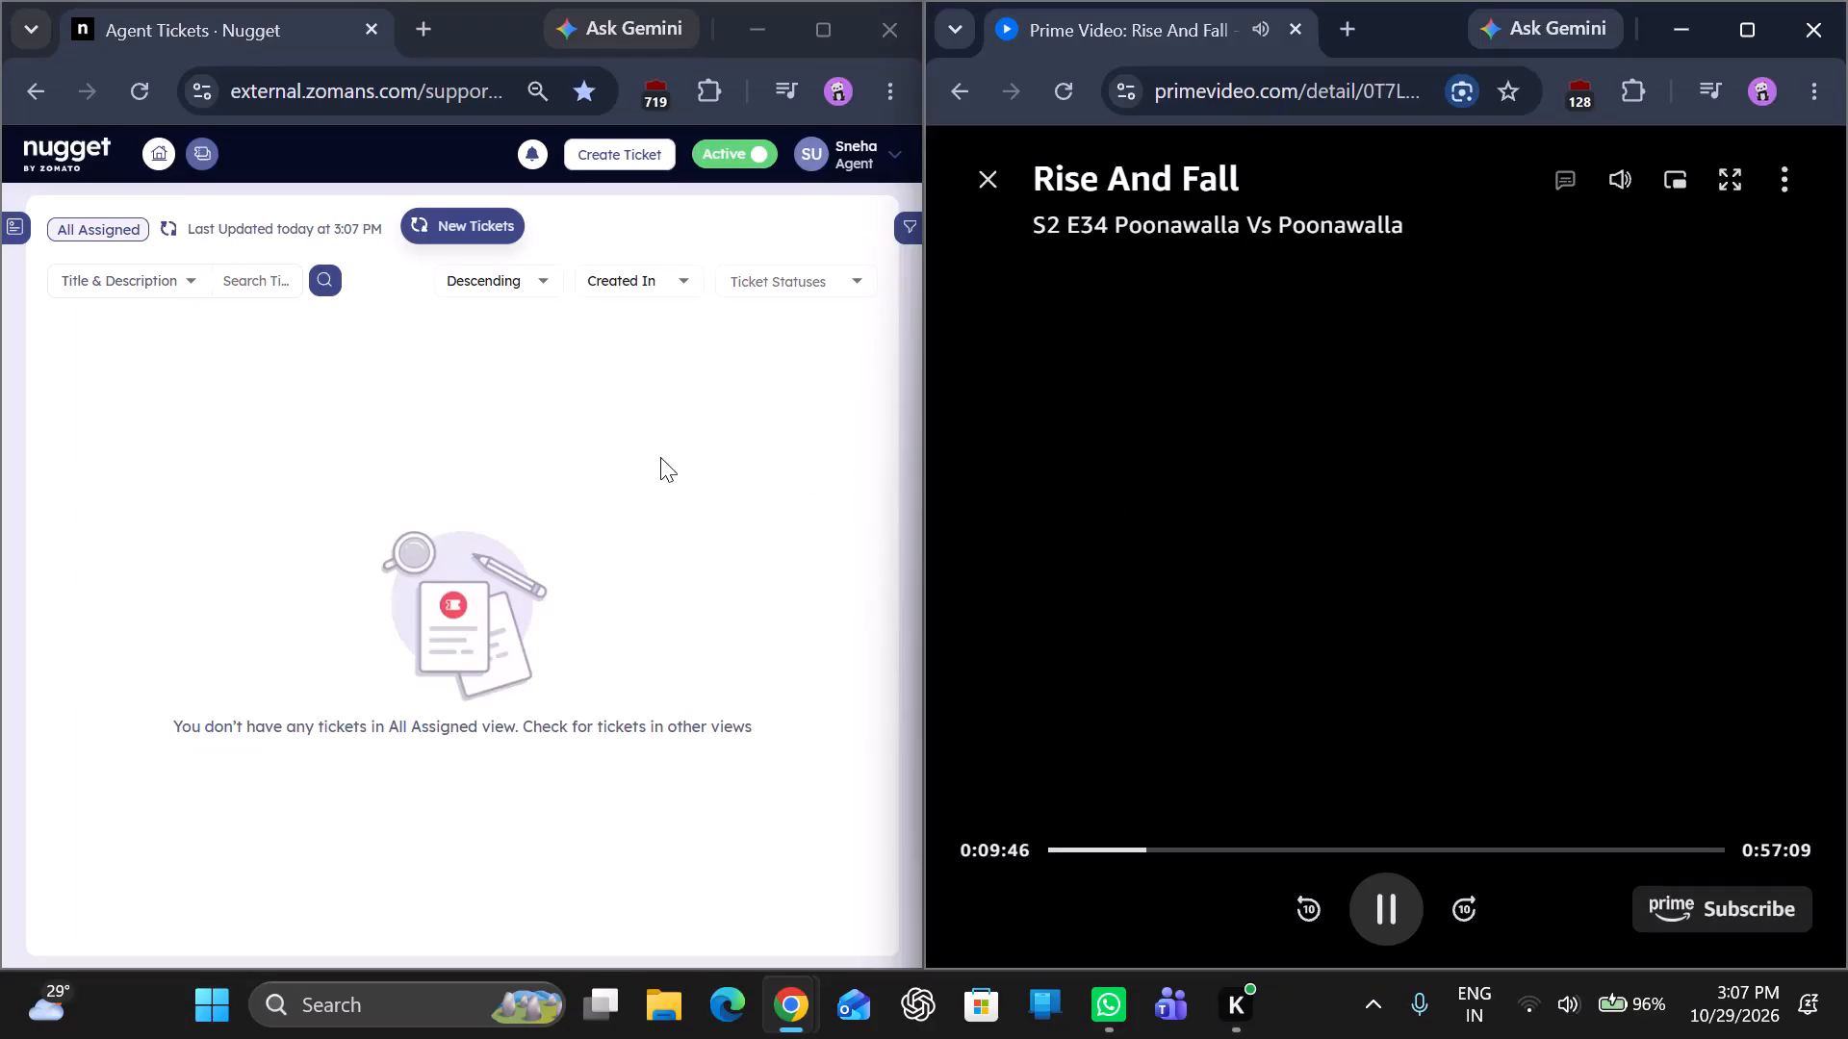
Load the new tickets in the All Assigned list, open QC ticket #14495387 and follow its onboarding form link.
left_click(426, 212)
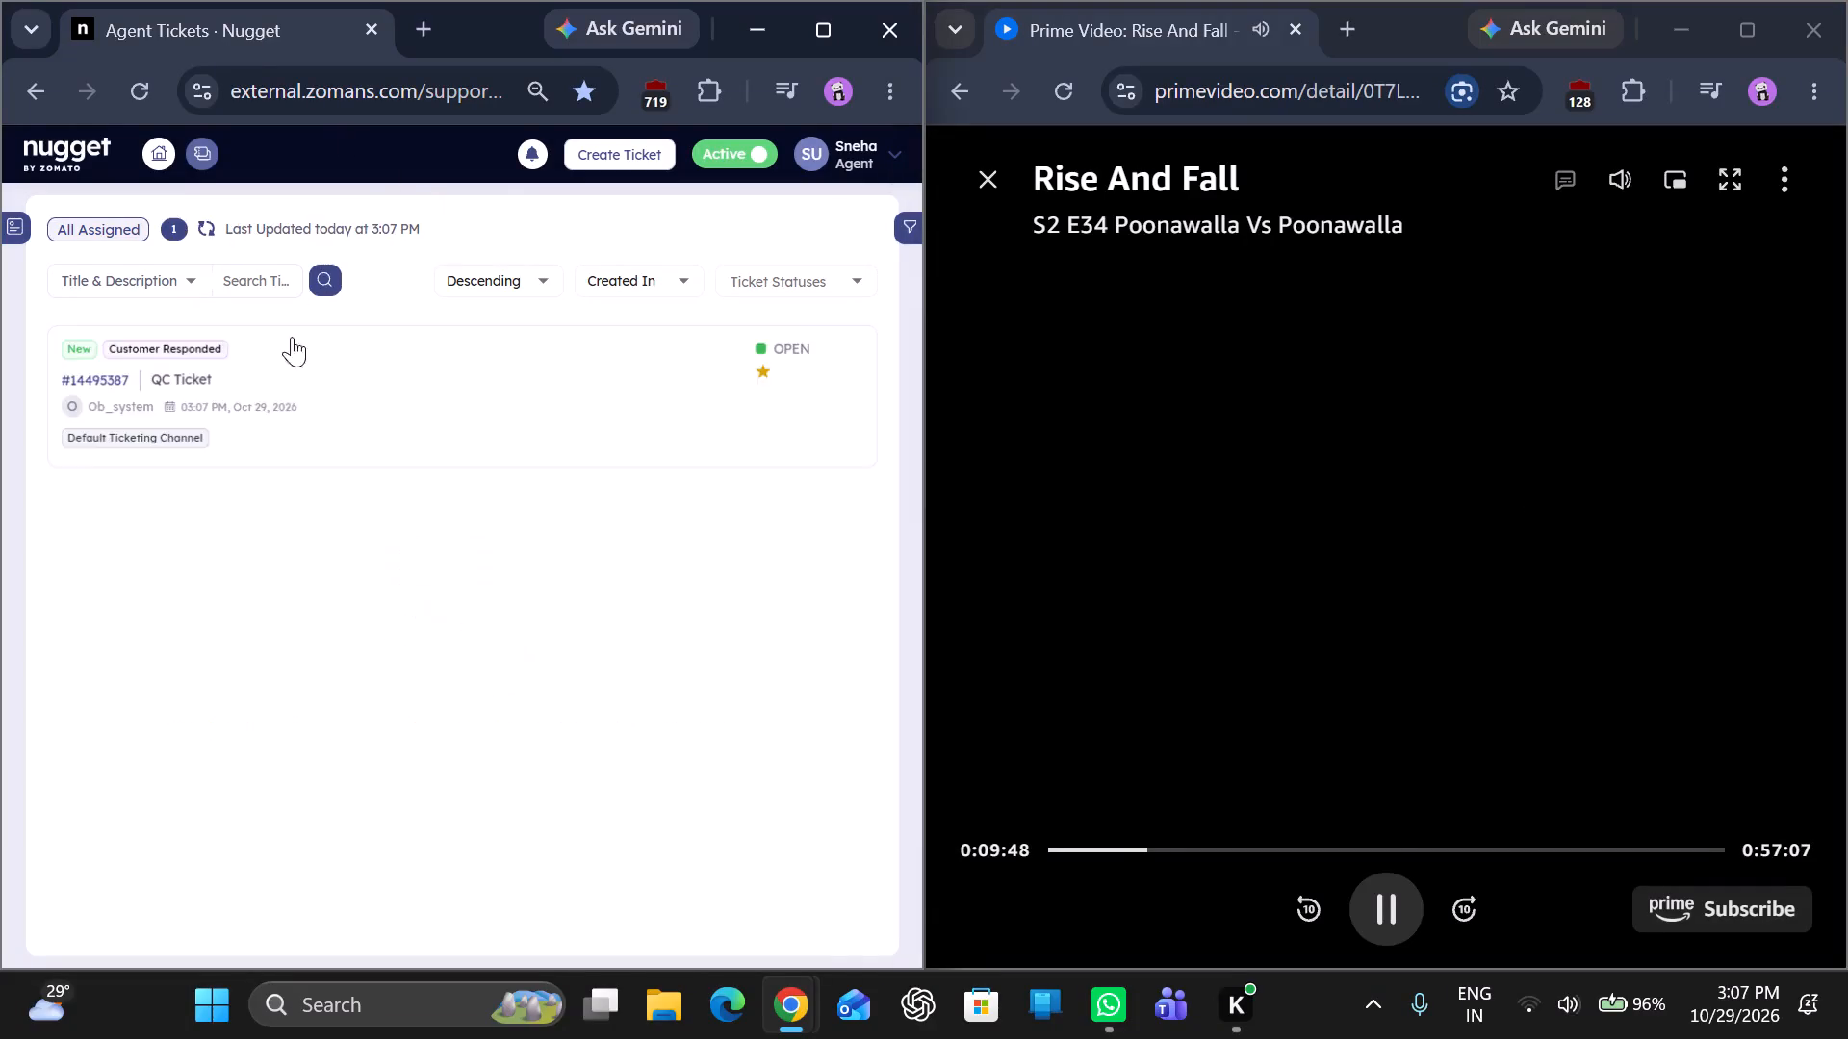
left_click(289, 385)
left_click(289, 393)
triple_click(255, 596)
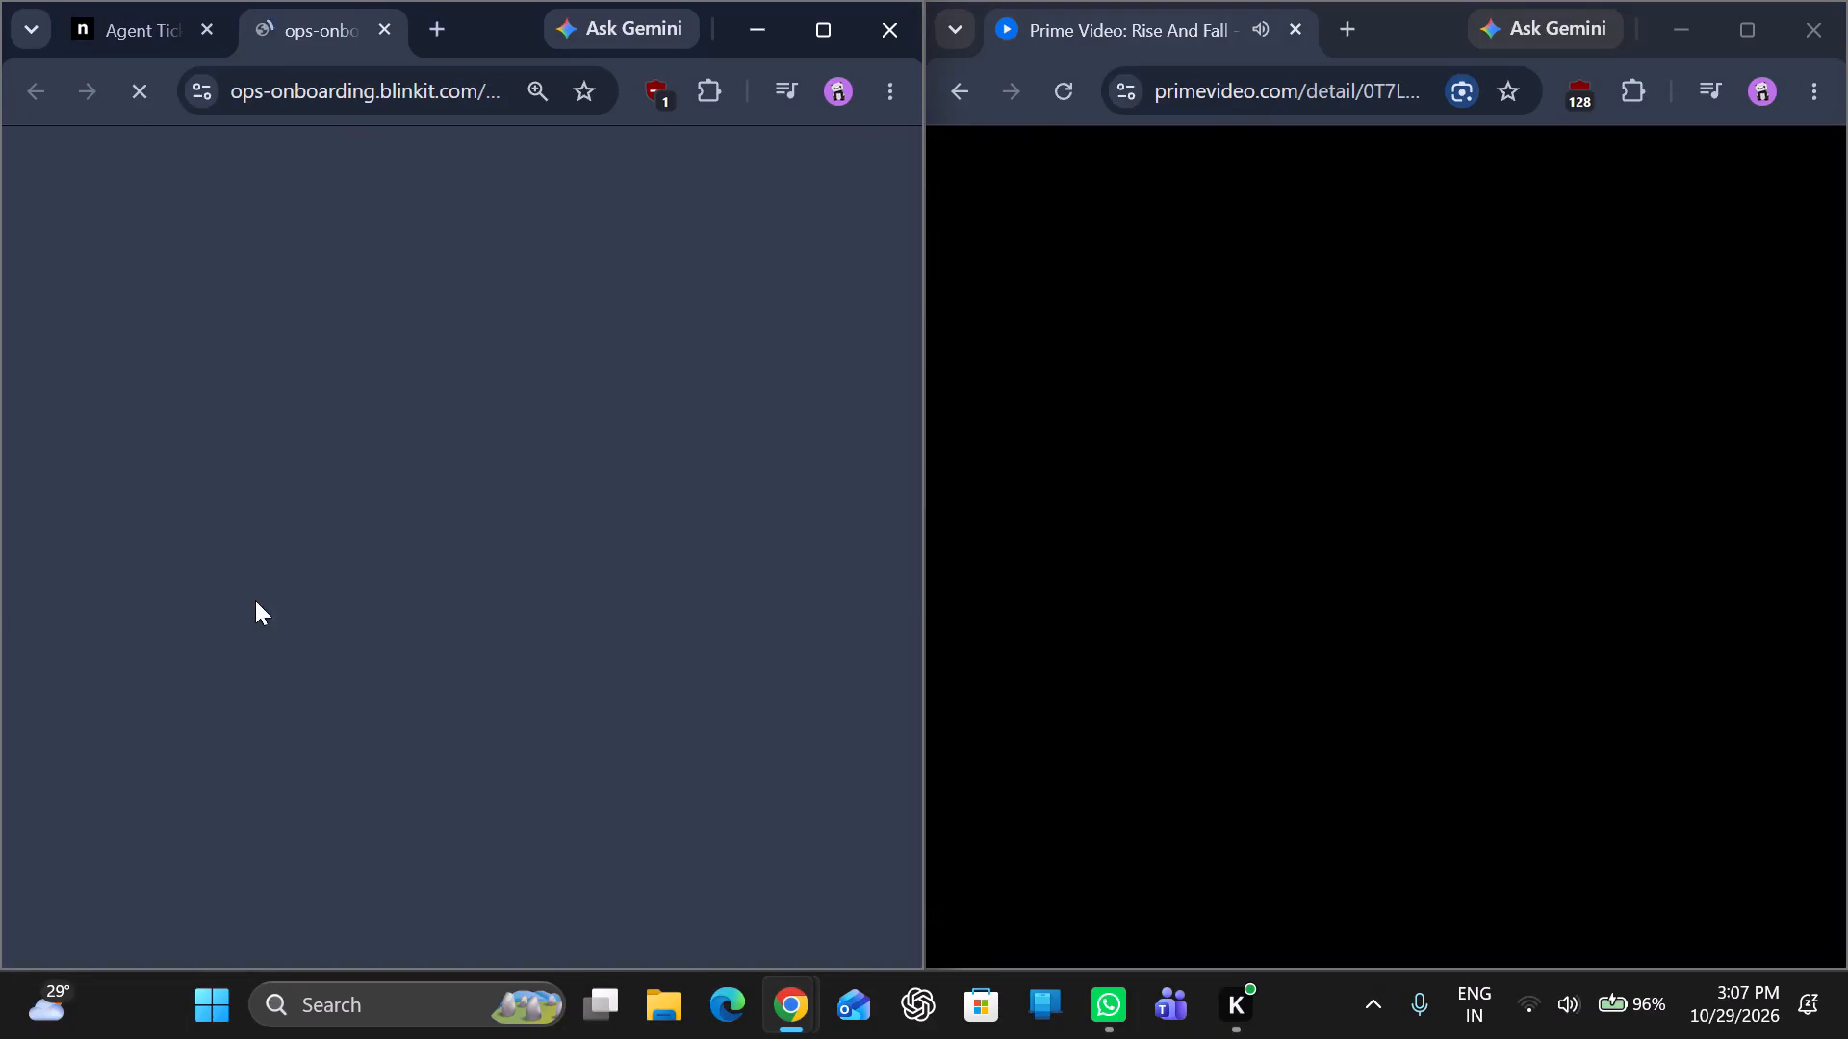
left_click(255, 600)
scroll(633, 618, "down", 5)
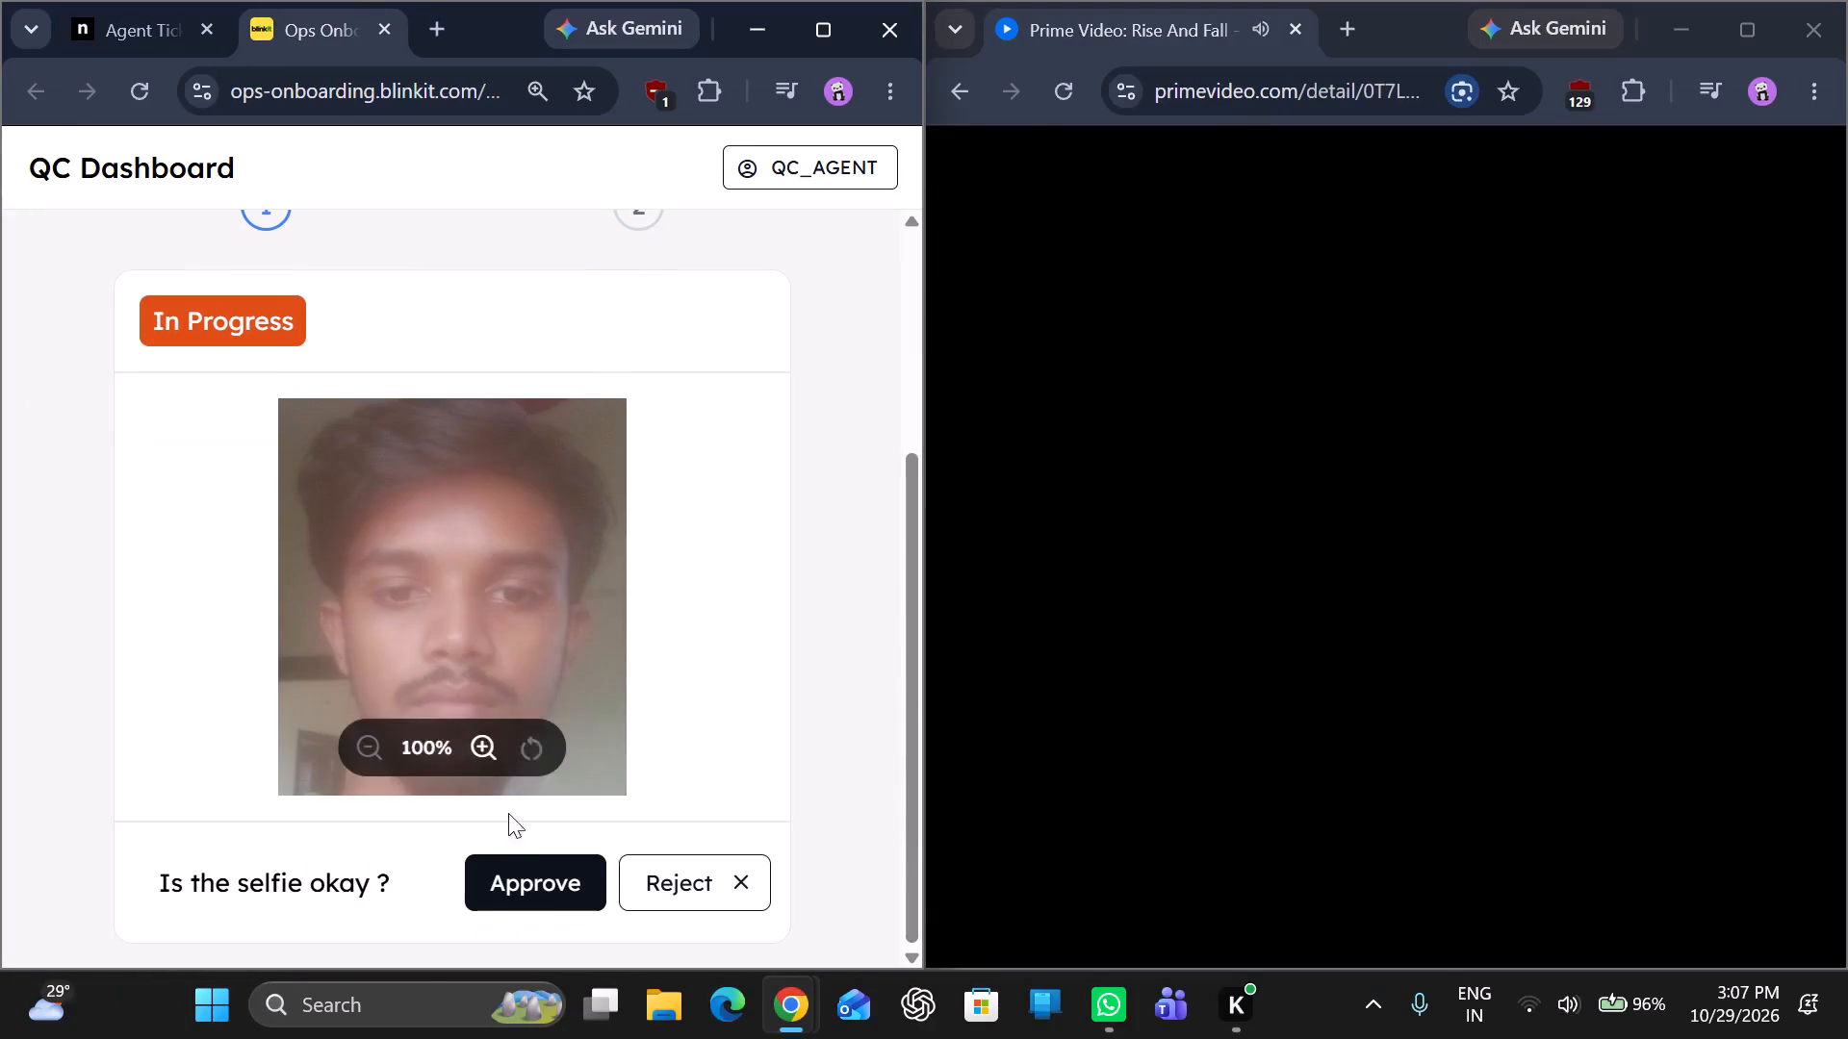
left_click(537, 872)
scroll(566, 846, "down", 4)
double_click(546, 853)
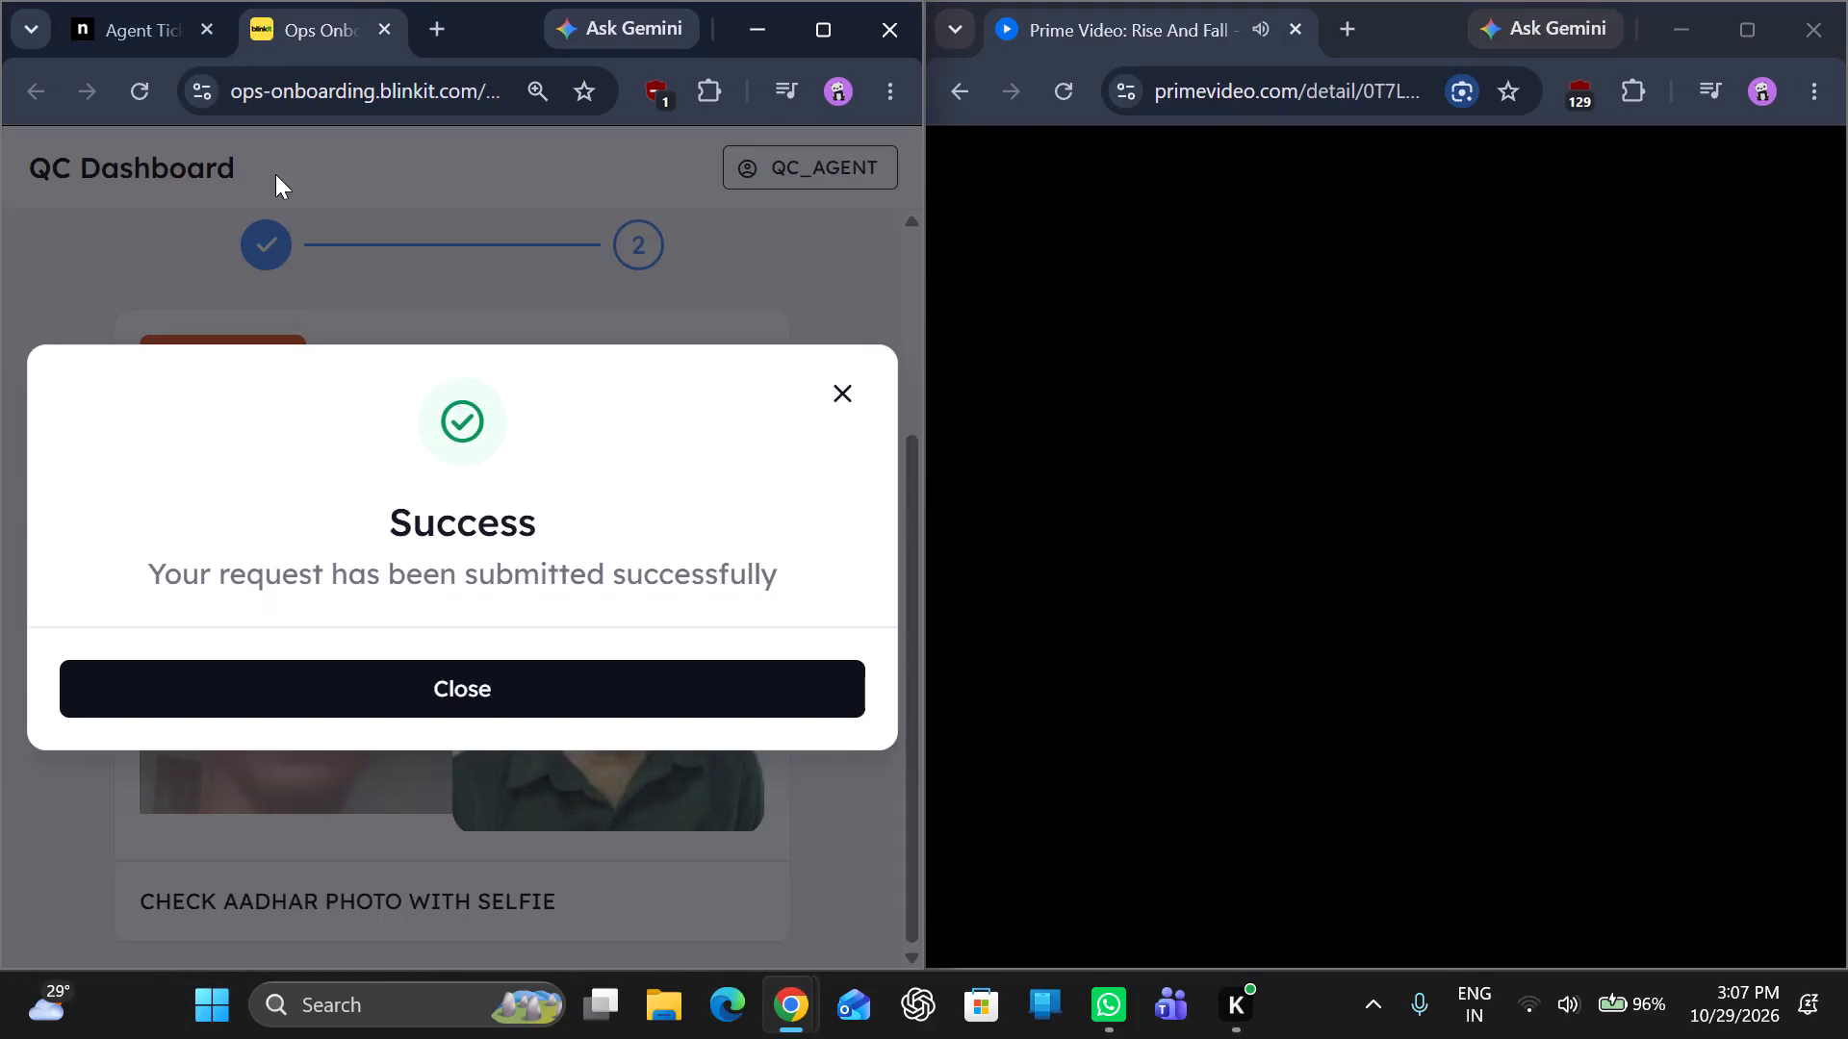
Set QC ticket #14495387 to CLOSED in Nugget, return to the All Assigned list and close the onboarding form page.
left_click(167, 34)
double_click(473, 345)
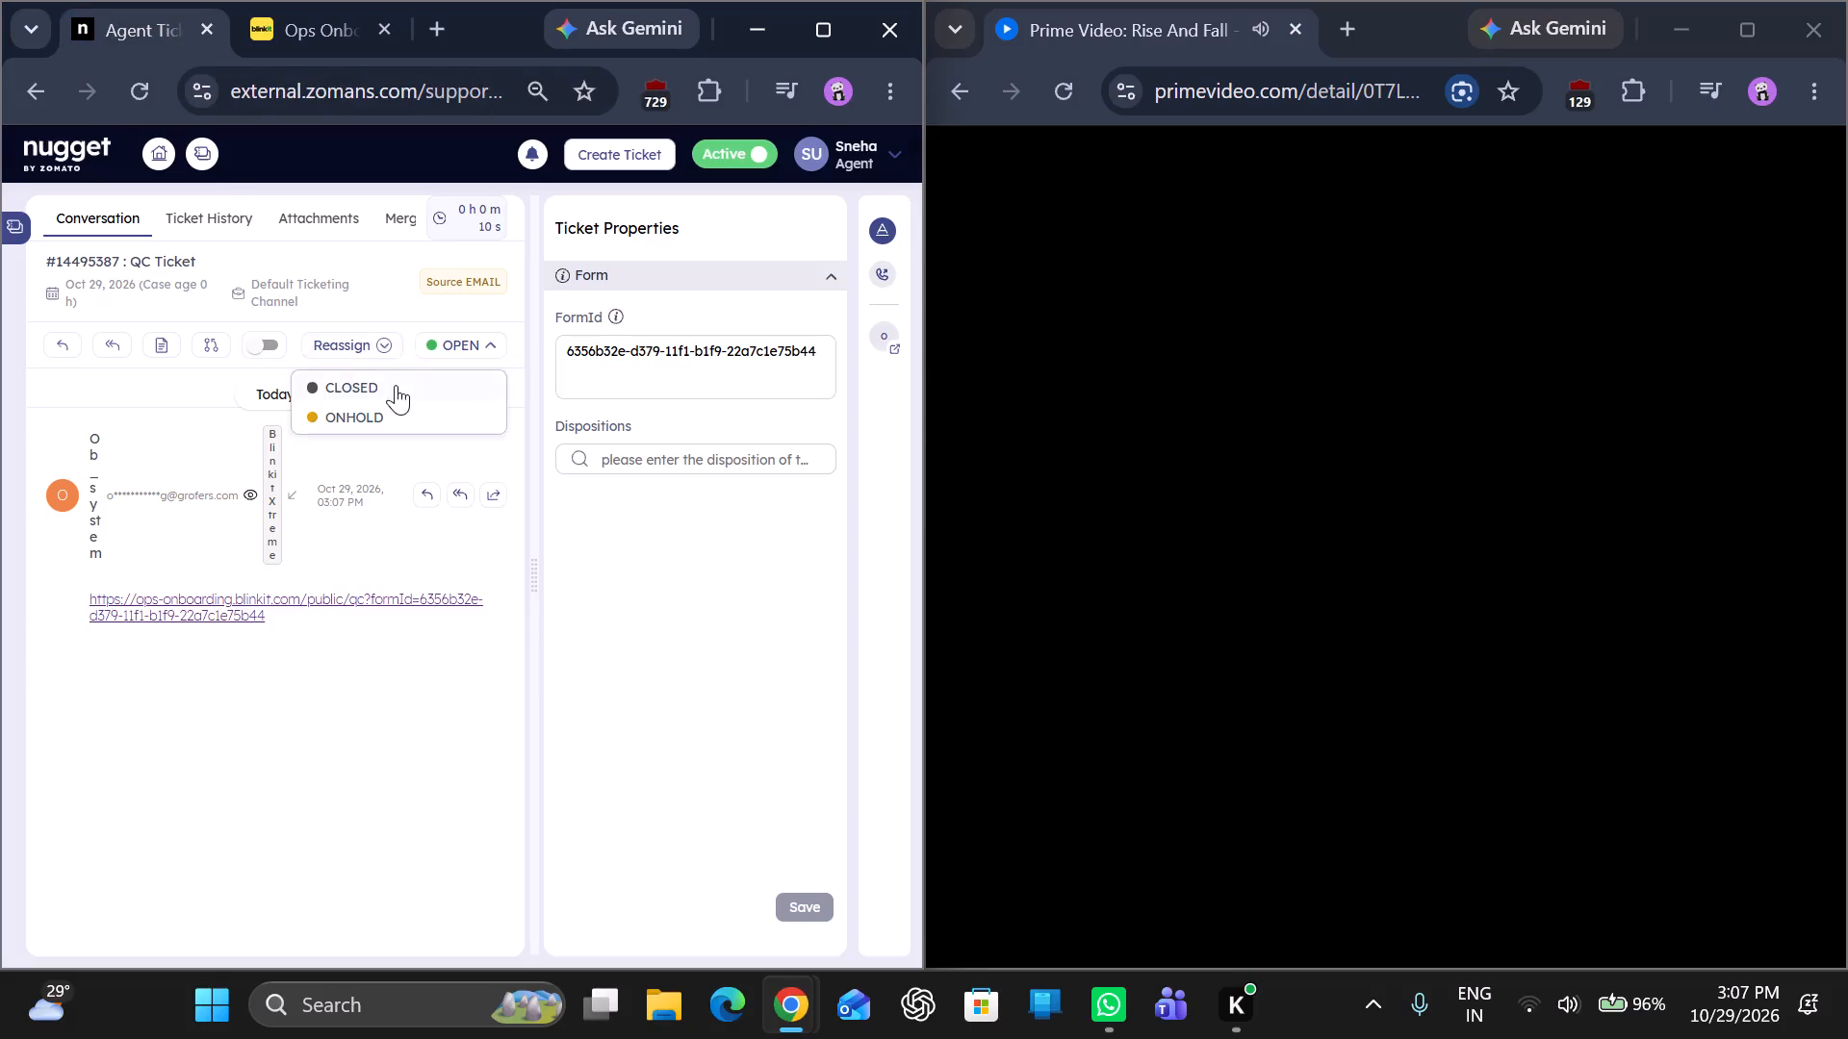
double_click(396, 385)
left_click(475, 362)
double_click(473, 349)
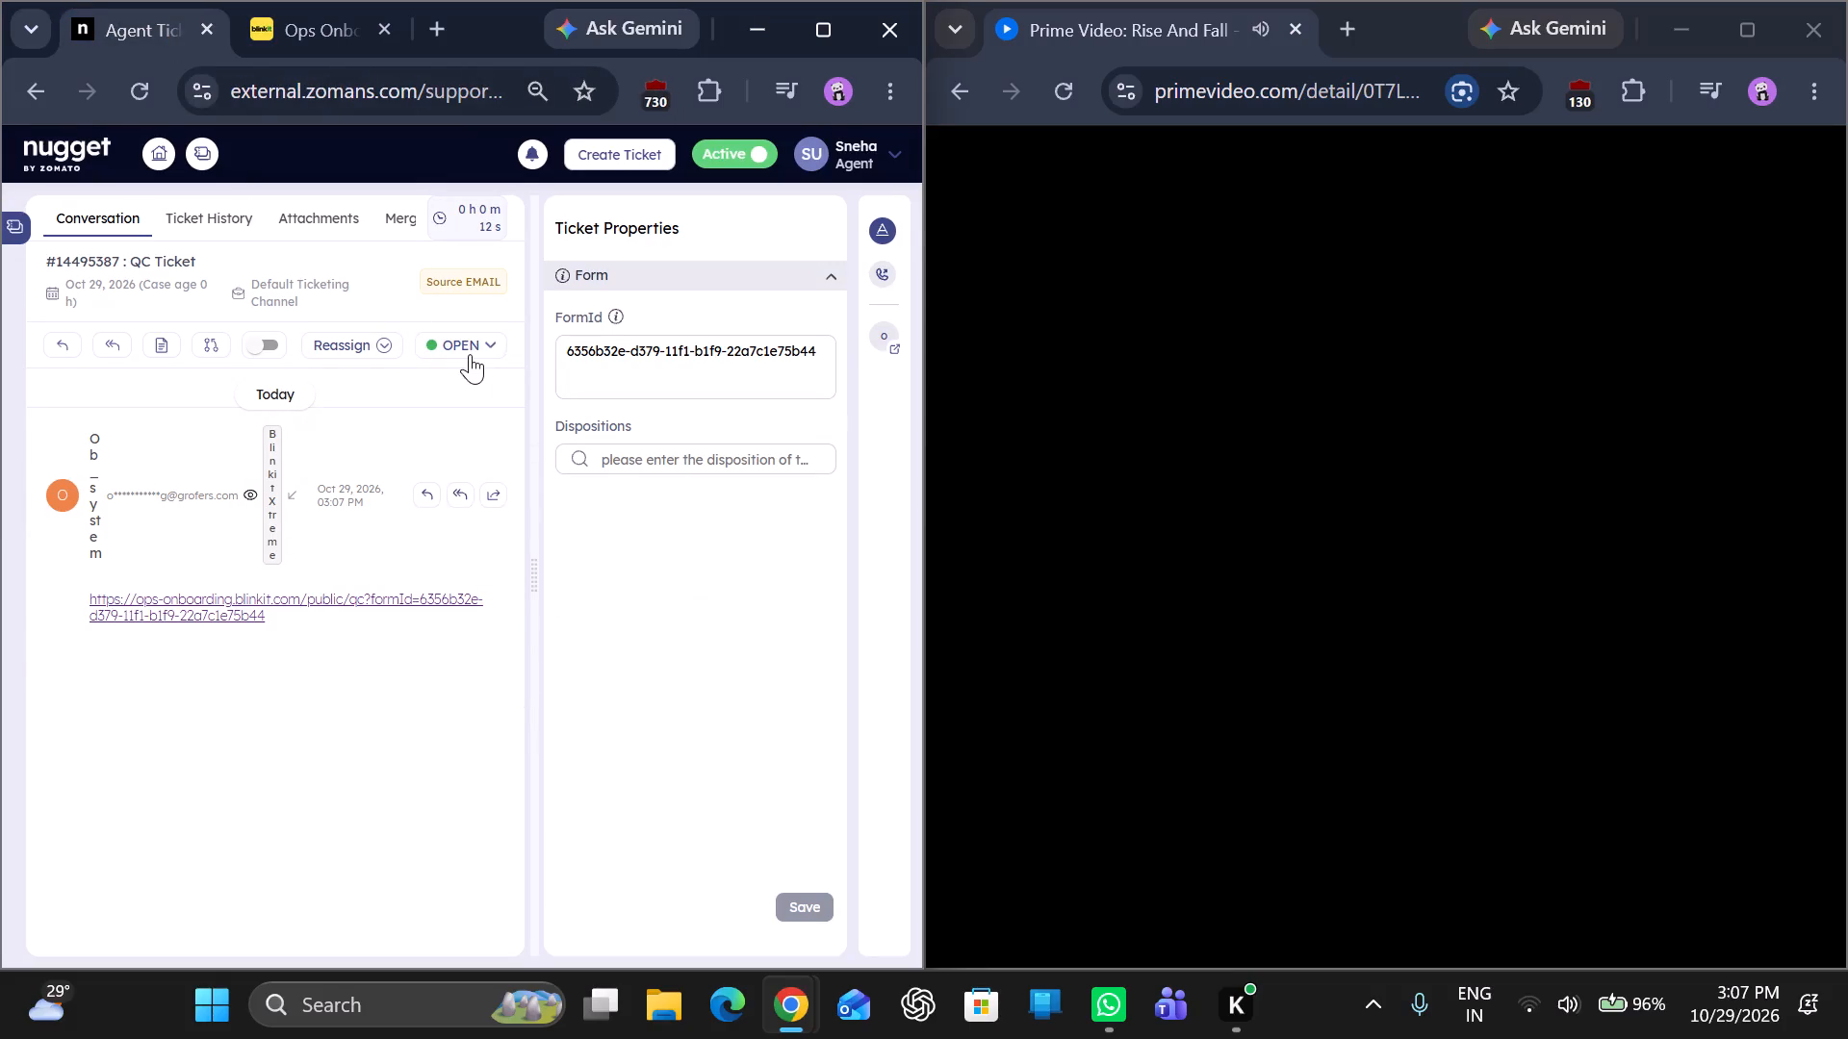
double_click(470, 346)
left_click(470, 346)
left_click(464, 394)
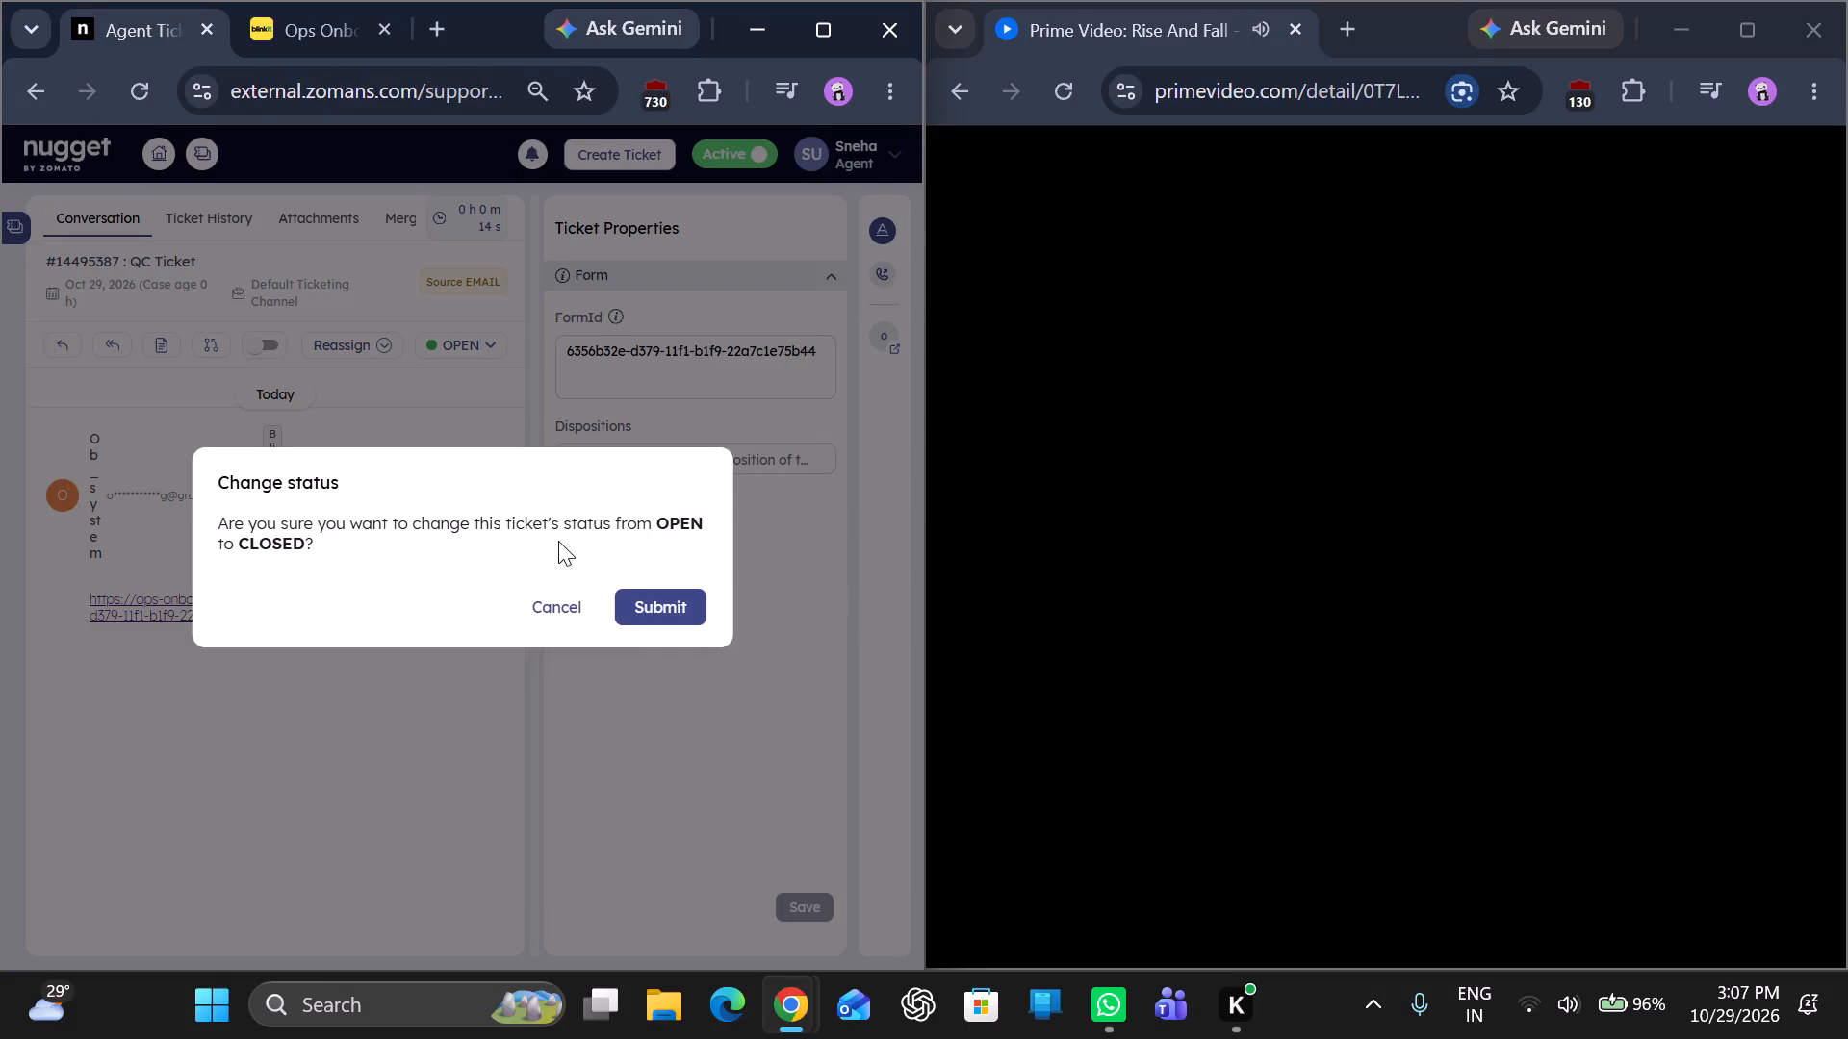
left_click(635, 610)
left_click(554, 763)
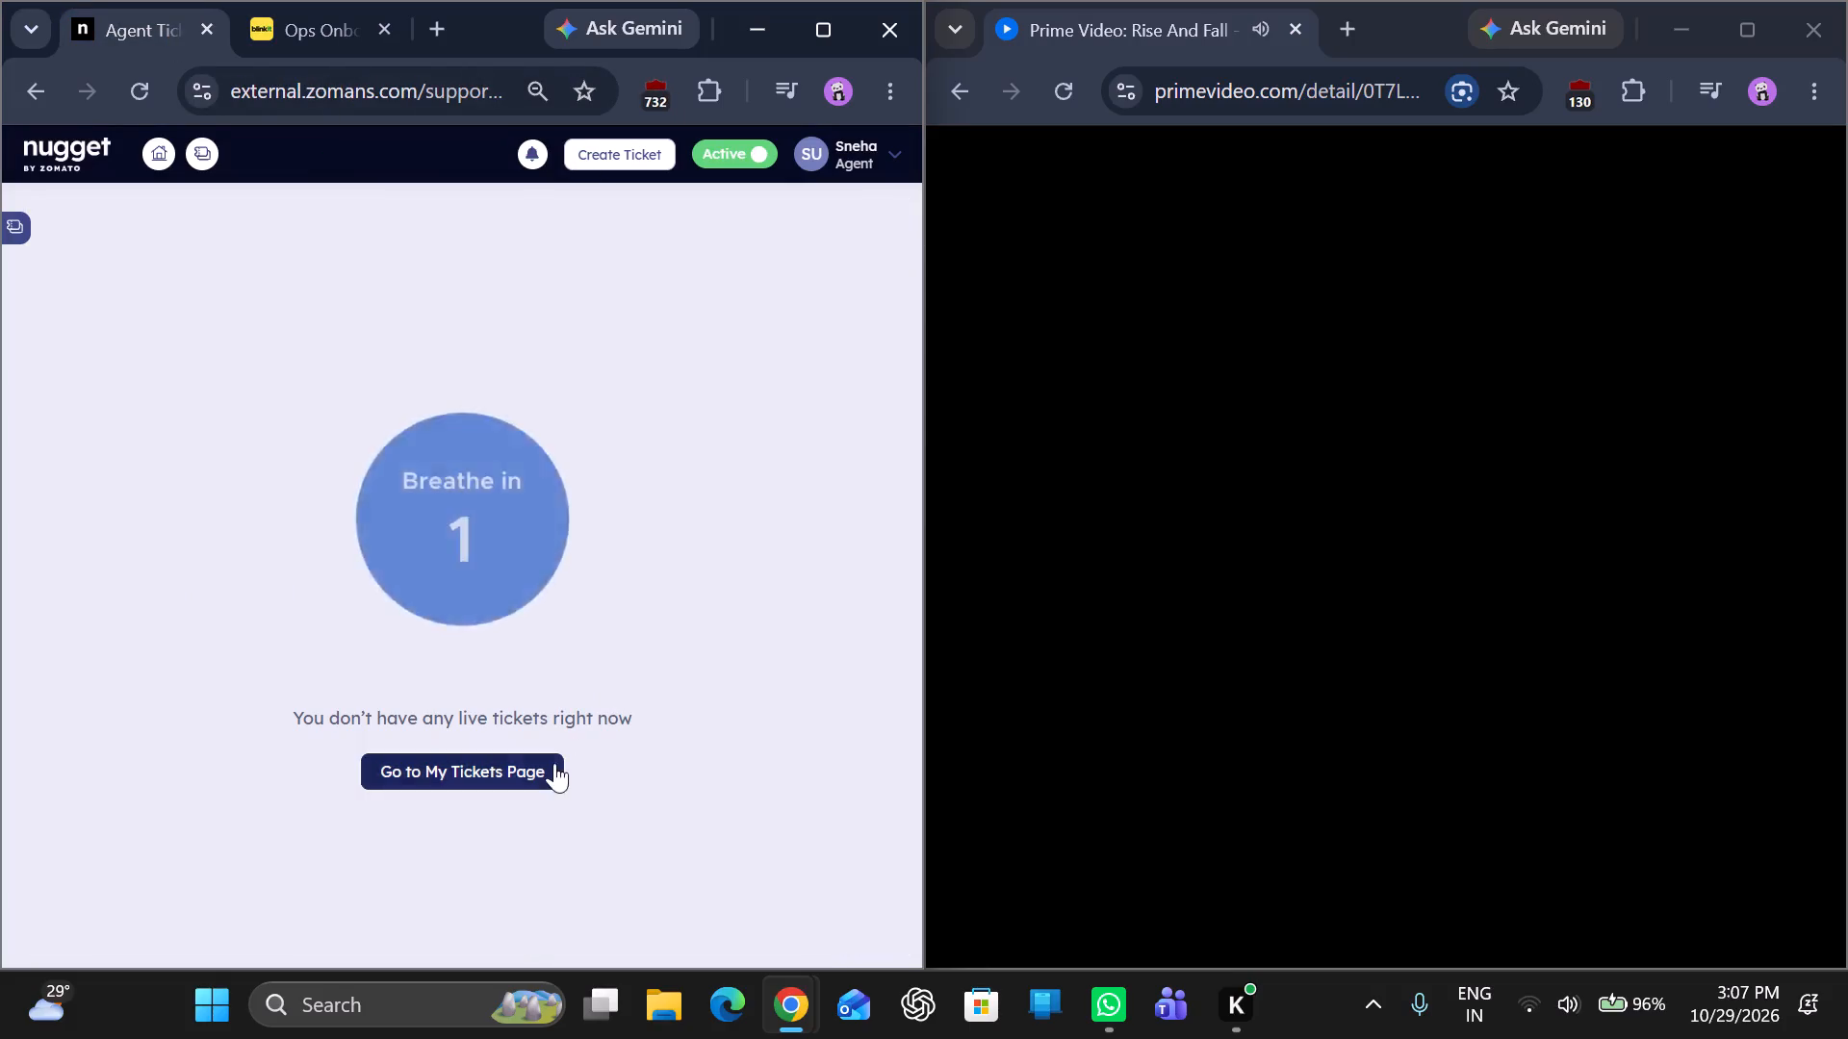
left_click(383, 27)
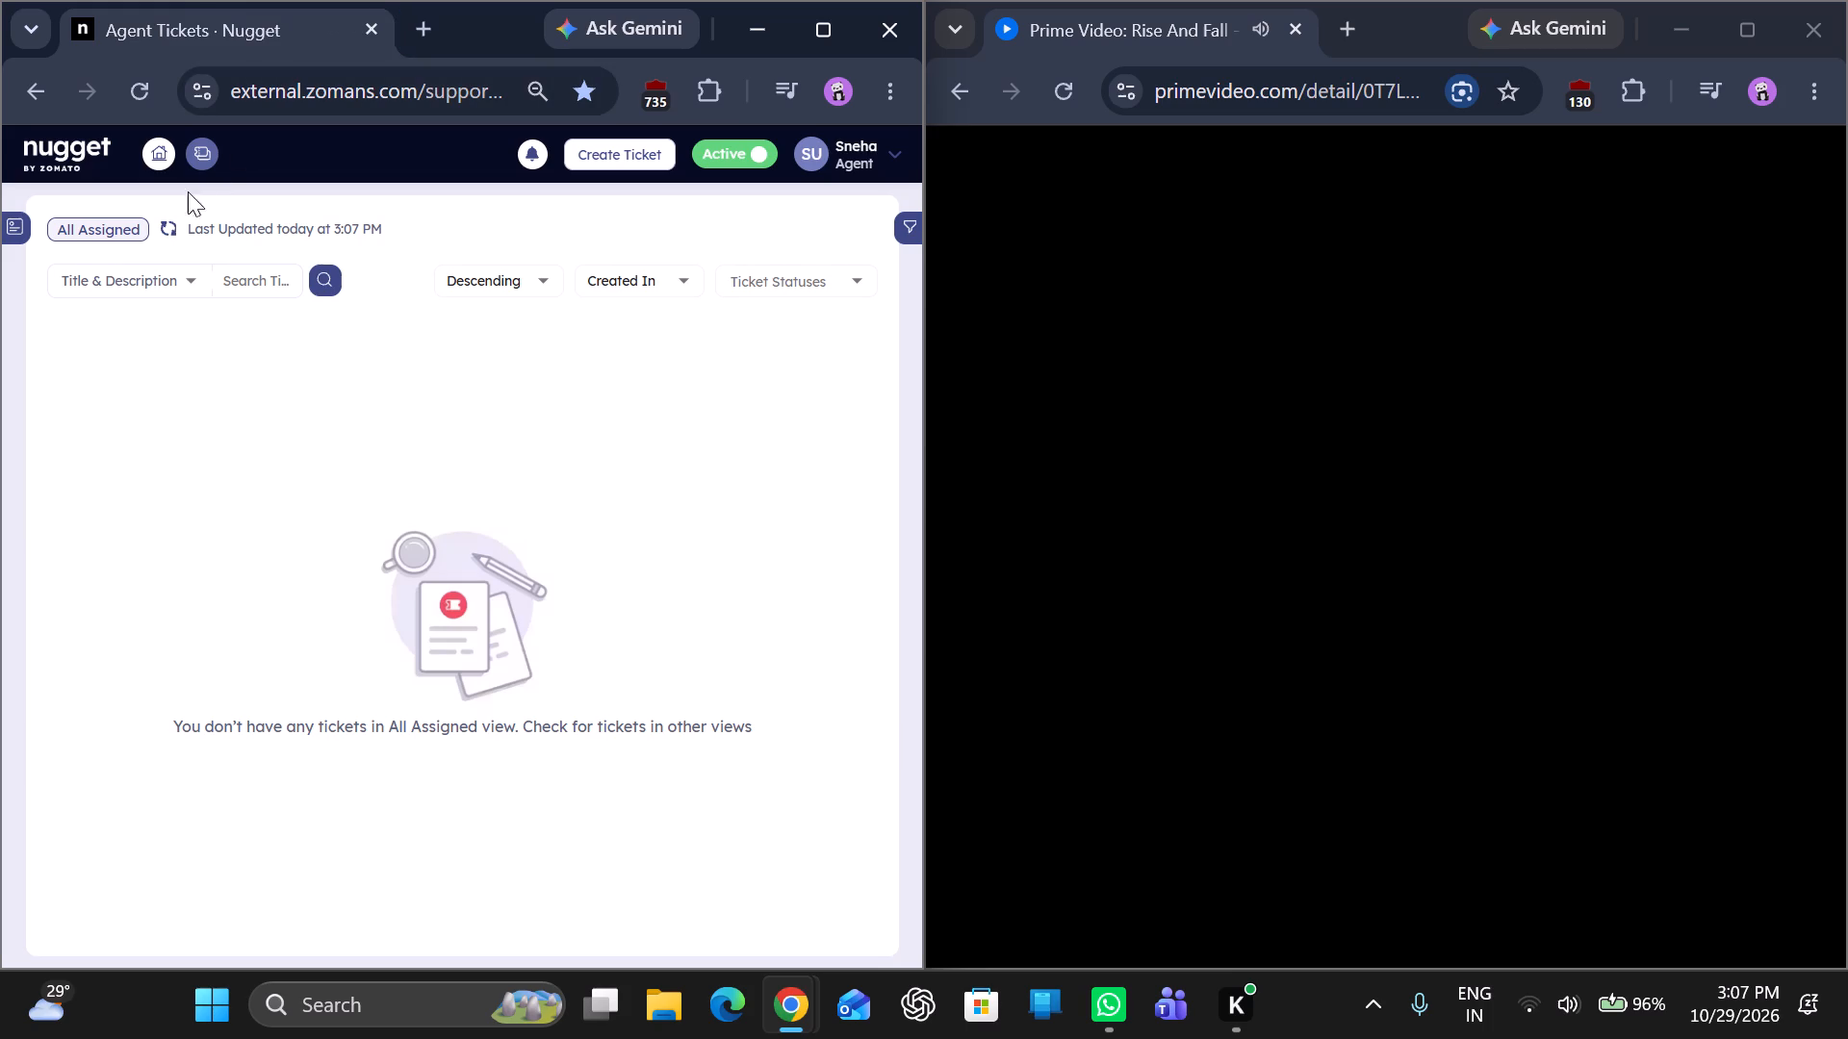
Refresh the All Assigned list for new tickets, open QC ticket #14459491 and follow its onboarding form link.
left_click(166, 226)
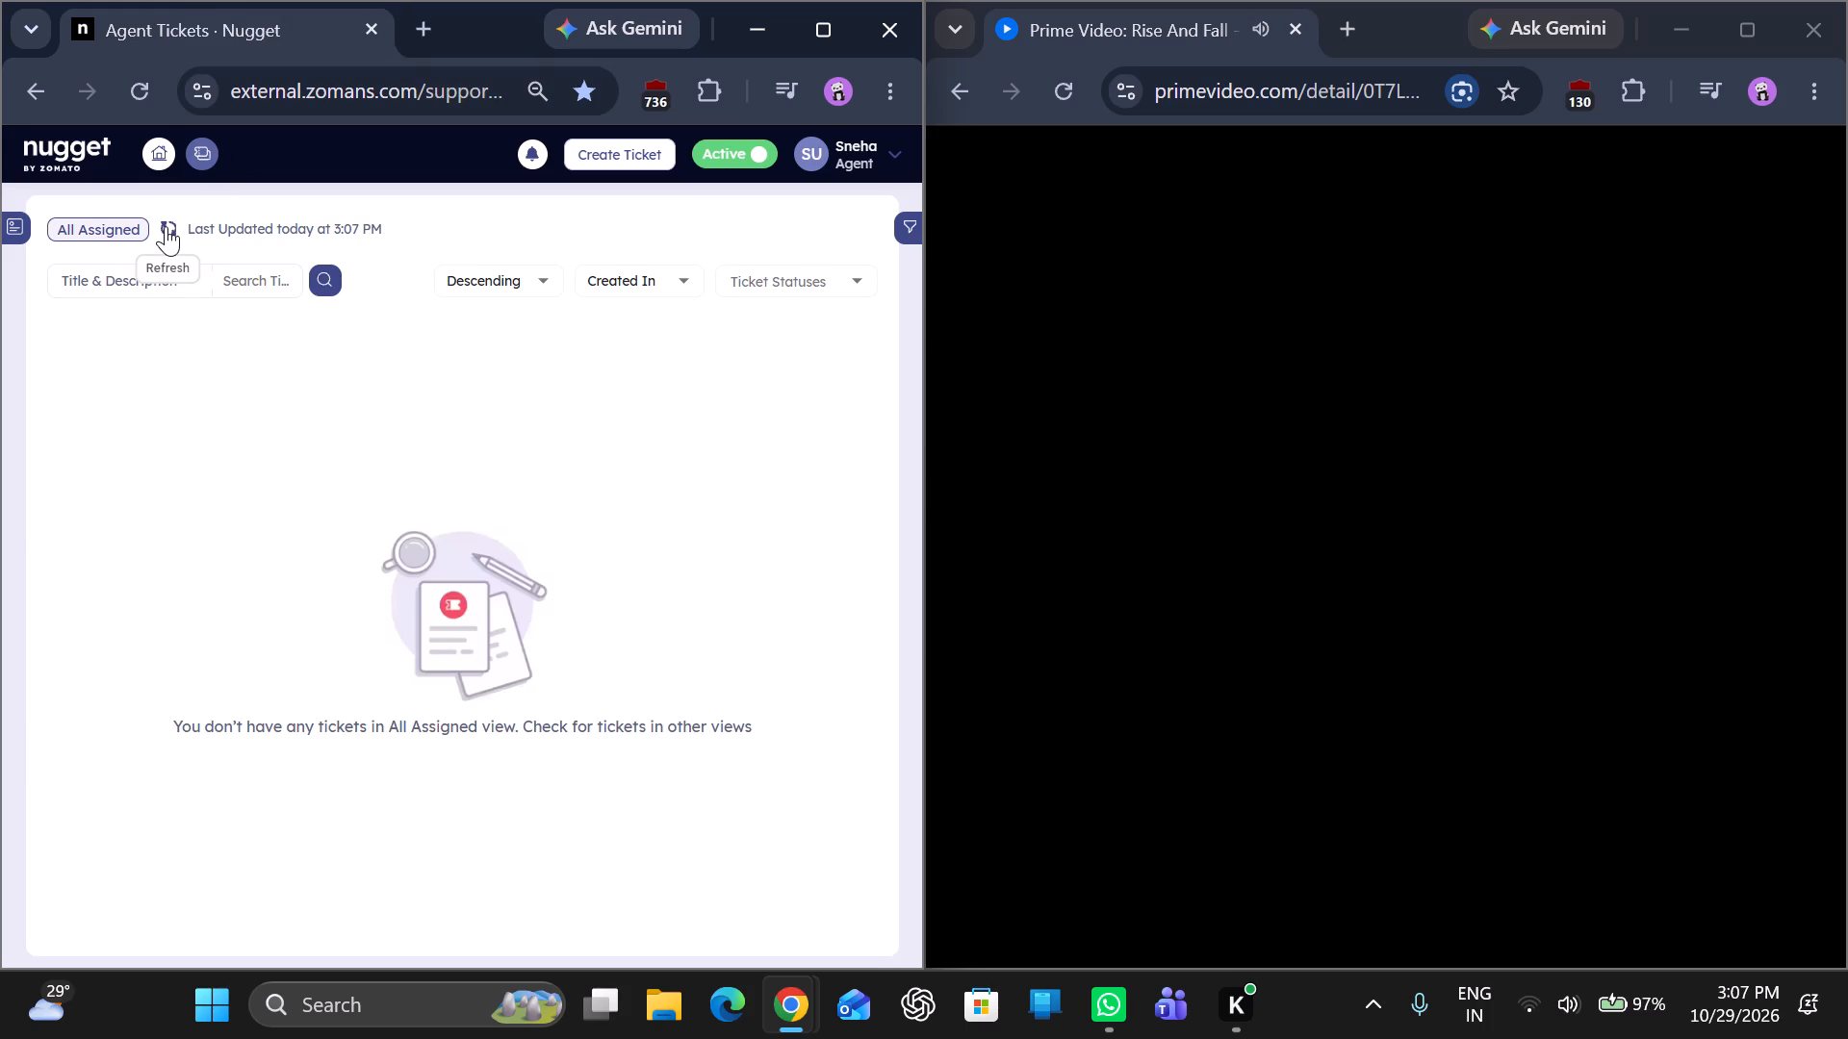
left_click(166, 226)
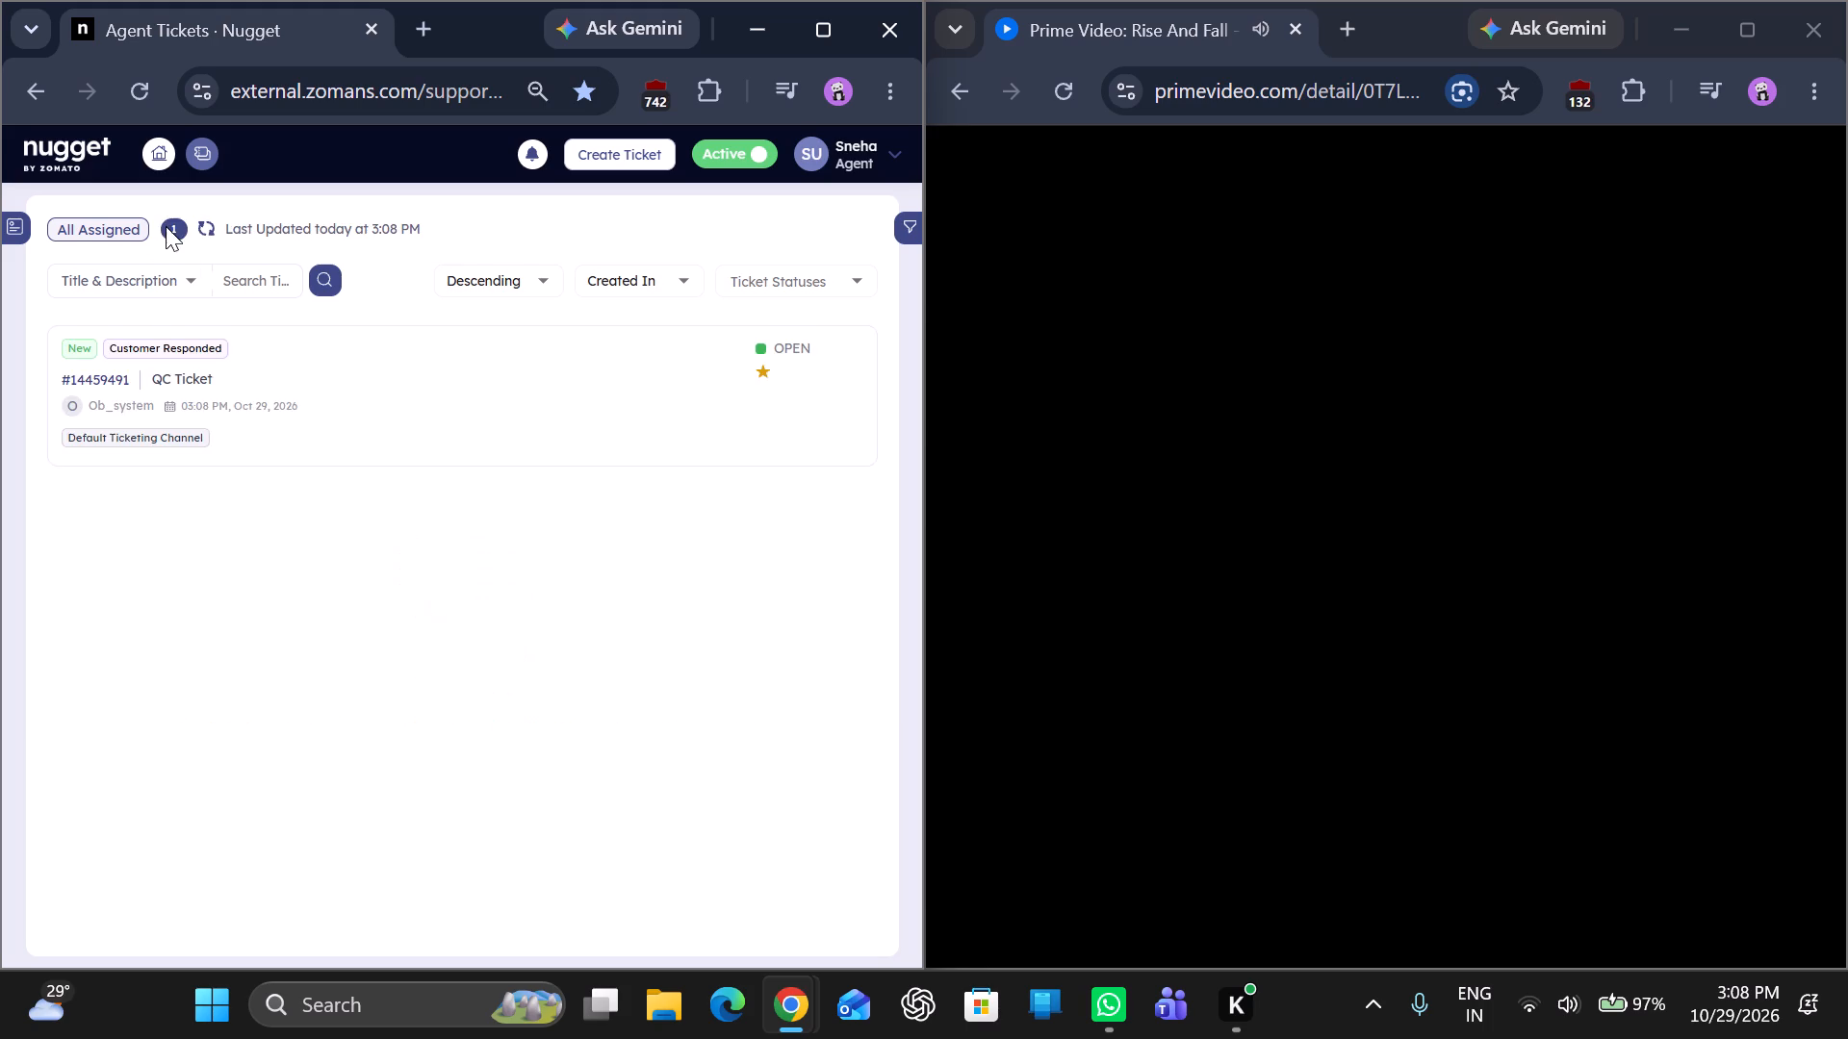
left_click(200, 383)
double_click(214, 592)
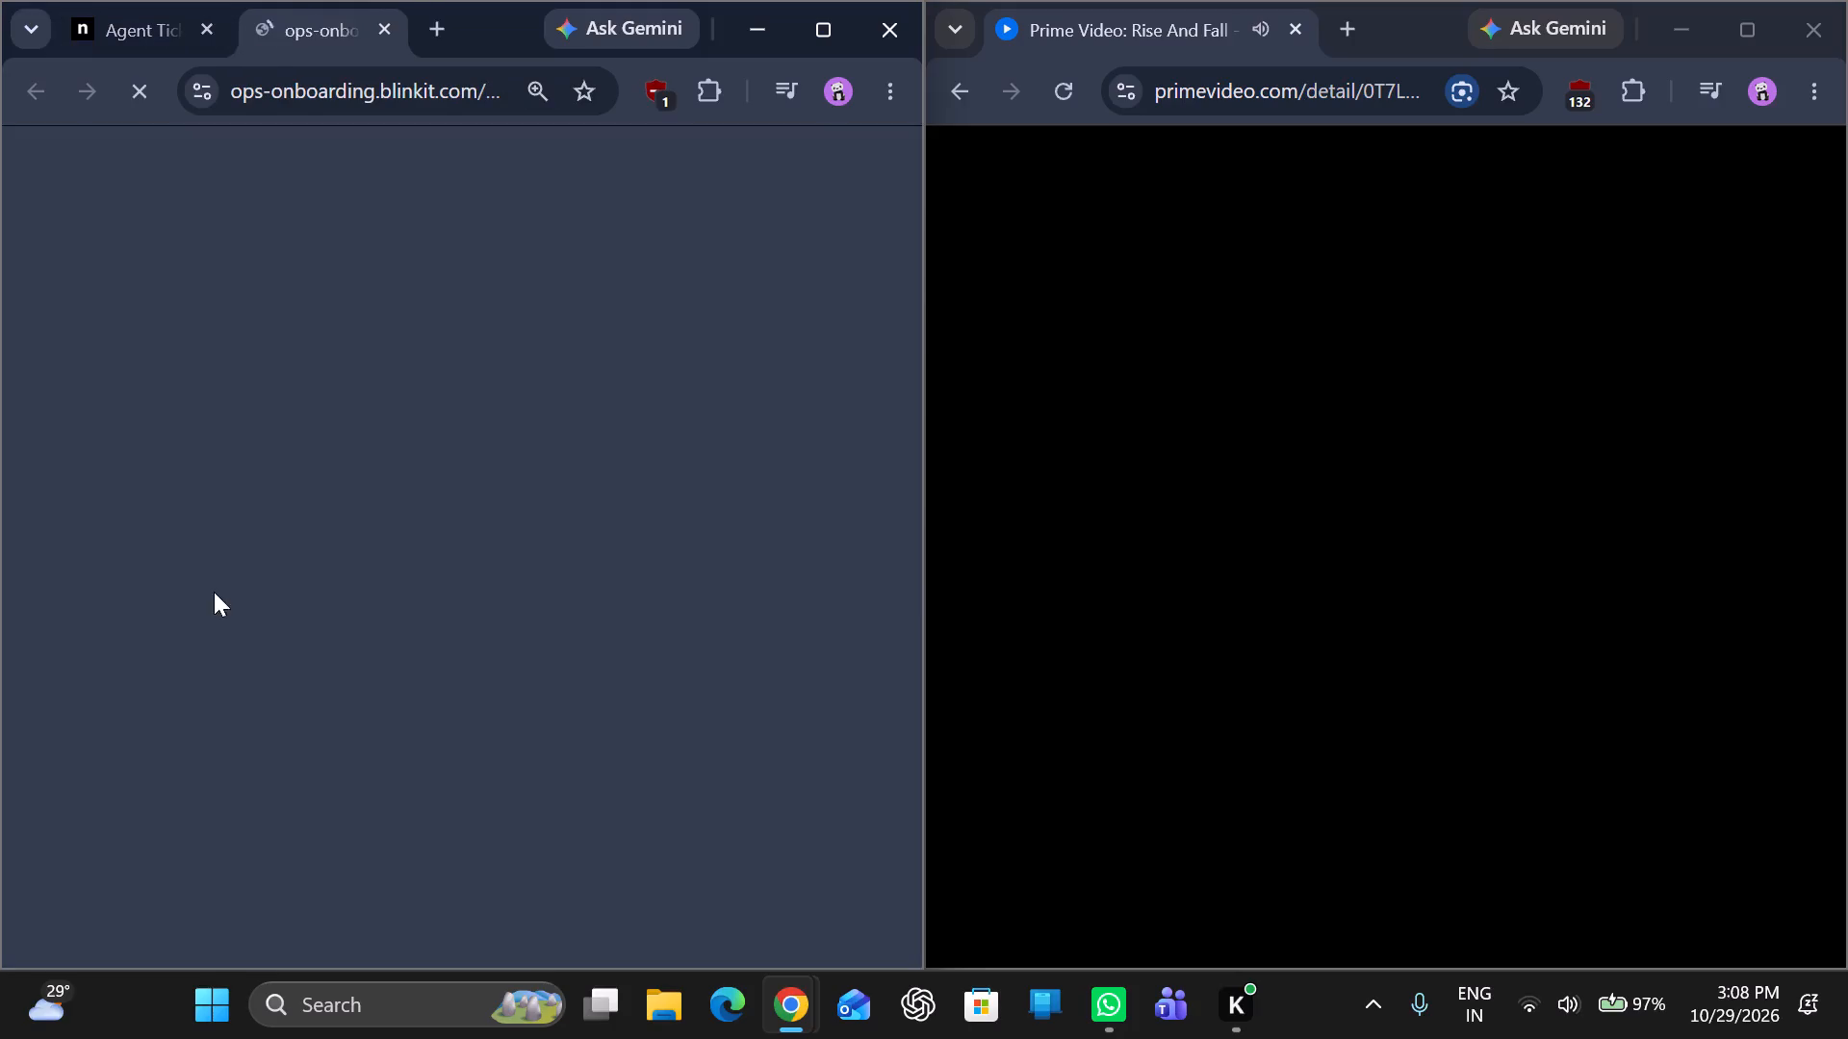
scroll(560, 569, "down", 6)
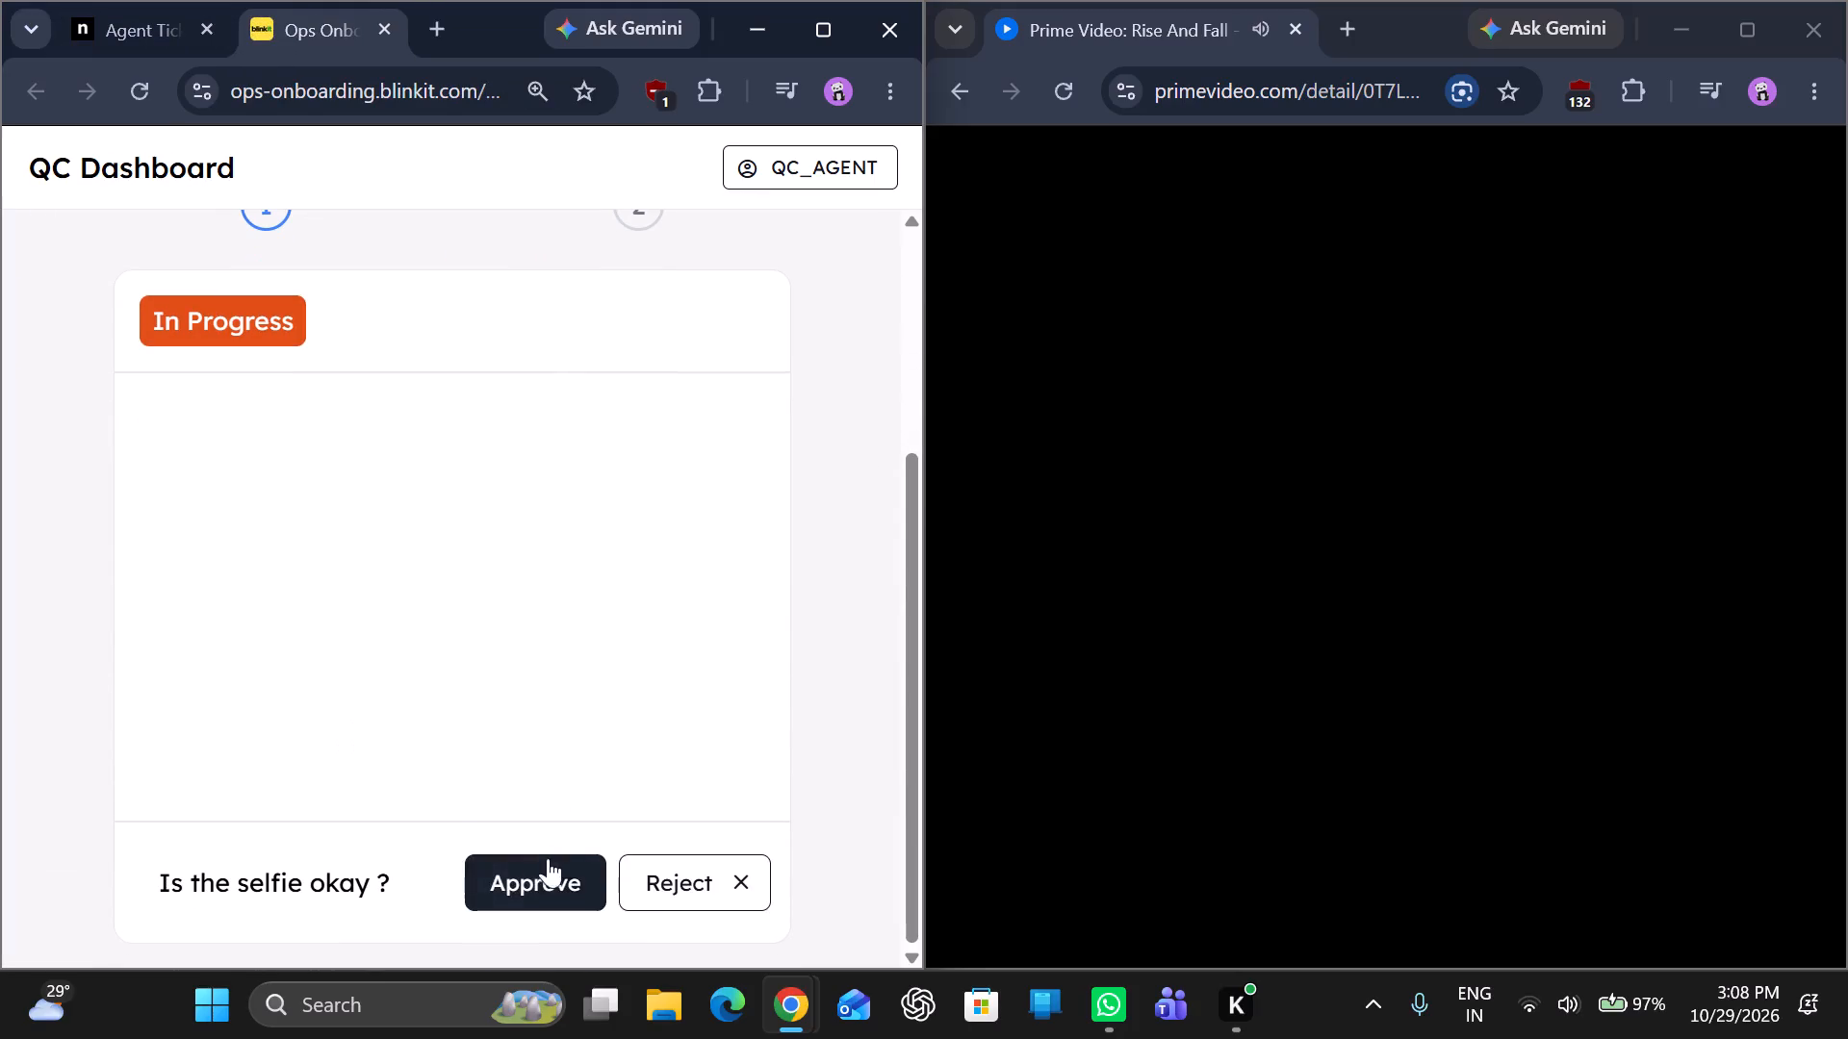
left_click(563, 887)
scroll(565, 879, "down", 4)
double_click(565, 877)
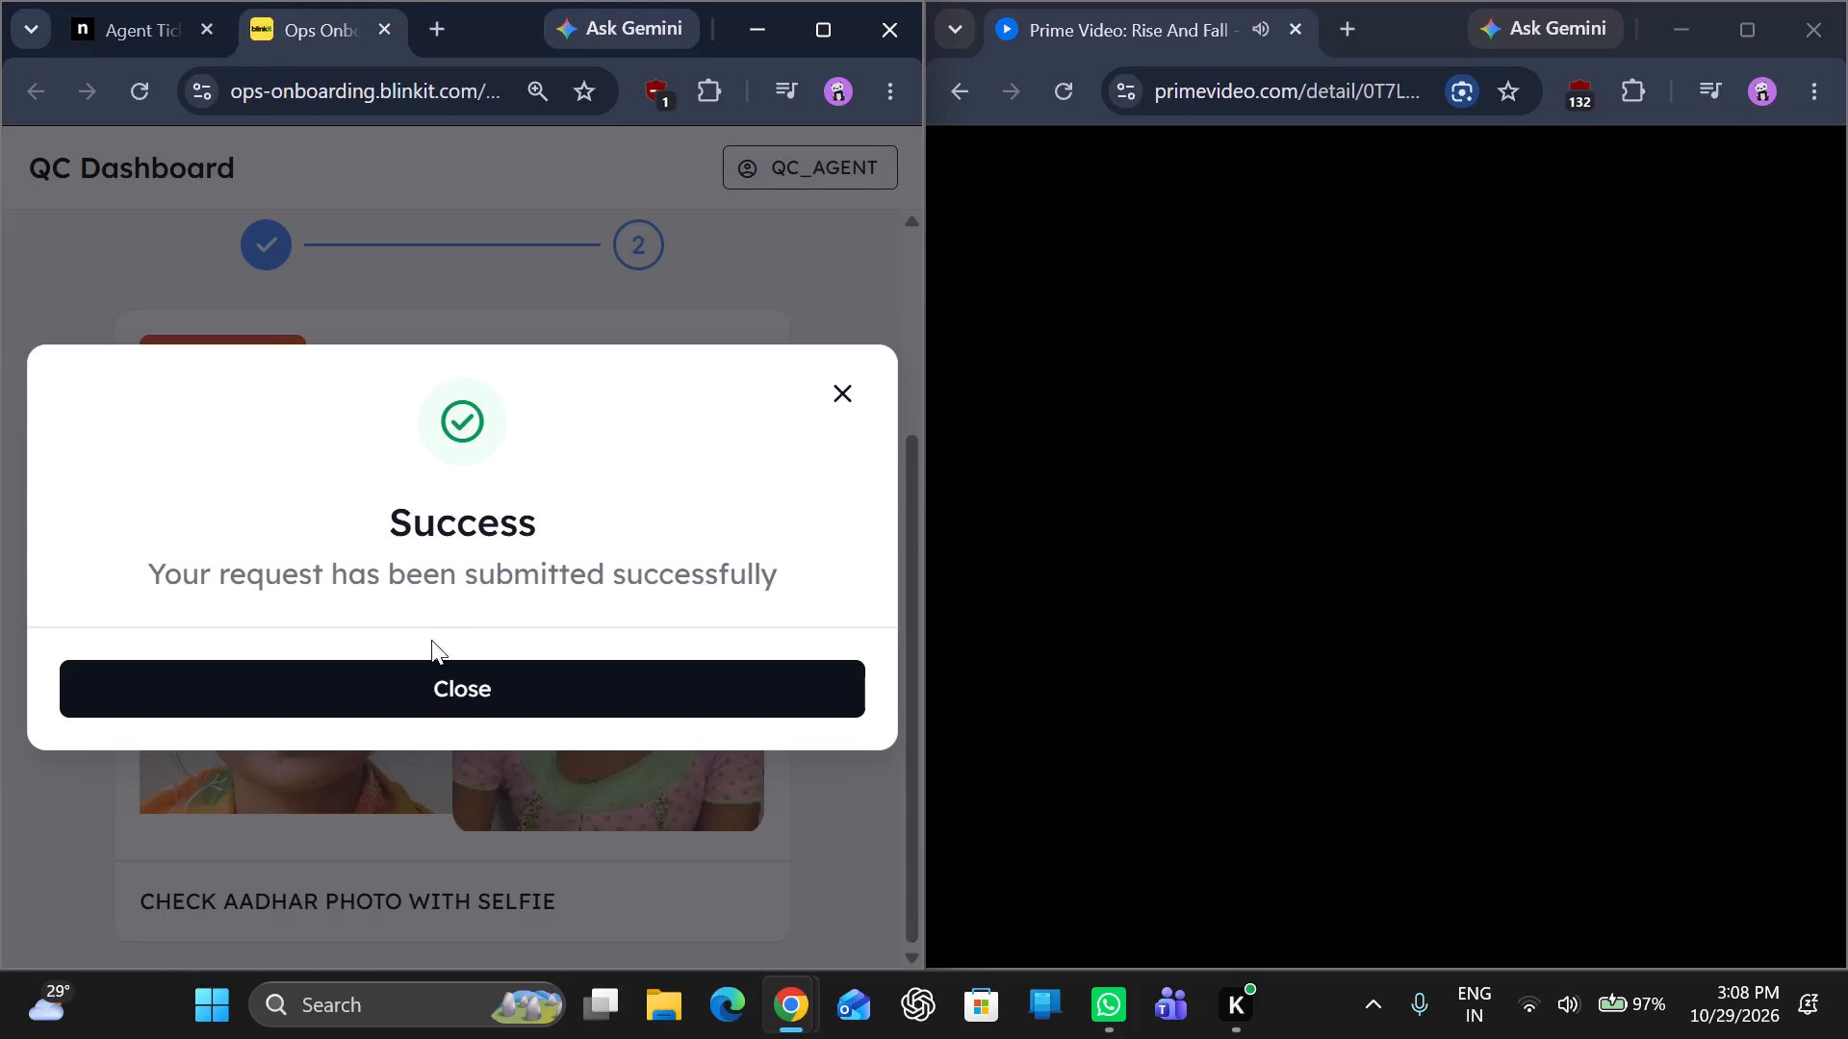
Set QC ticket #14459491 to CLOSED in Nugget, return to the All Assigned list and close the onboarding form page.
left_click(131, 42)
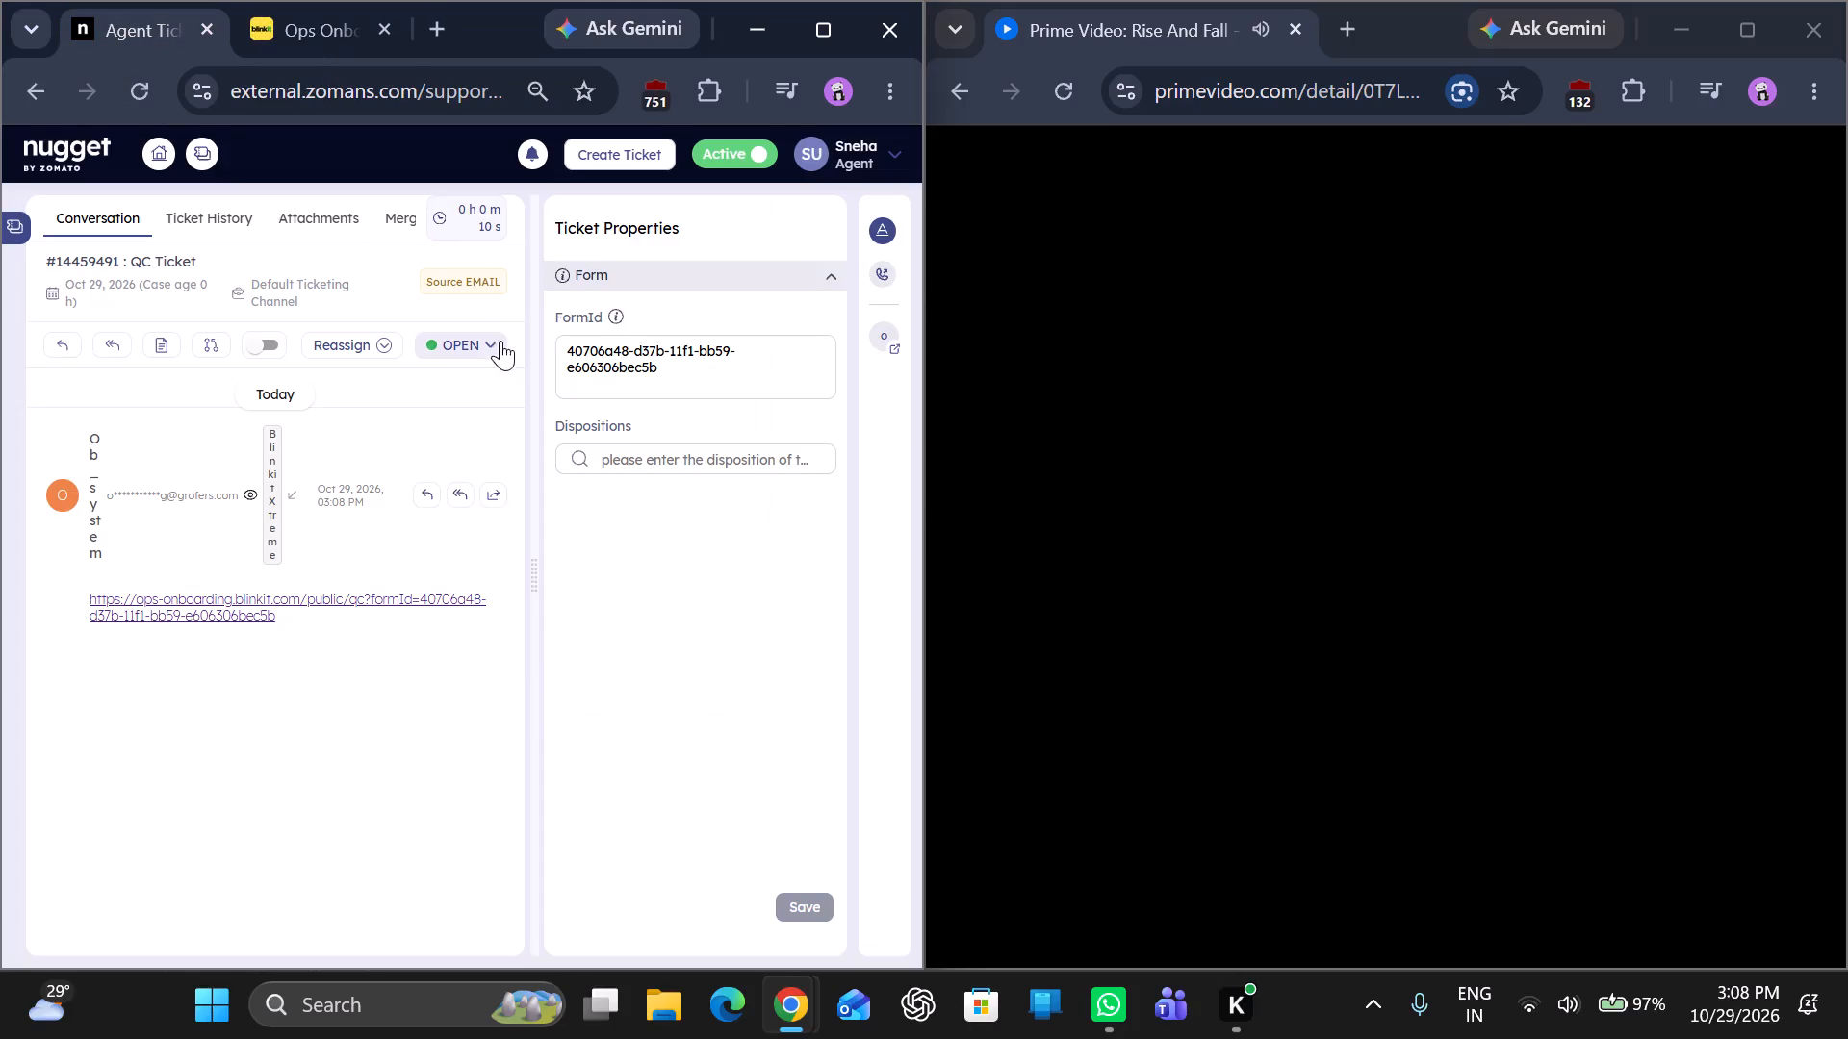
left_click(492, 341)
left_click(441, 385)
left_click(668, 609)
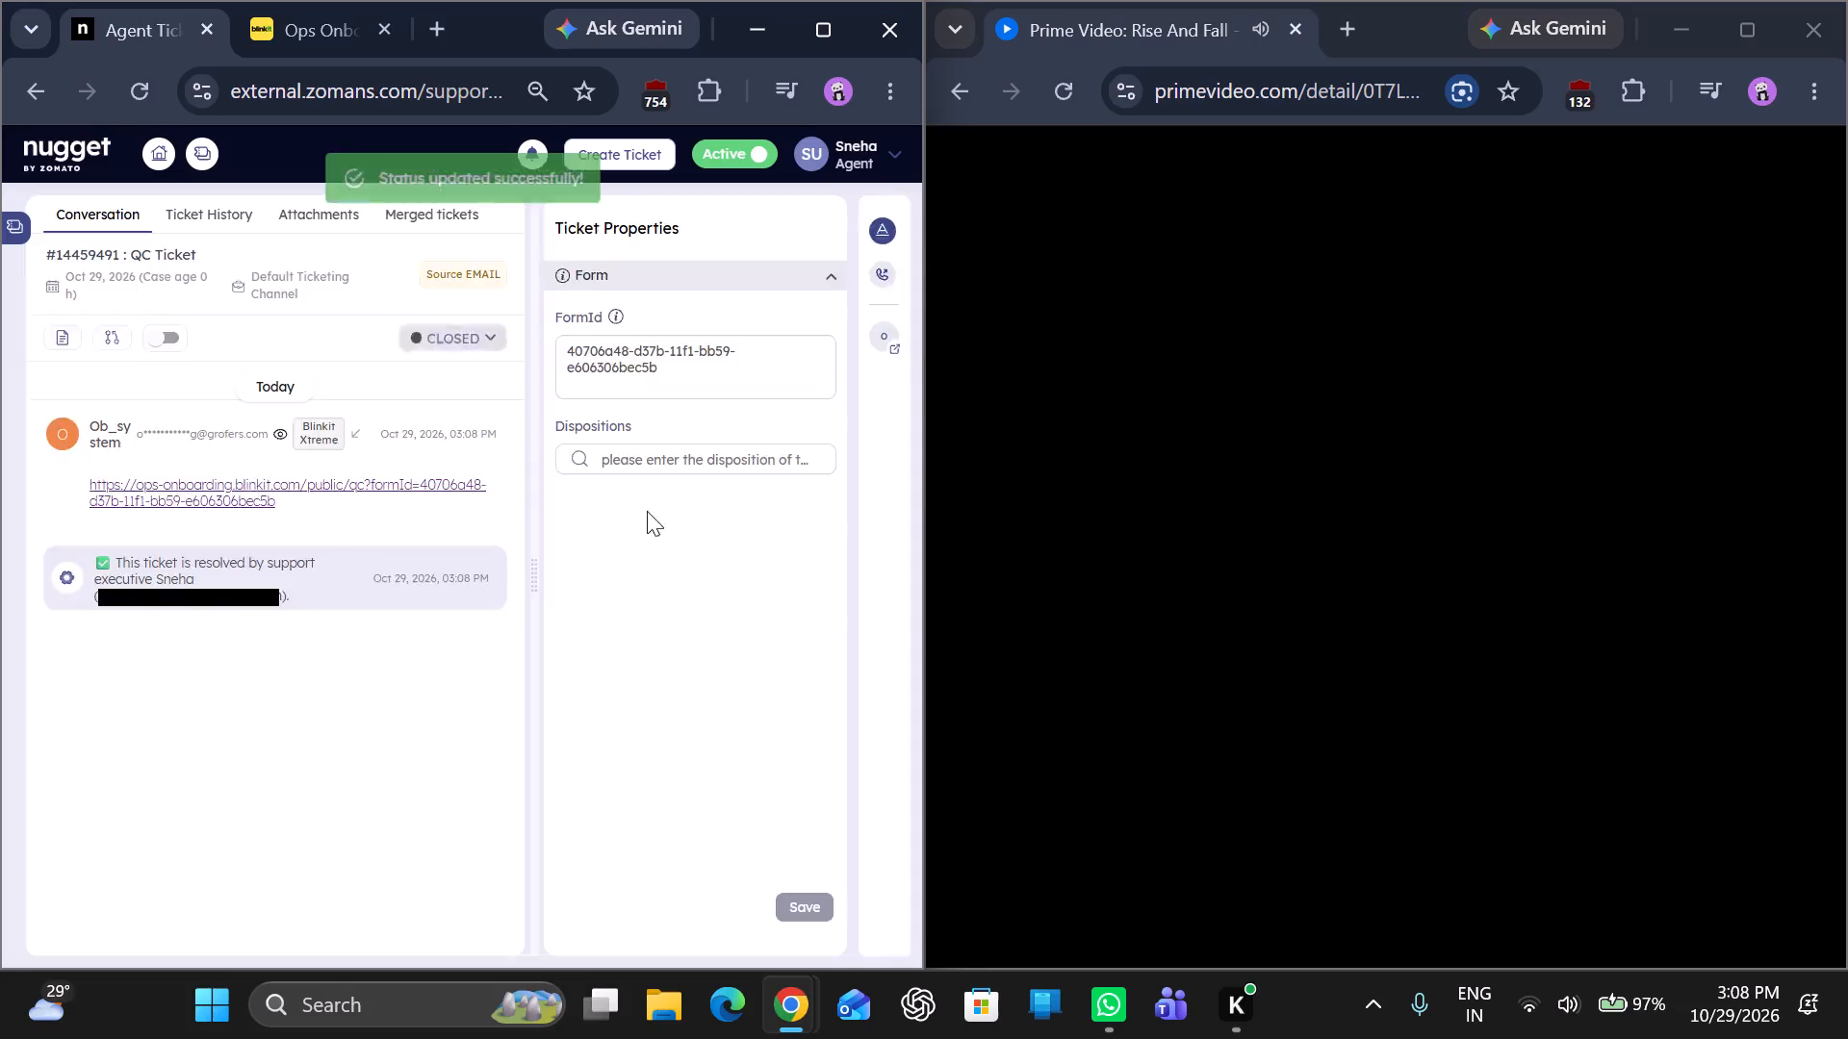
left_click(535, 774)
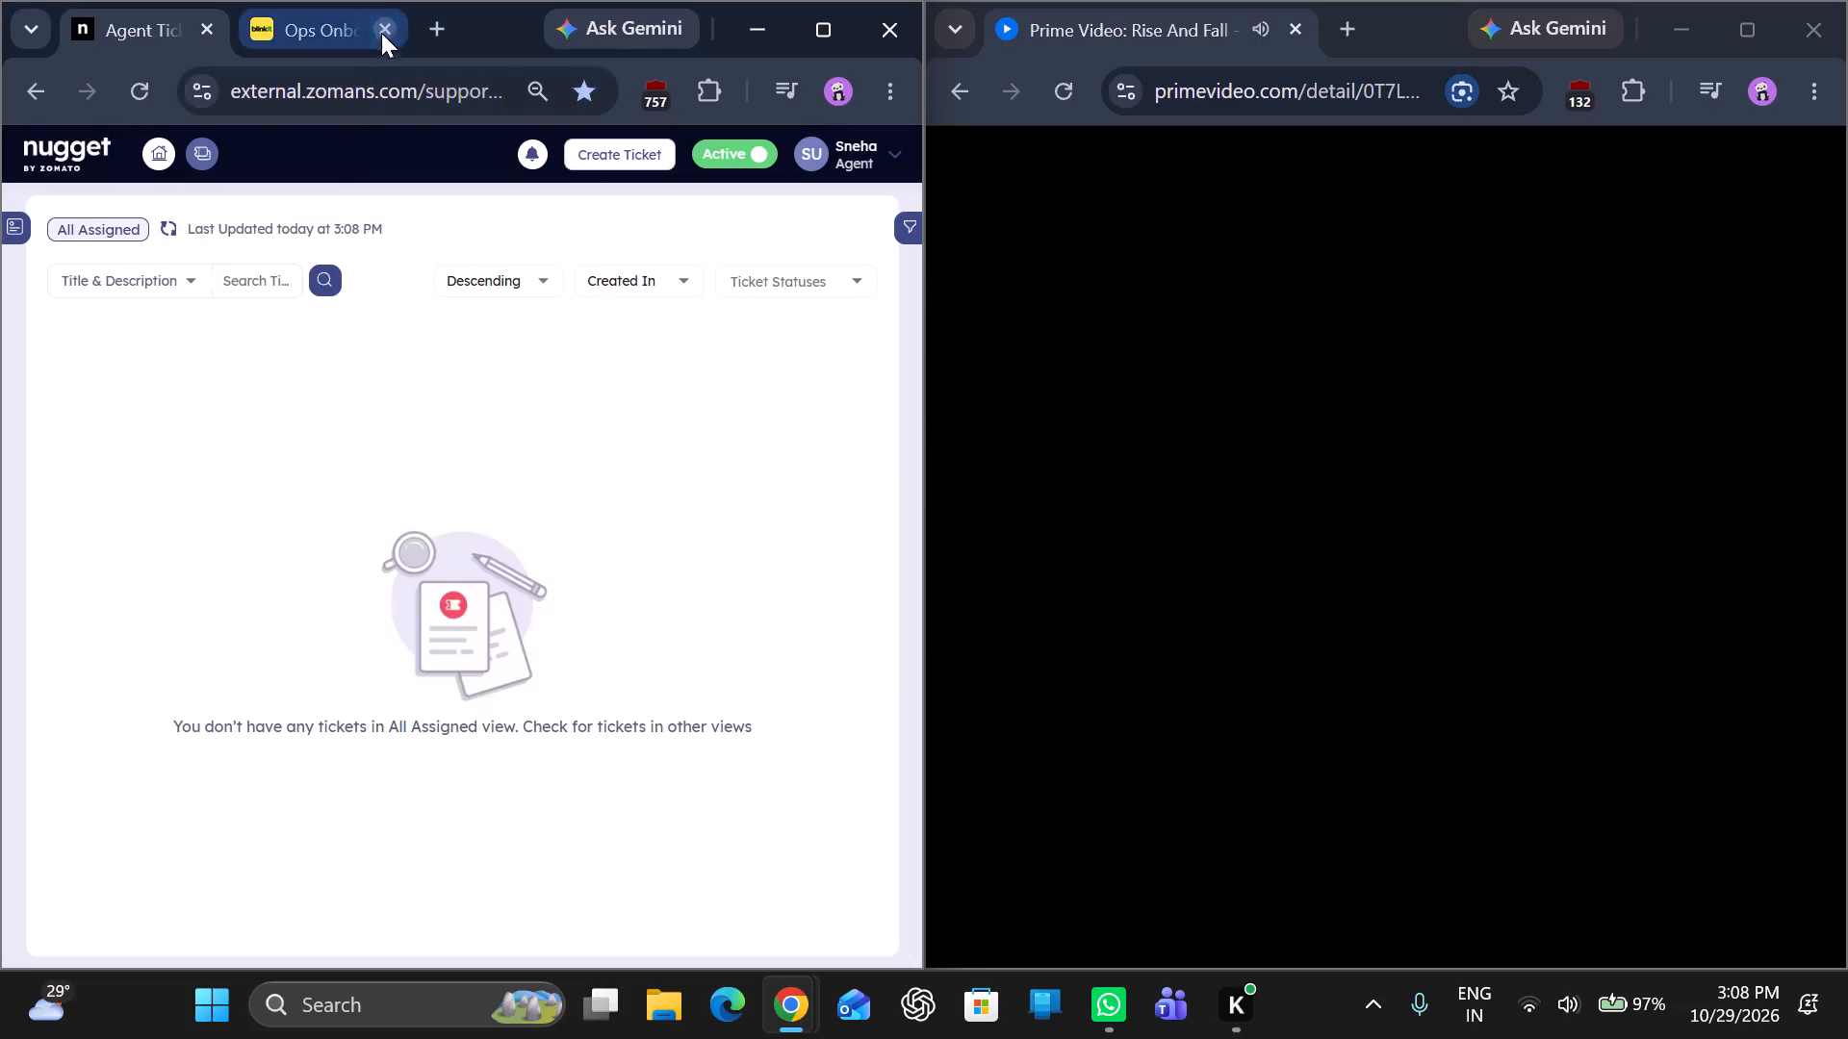
left_click(381, 29)
left_click(166, 223)
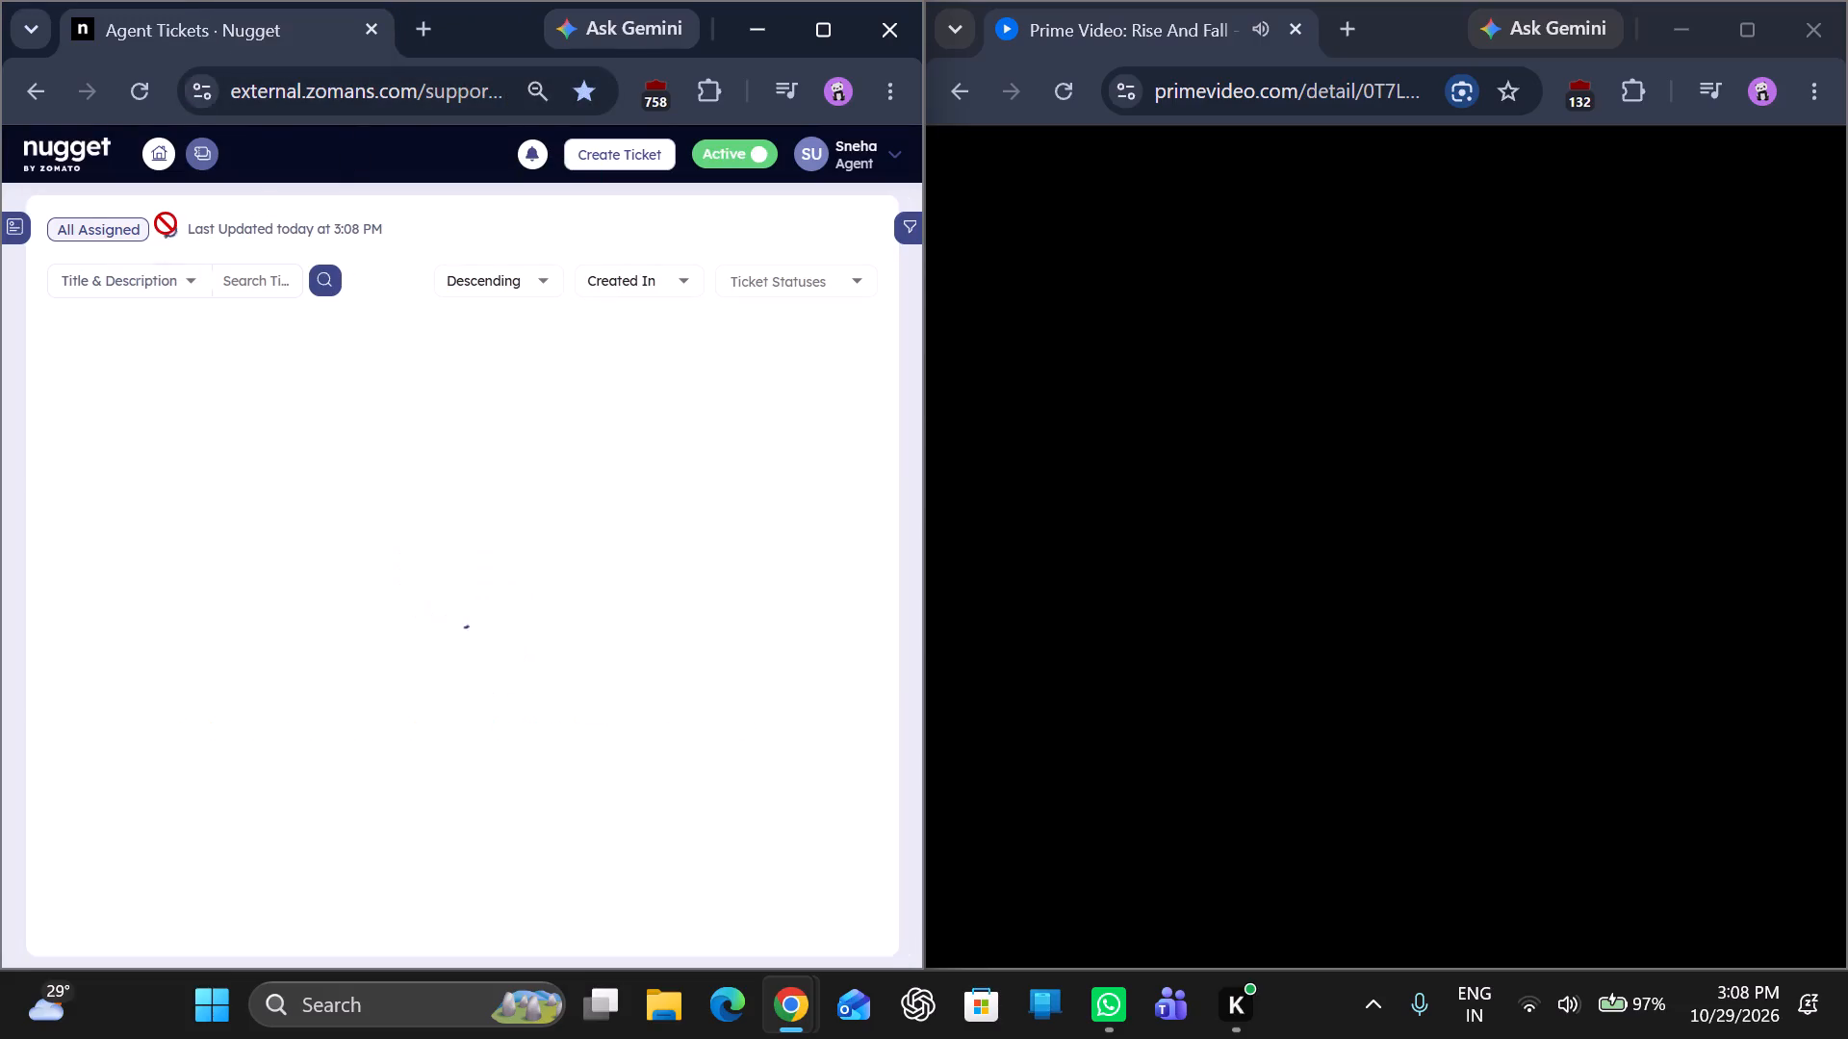
left_click(167, 223)
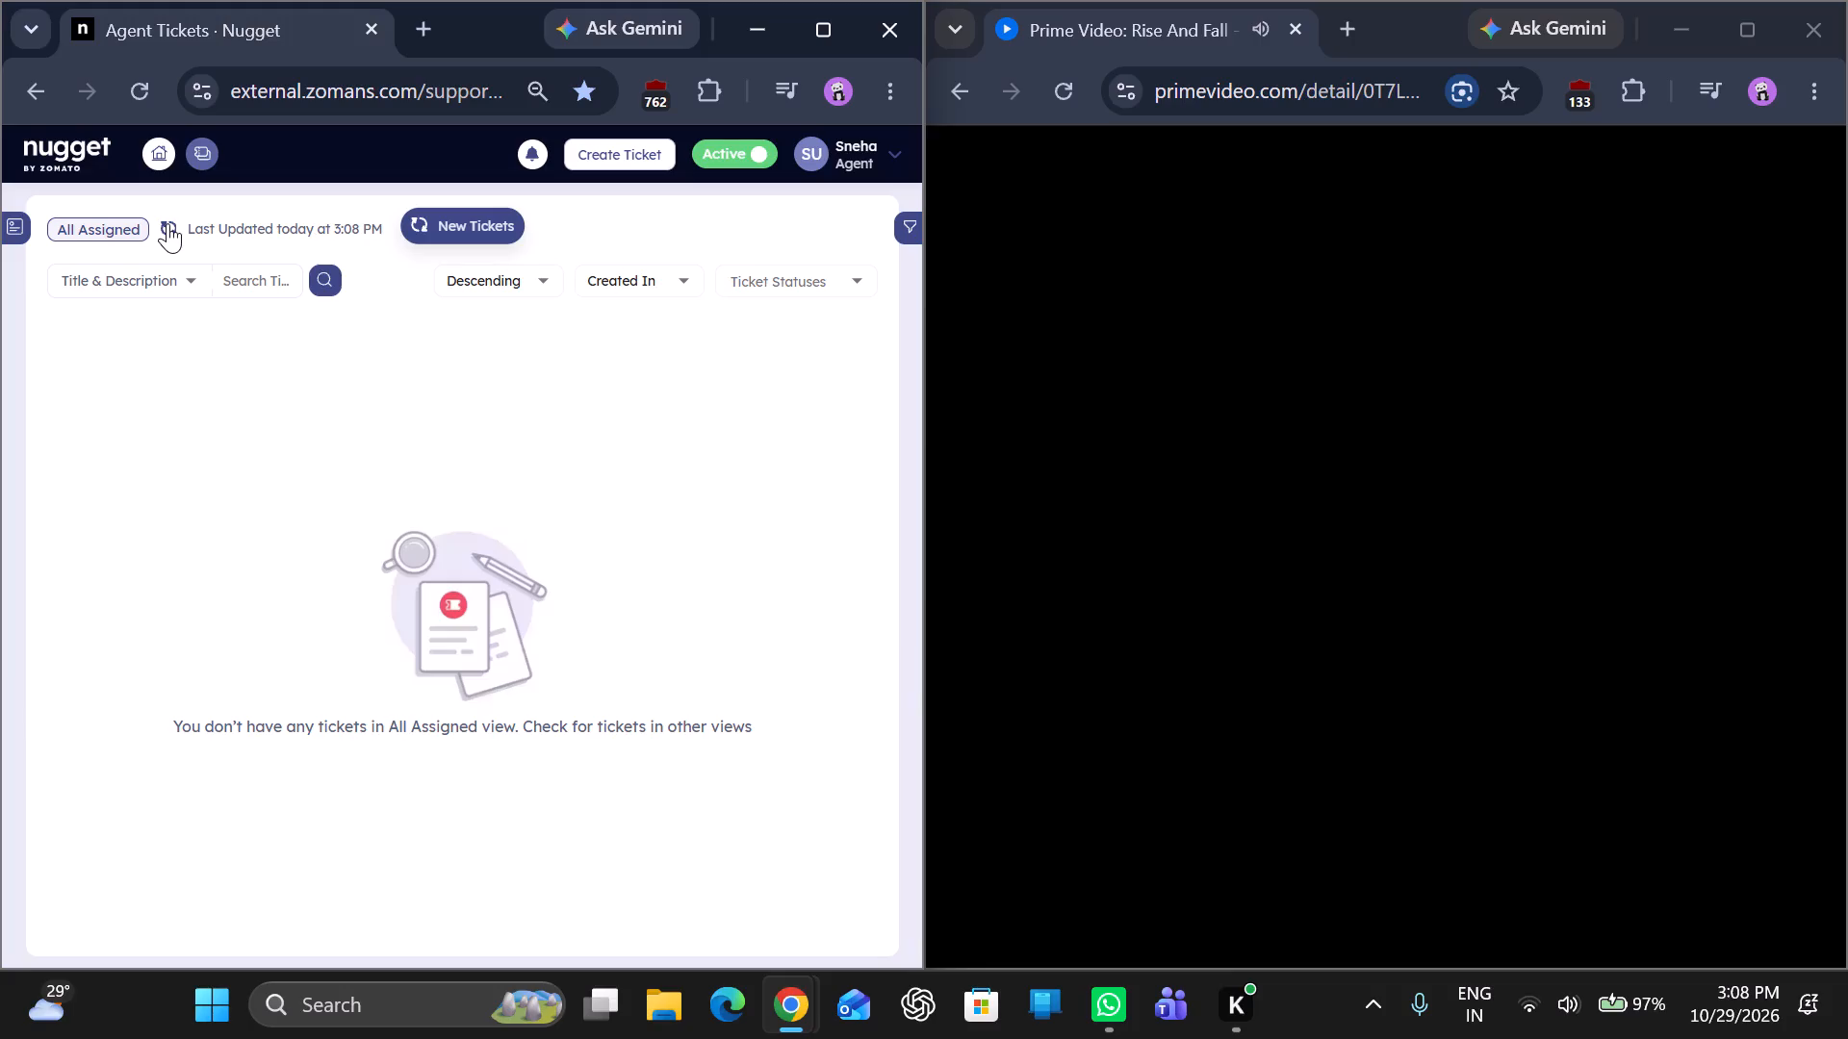
double_click(167, 223)
left_click(191, 447)
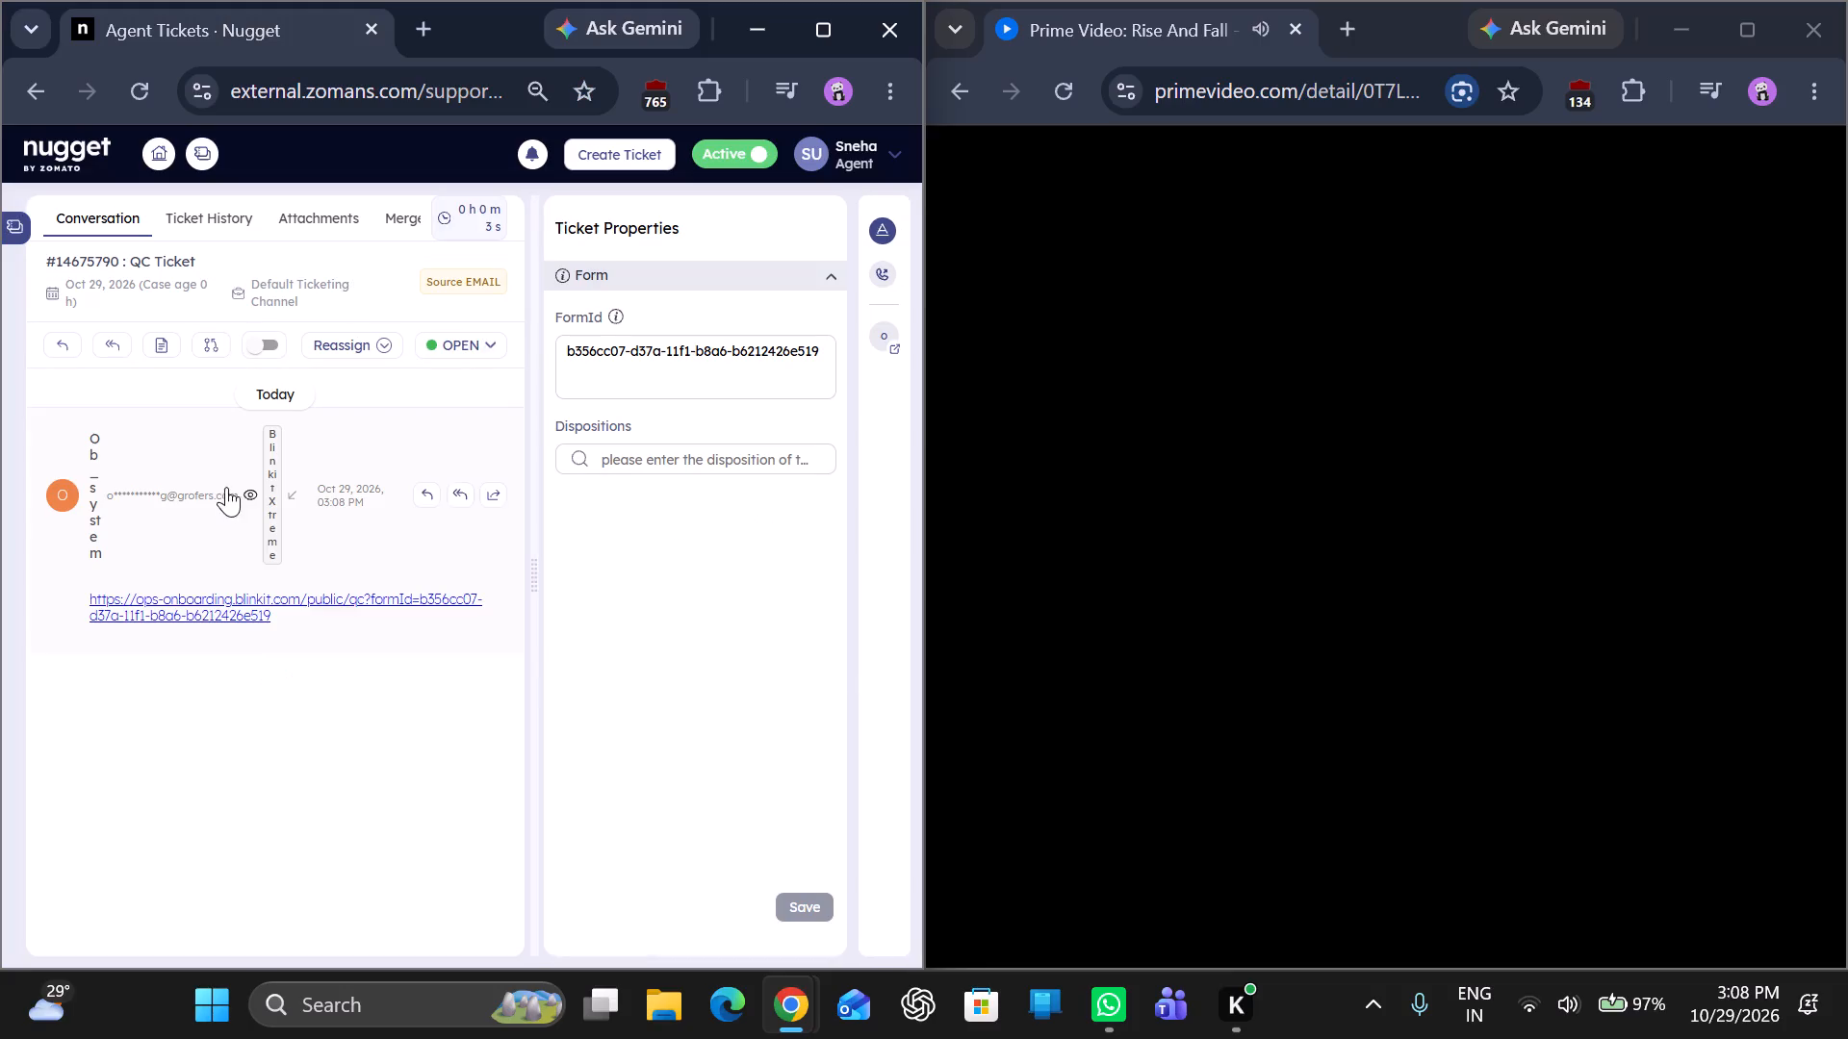
double_click(232, 599)
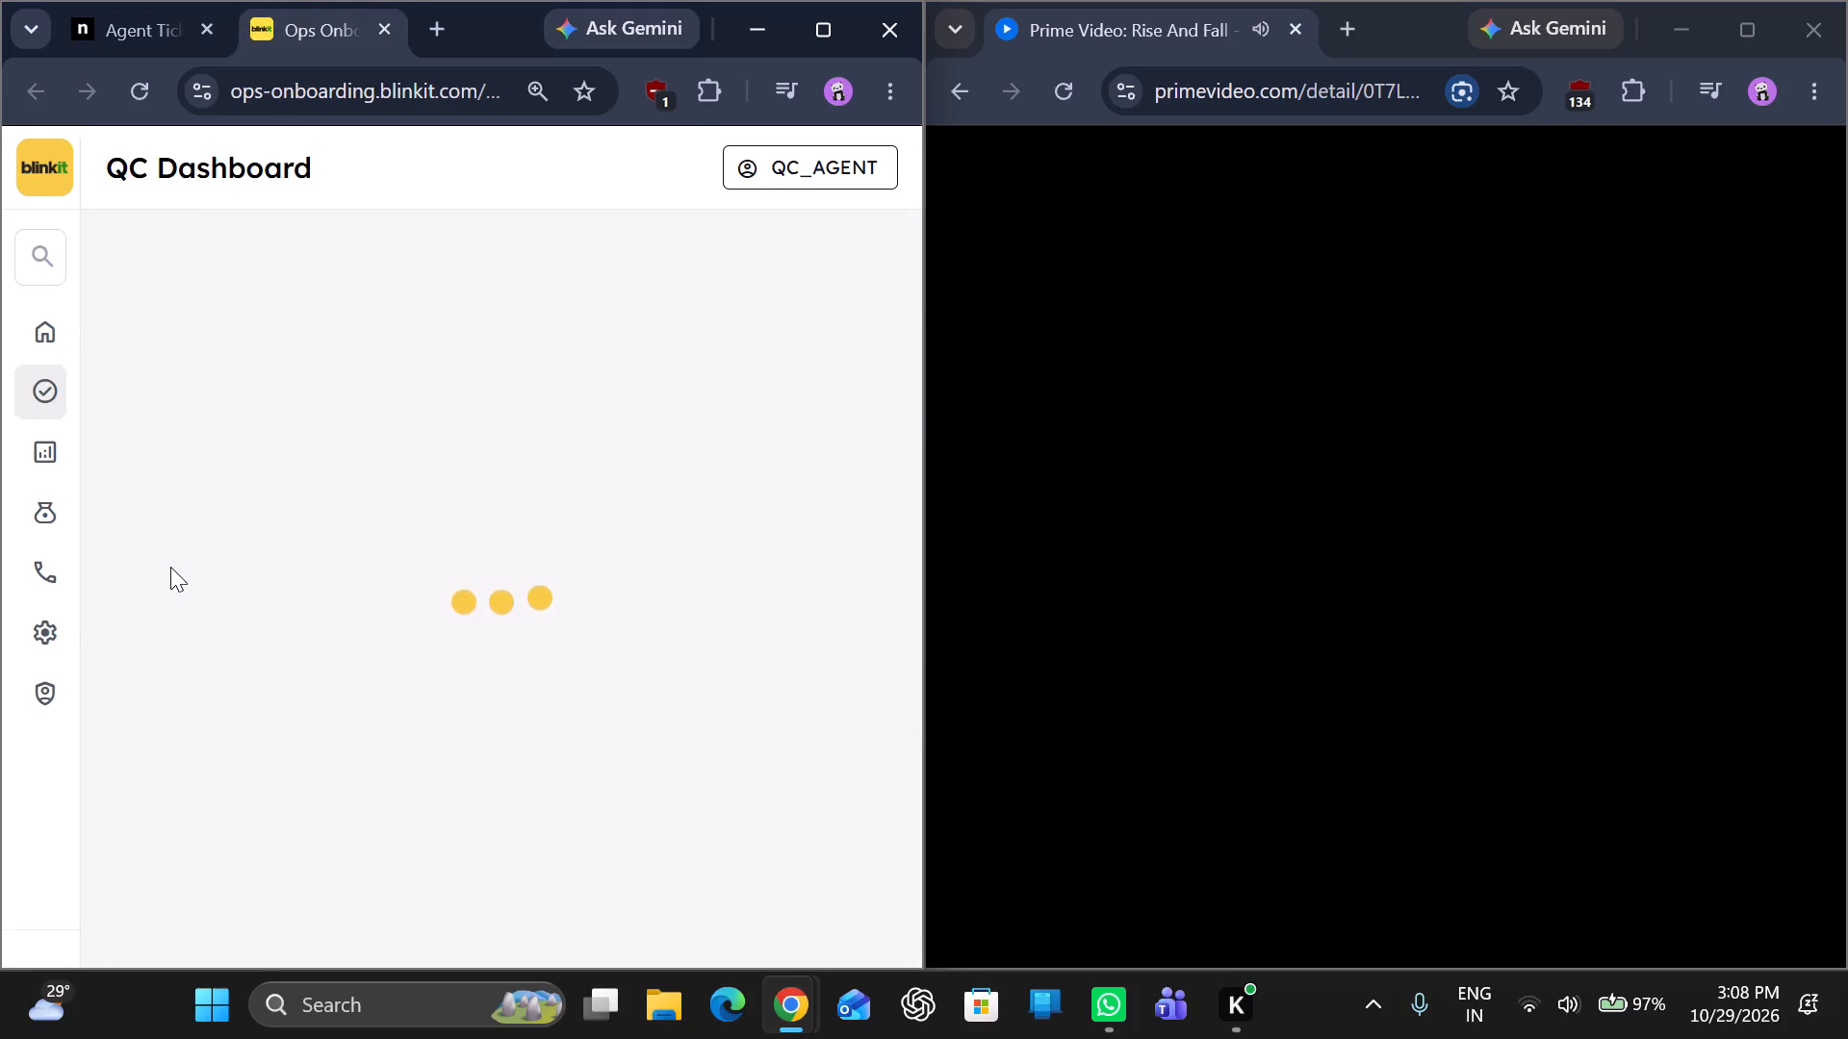
scroll(580, 682, "down", 5)
left_click(575, 877)
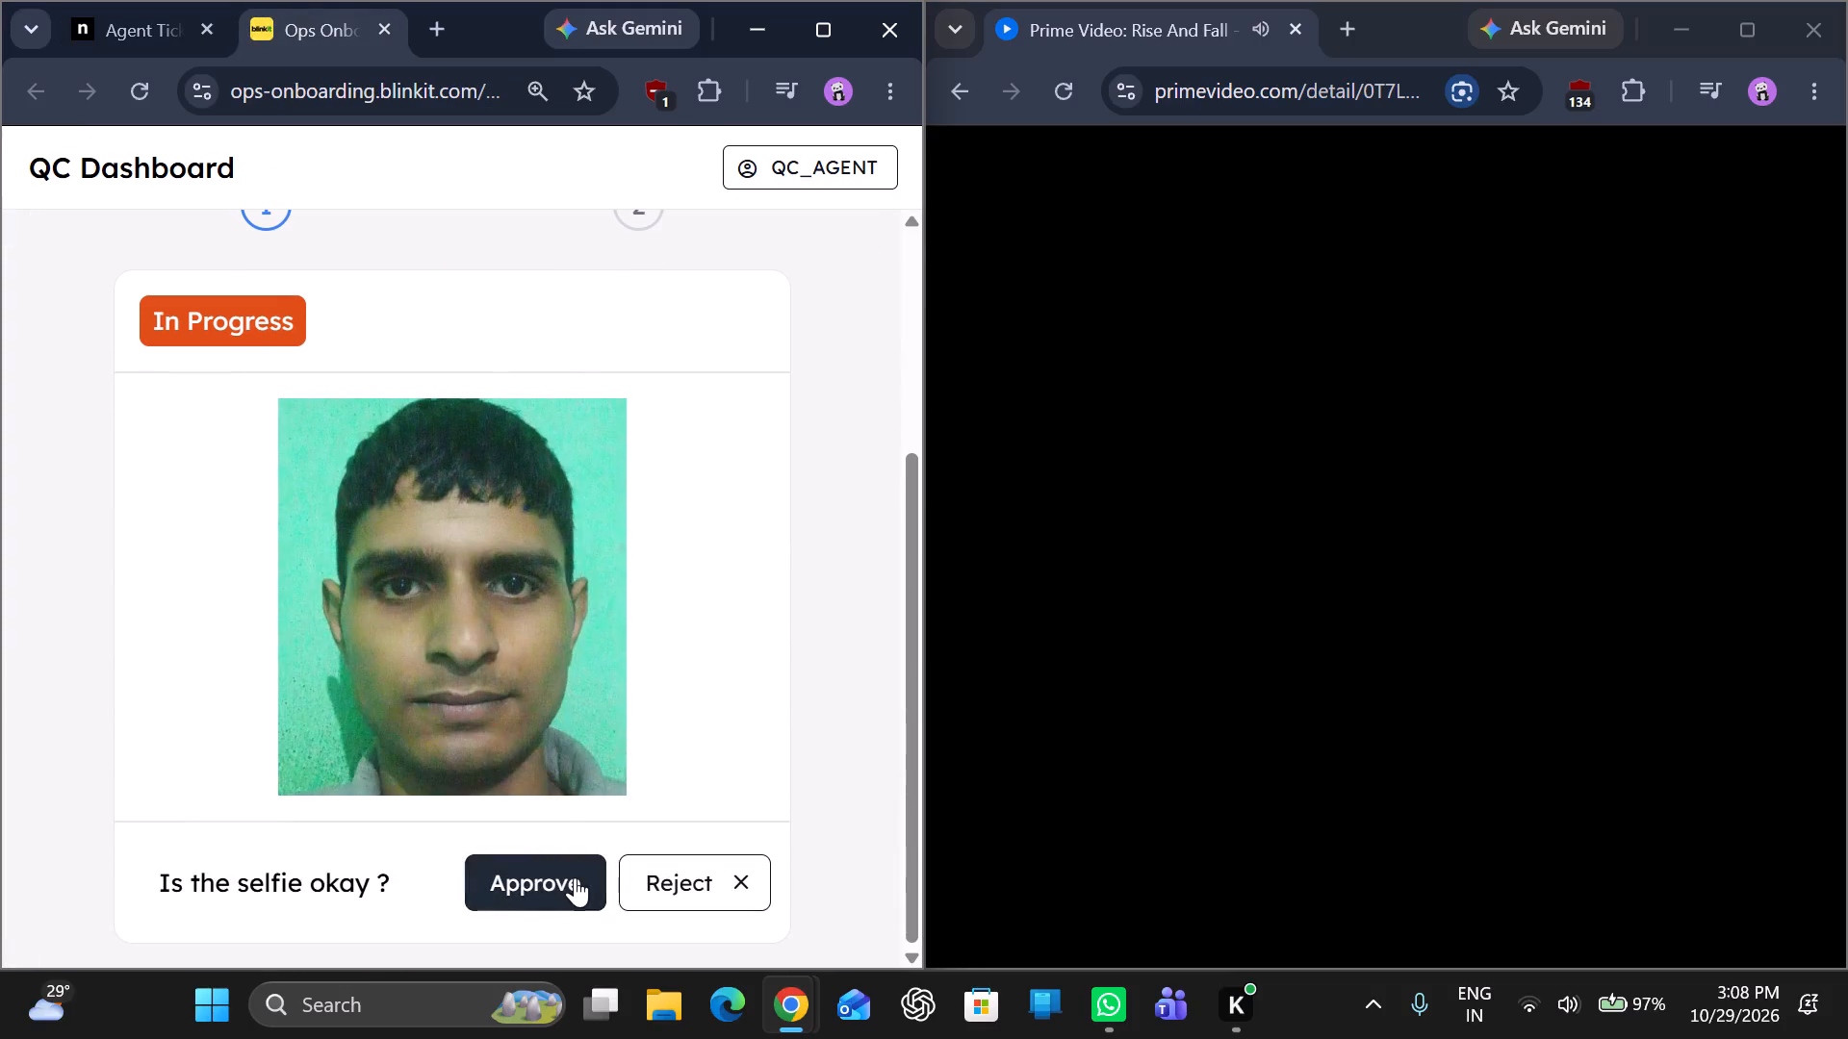
scroll(575, 845, "down", 5)
left_click(563, 864)
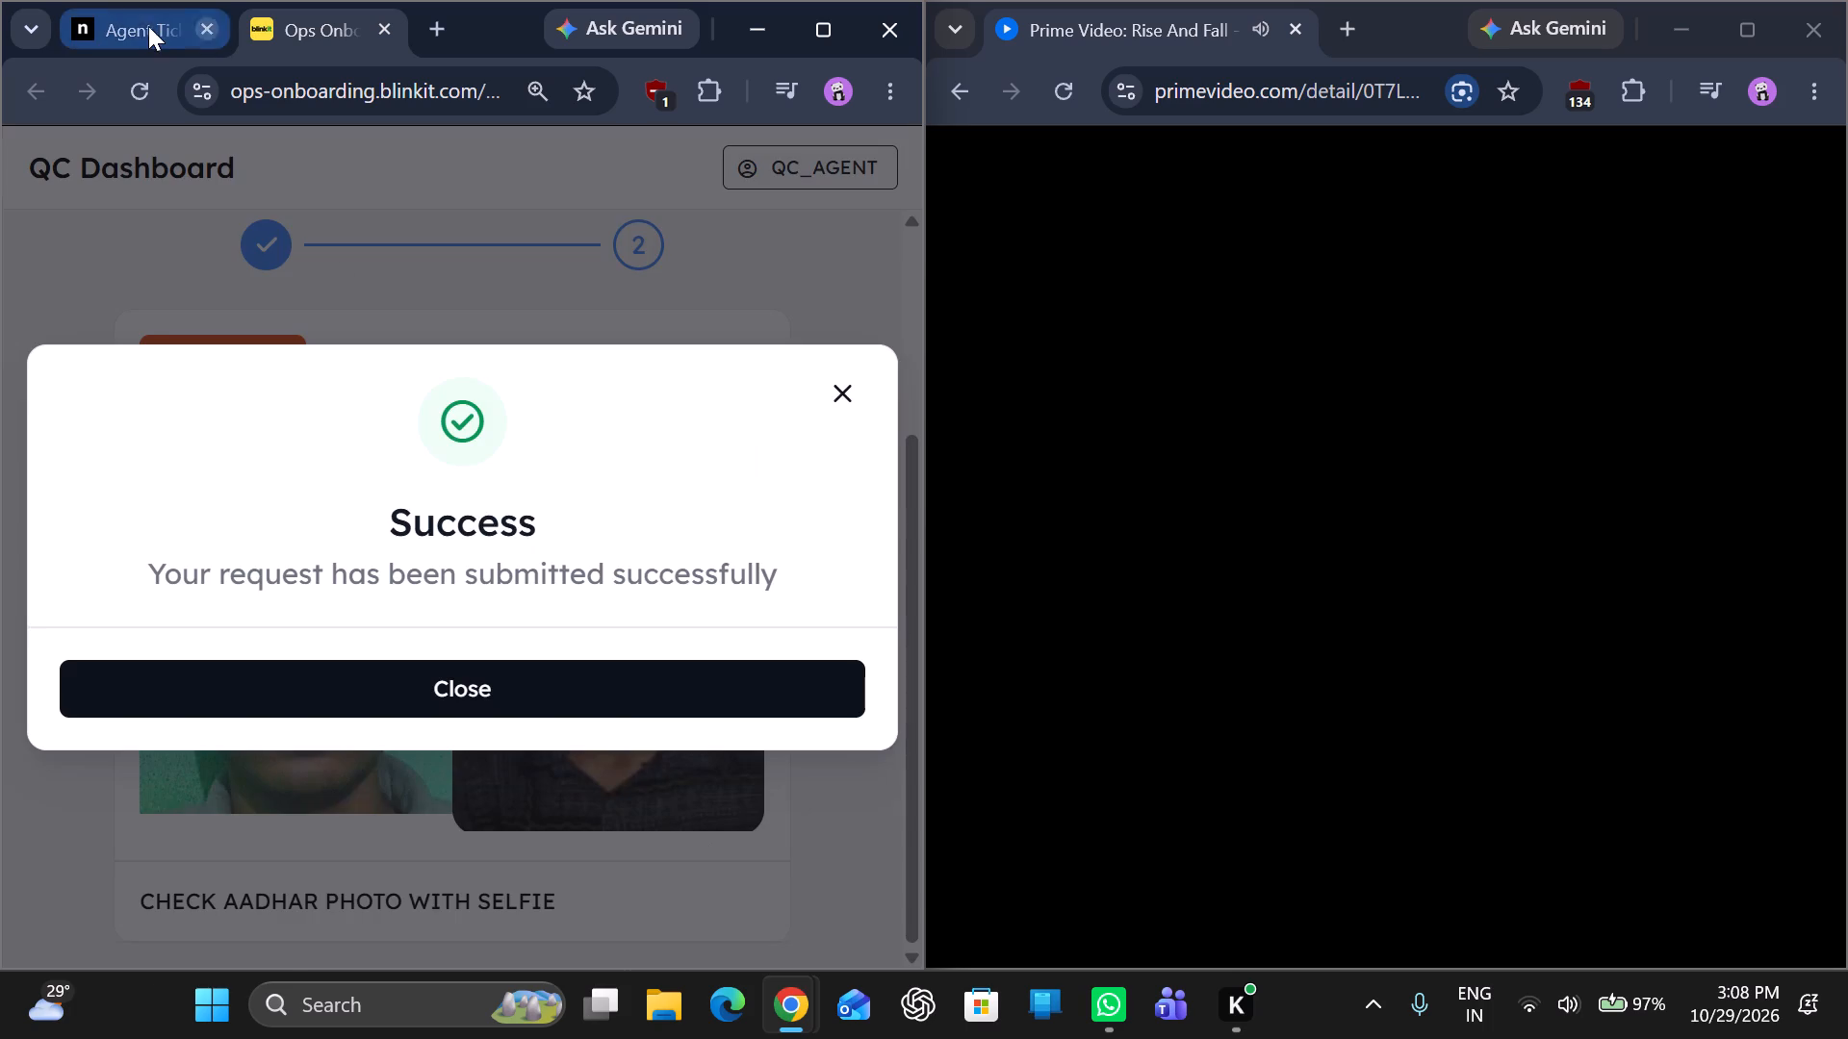
Set QC ticket #14675790 to CLOSED in Nugget, return to the All Assigned list and close the onboarding form page.
left_click(144, 26)
left_click(438, 335)
double_click(443, 385)
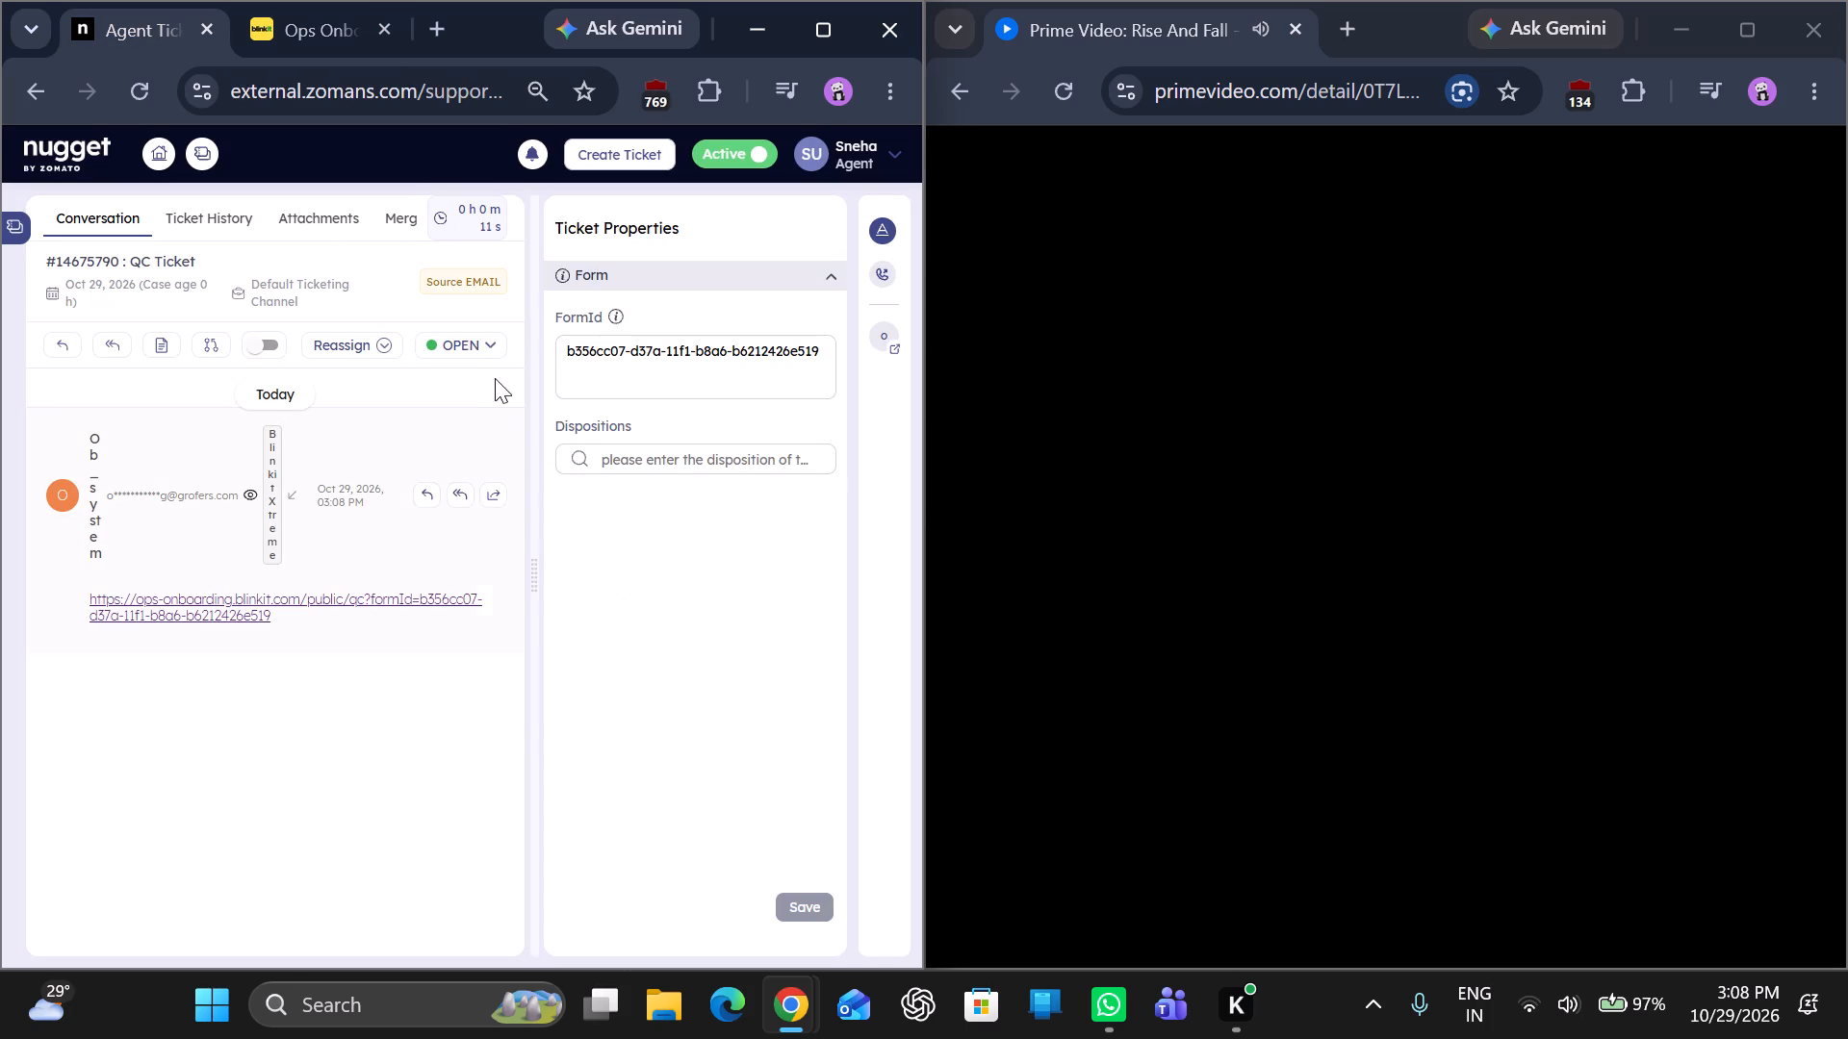
left_click(472, 332)
double_click(476, 380)
left_click(453, 345)
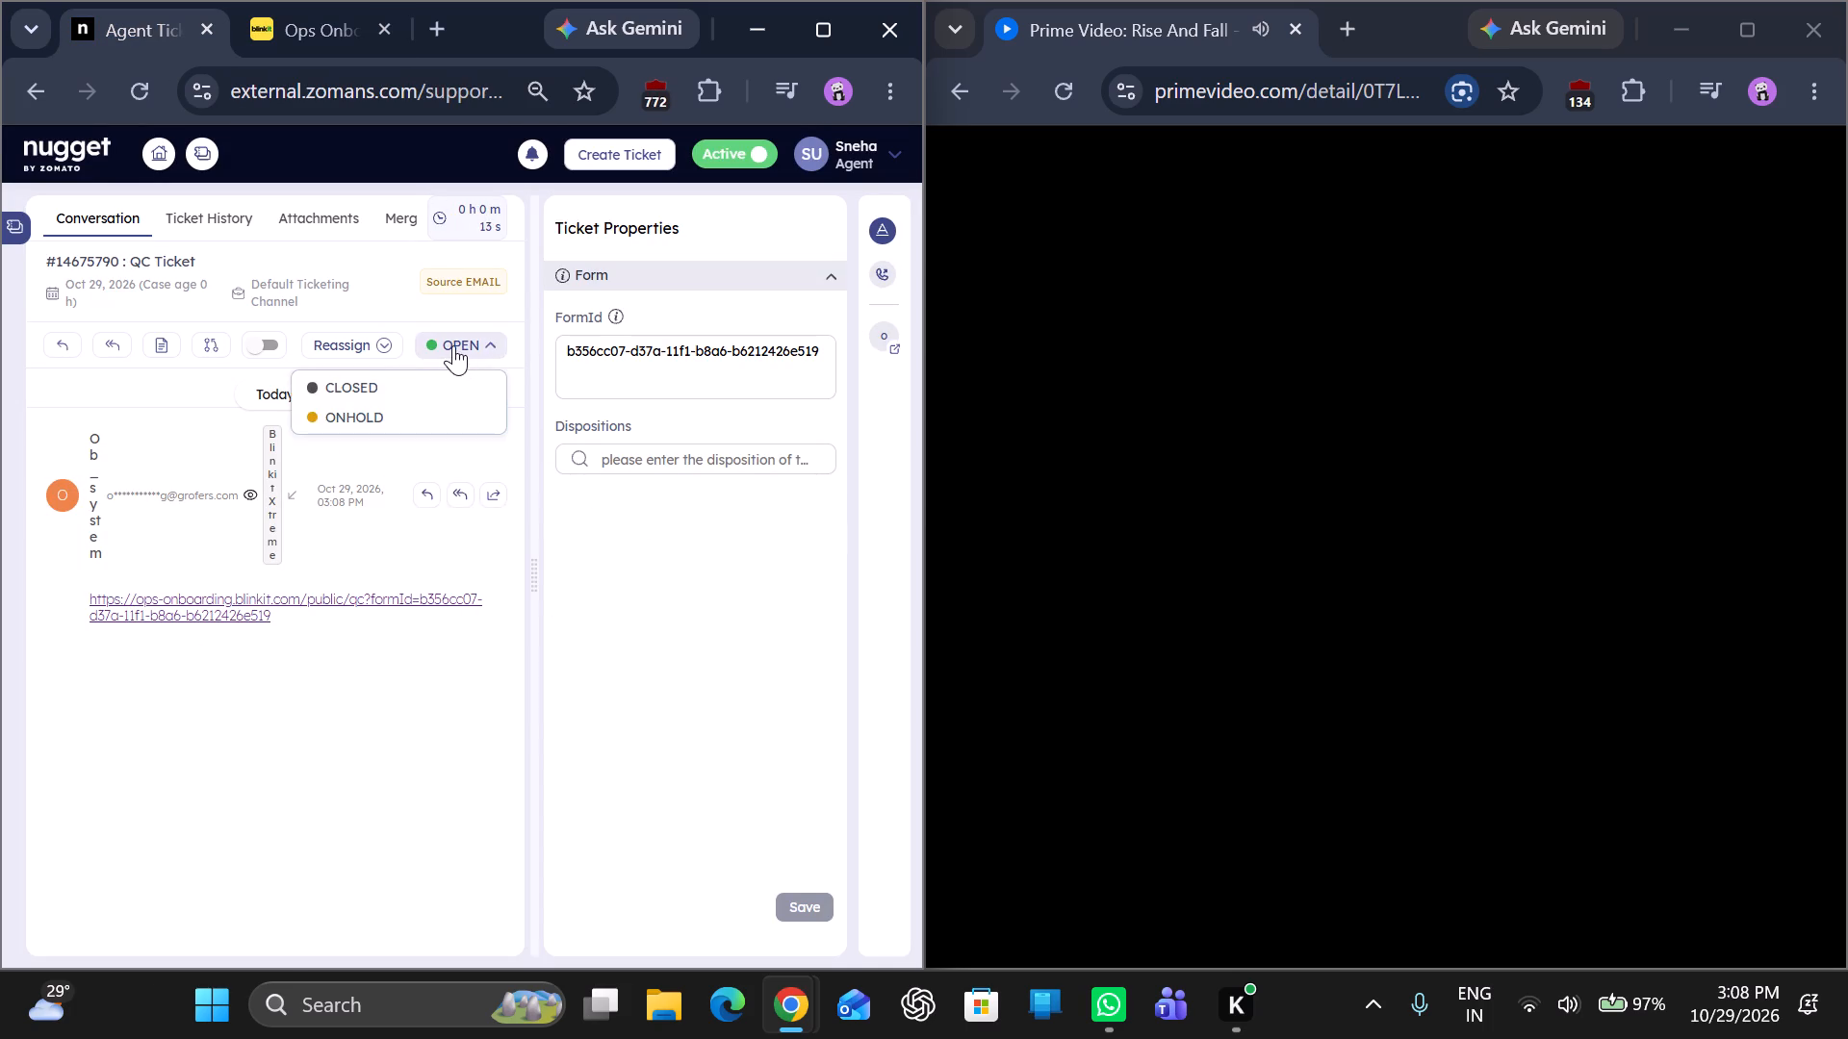
double_click(453, 376)
left_click(445, 335)
left_click(448, 386)
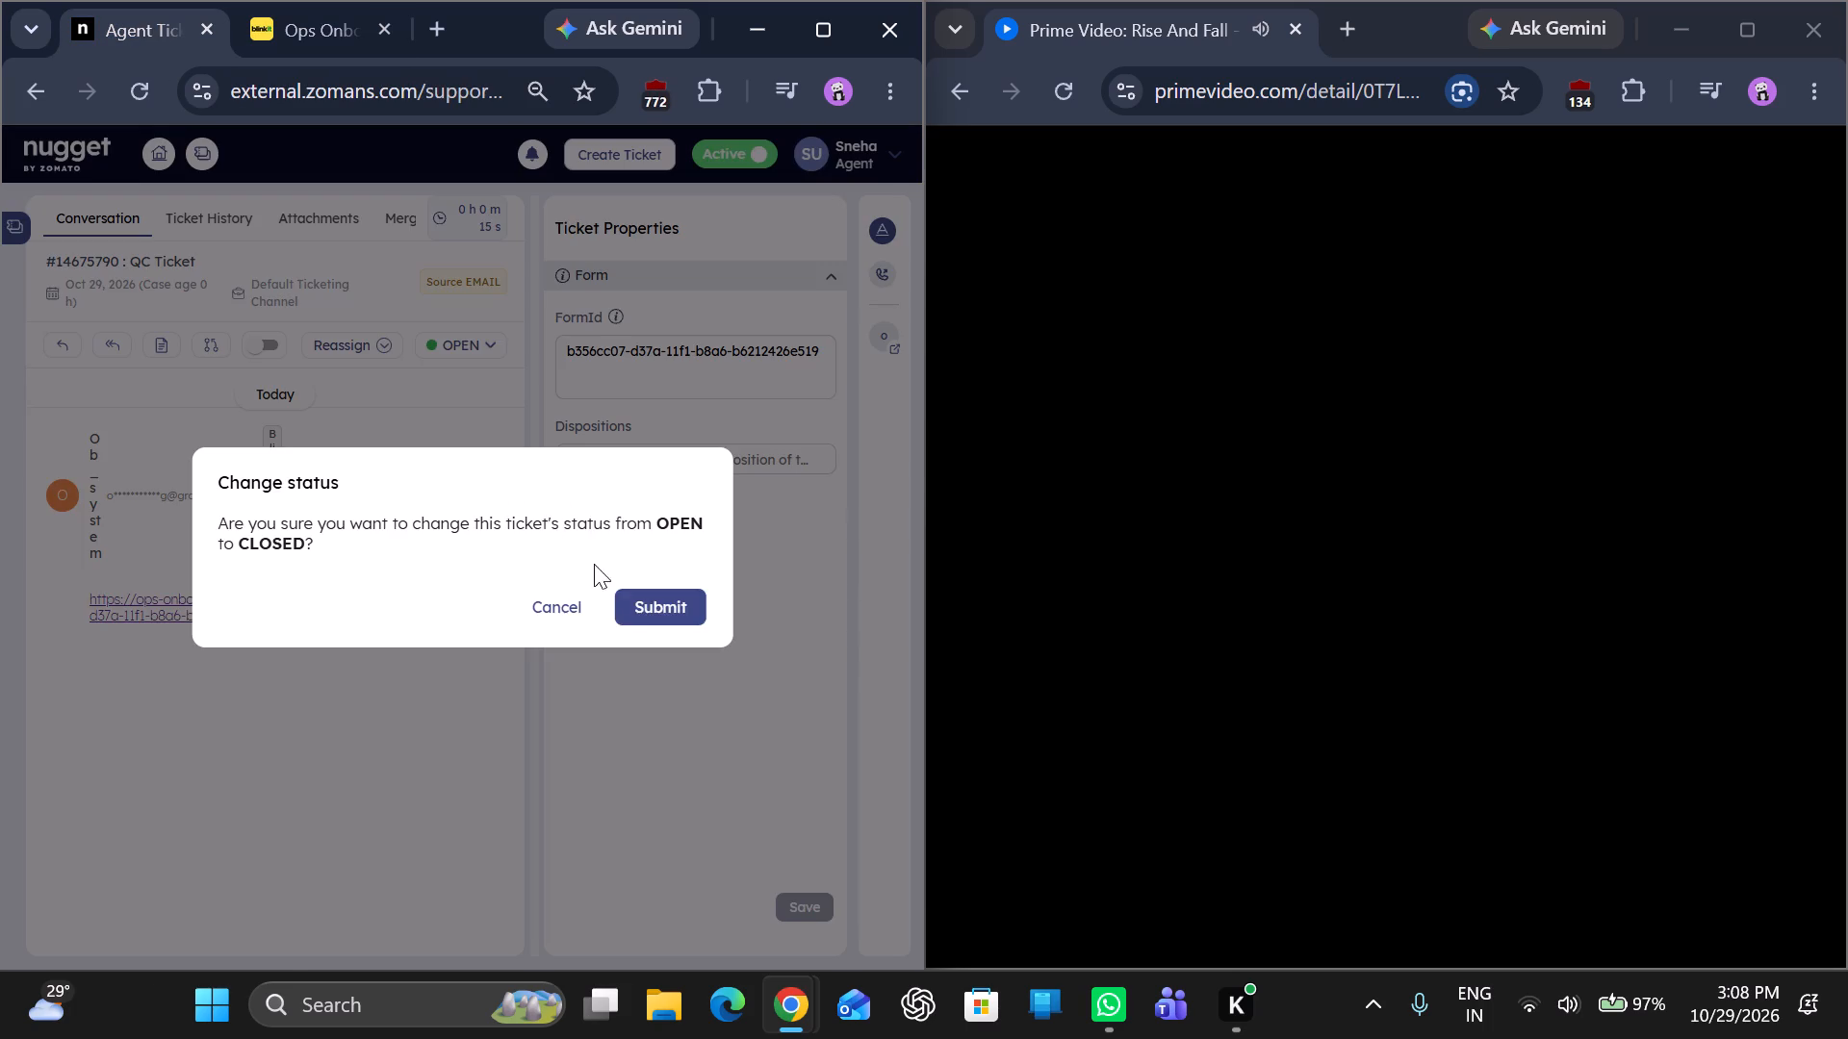
double_click(634, 595)
left_click(536, 761)
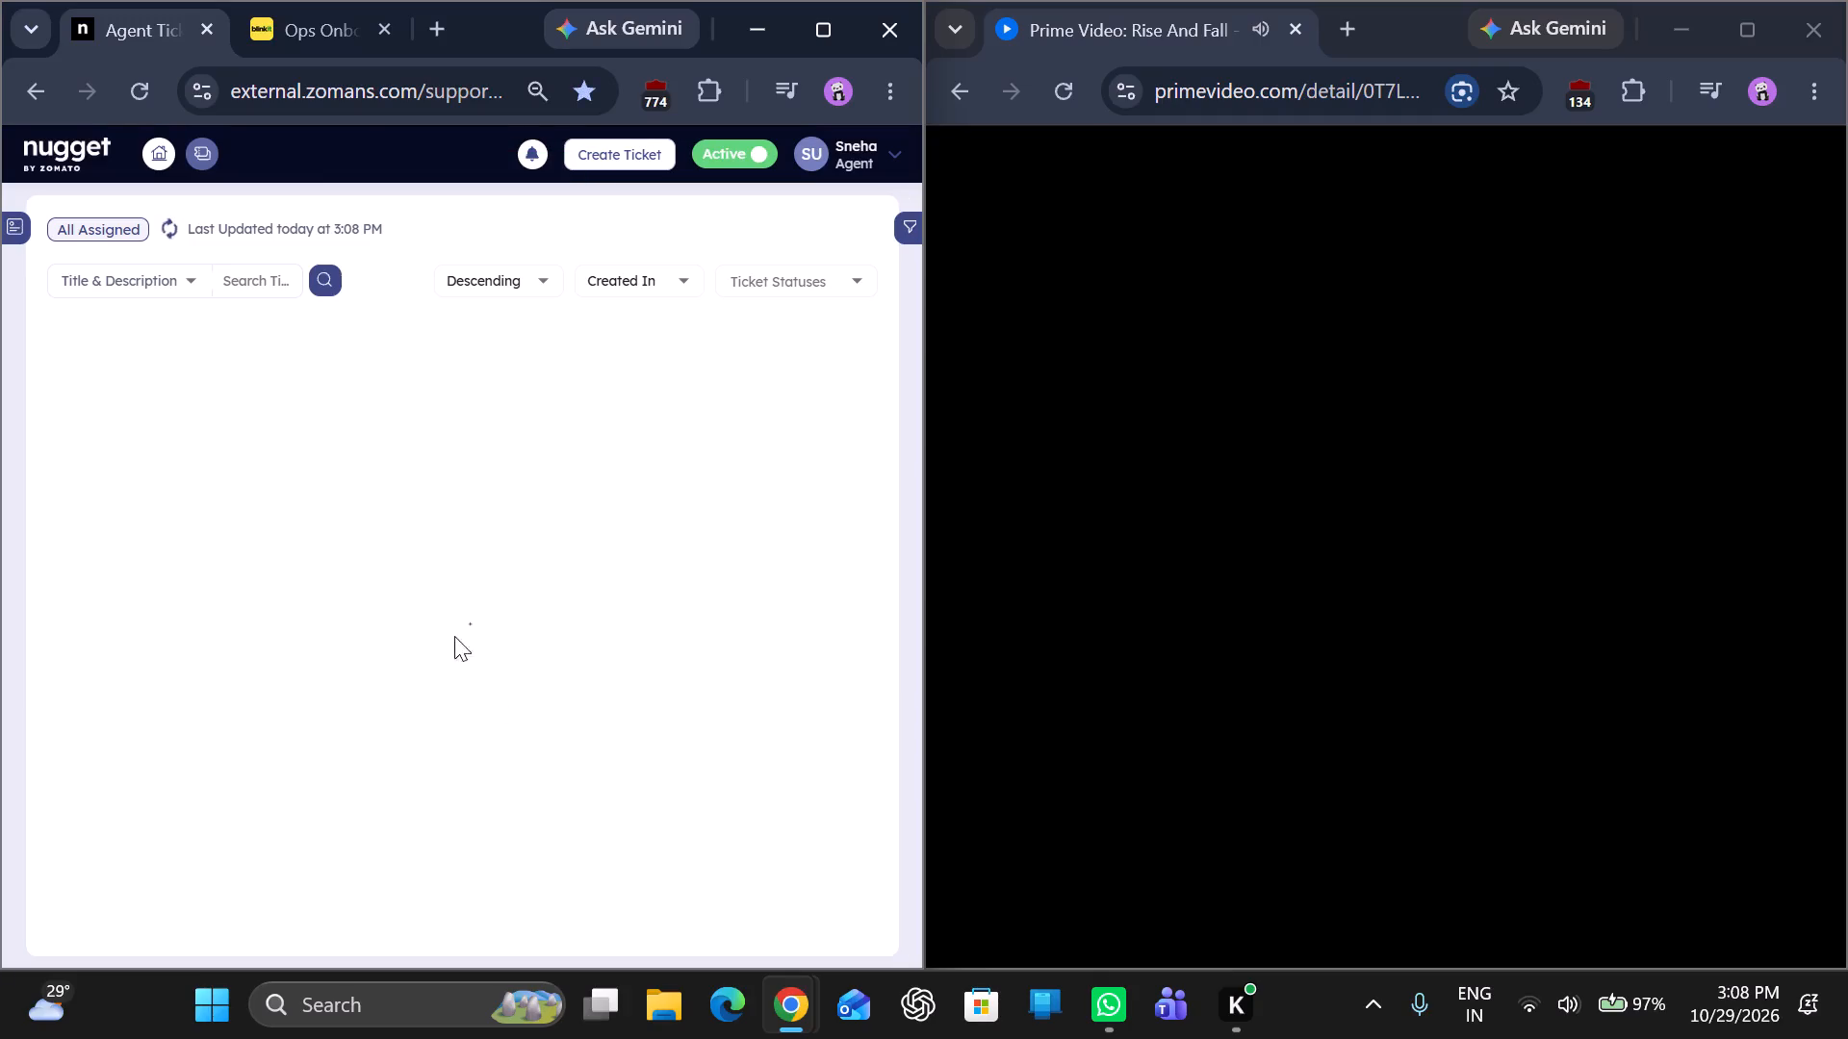
left_click(374, 25)
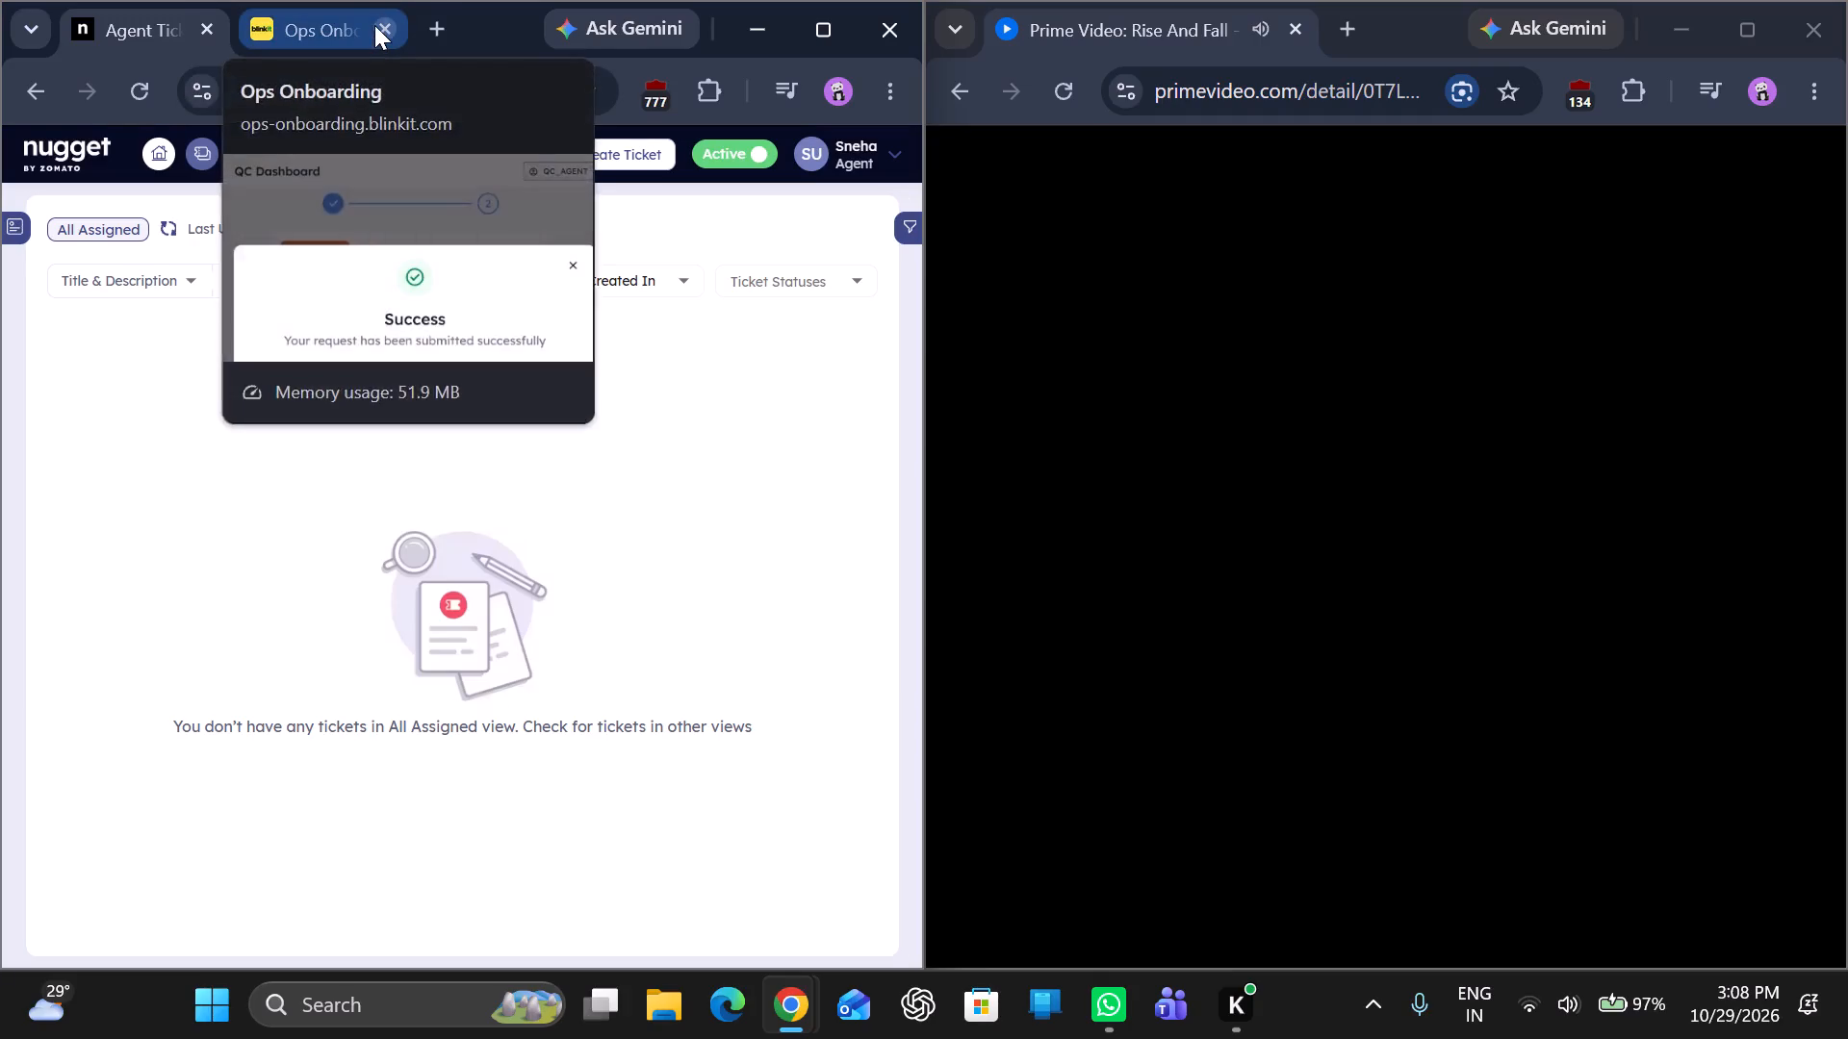
Keep refreshing the All Assigned list to check for new QC tickets.
left_click(170, 220)
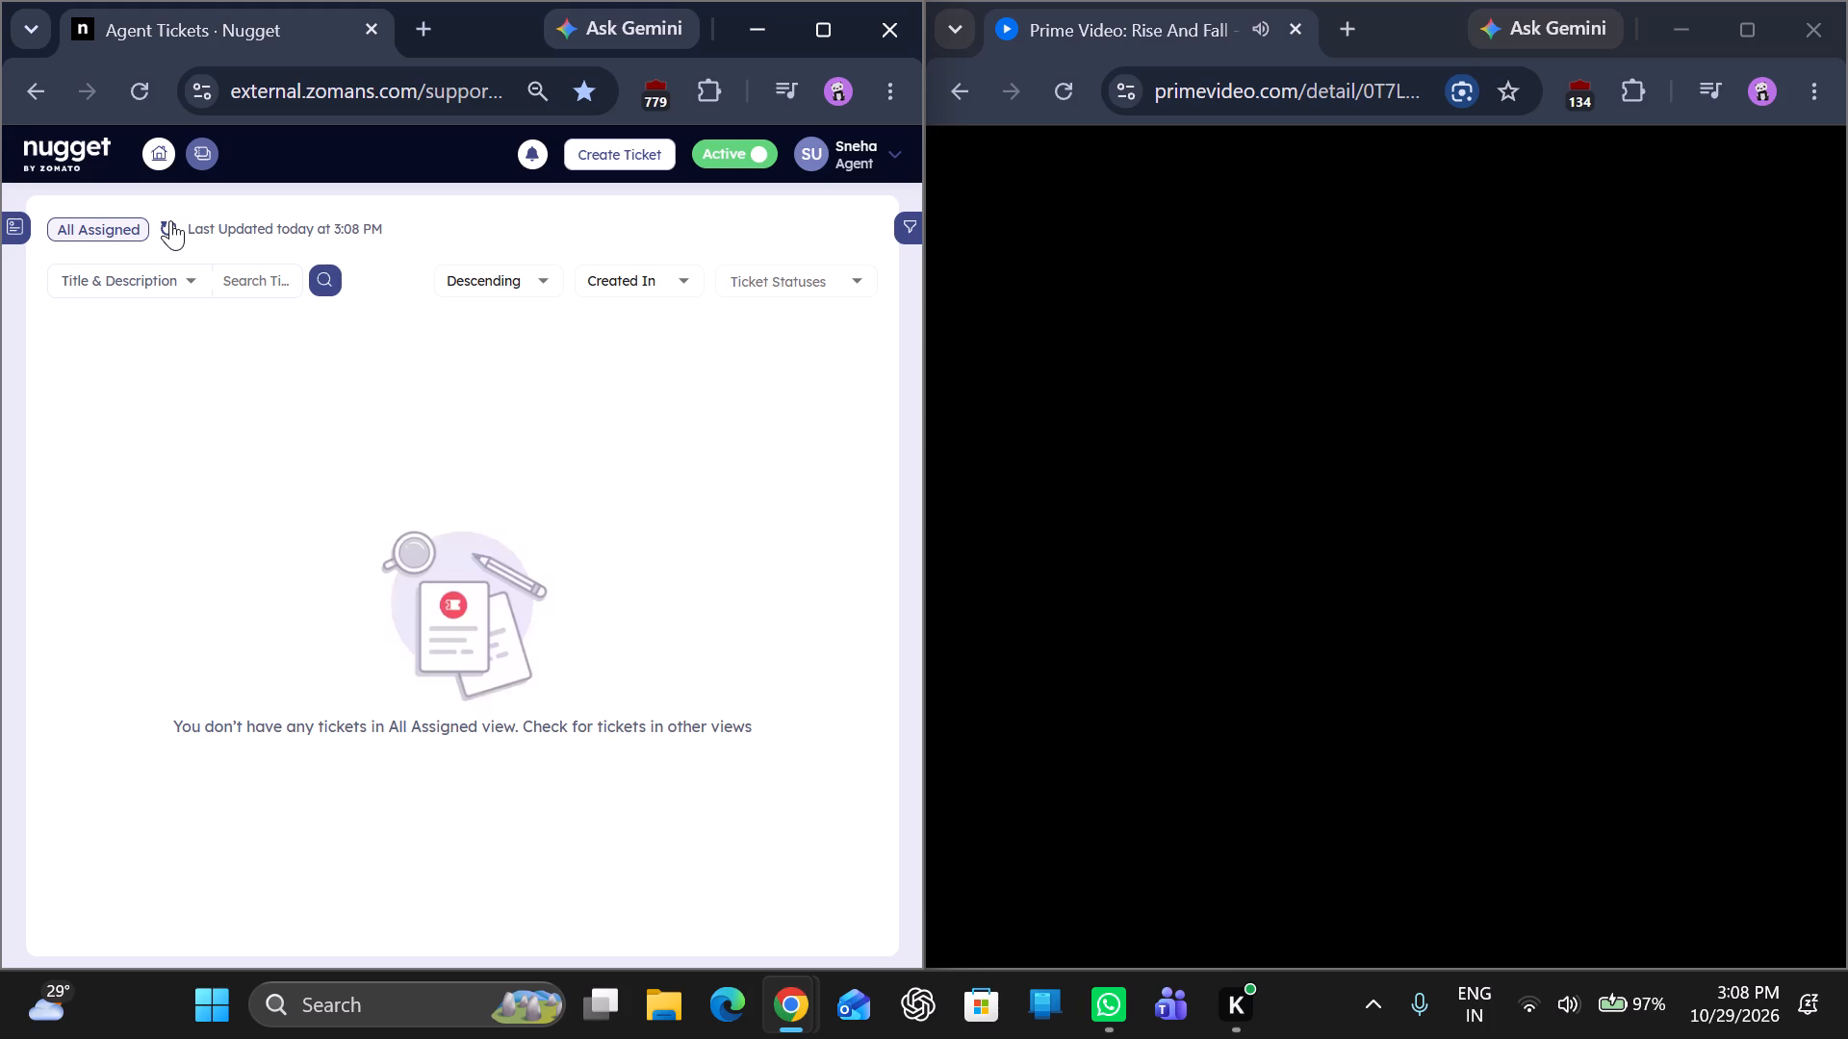
left_click(170, 220)
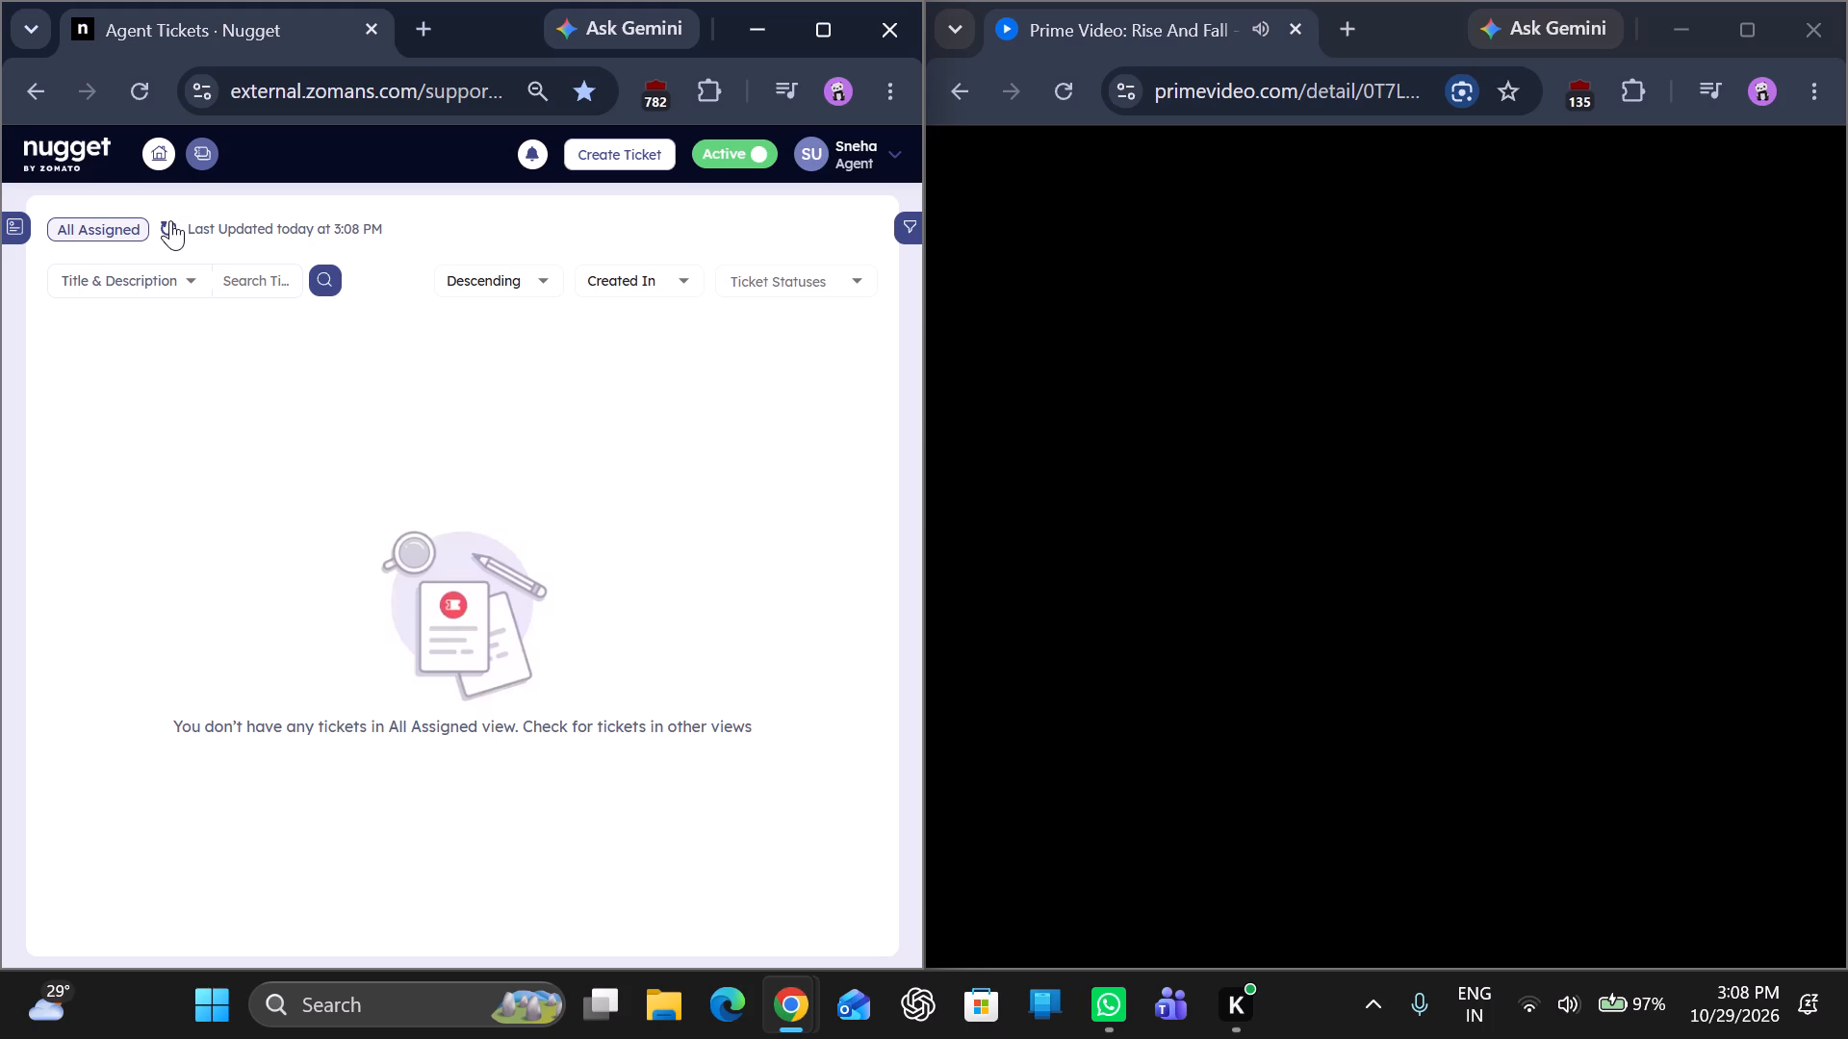
double_click(170, 220)
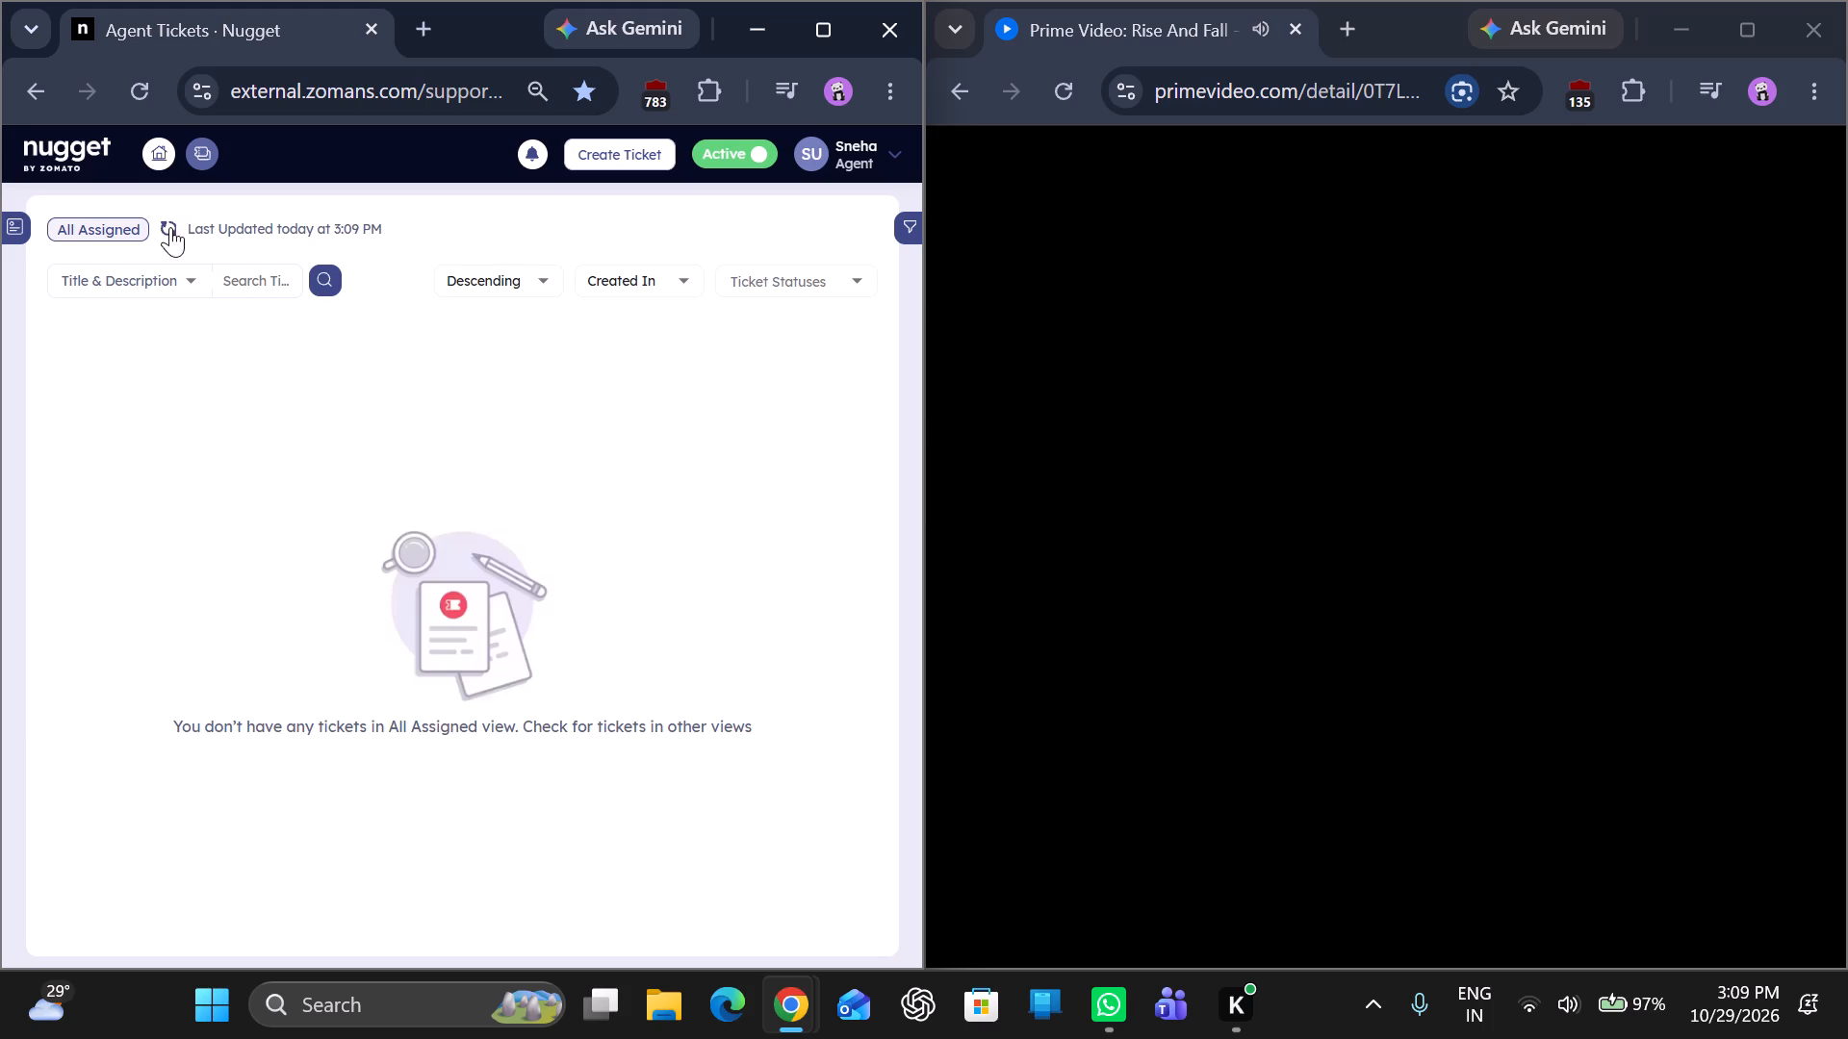
left_click(172, 217)
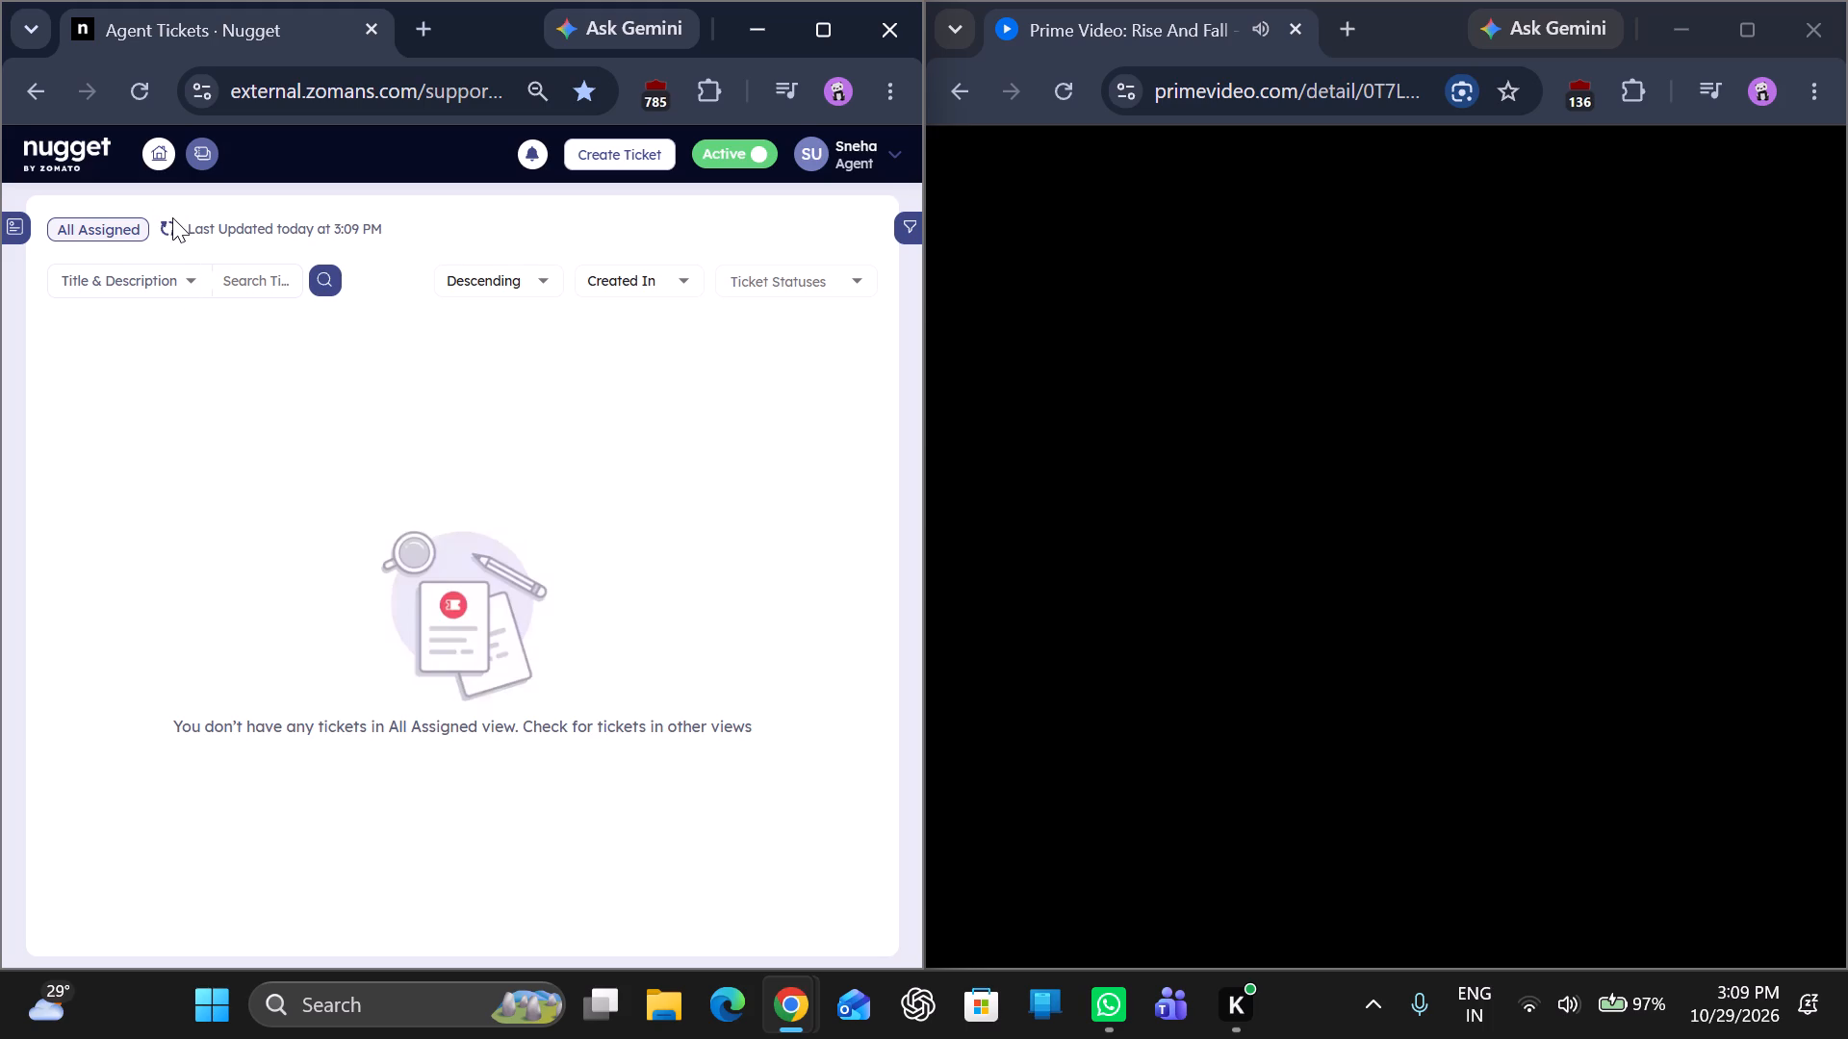
left_click(168, 224)
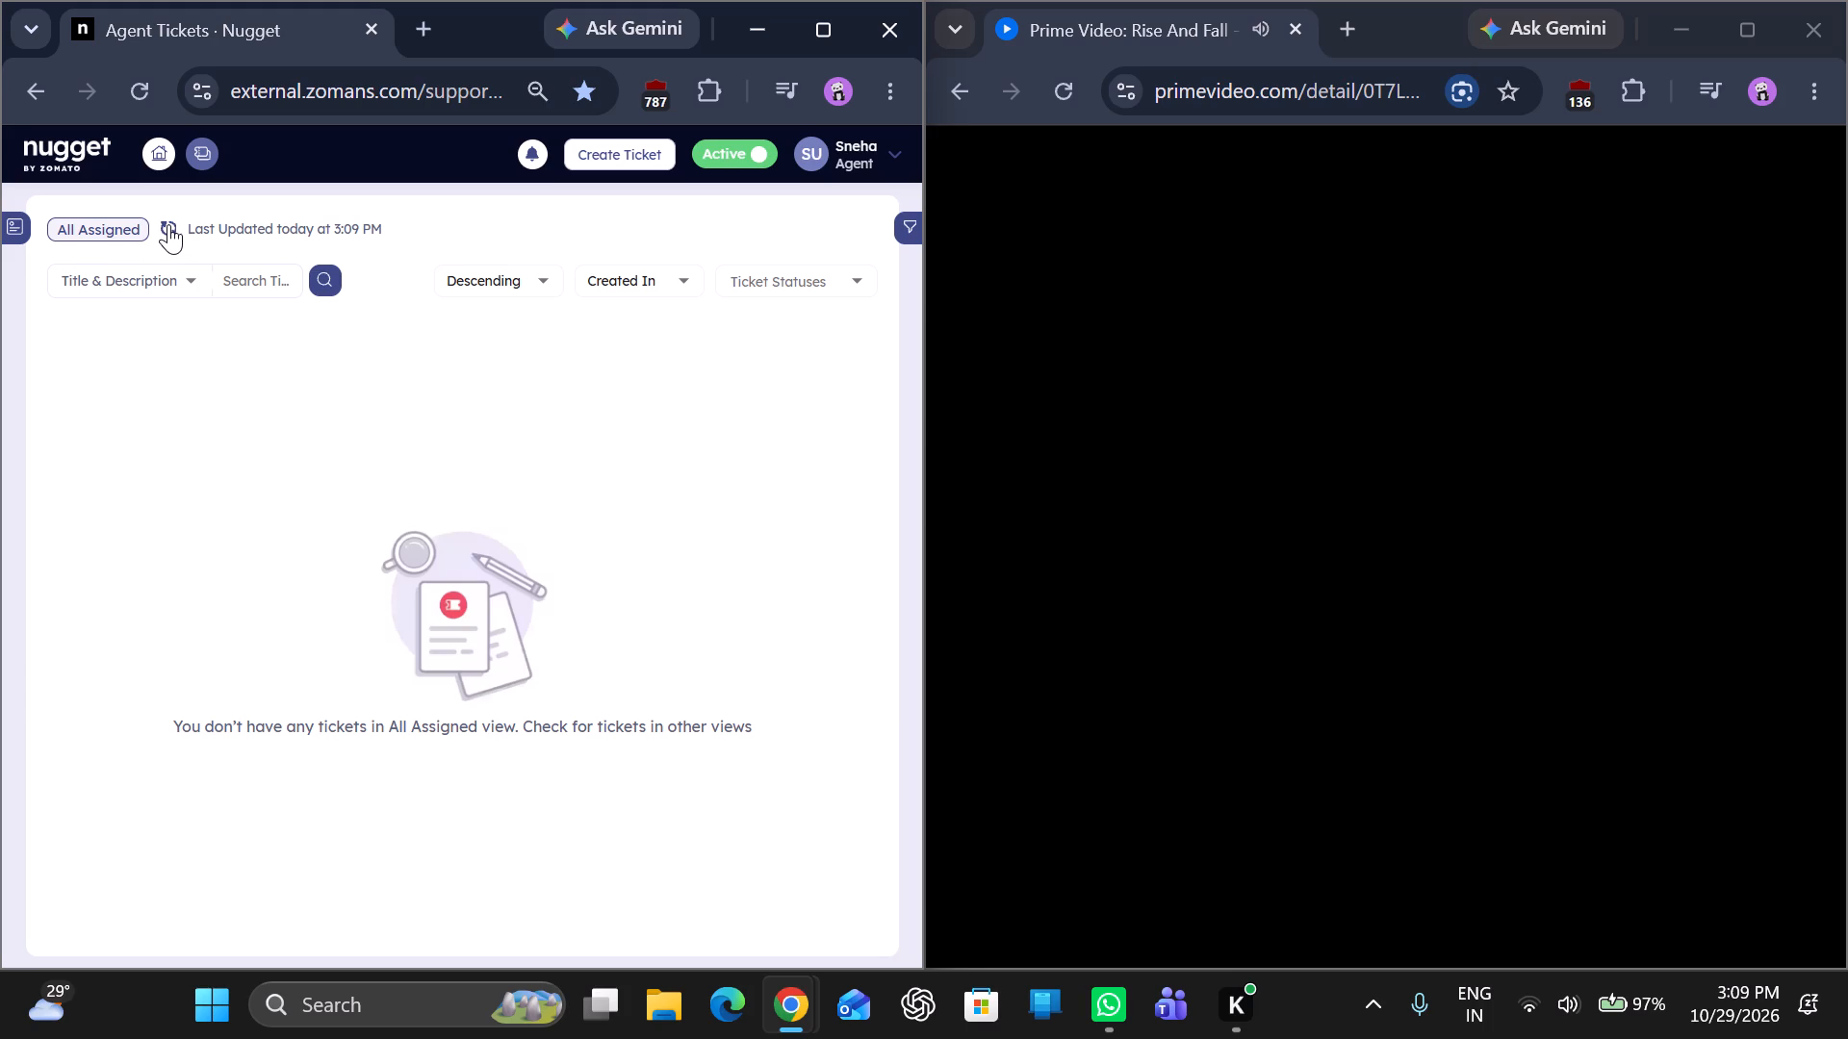
left_click(168, 224)
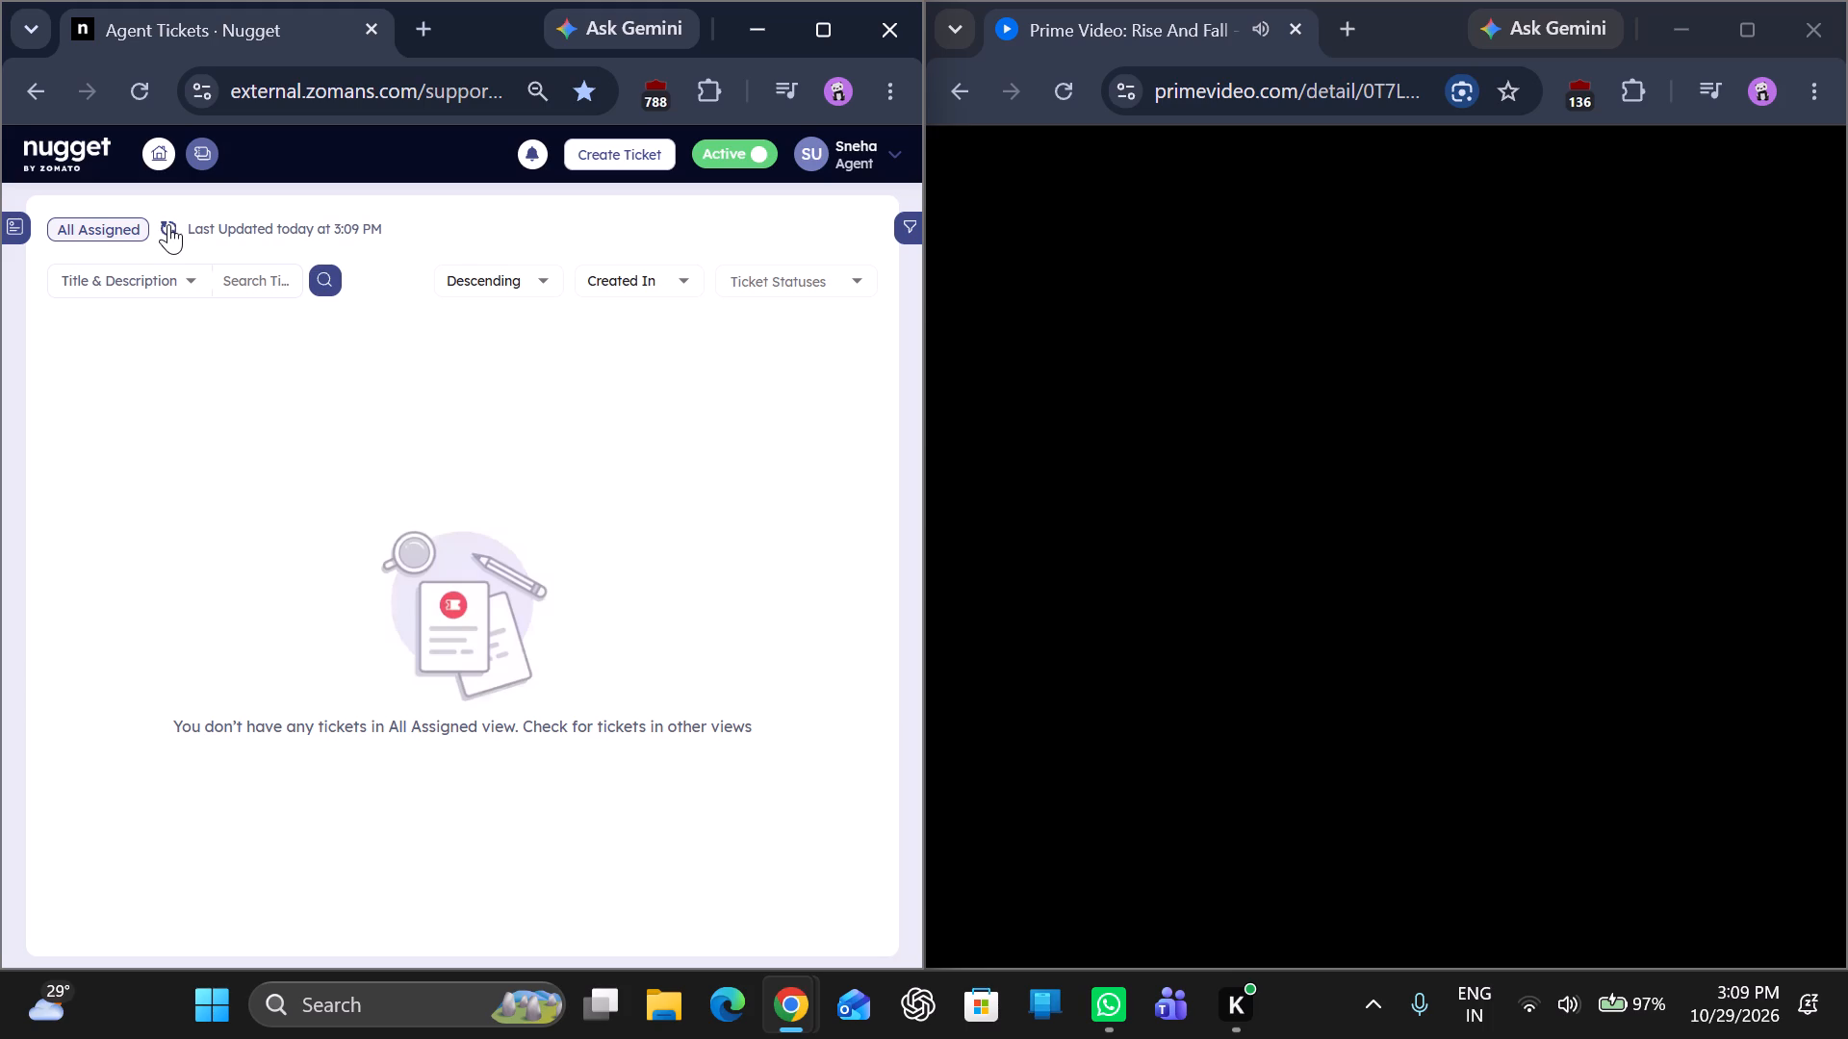
left_click(168, 224)
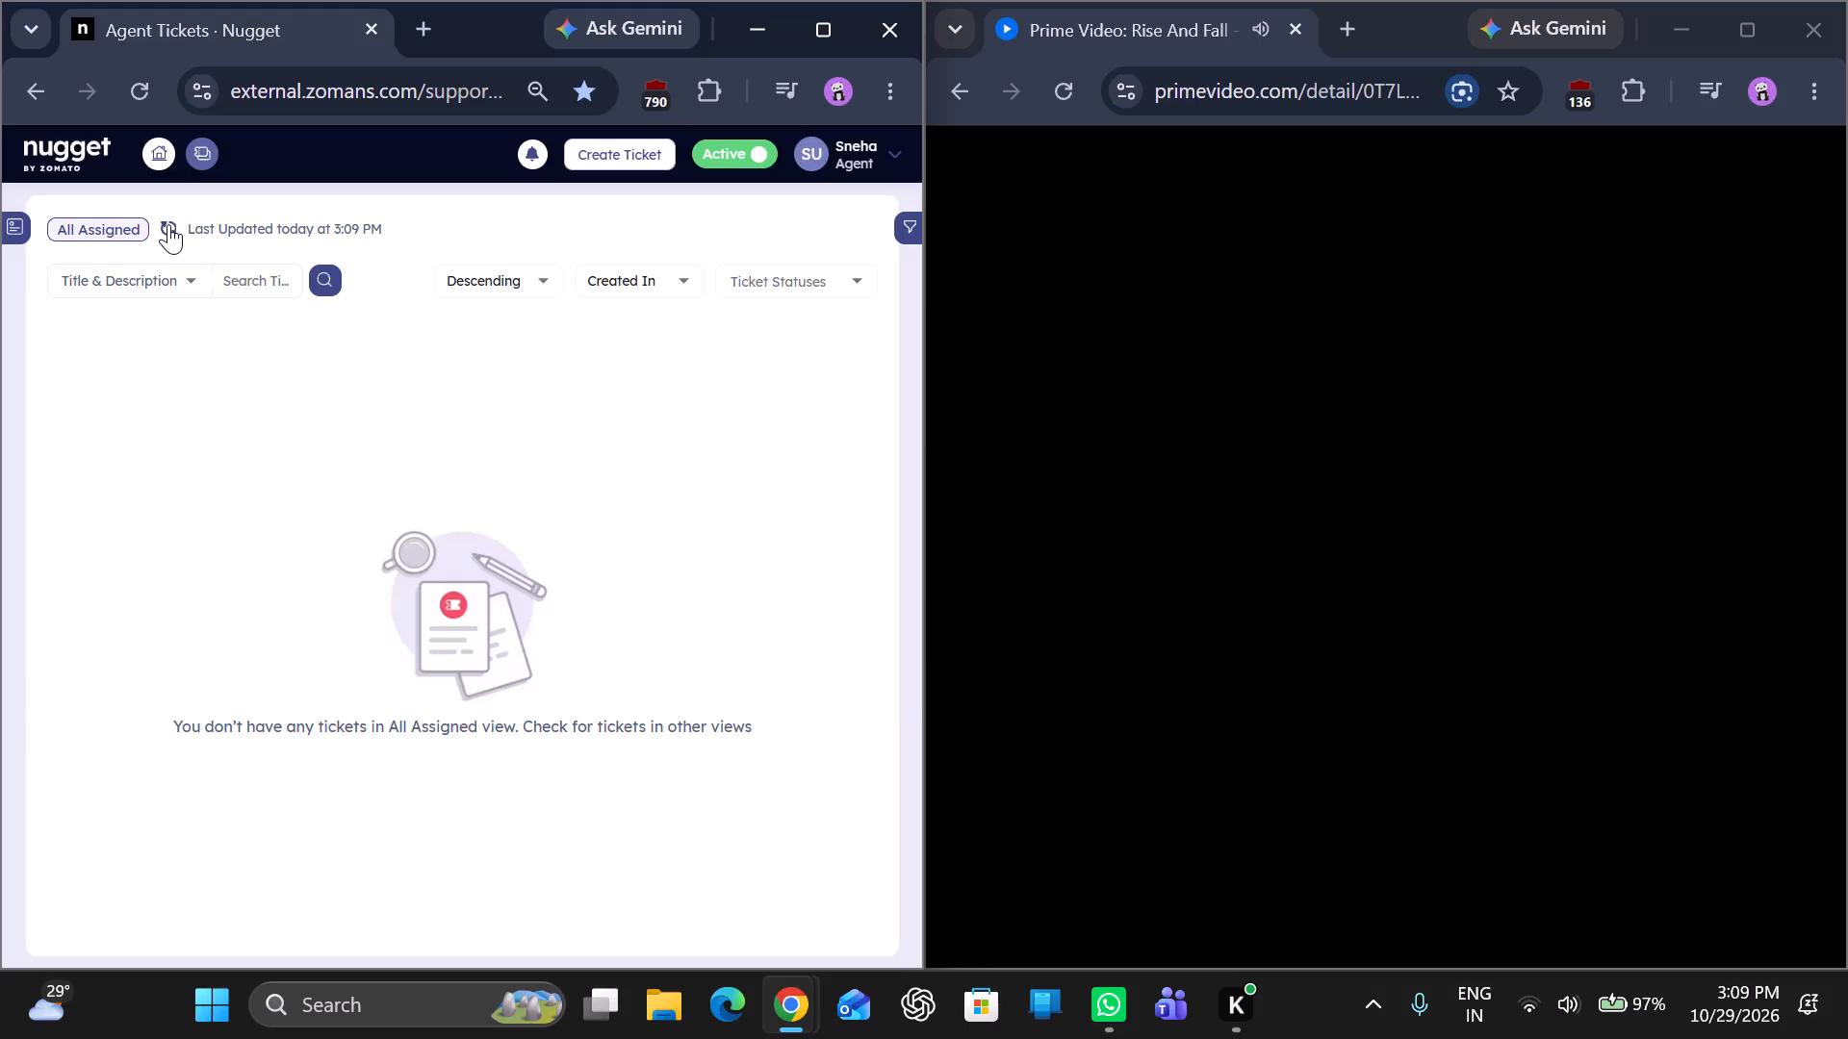
left_click(168, 224)
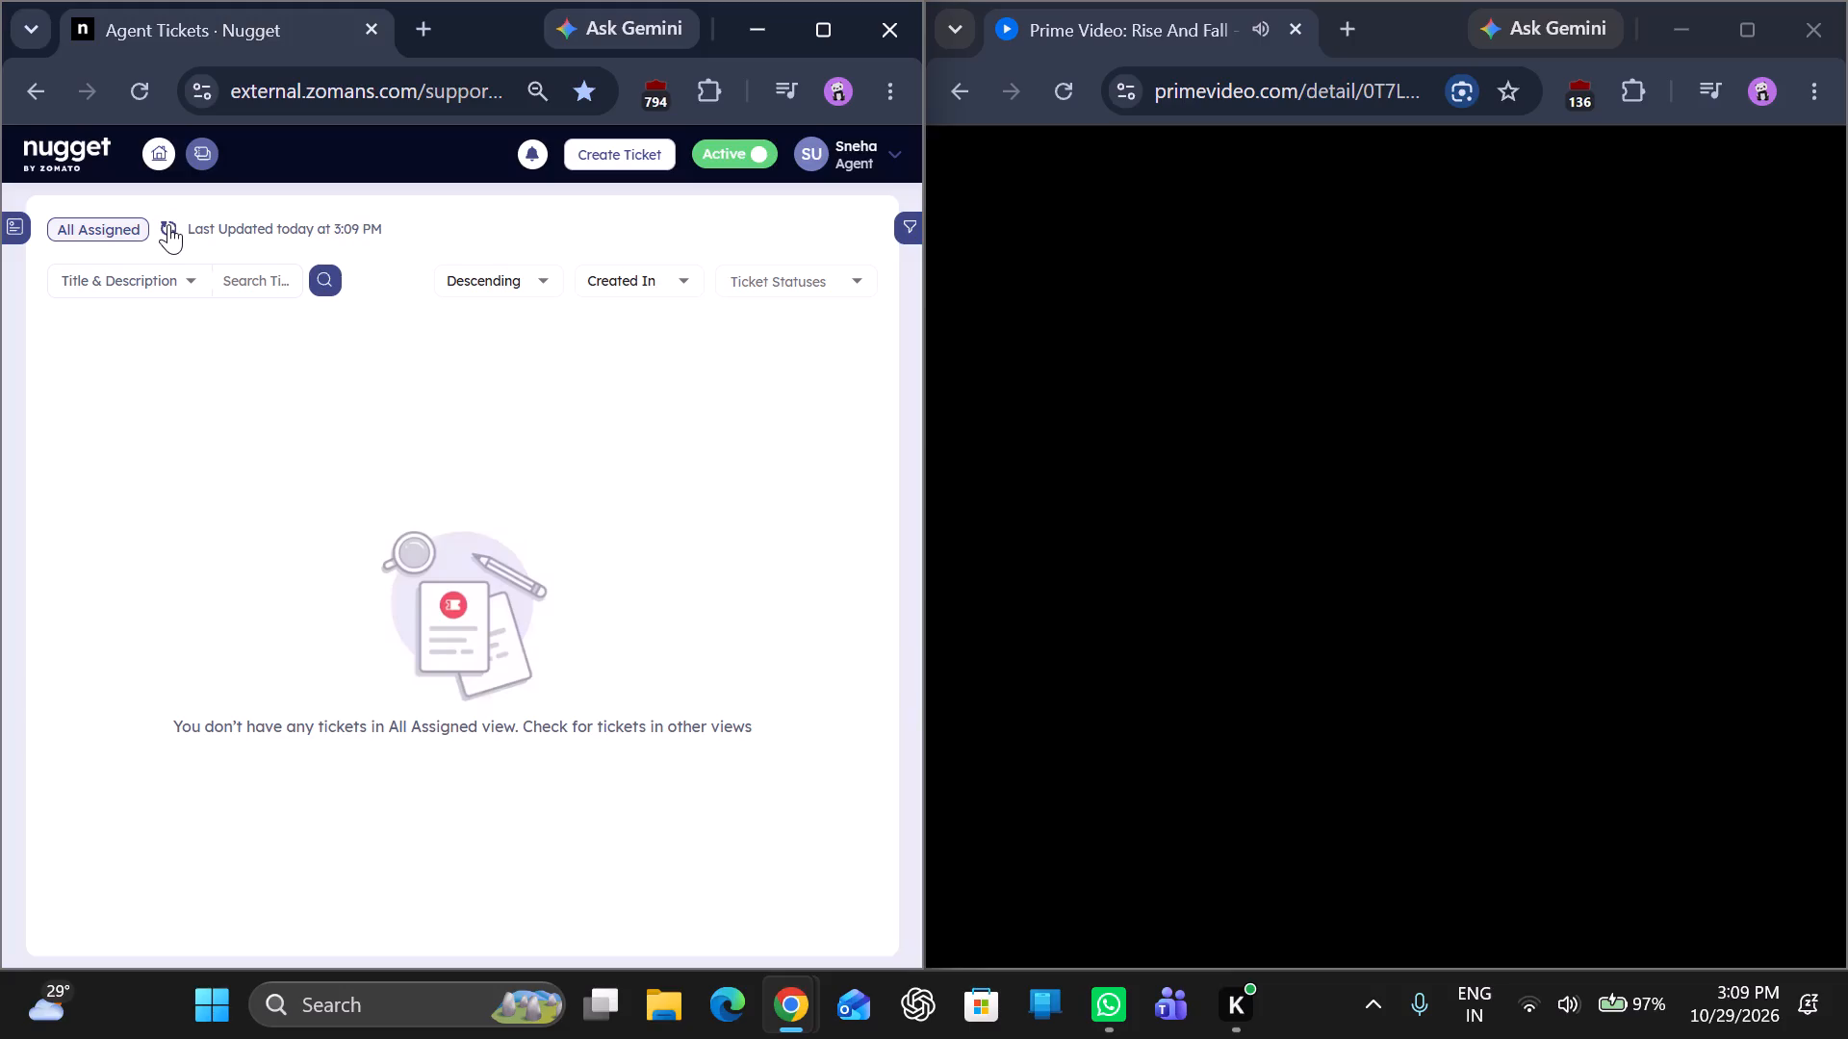
left_click(168, 224)
left_click(202, 393)
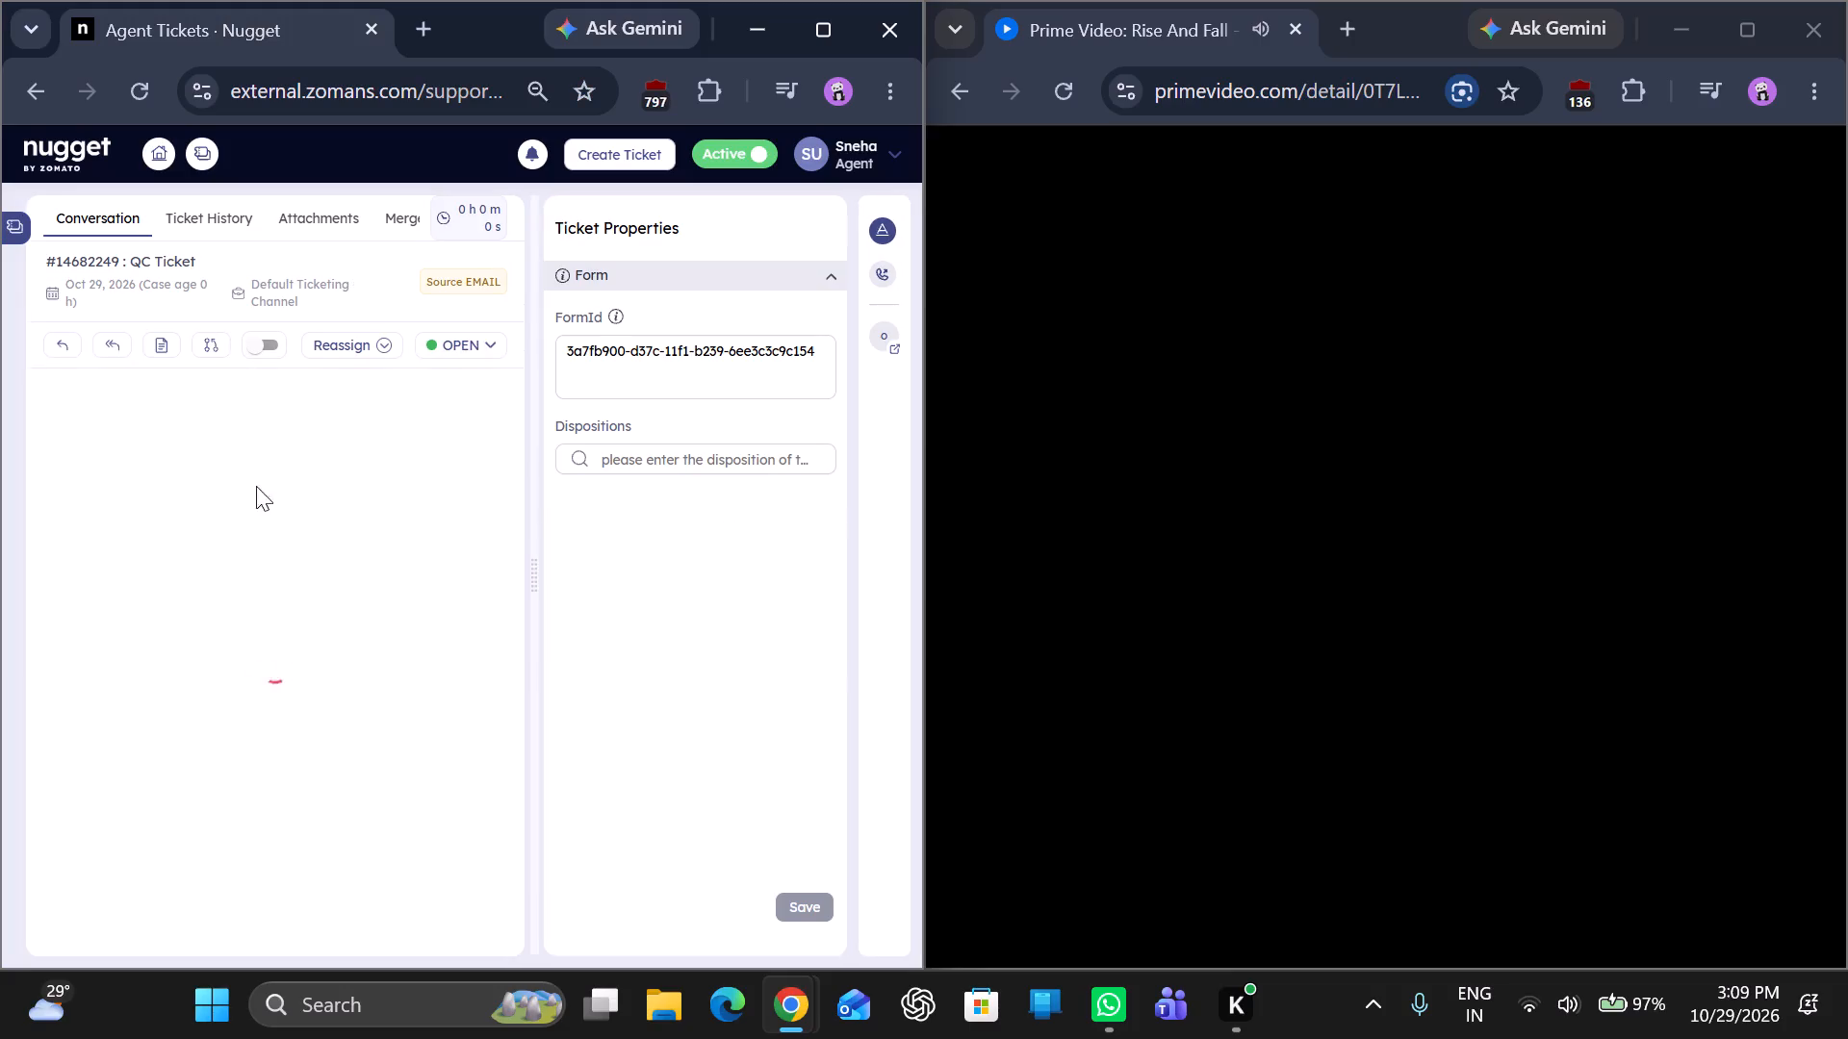
double_click(226, 597)
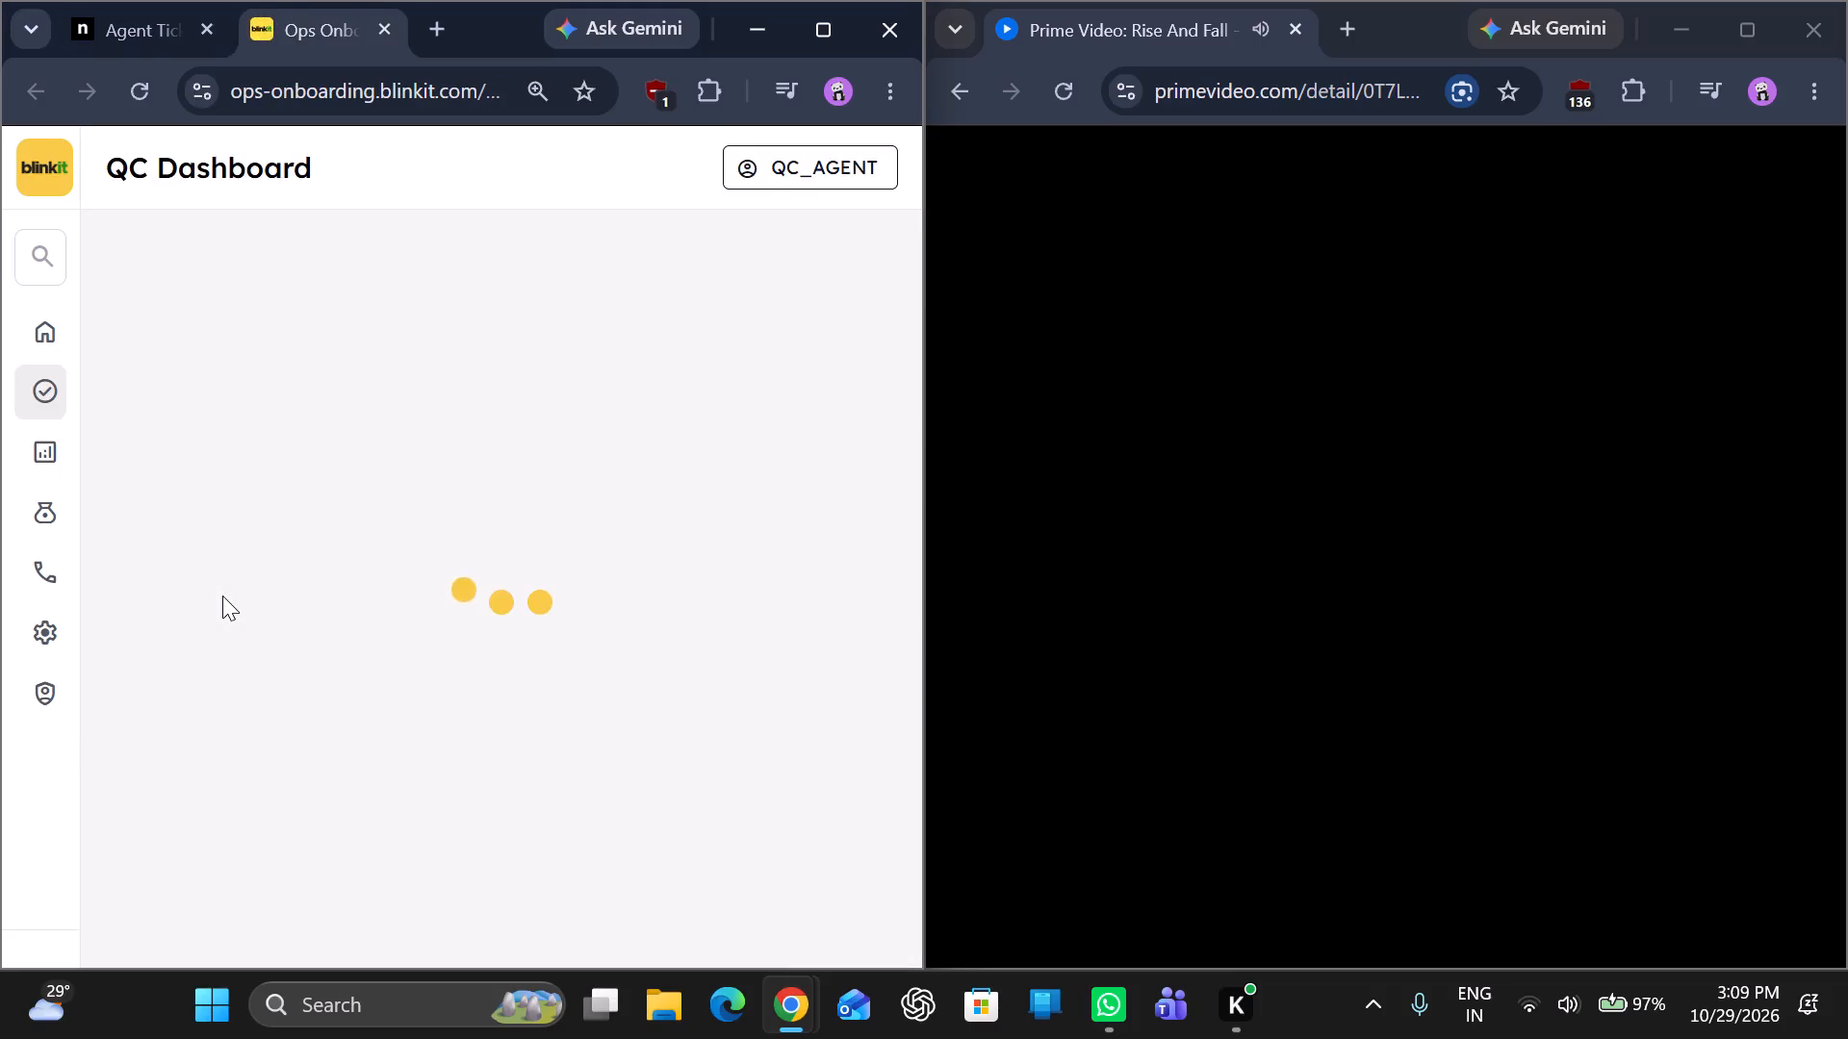
scroll(616, 606, "down", 5)
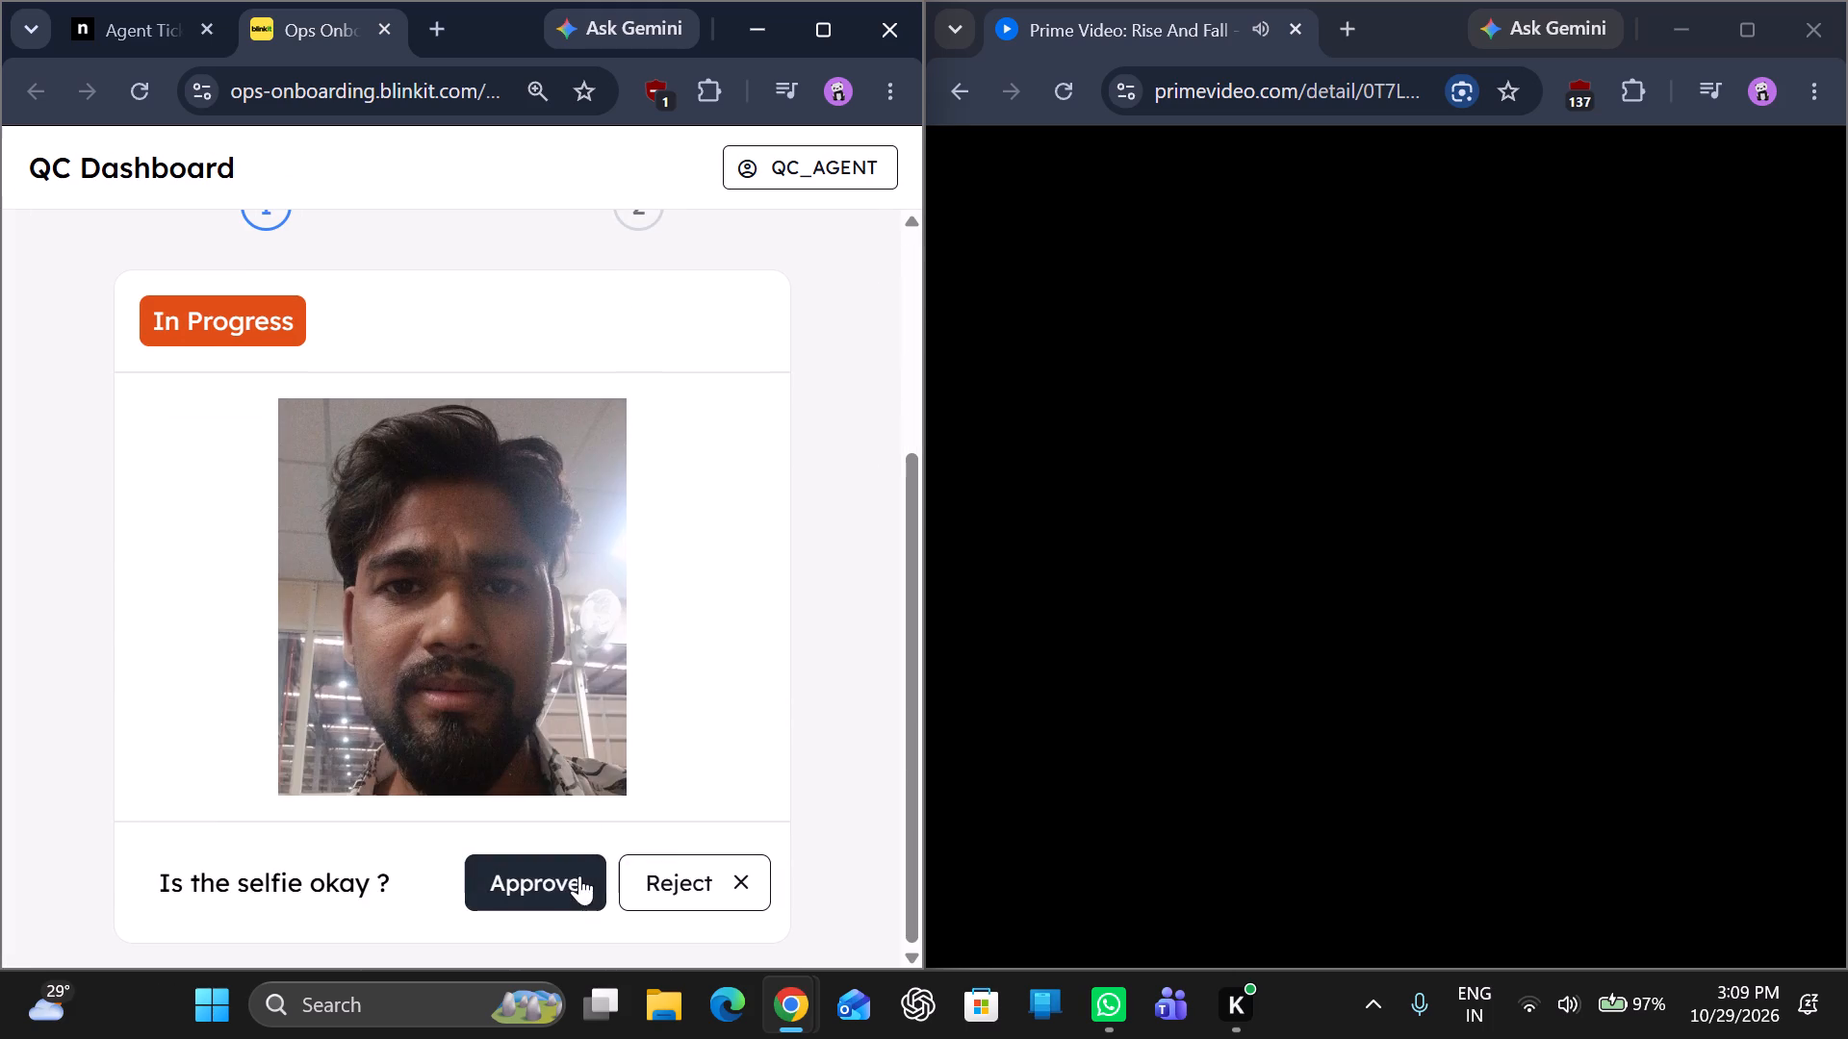
left_click(580, 879)
scroll(580, 871, "down", 4)
left_click(568, 864)
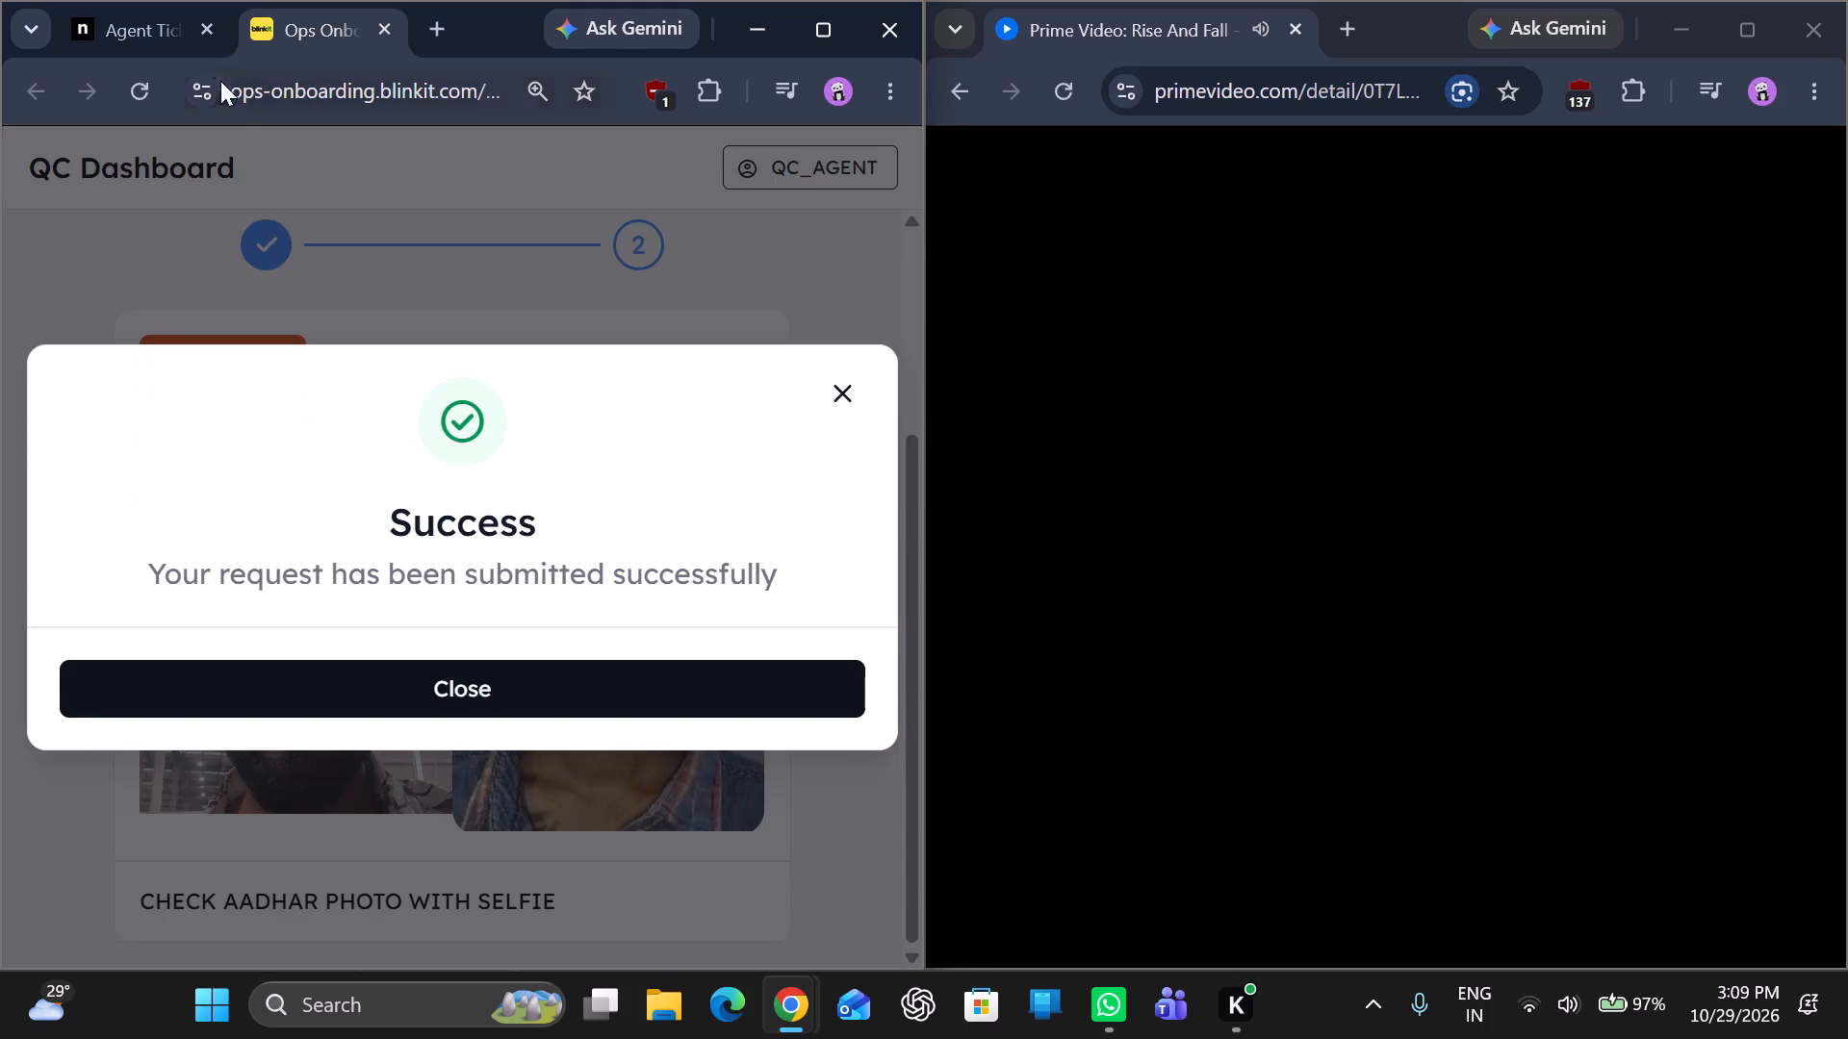
Set QC ticket #14682249 to CLOSED in Nugget, return to the All Assigned list and close the onboarding form page.
double_click(183, 34)
double_click(486, 346)
double_click(438, 383)
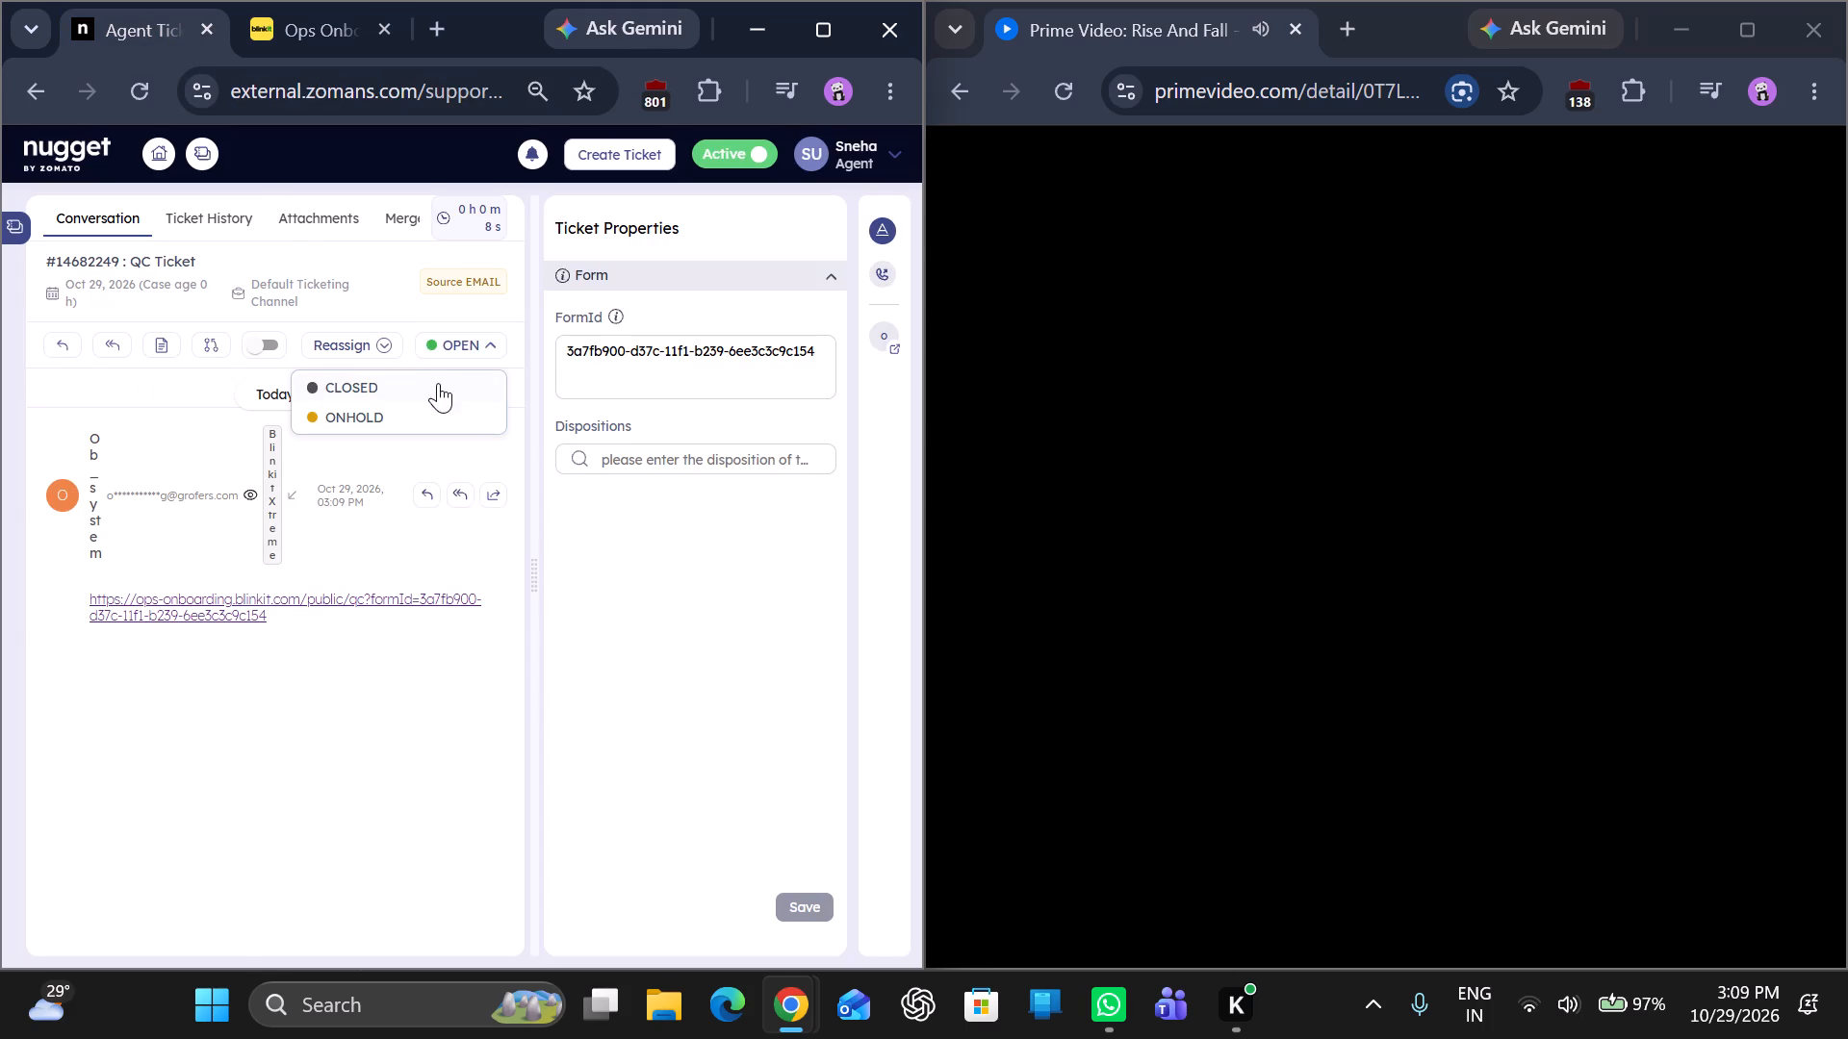
left_click(487, 342)
double_click(483, 384)
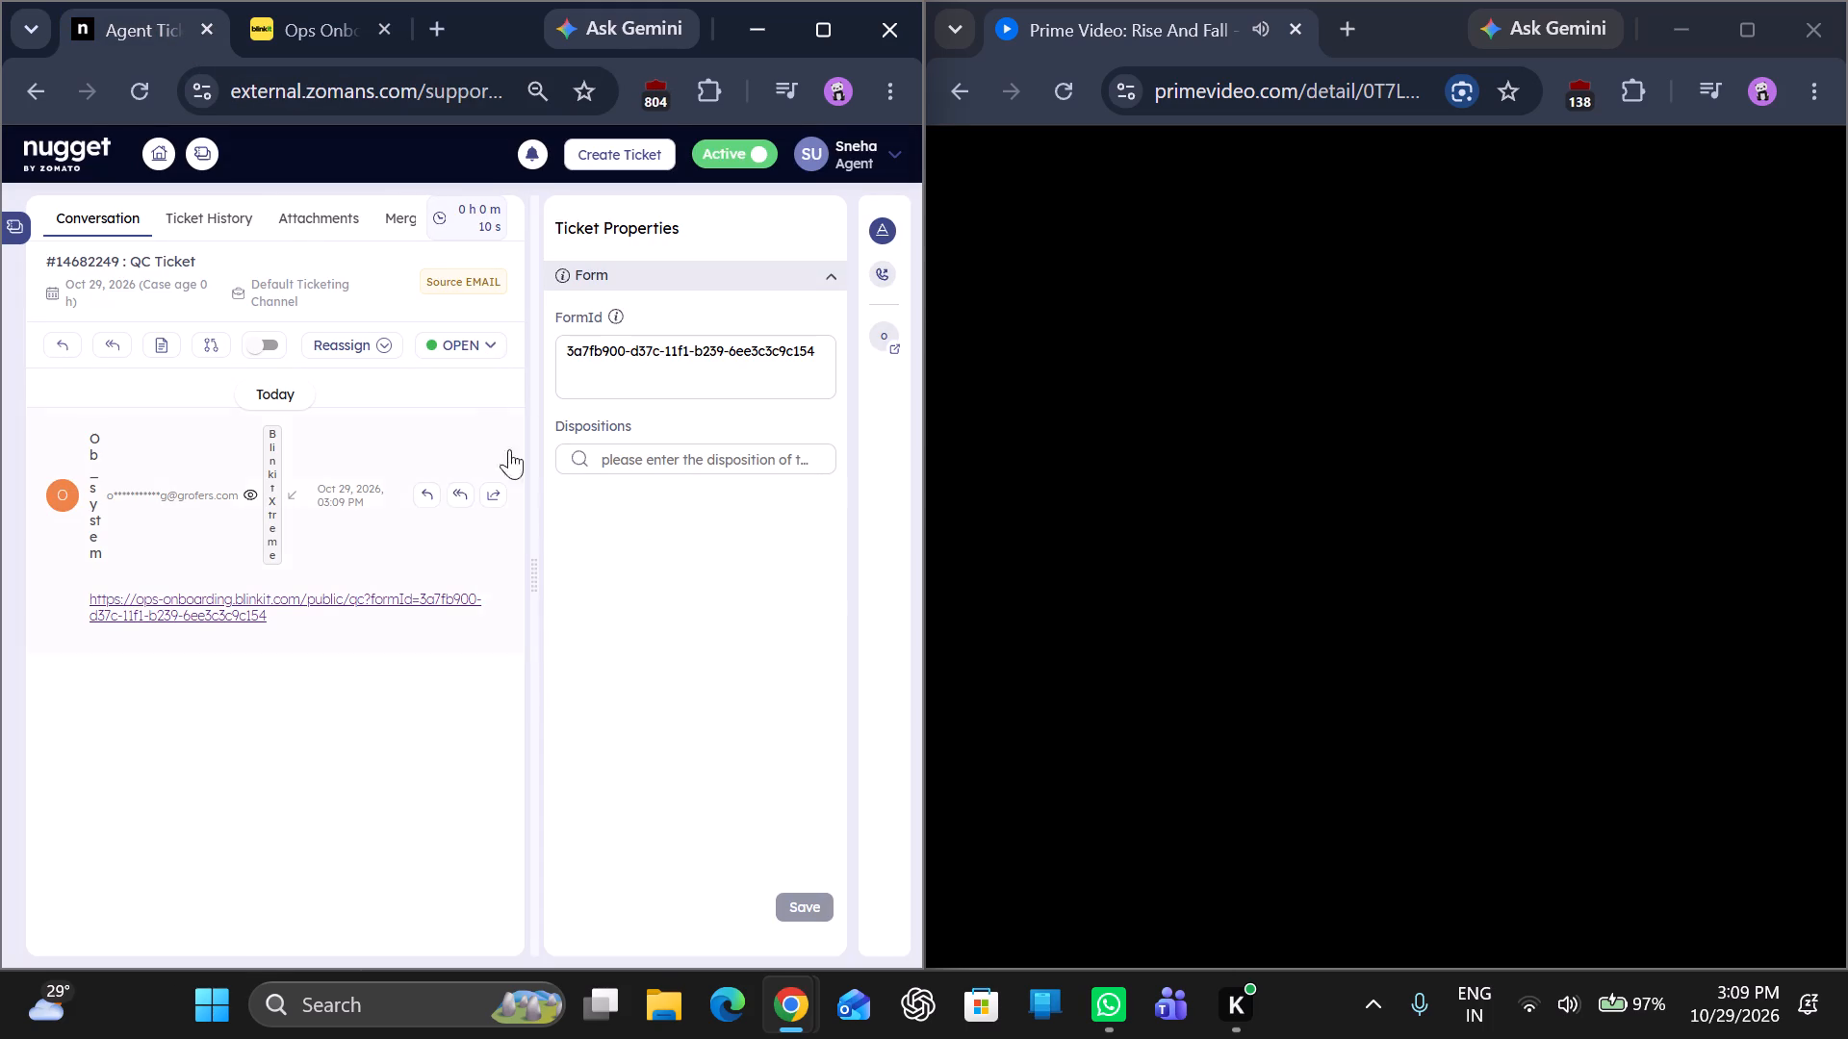
double_click(465, 346)
left_click(452, 341)
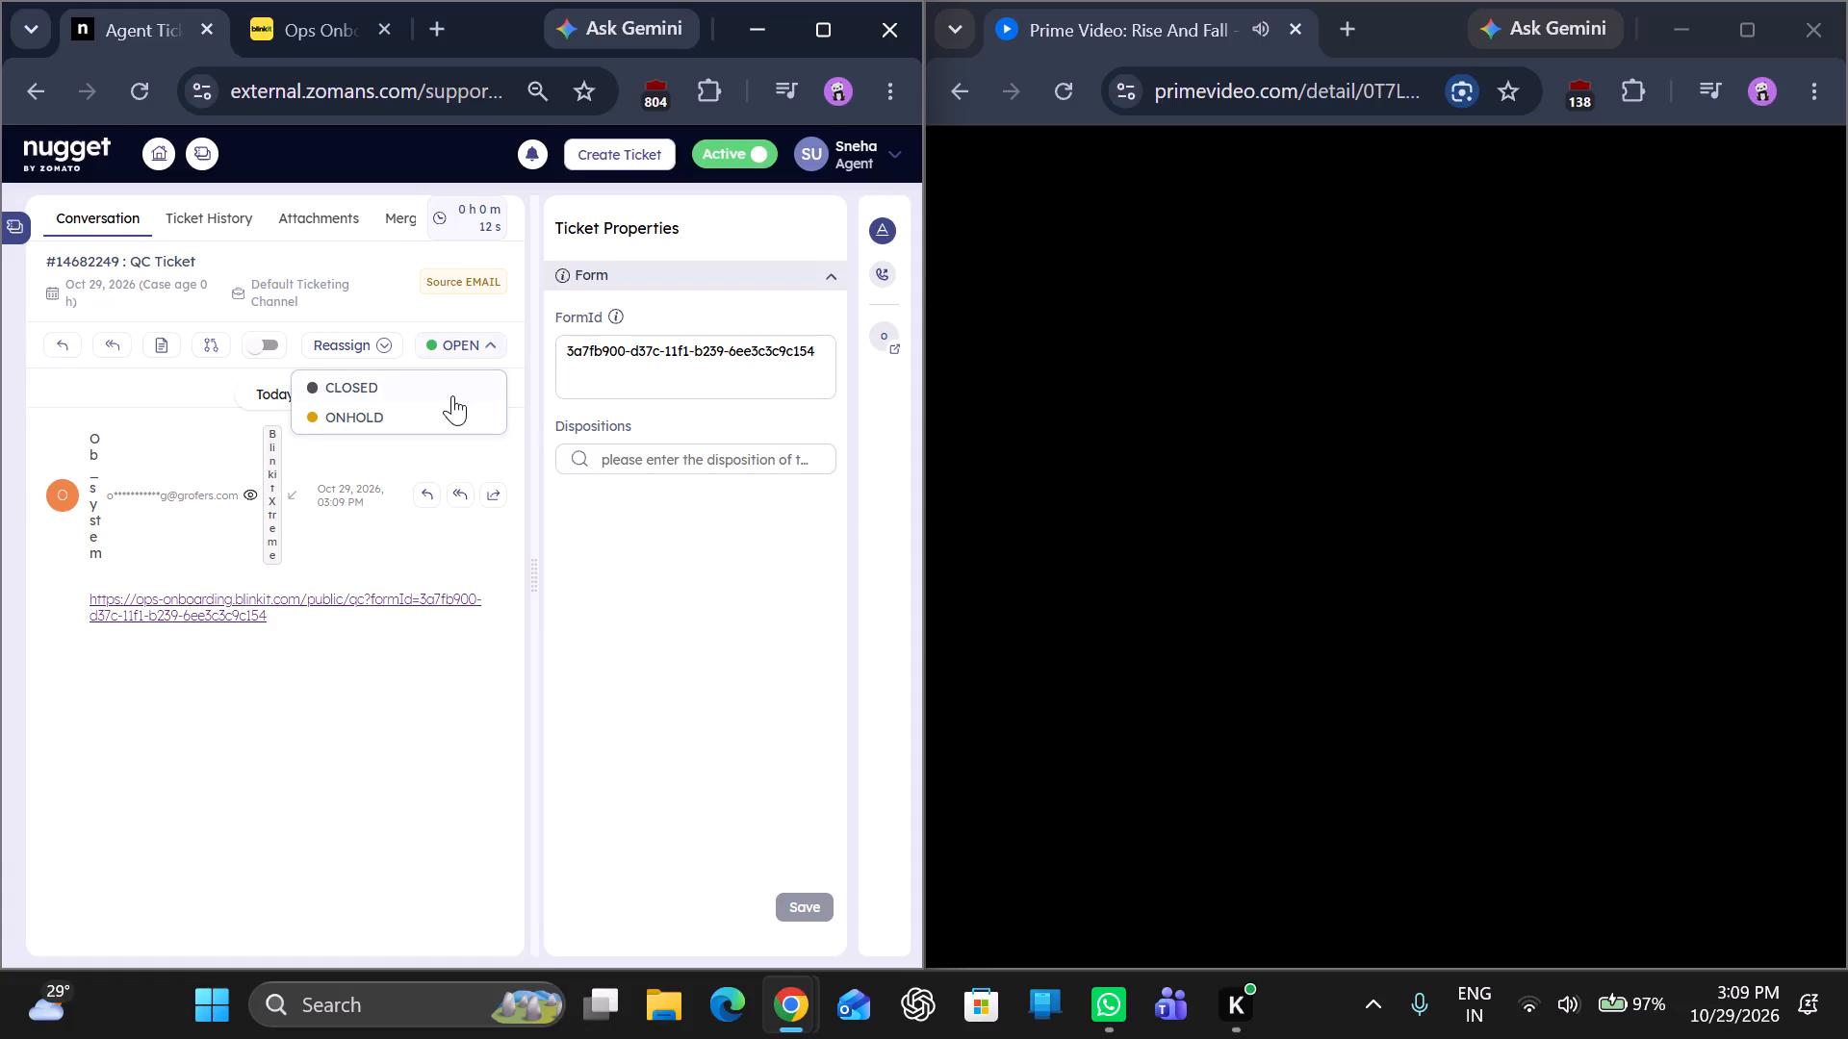
left_click(452, 395)
left_click(670, 613)
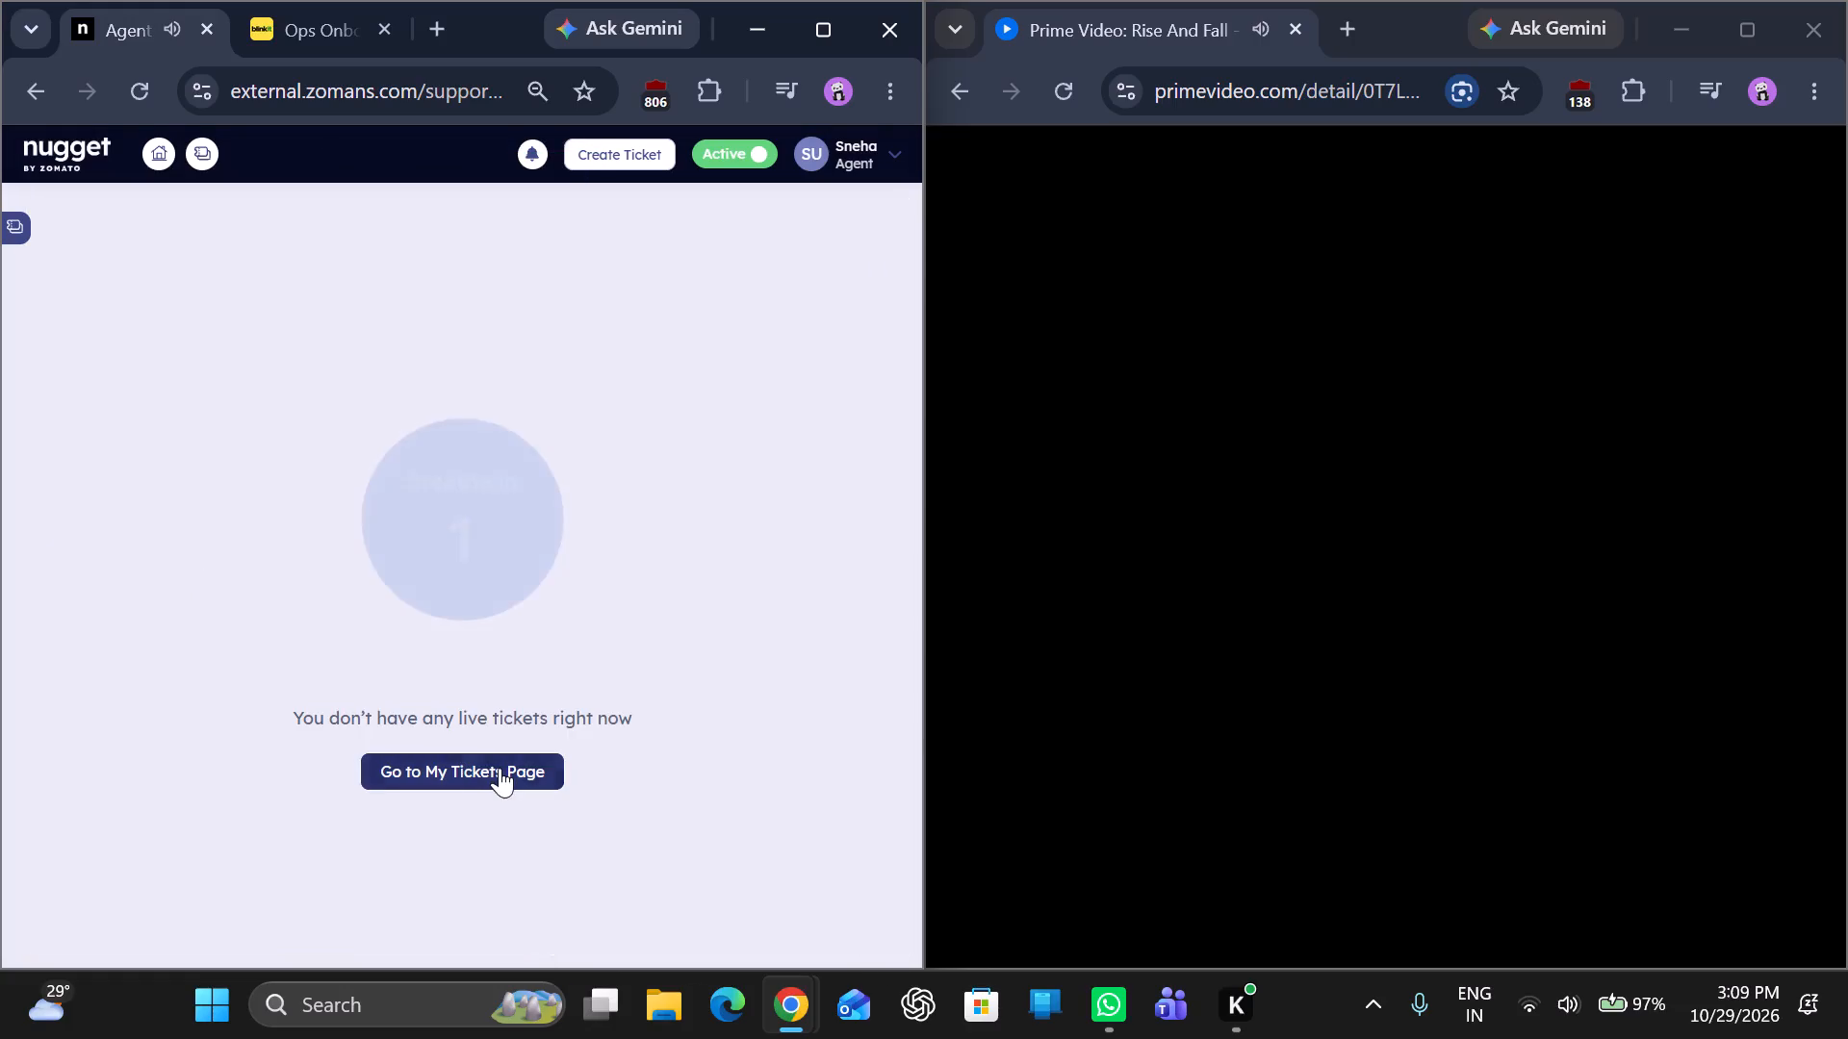
left_click(500, 768)
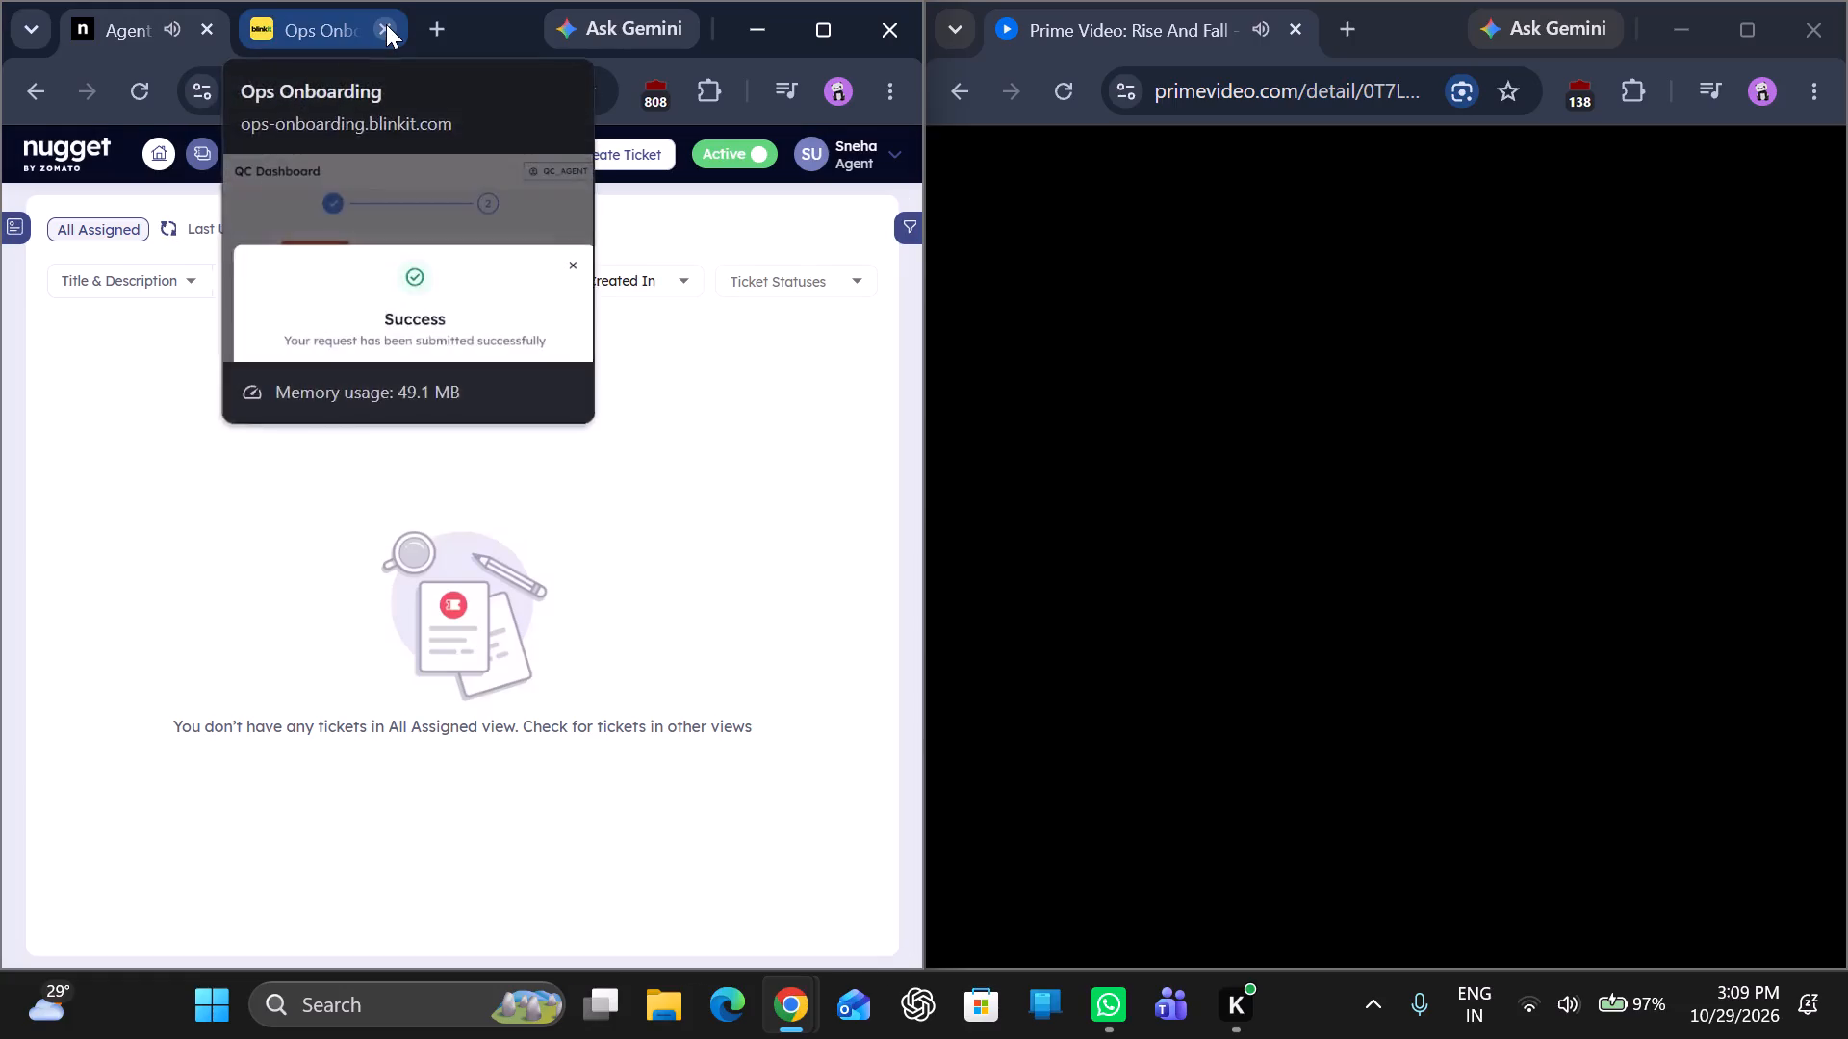
double_click(386, 24)
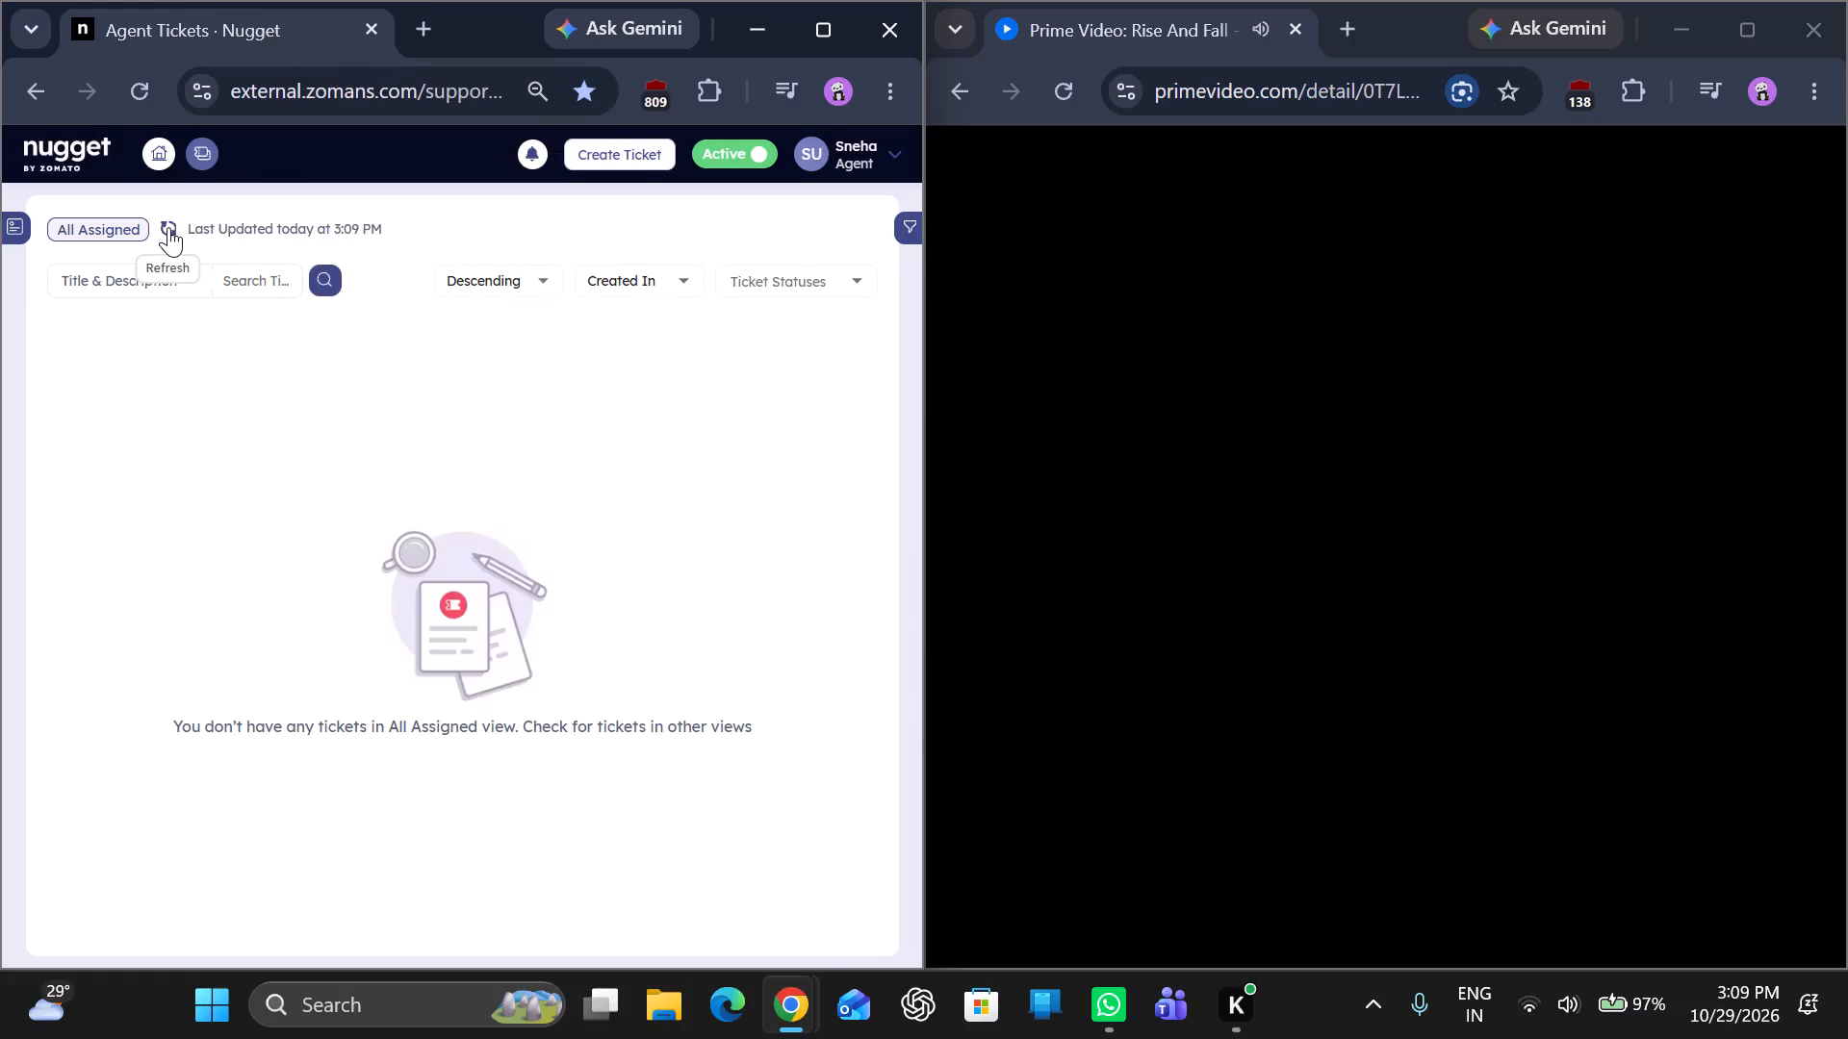
Refresh the All Assigned list for new tickets, open QC ticket #14424307 and follow its onboarding form link.
double_click(168, 227)
left_click(171, 223)
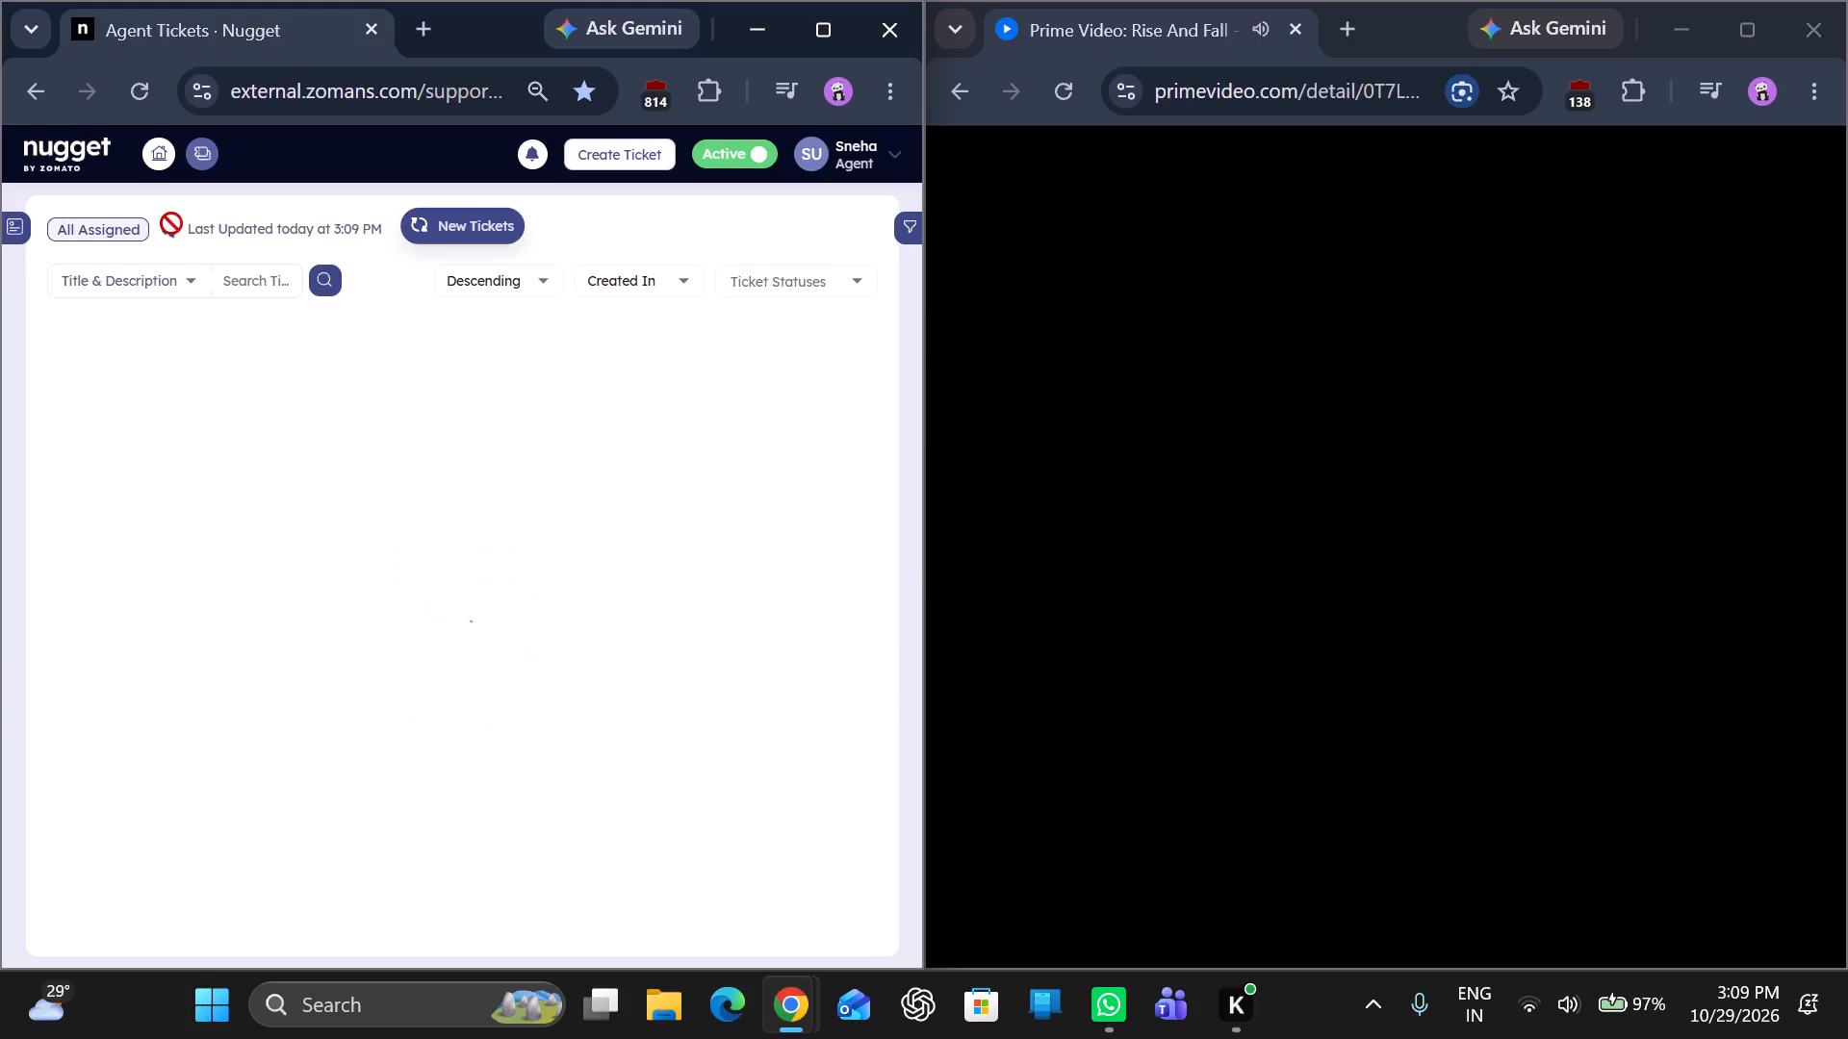
left_click(210, 384)
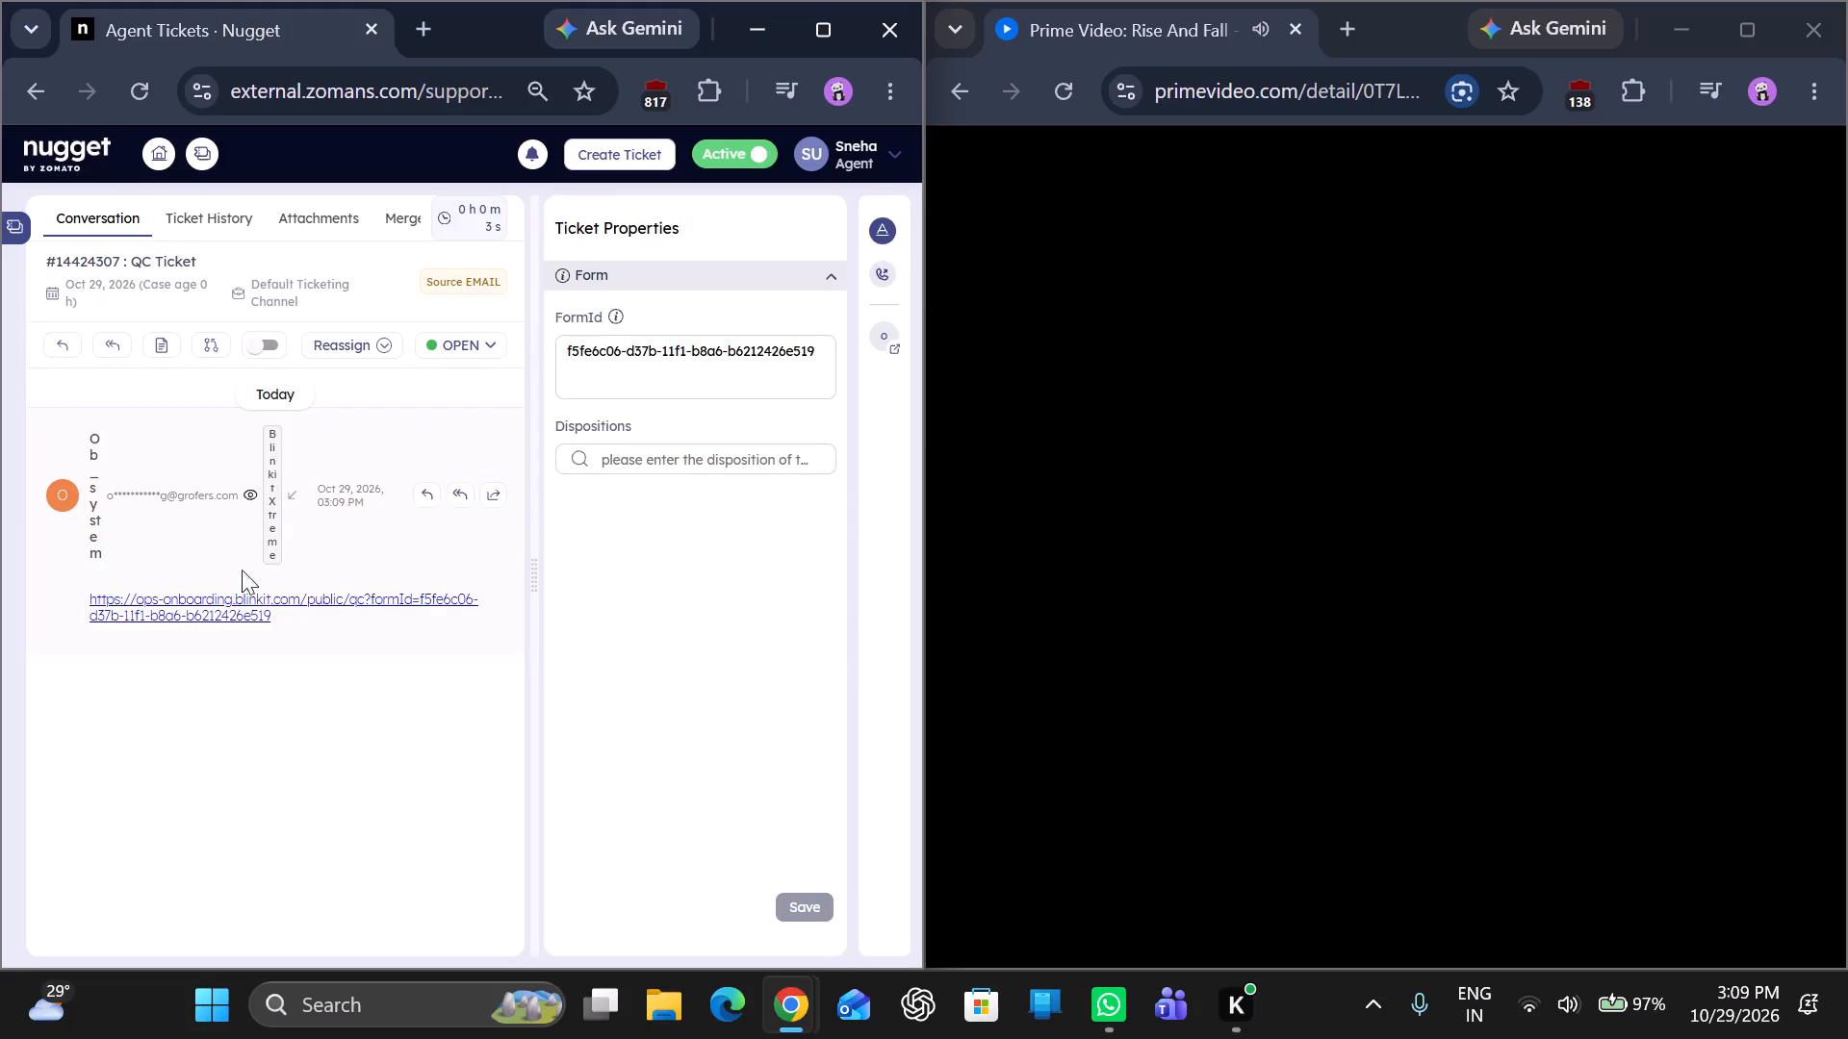
double_click(243, 596)
scroll(608, 566, "down", 4)
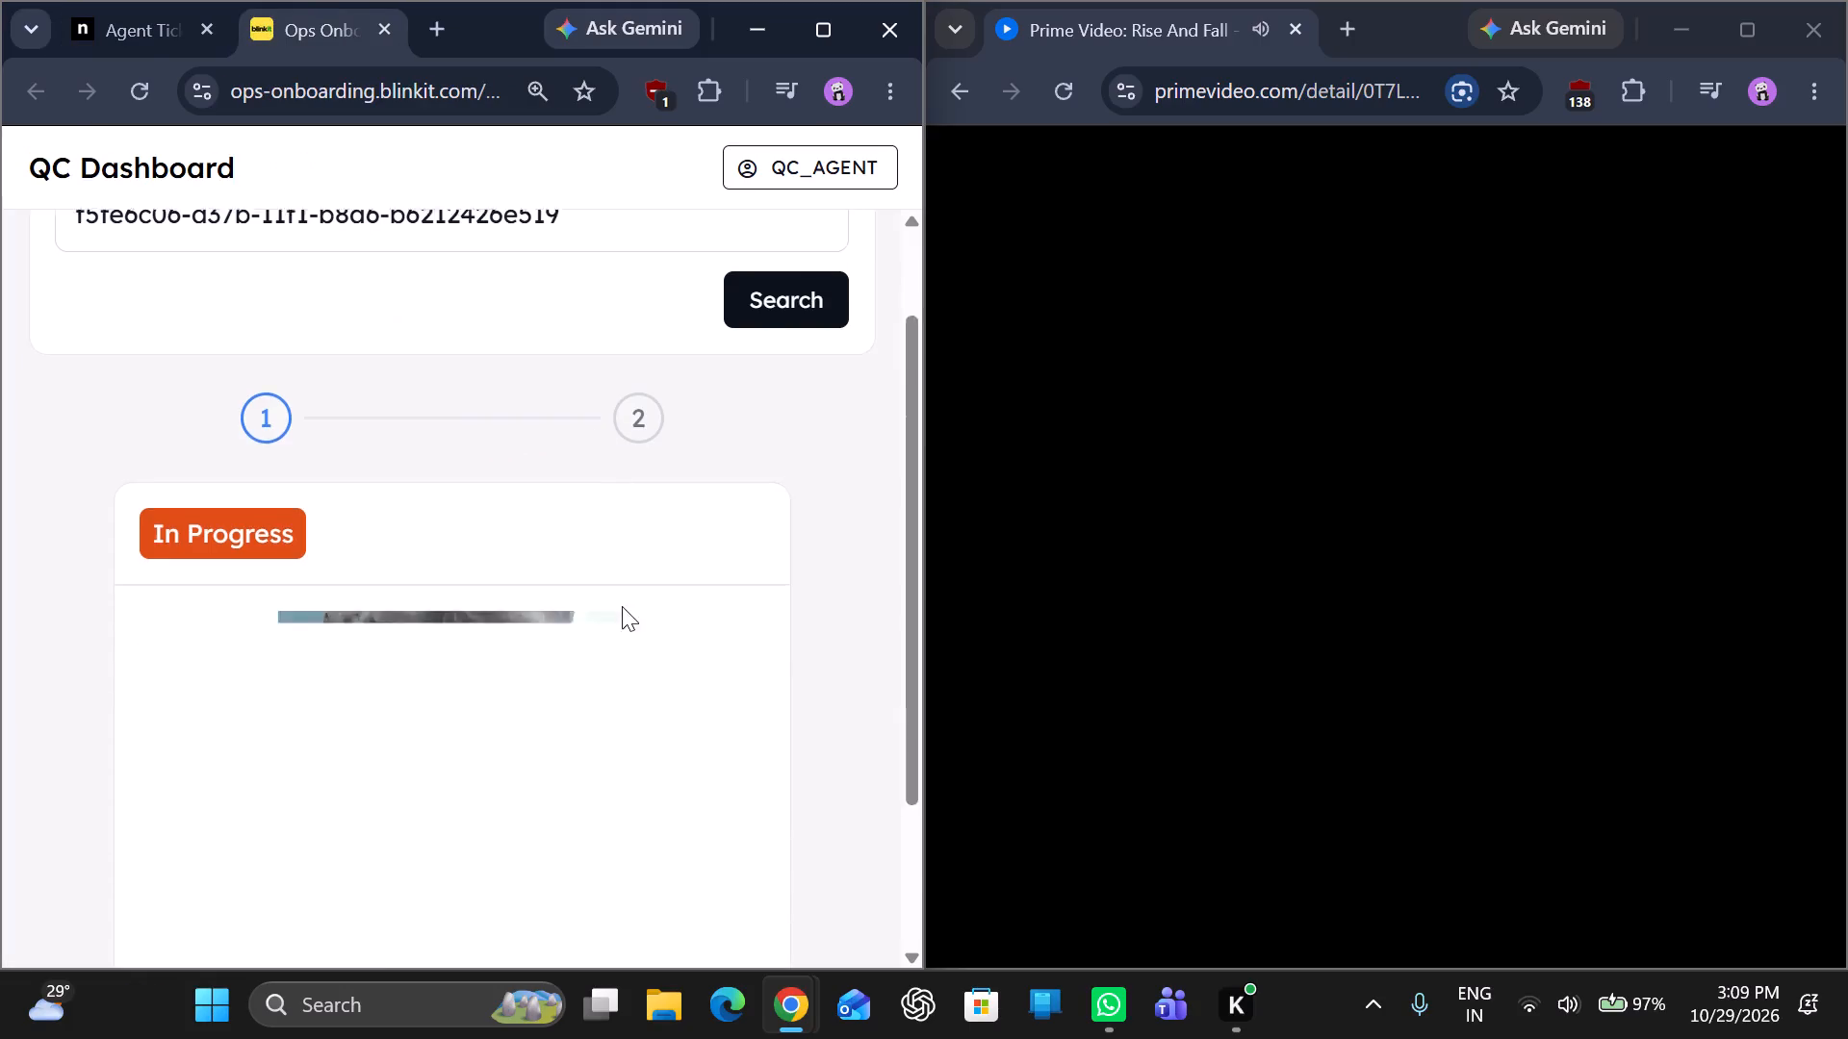
scroll(622, 606, "down", 2)
left_click(552, 875)
scroll(563, 859, "down", 3)
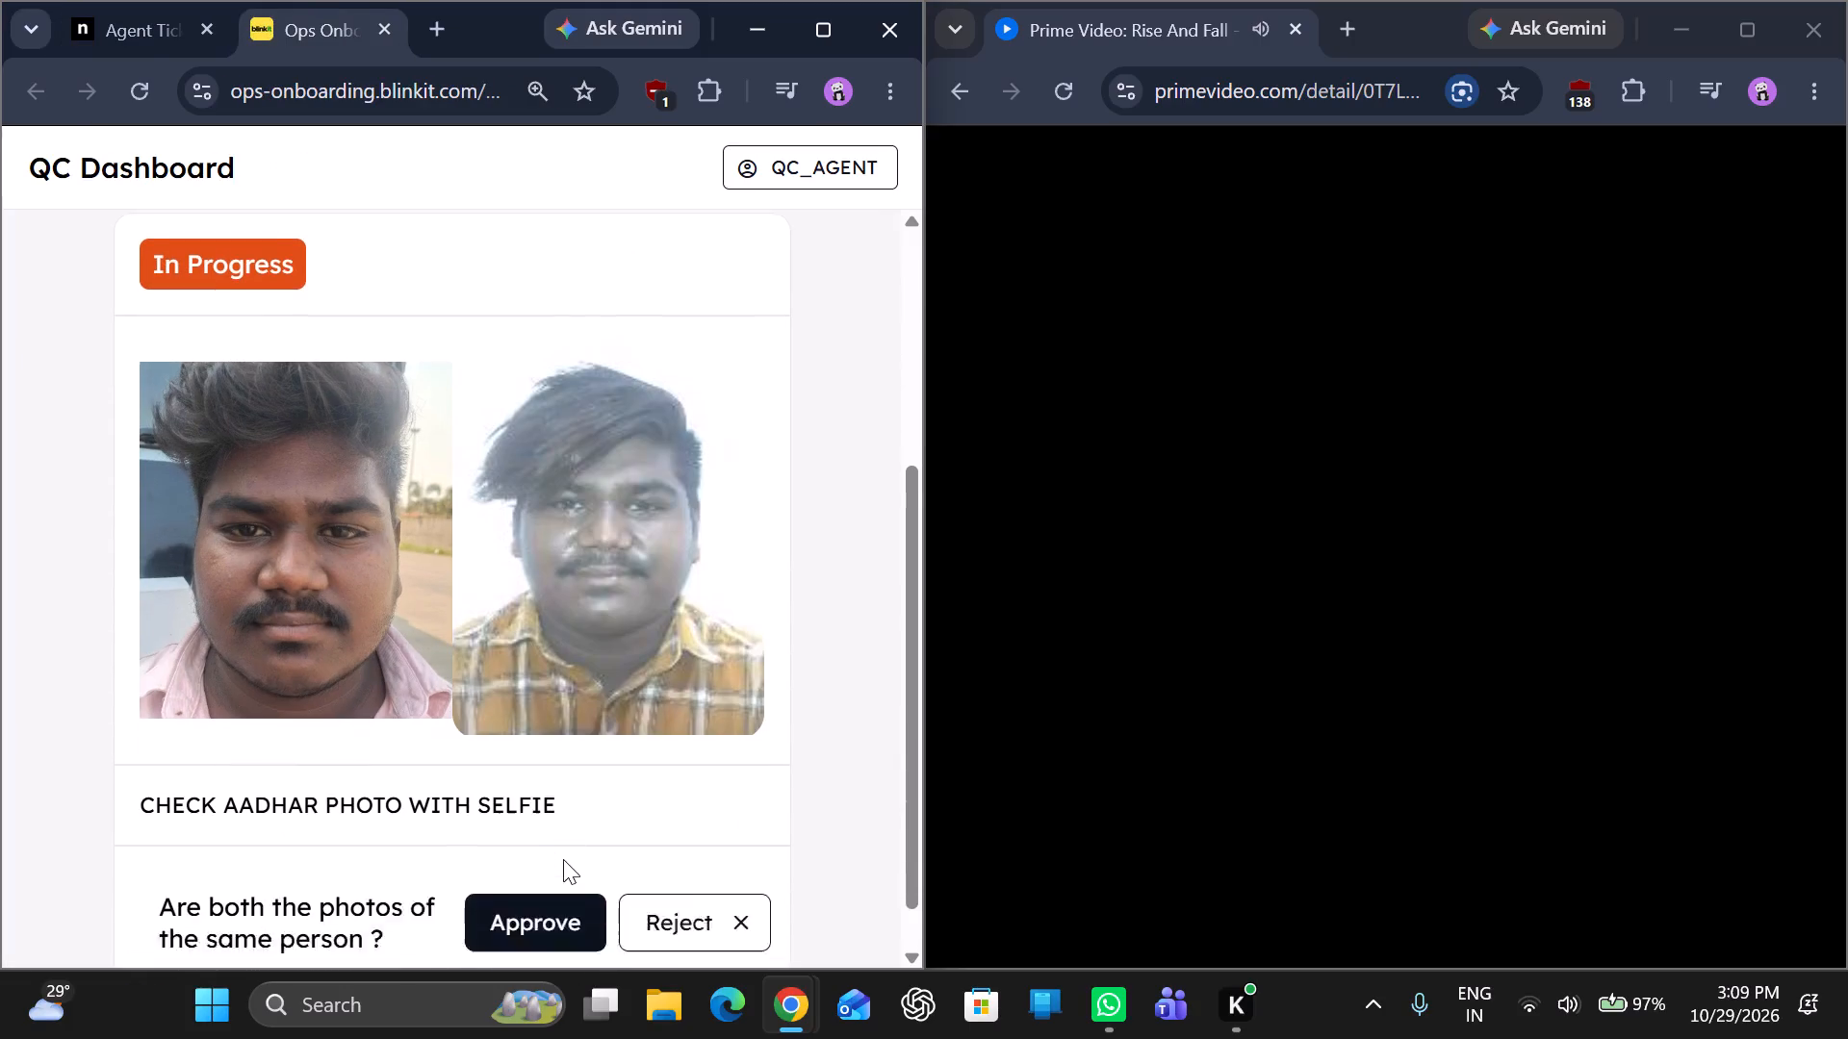
scroll(563, 859, "down", 2)
double_click(563, 859)
Set QC ticket #14424307 to CLOSED in Nugget, return to the All Assigned list and close the onboarding form page.
double_click(155, 29)
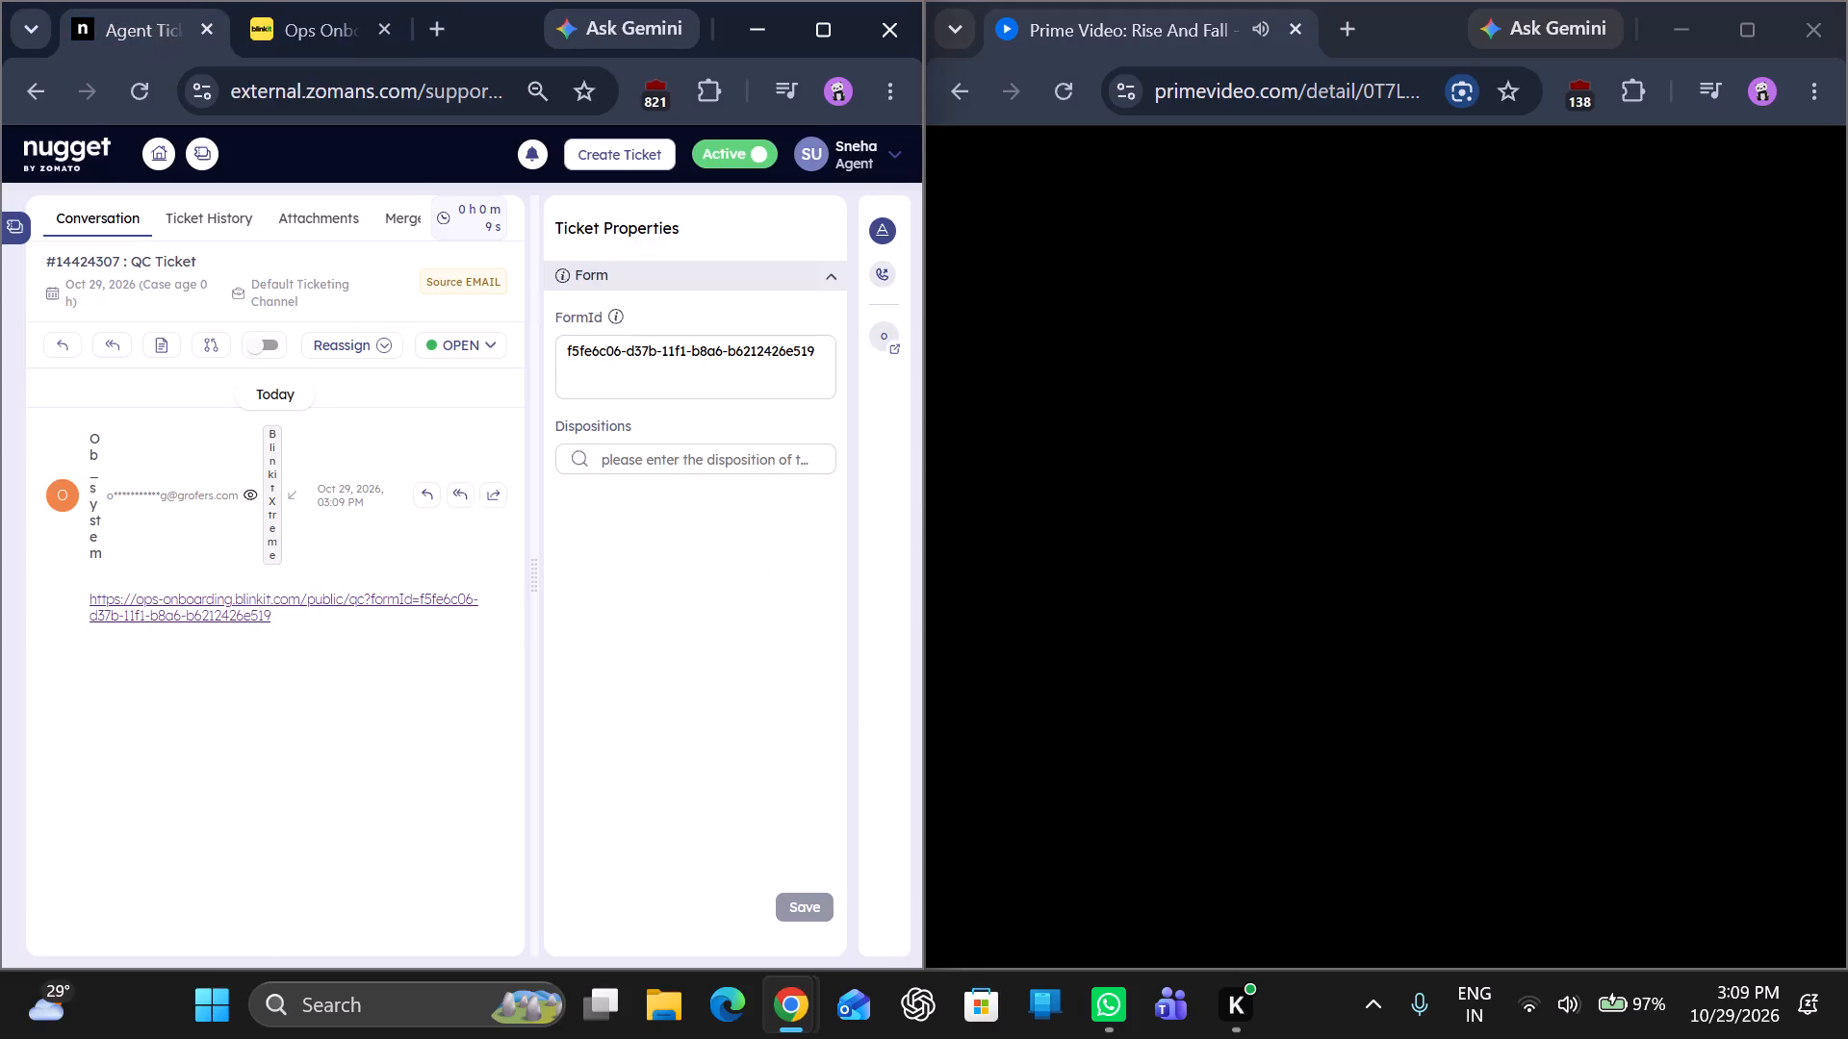
left_click_drag(451, 345, 456, 354)
left_click(451, 387)
double_click(640, 595)
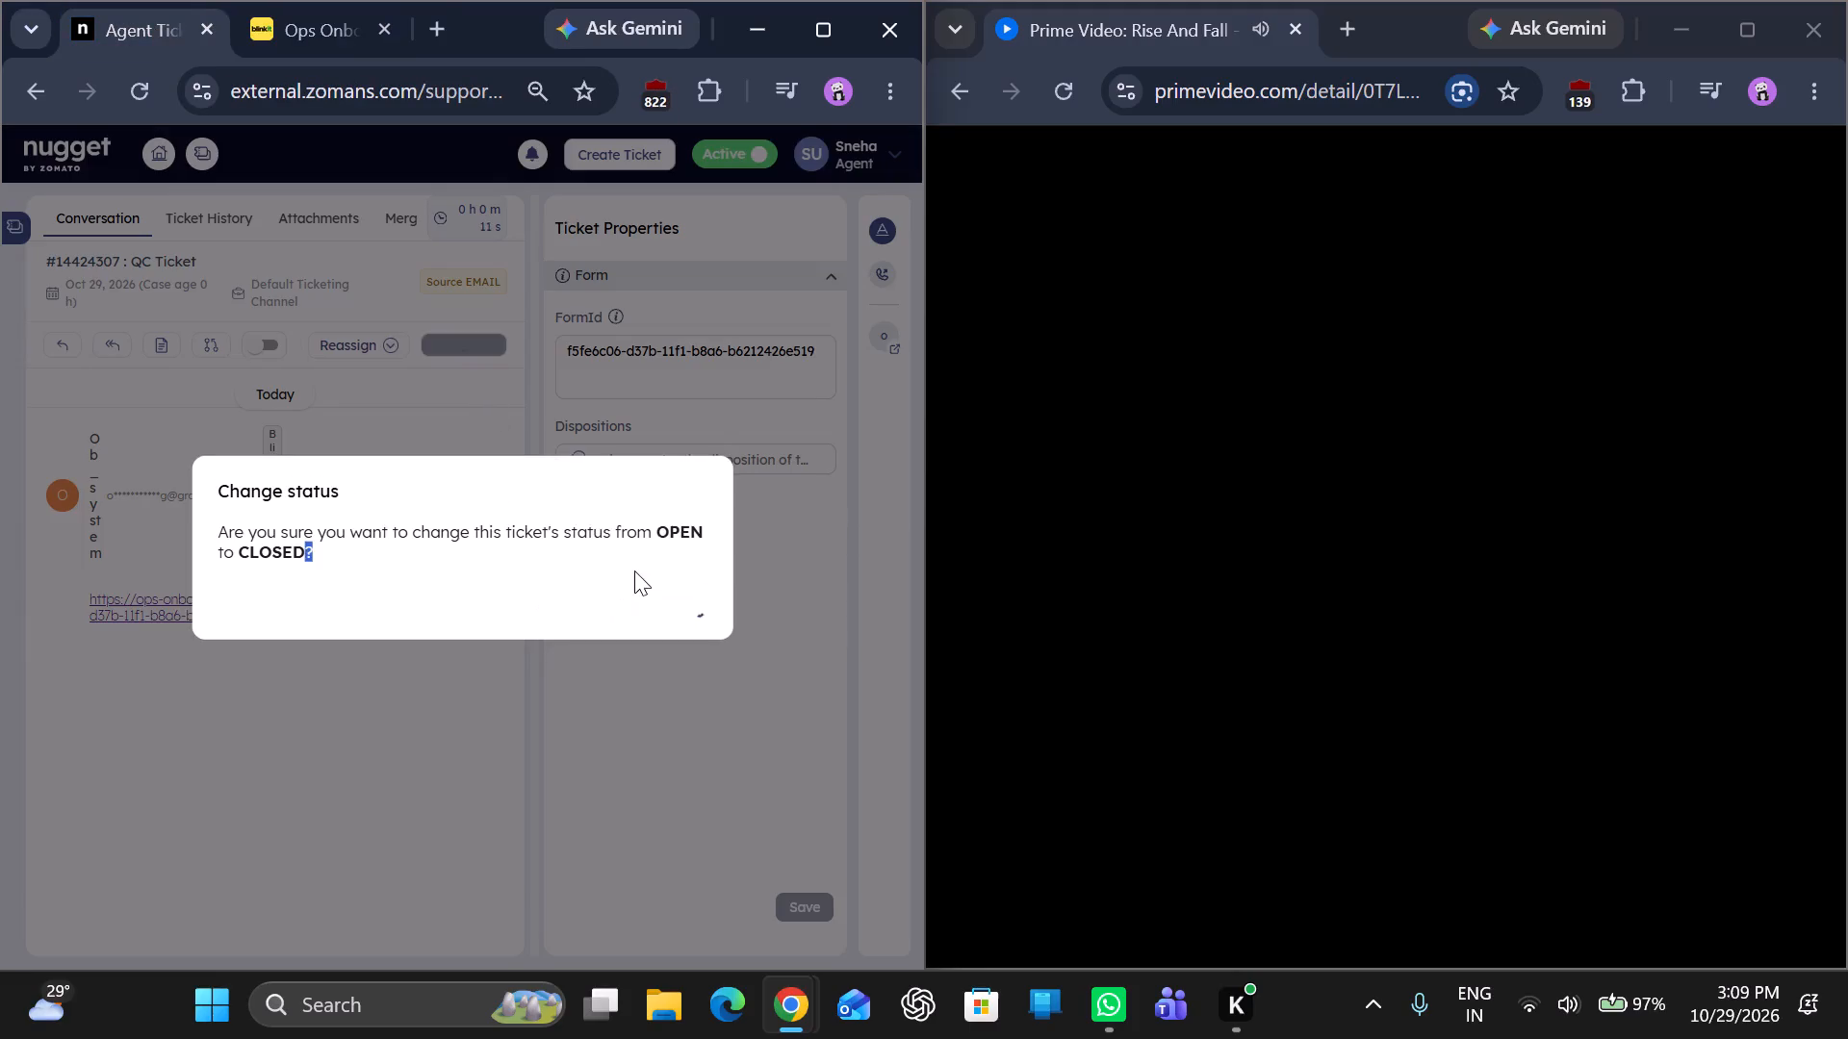
left_click_drag(564, 750, 564, 759)
left_click(553, 777)
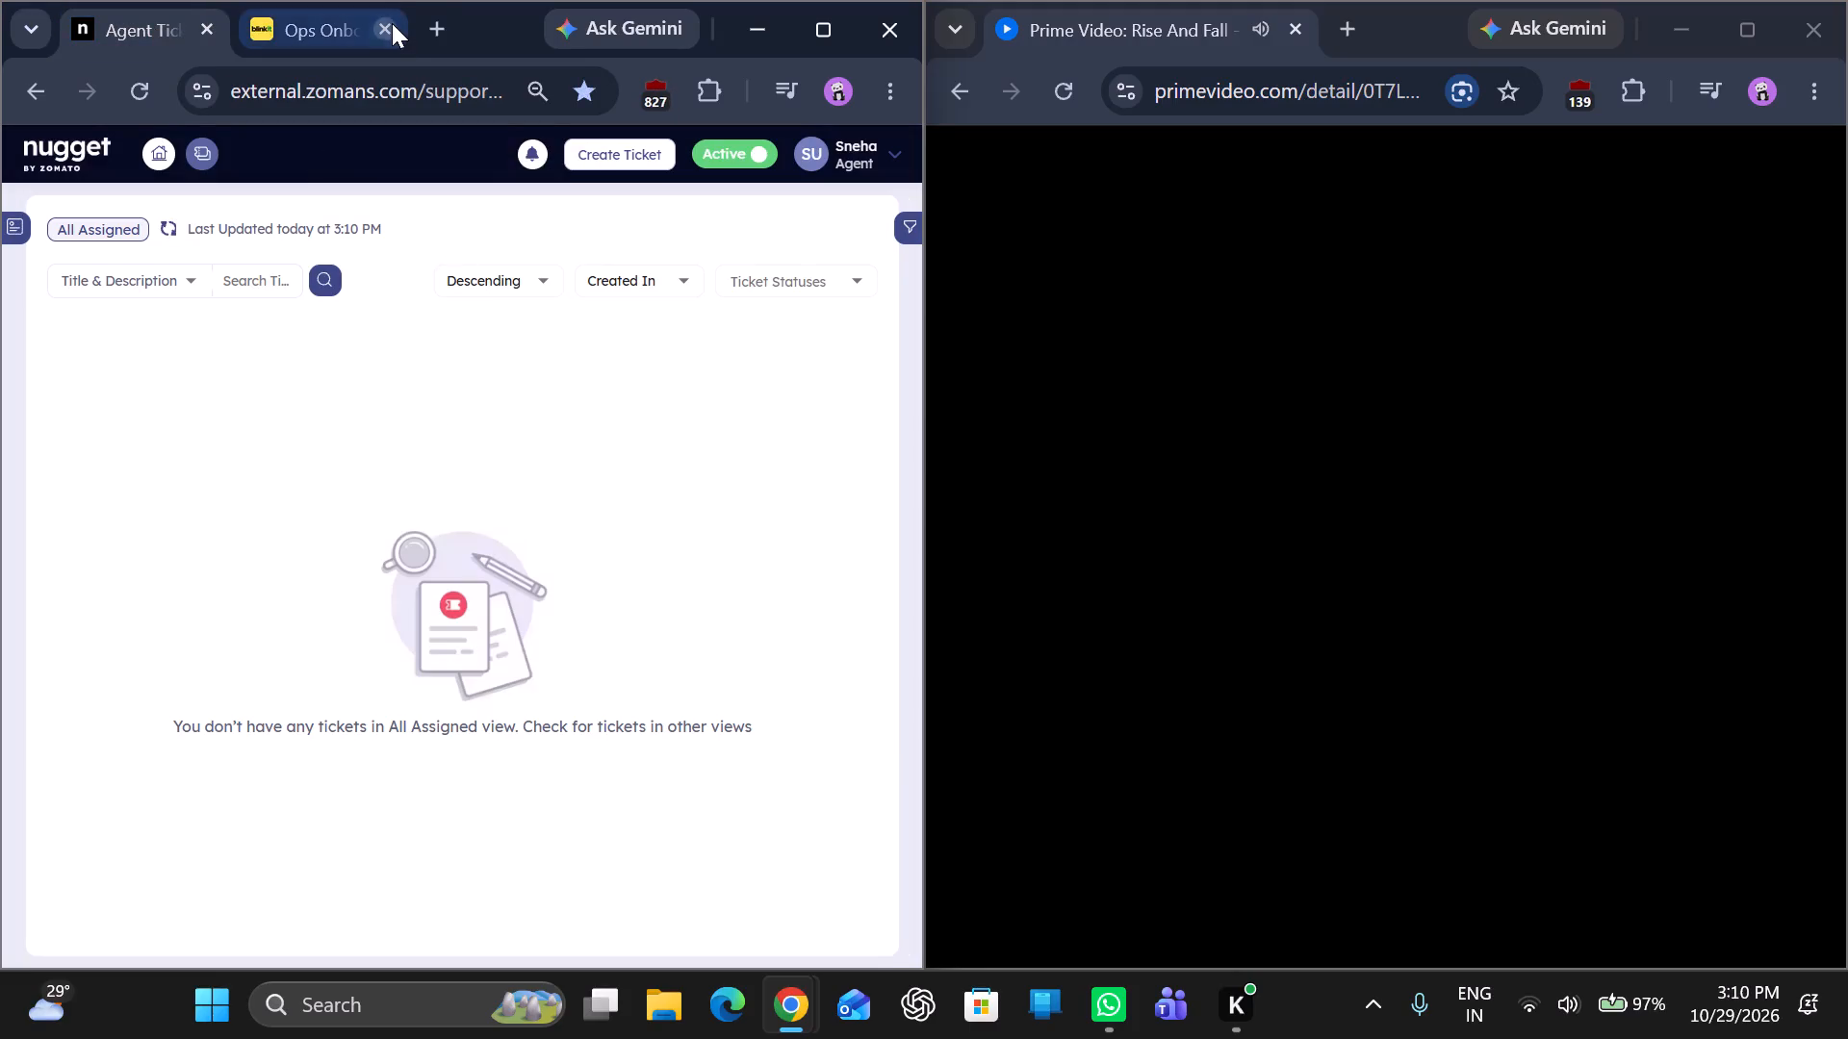
double_click(386, 39)
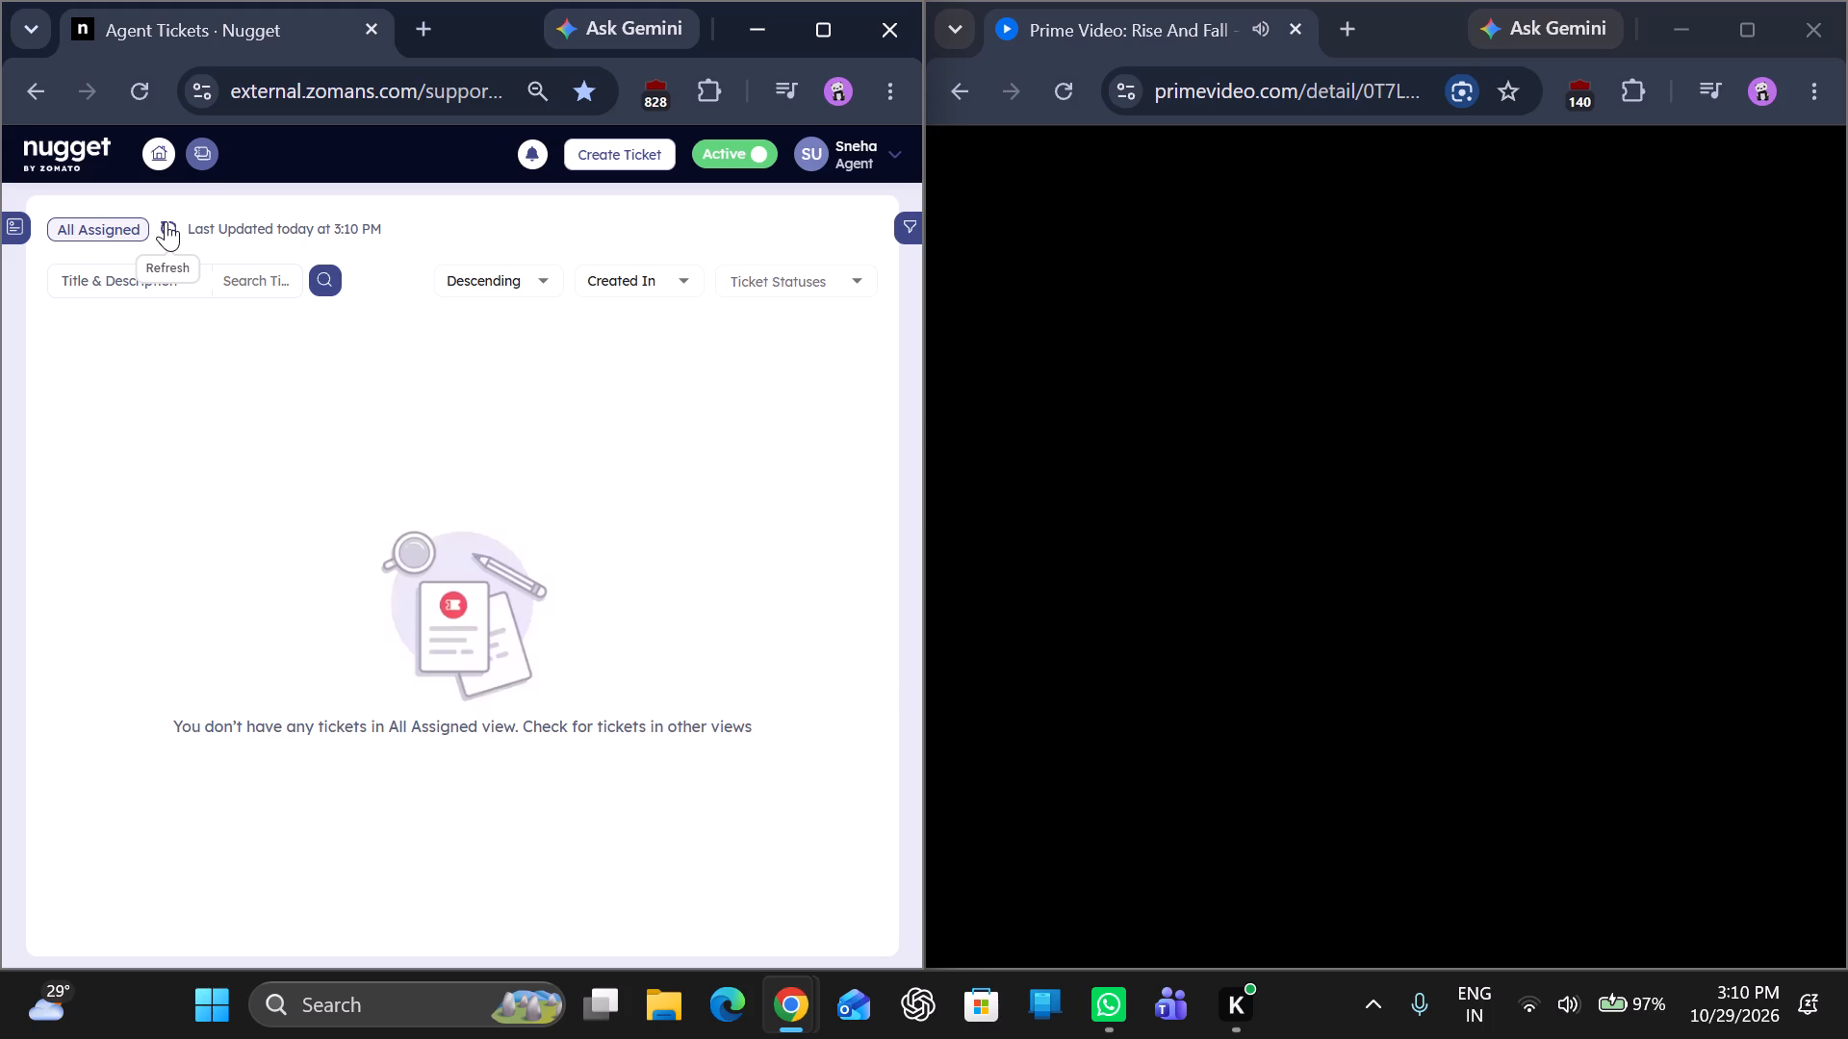
Keep refreshing the All Assigned list for new tickets, open QC ticket #14532328 and follow its onboarding form link.
left_click(166, 221)
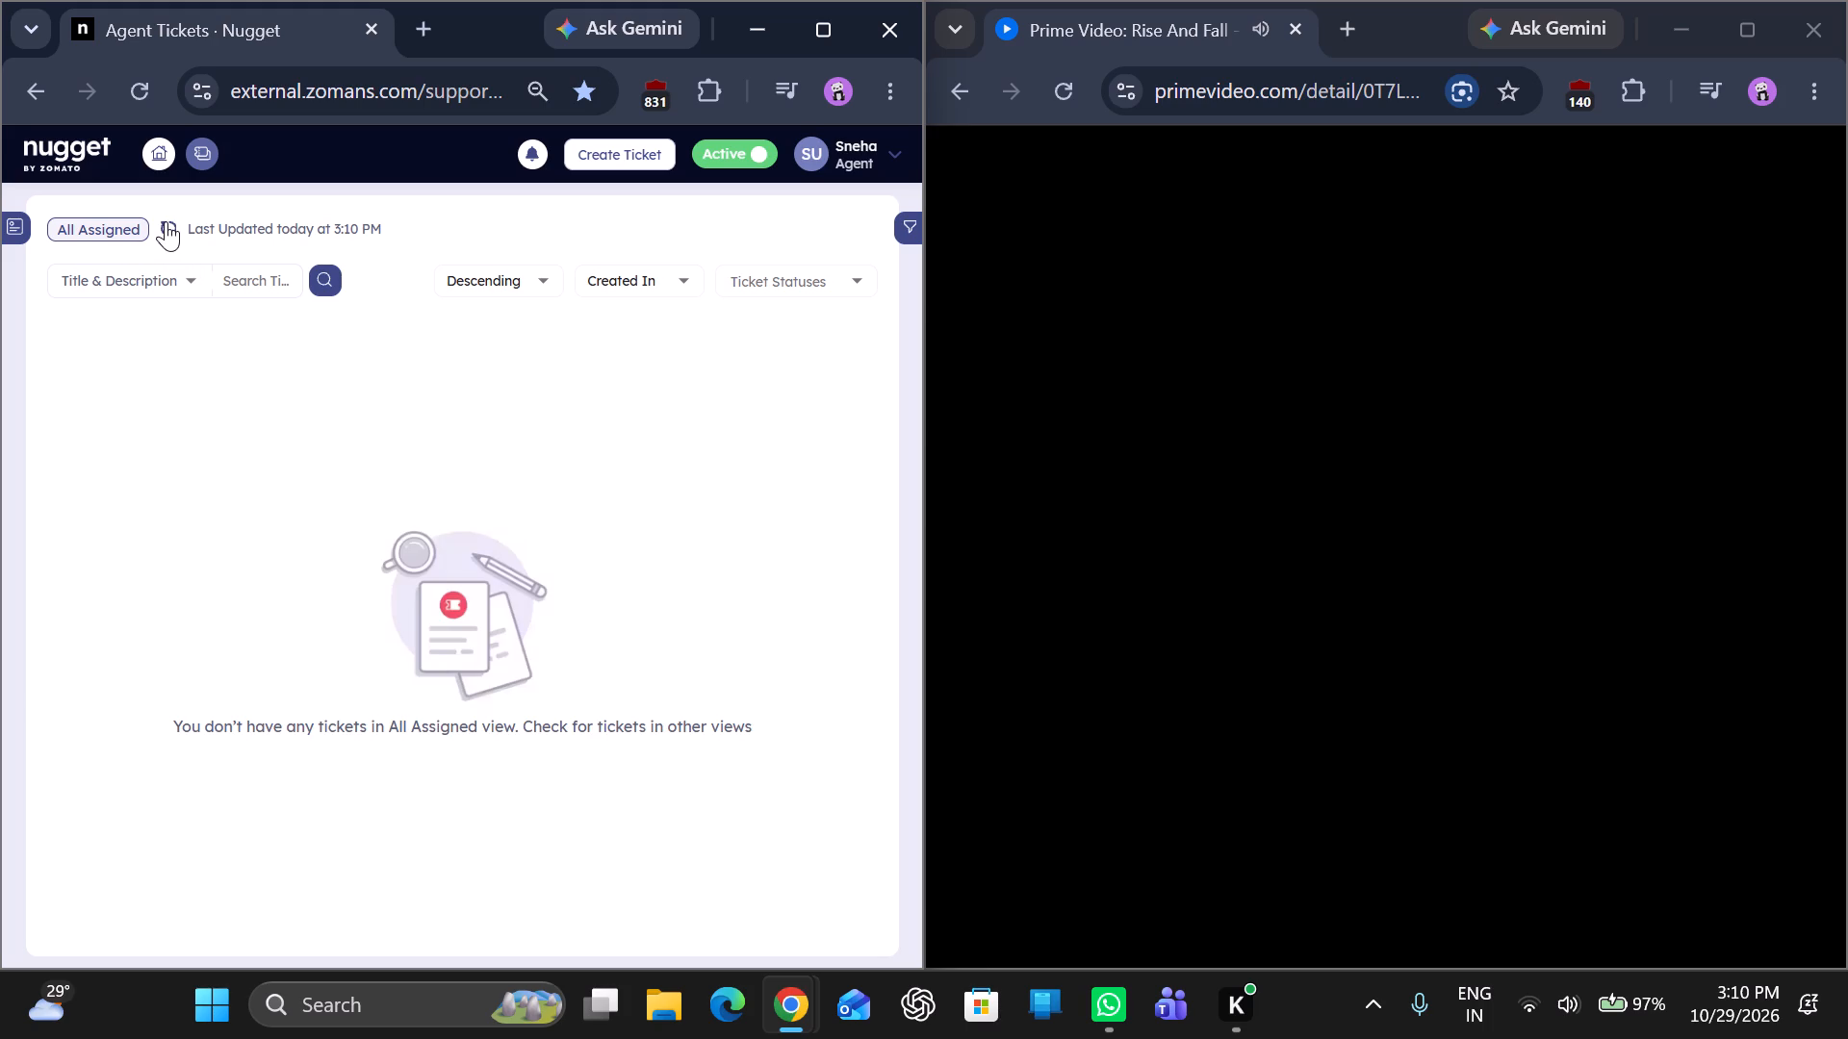
left_click(166, 221)
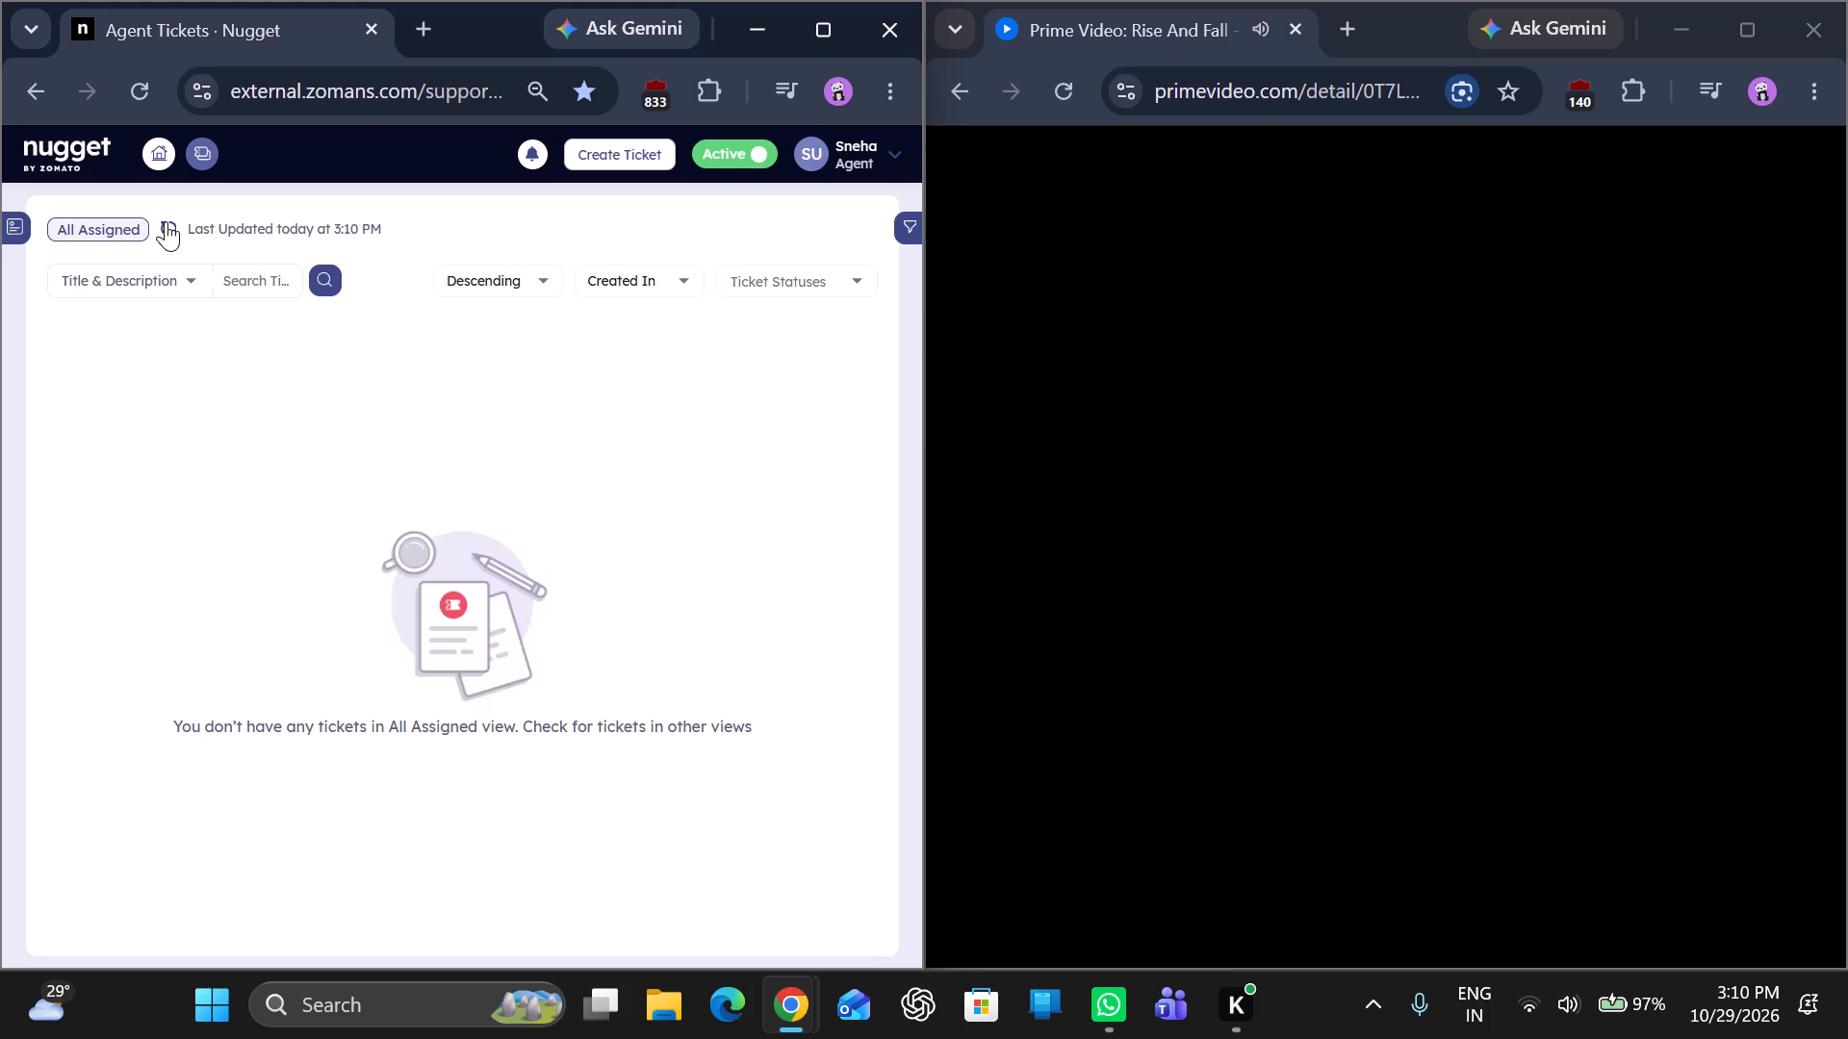
left_click(166, 221)
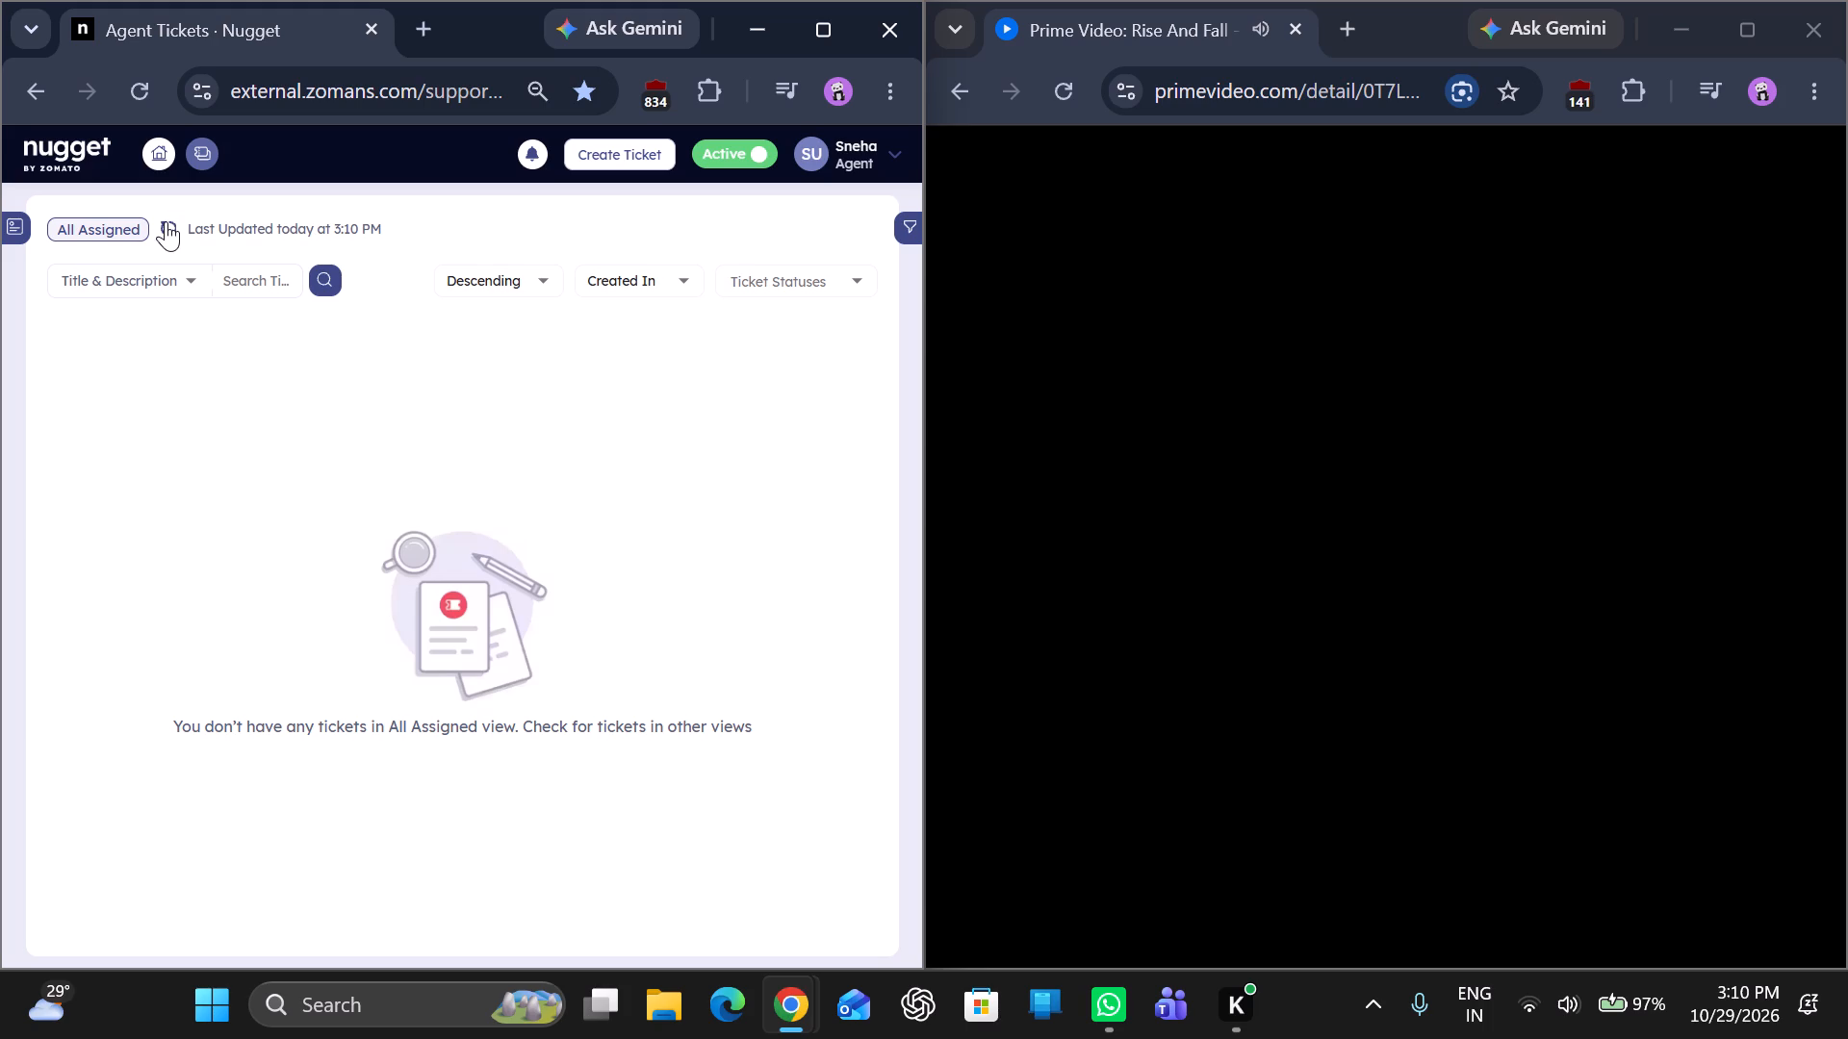
left_click(166, 221)
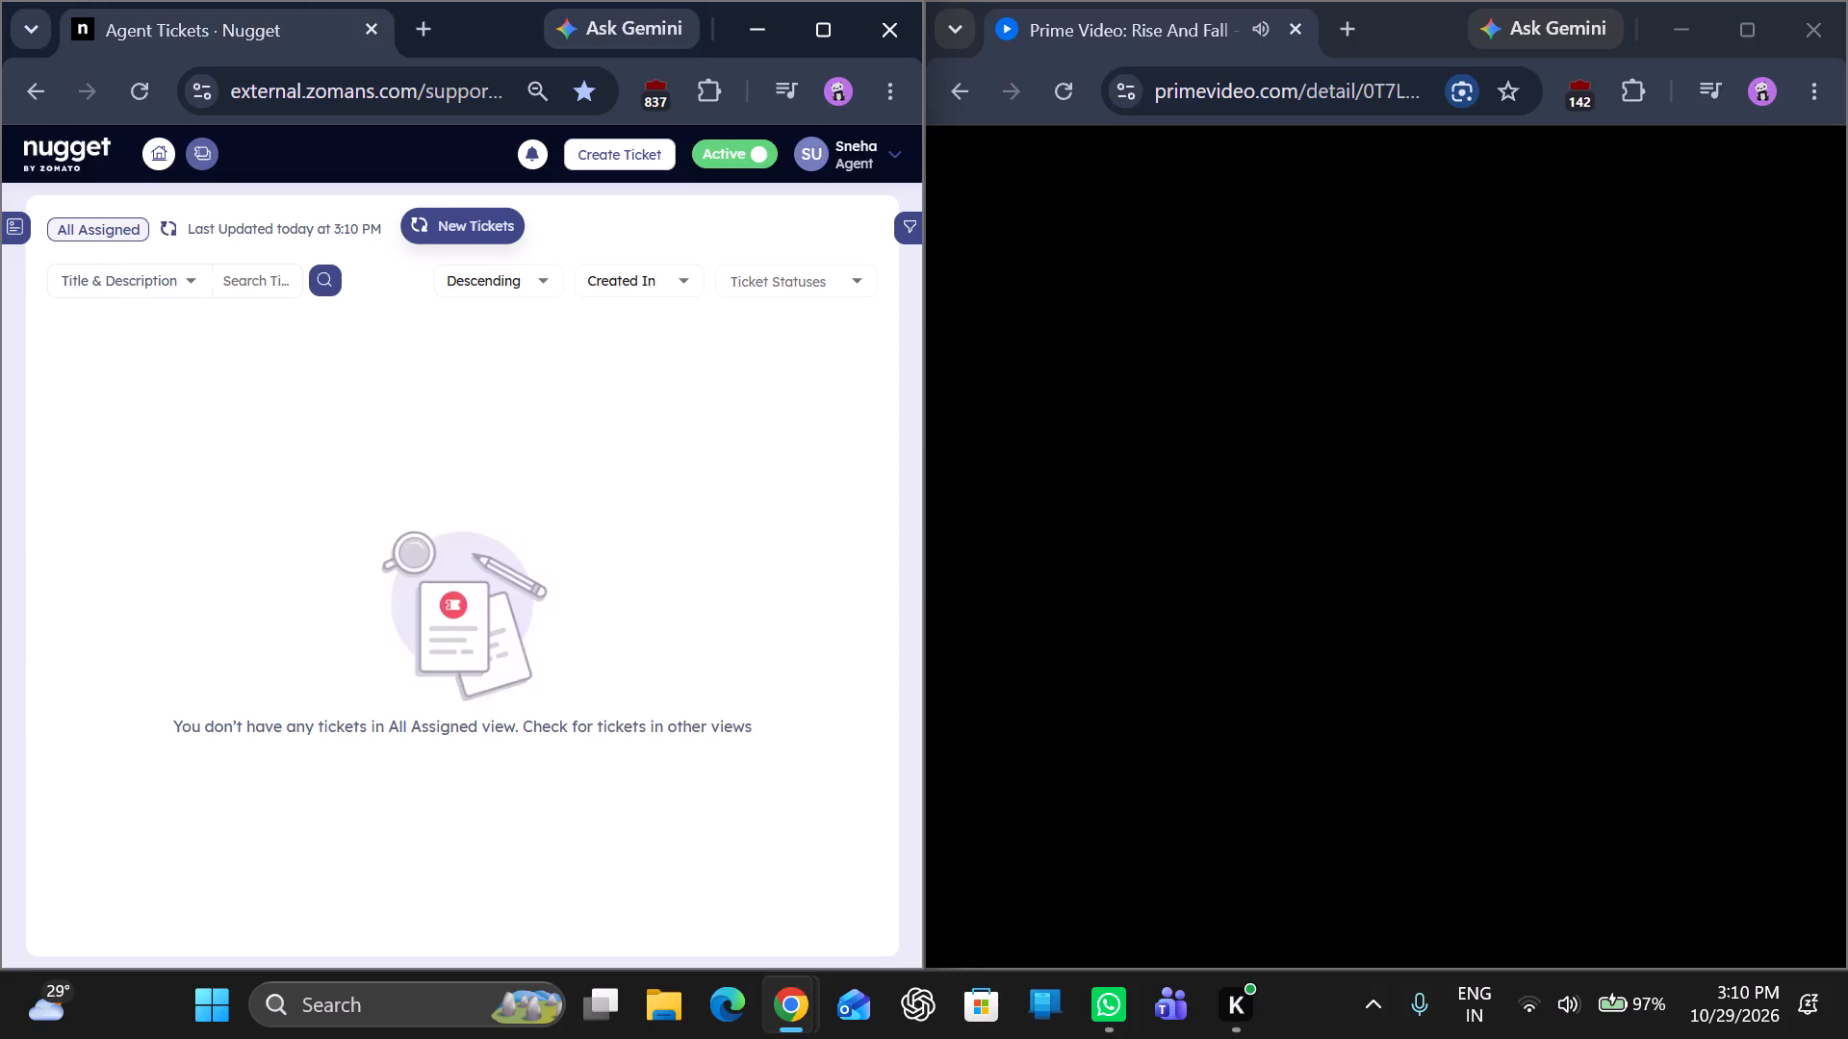
double_click(461, 234)
left_click_drag(270, 404, 270, 416)
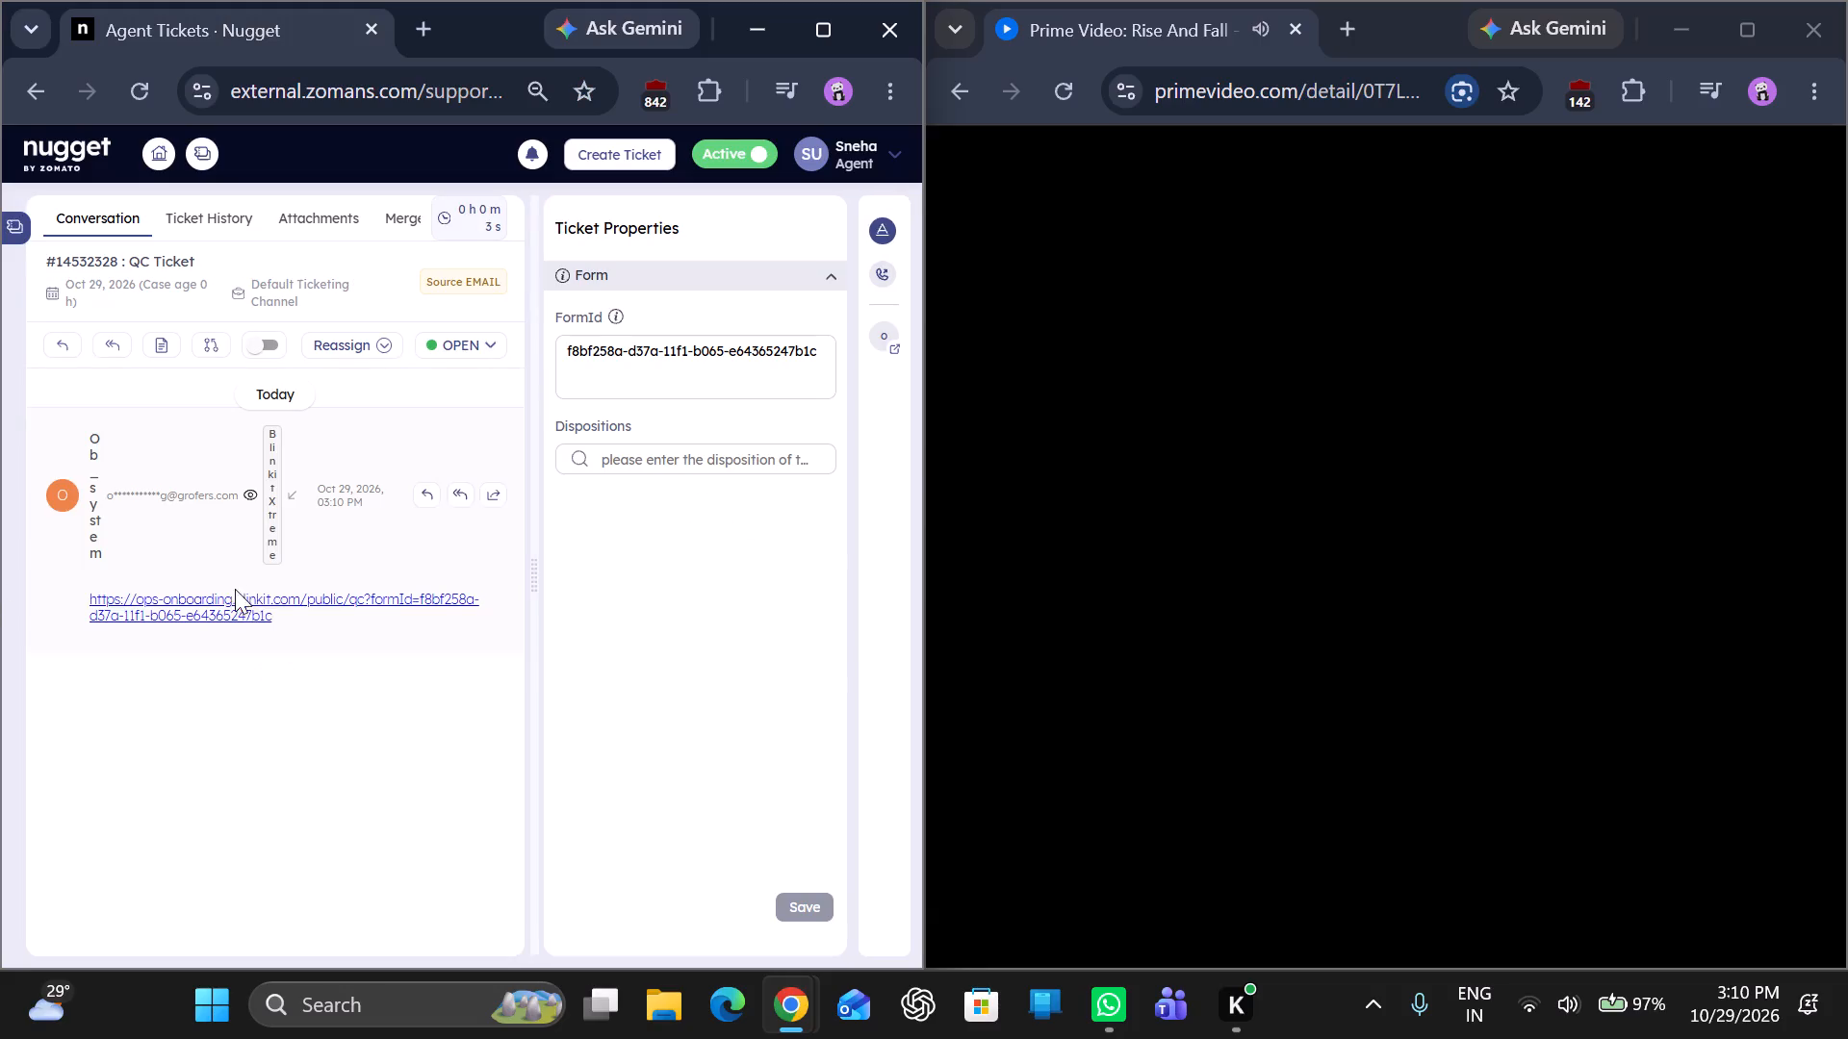
triple_click(235, 603)
scroll(680, 693, "down", 4)
left_click(564, 880)
scroll(578, 868, "down", 5)
double_click(539, 858)
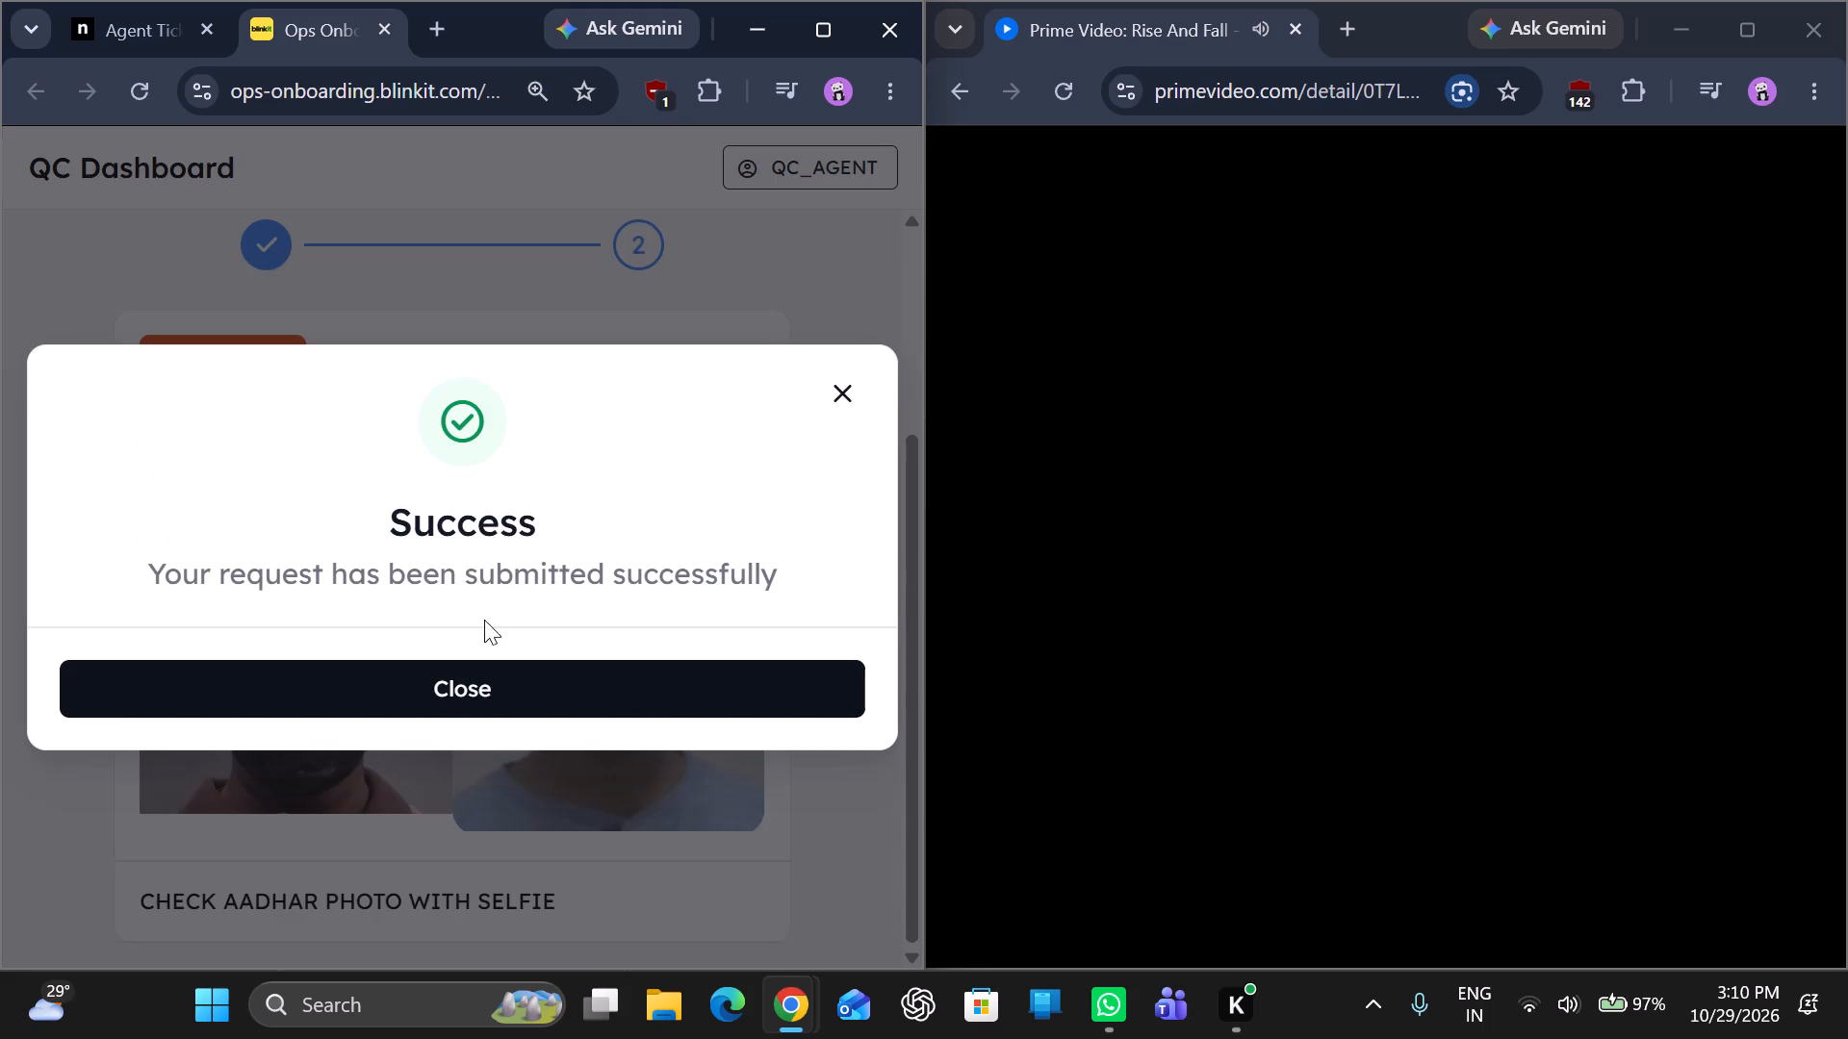
left_click(143, 33)
double_click(478, 348)
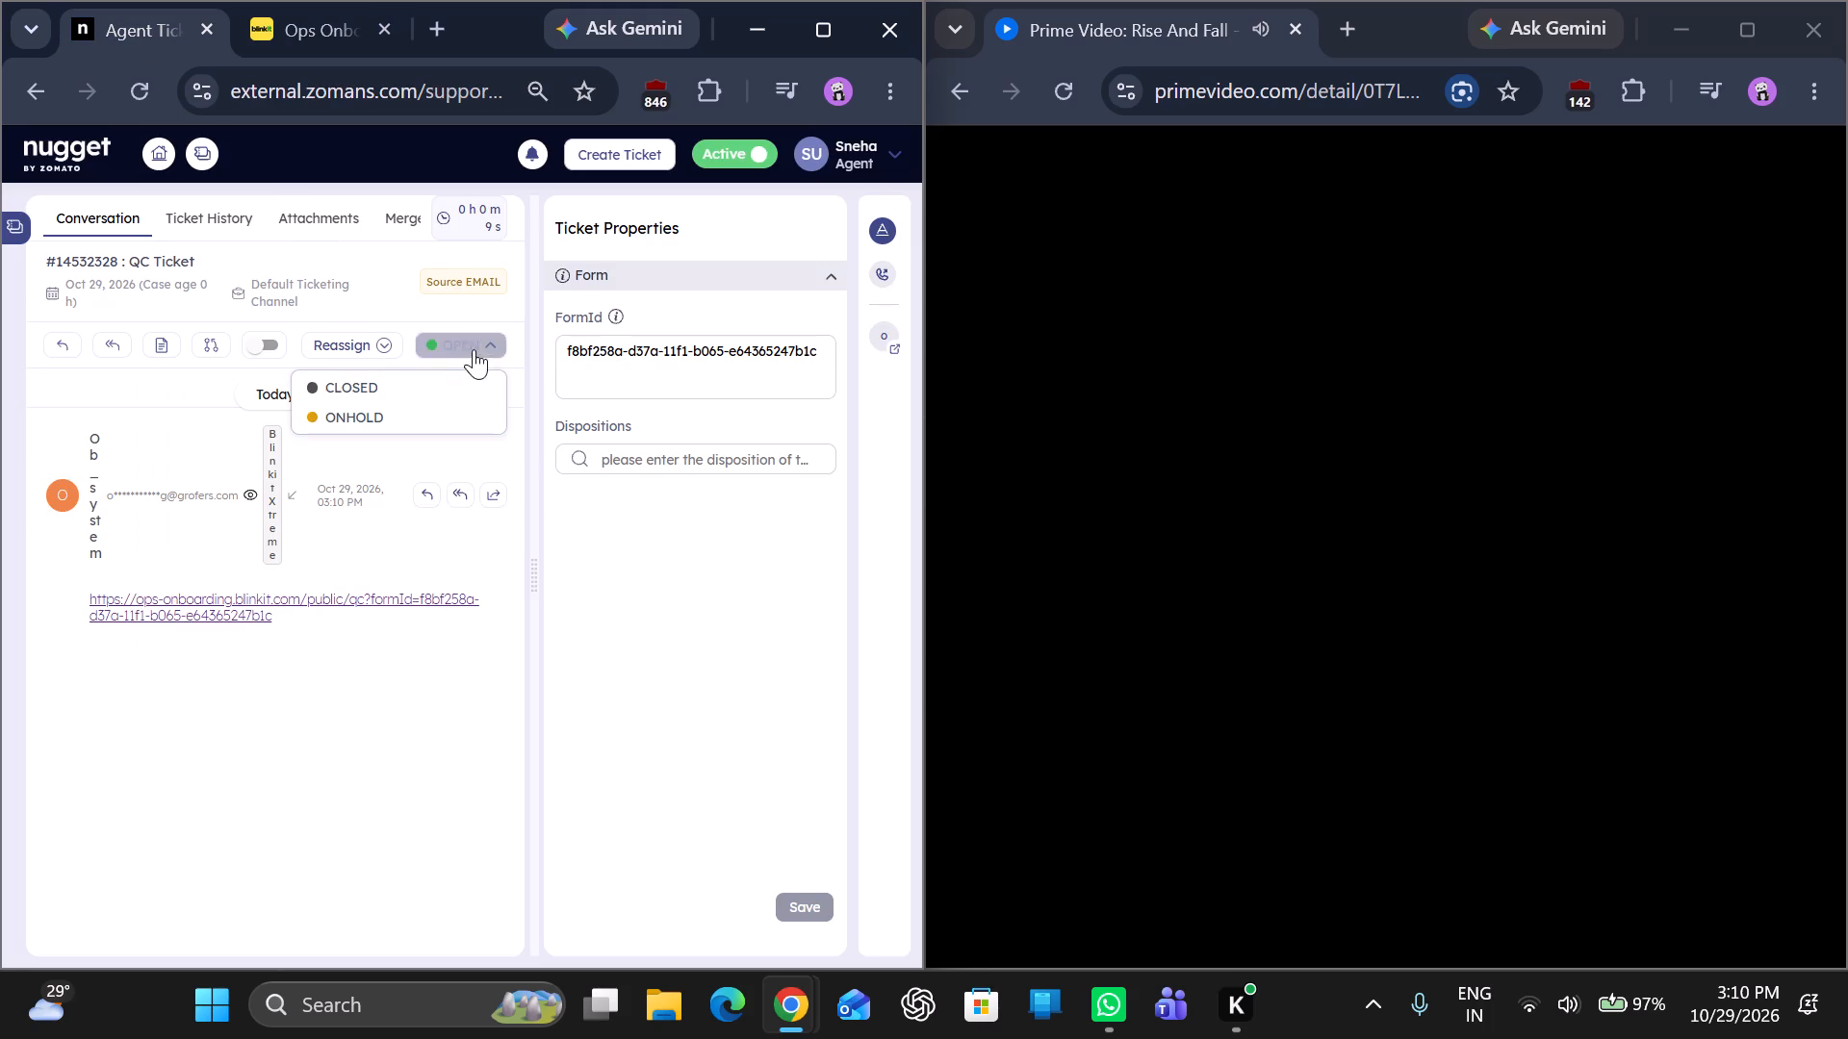
double_click(455, 373)
double_click(495, 344)
double_click(475, 362)
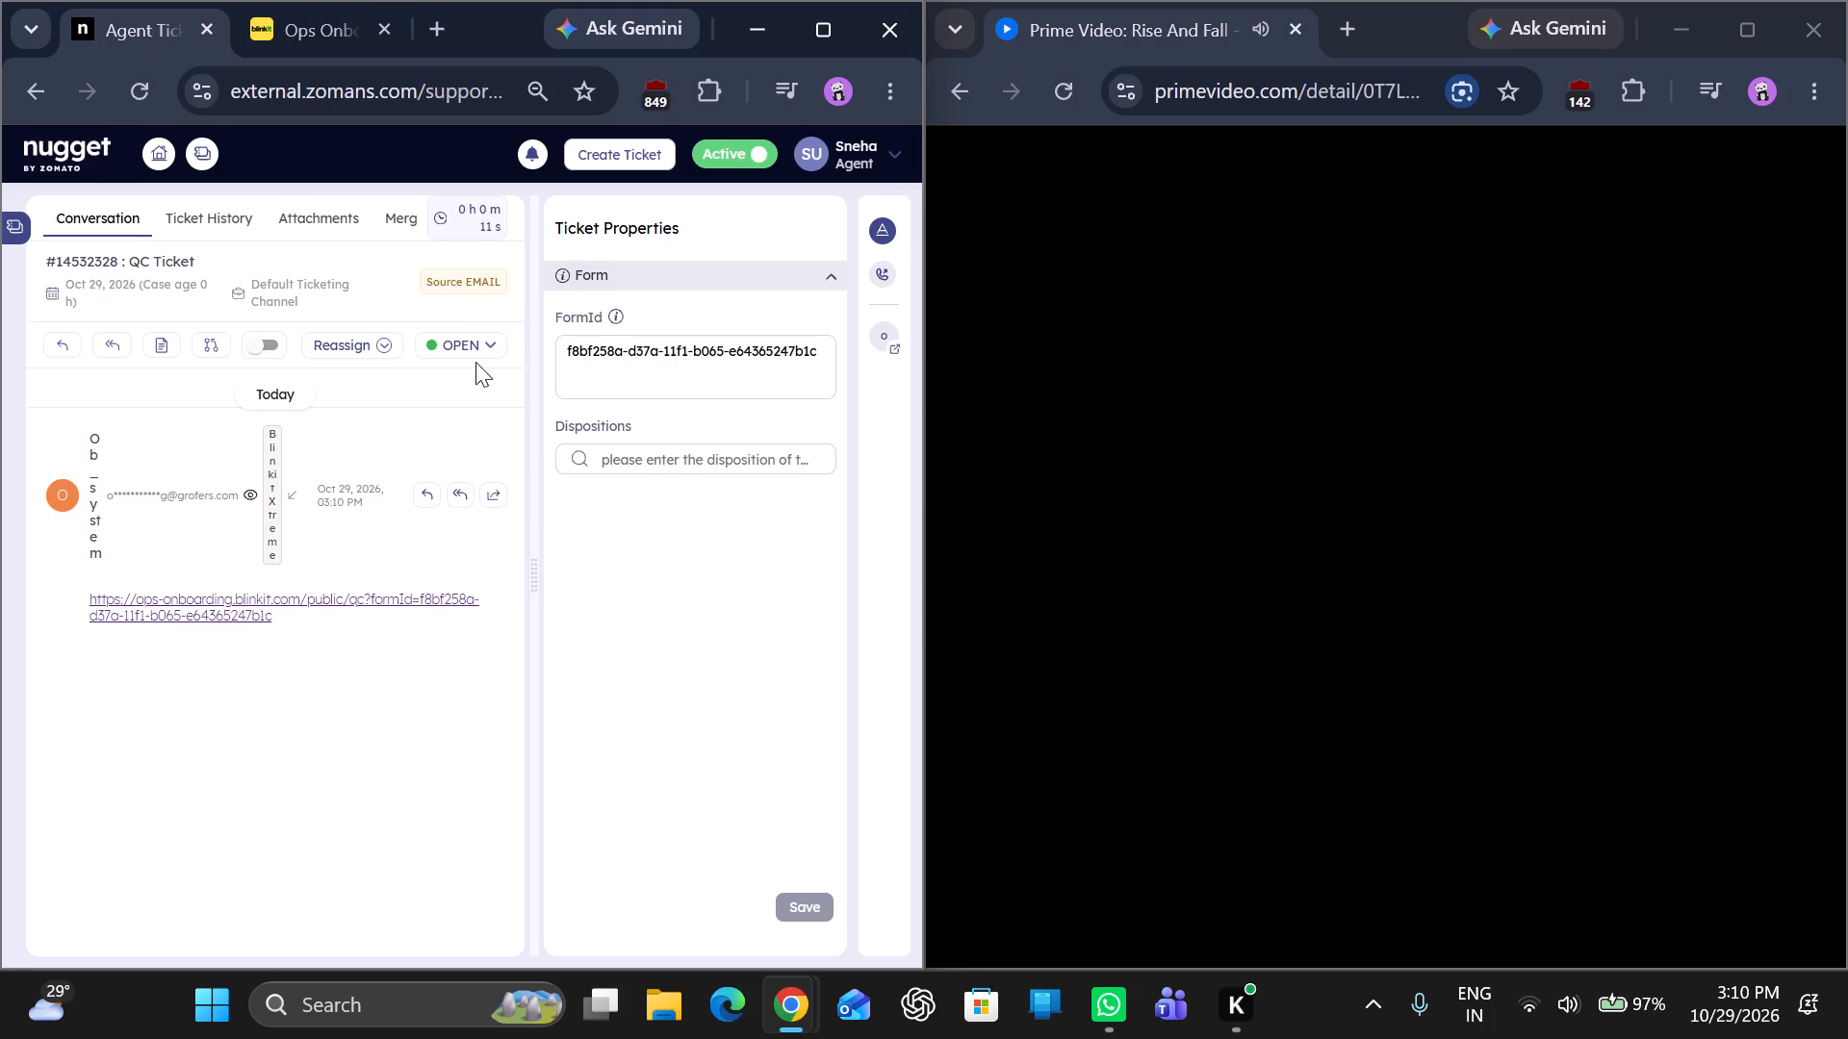
double_click(474, 348)
left_click(470, 347)
double_click(470, 379)
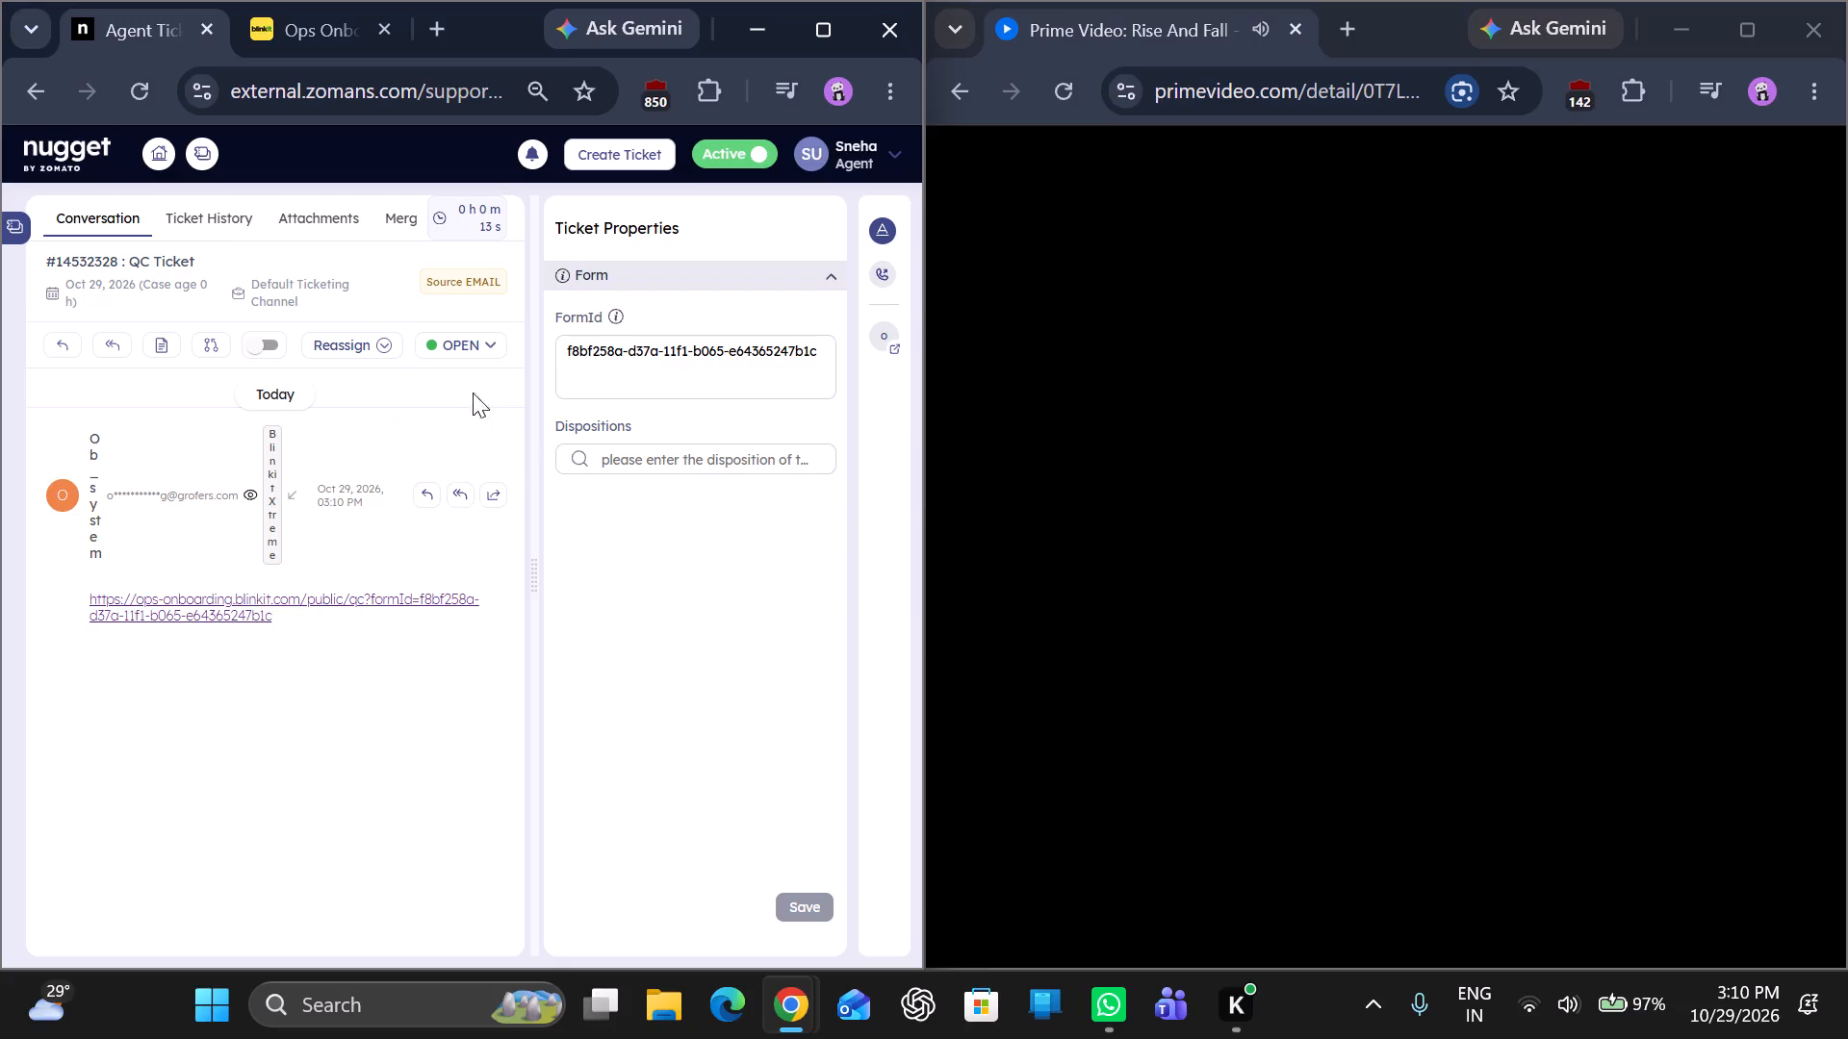
double_click(467, 355)
double_click(465, 348)
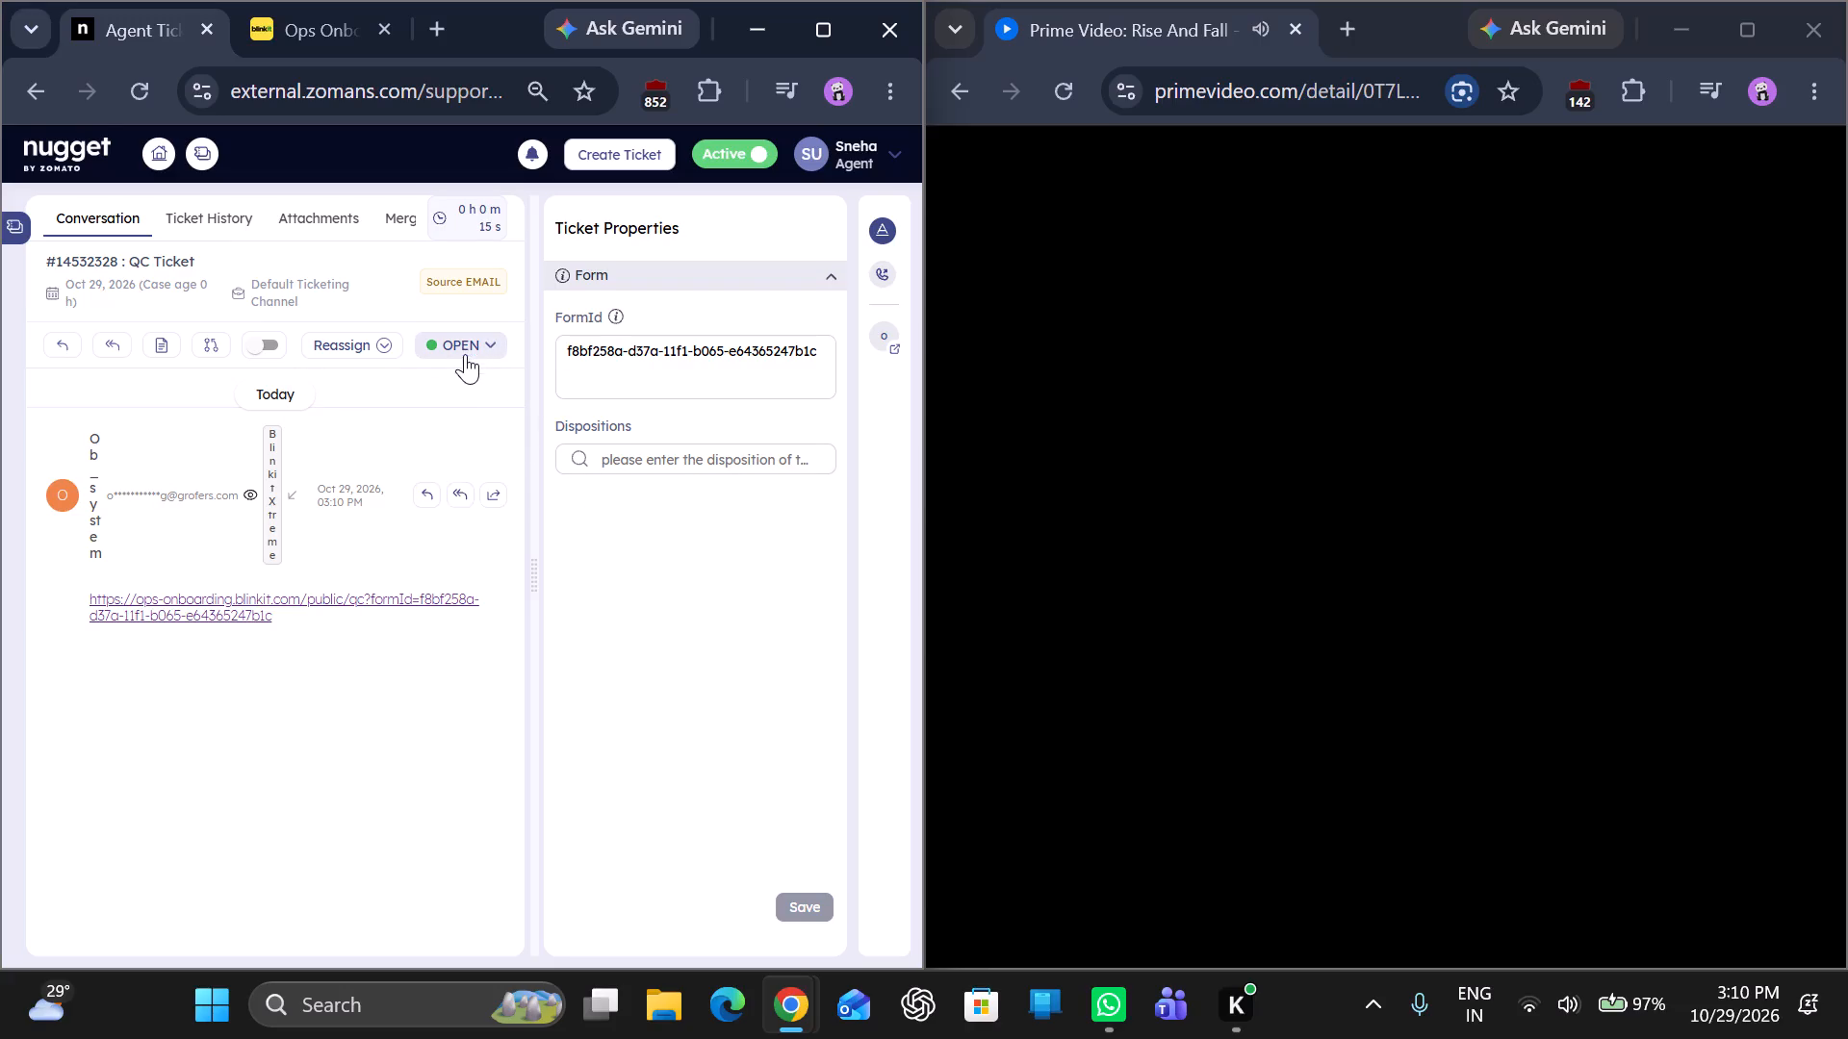
left_click(466, 338)
left_click(461, 376)
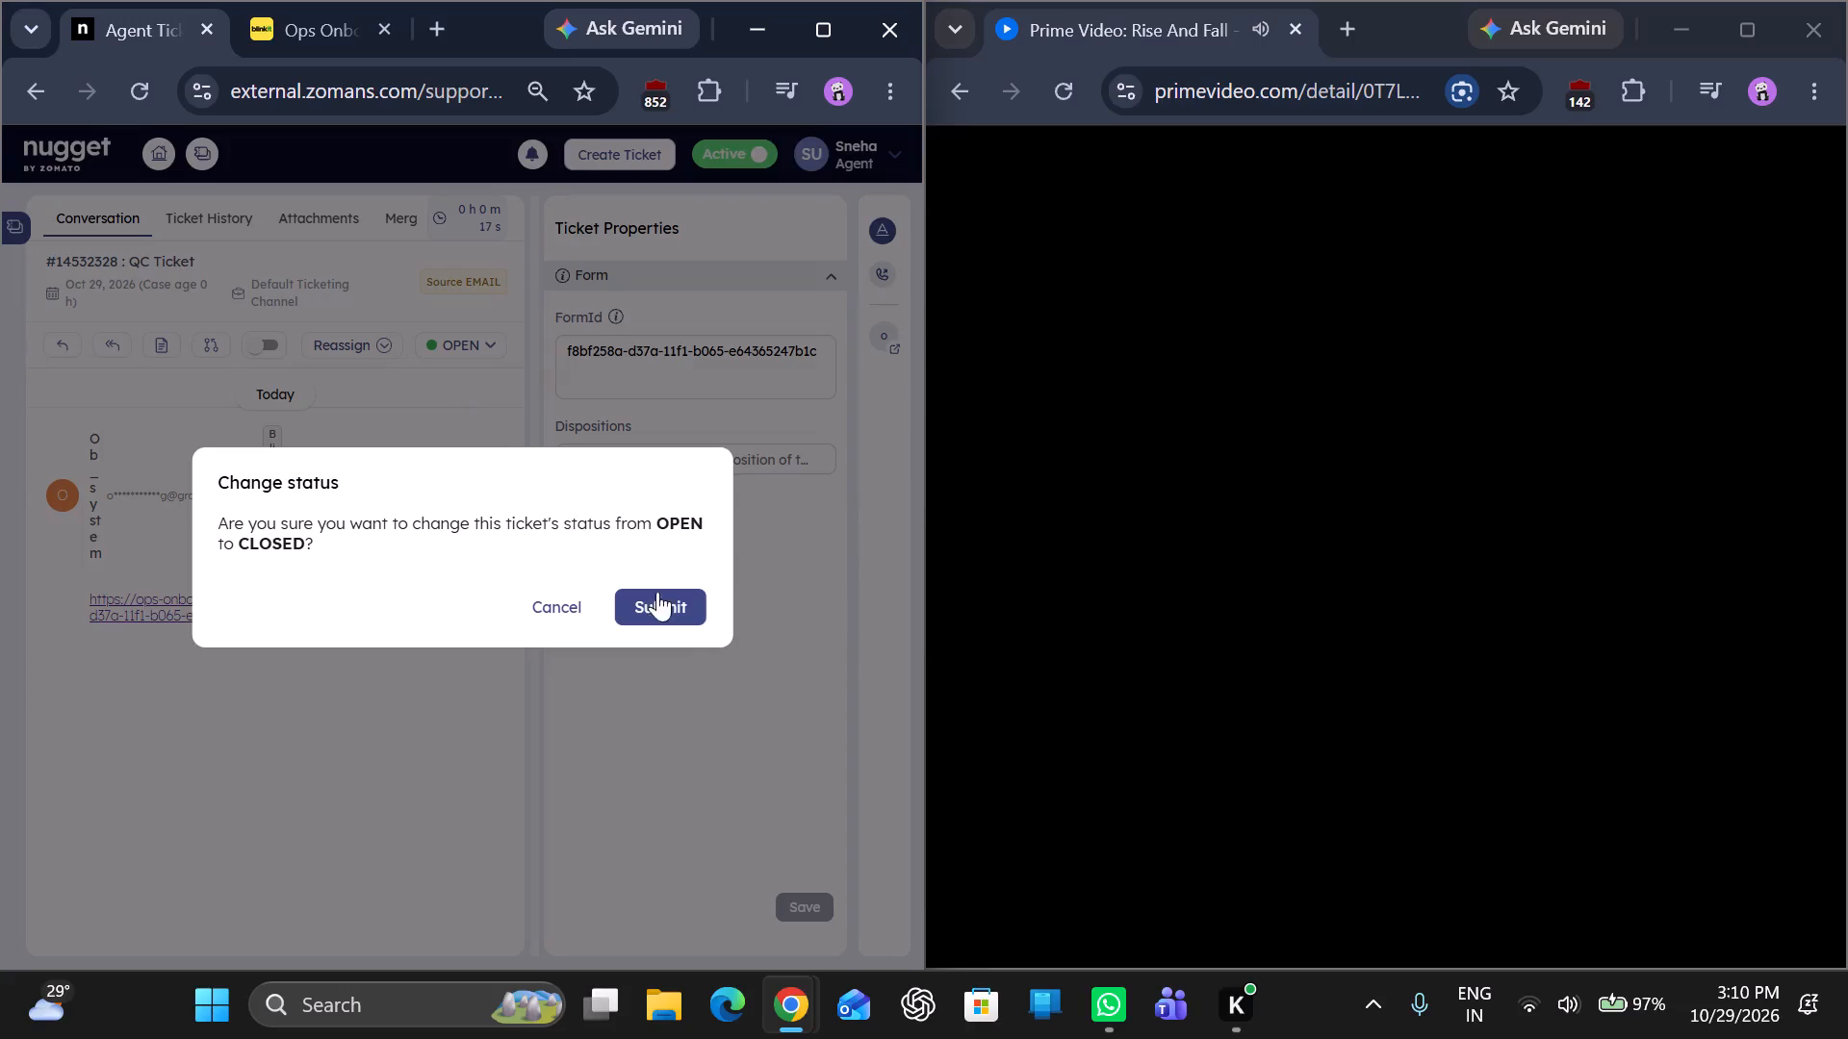
left_click(678, 622)
left_click(512, 761)
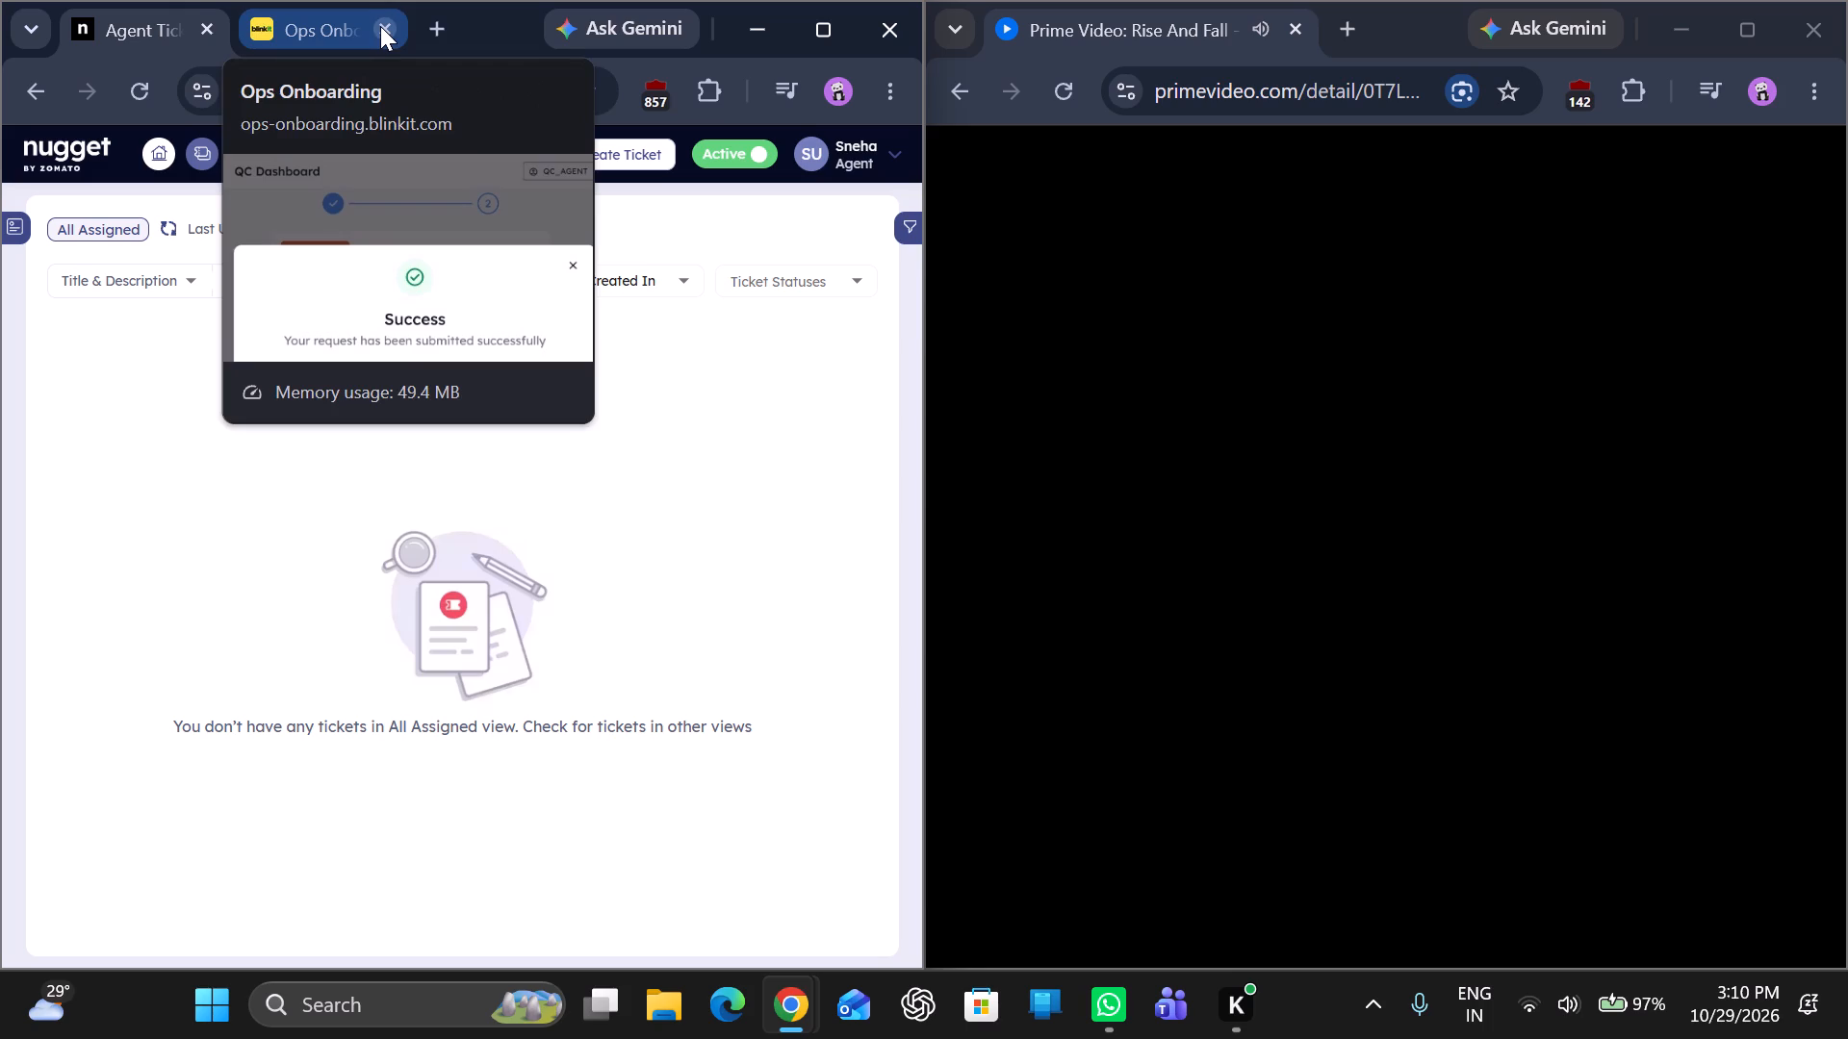
left_click(380, 26)
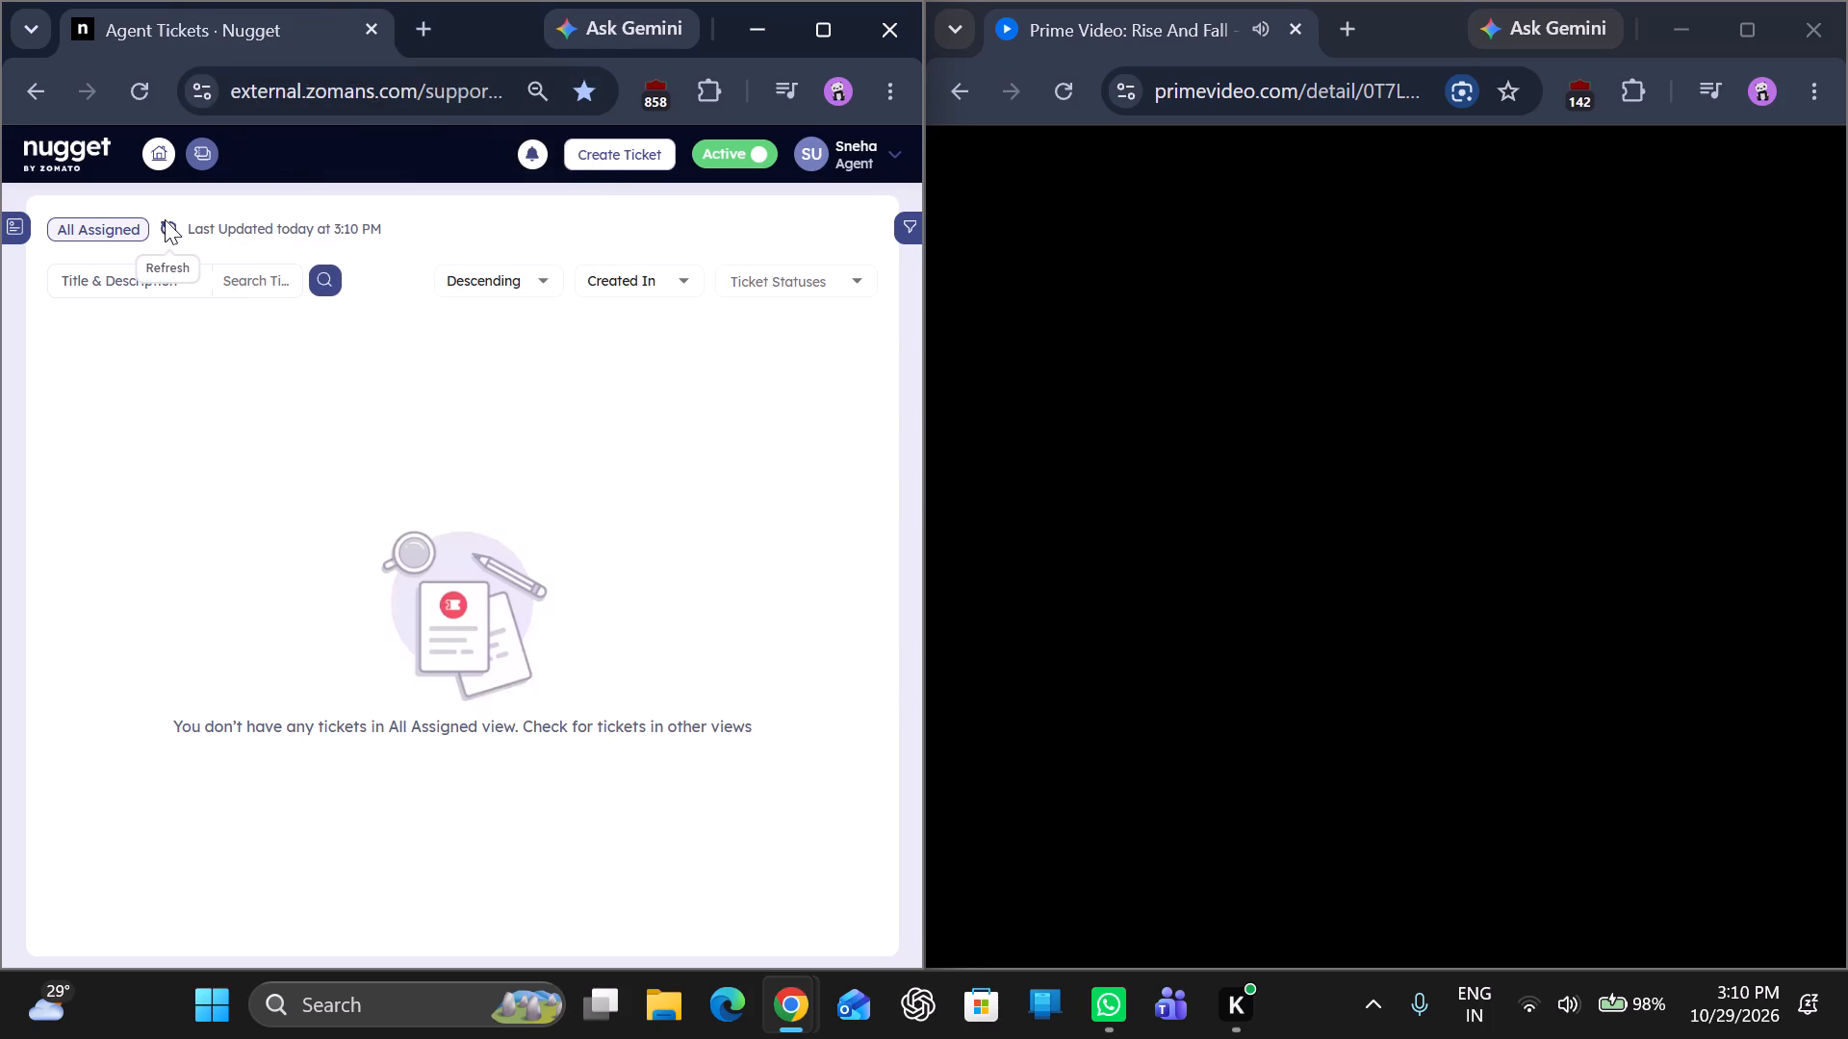
Refresh the All Assigned list for new tickets, open QC ticket #14591567 and follow its onboarding form link.
left_click(165, 219)
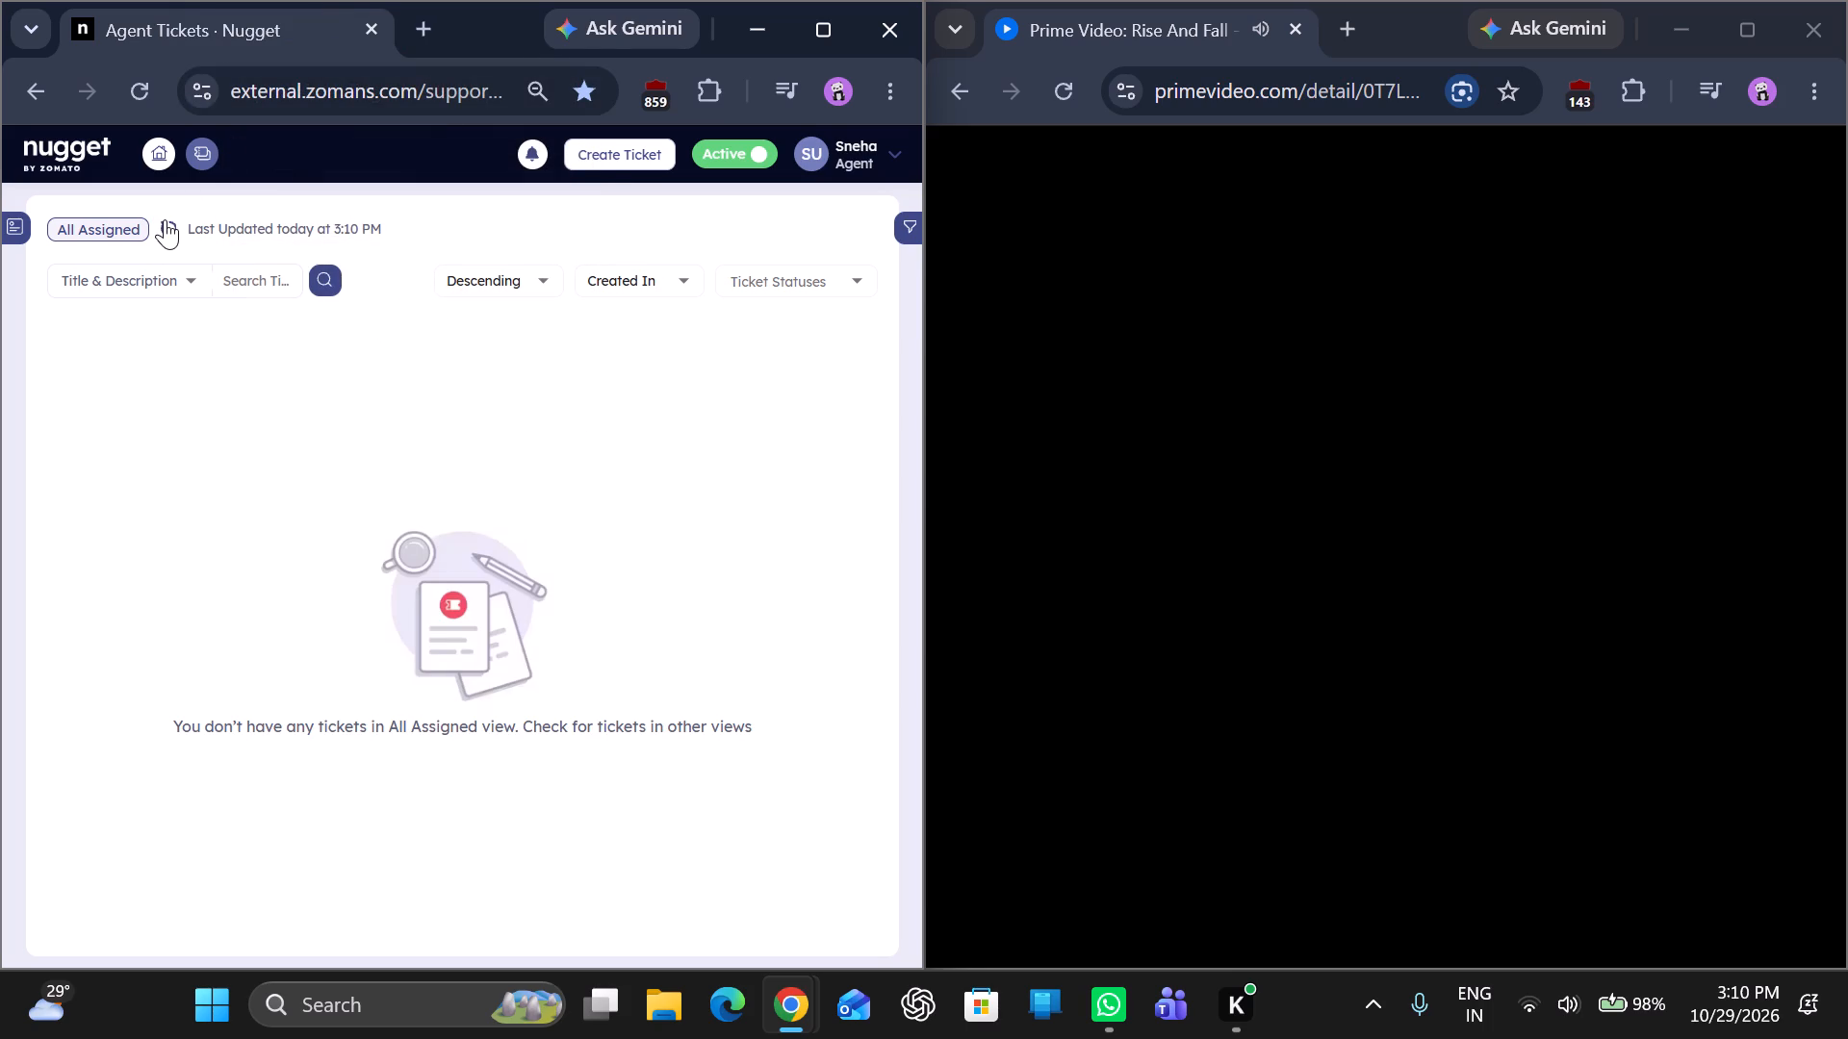
left_click(165, 219)
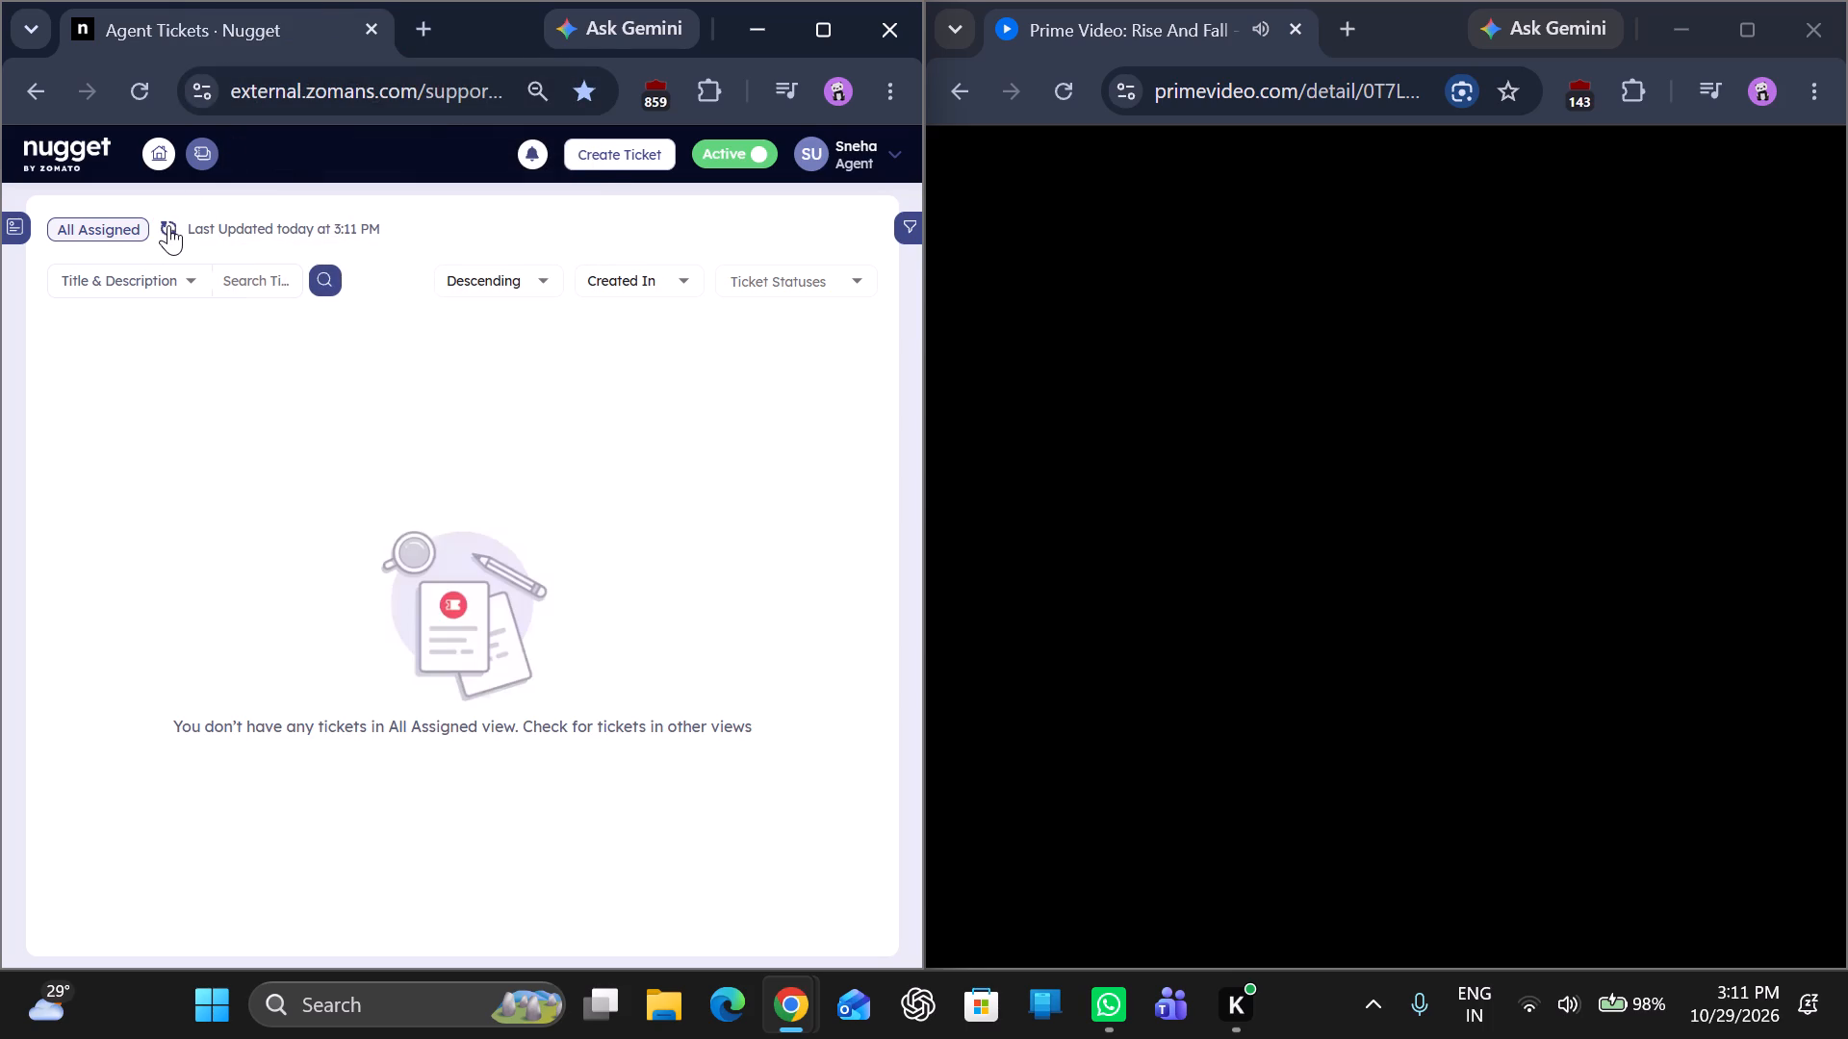
left_click(168, 223)
left_click(199, 340)
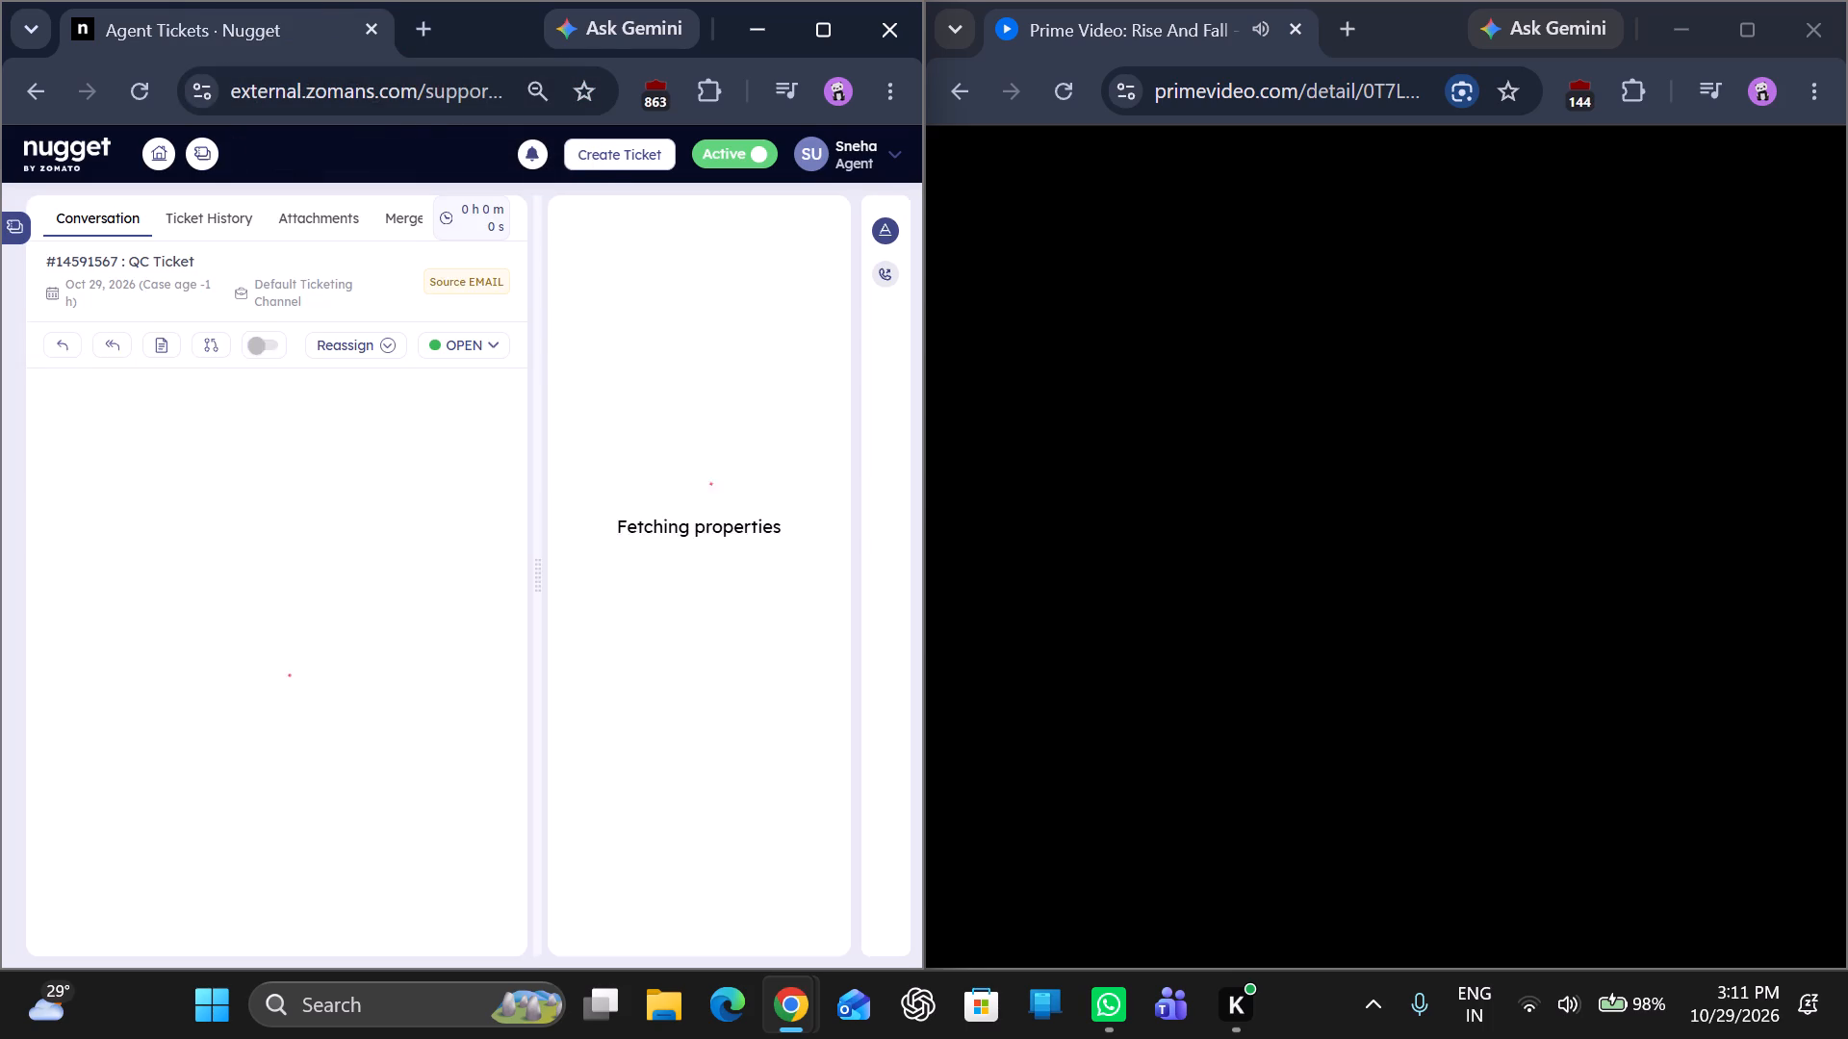
double_click(240, 604)
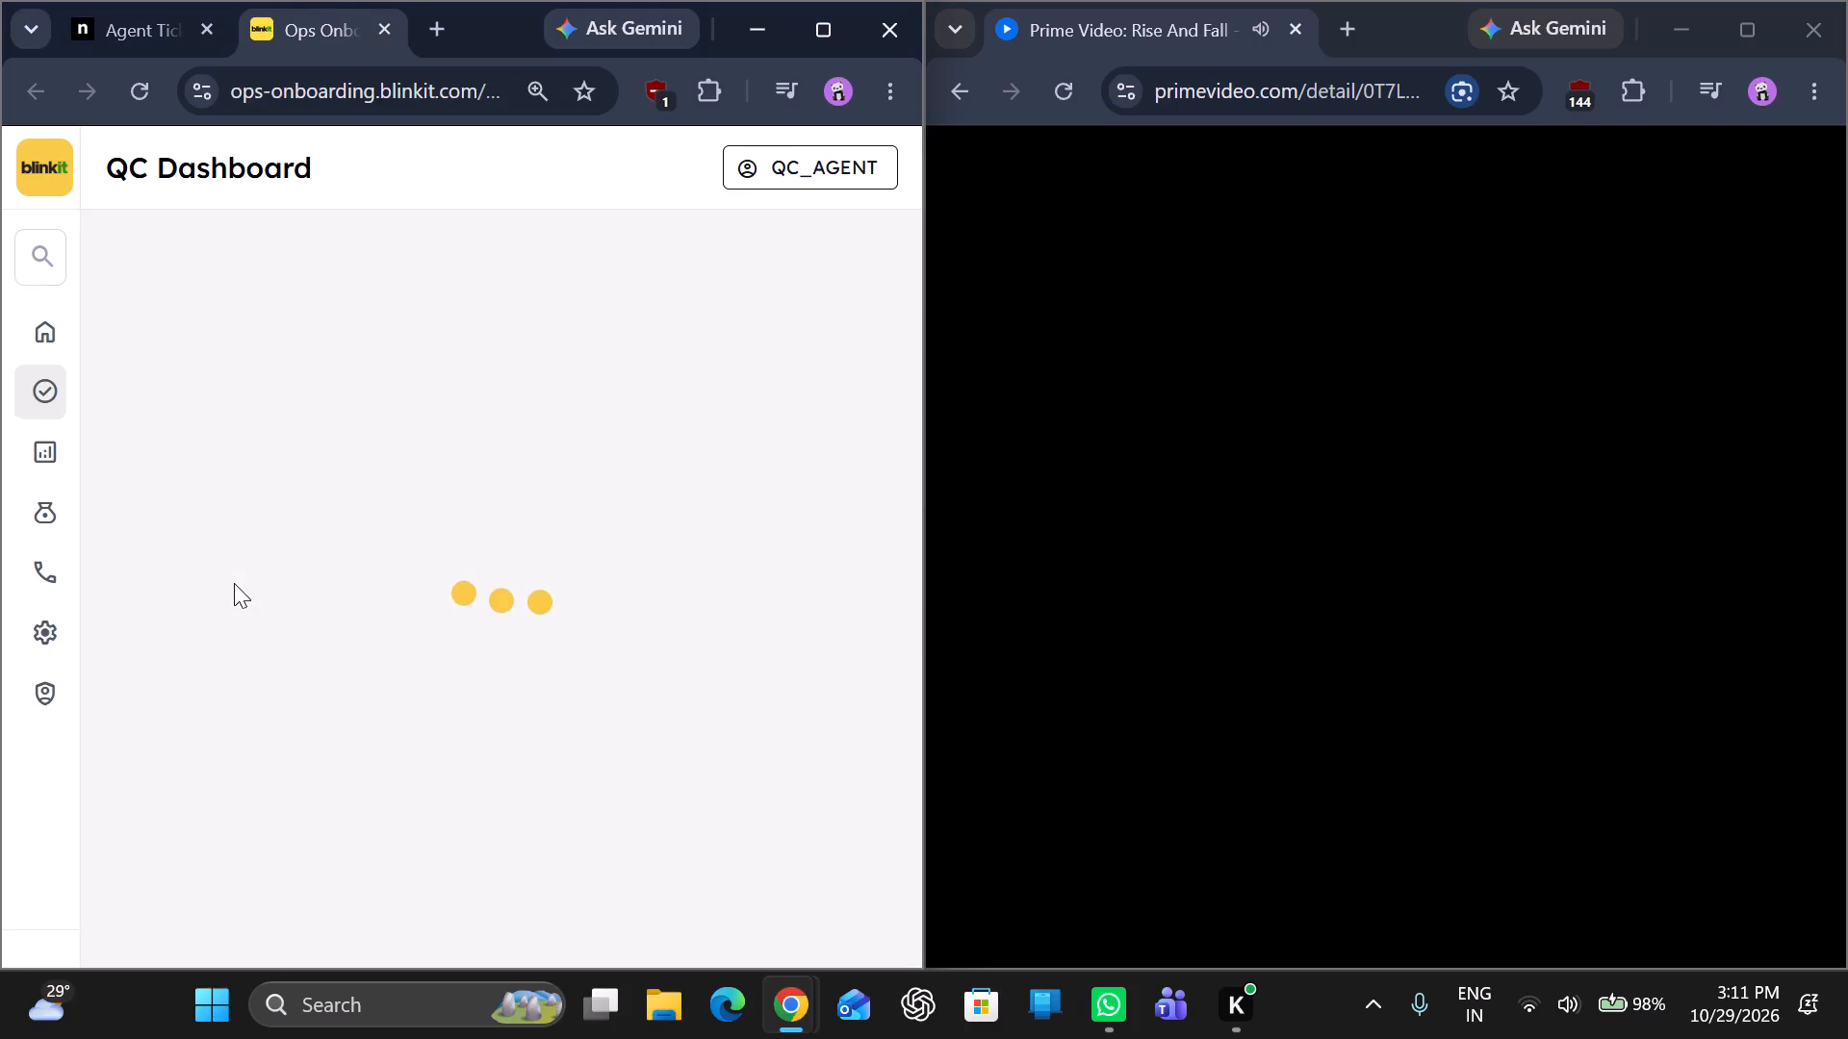
scroll(753, 683, "down", 5)
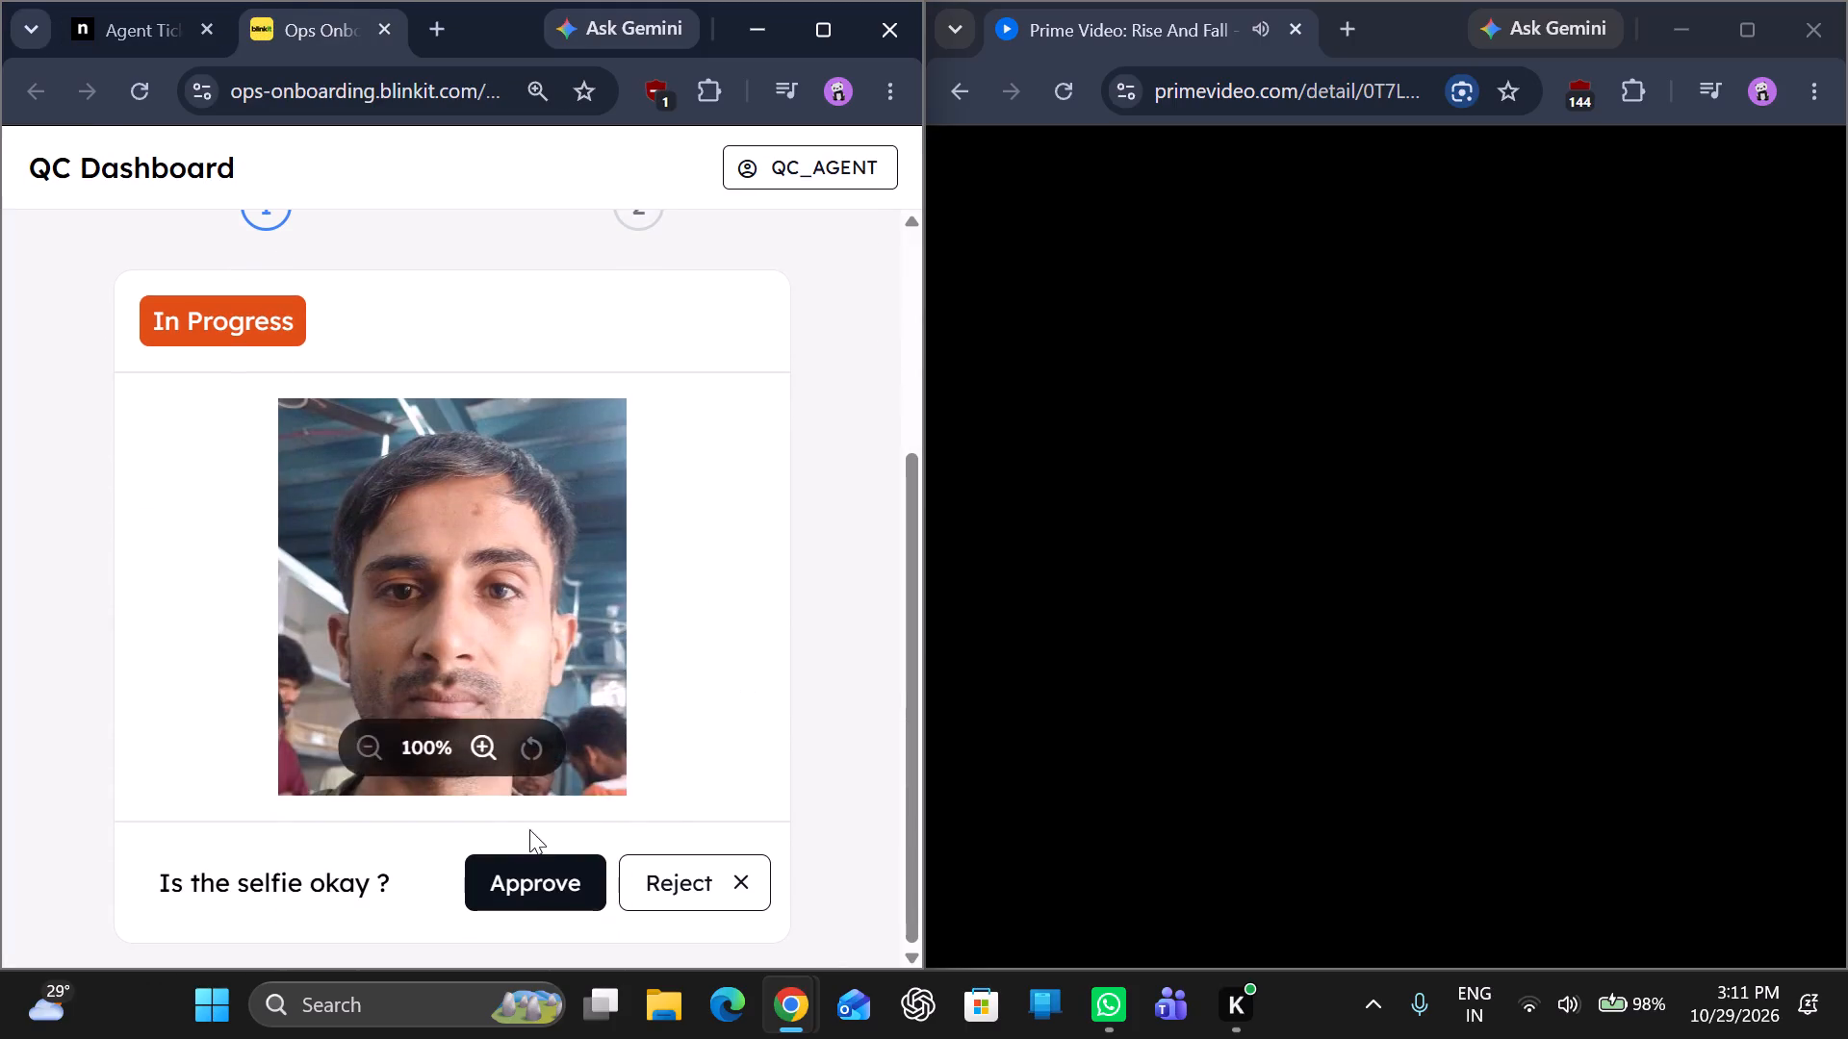
left_click(541, 875)
scroll(555, 848, "down", 2)
scroll(555, 848, "up", 1)
scroll(555, 848, "down", 2)
left_click(556, 865)
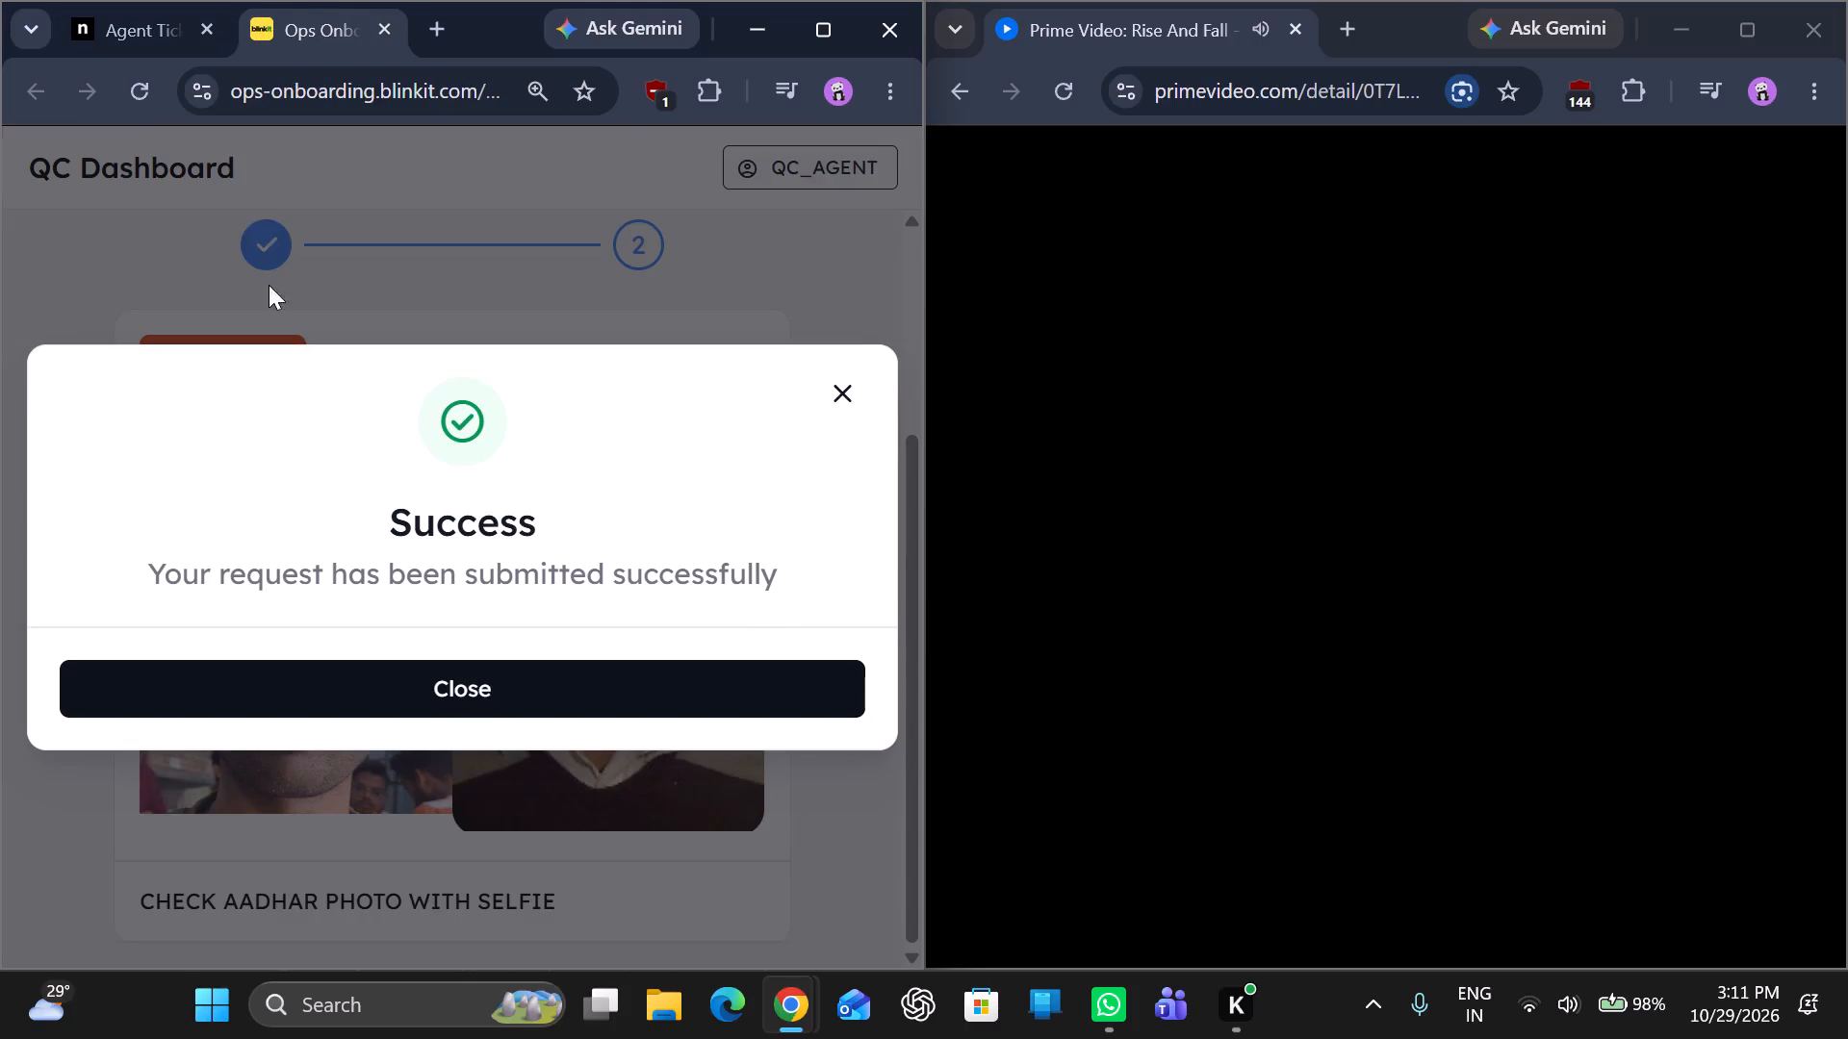
left_click(183, 38)
left_click(460, 339)
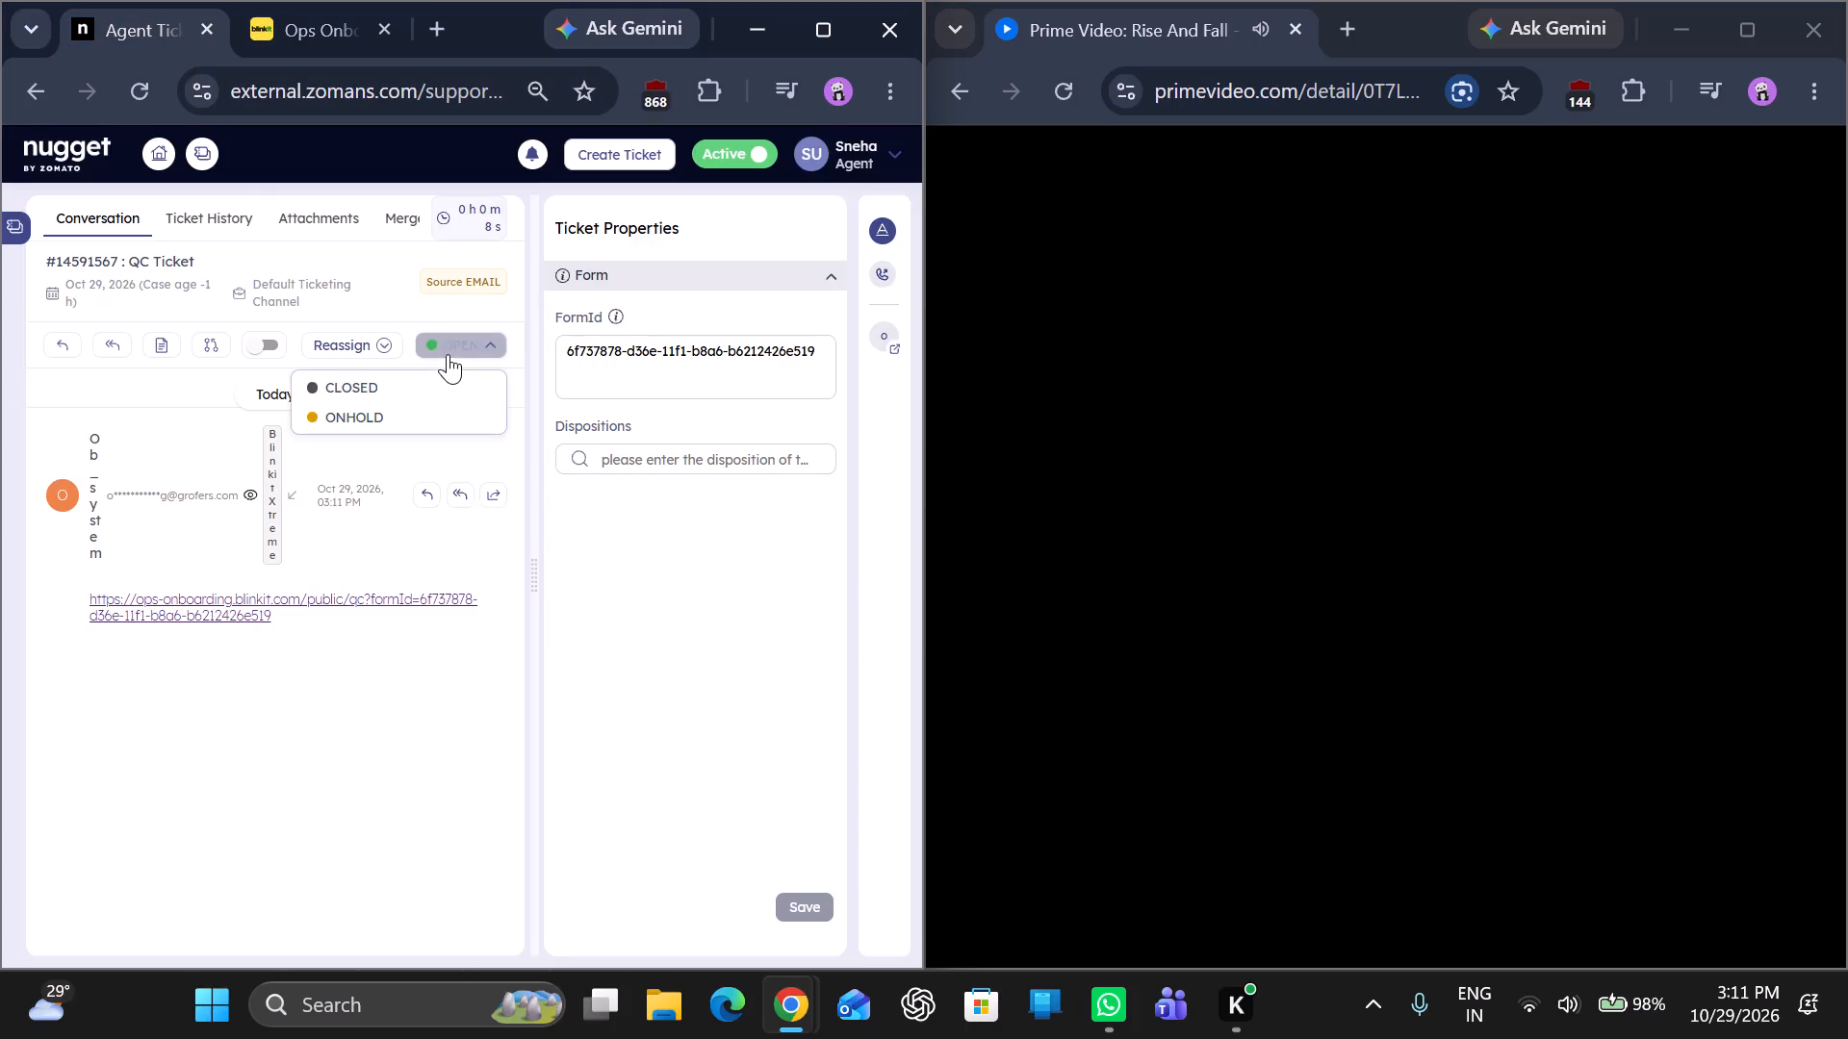
left_click(445, 371)
left_click(686, 600)
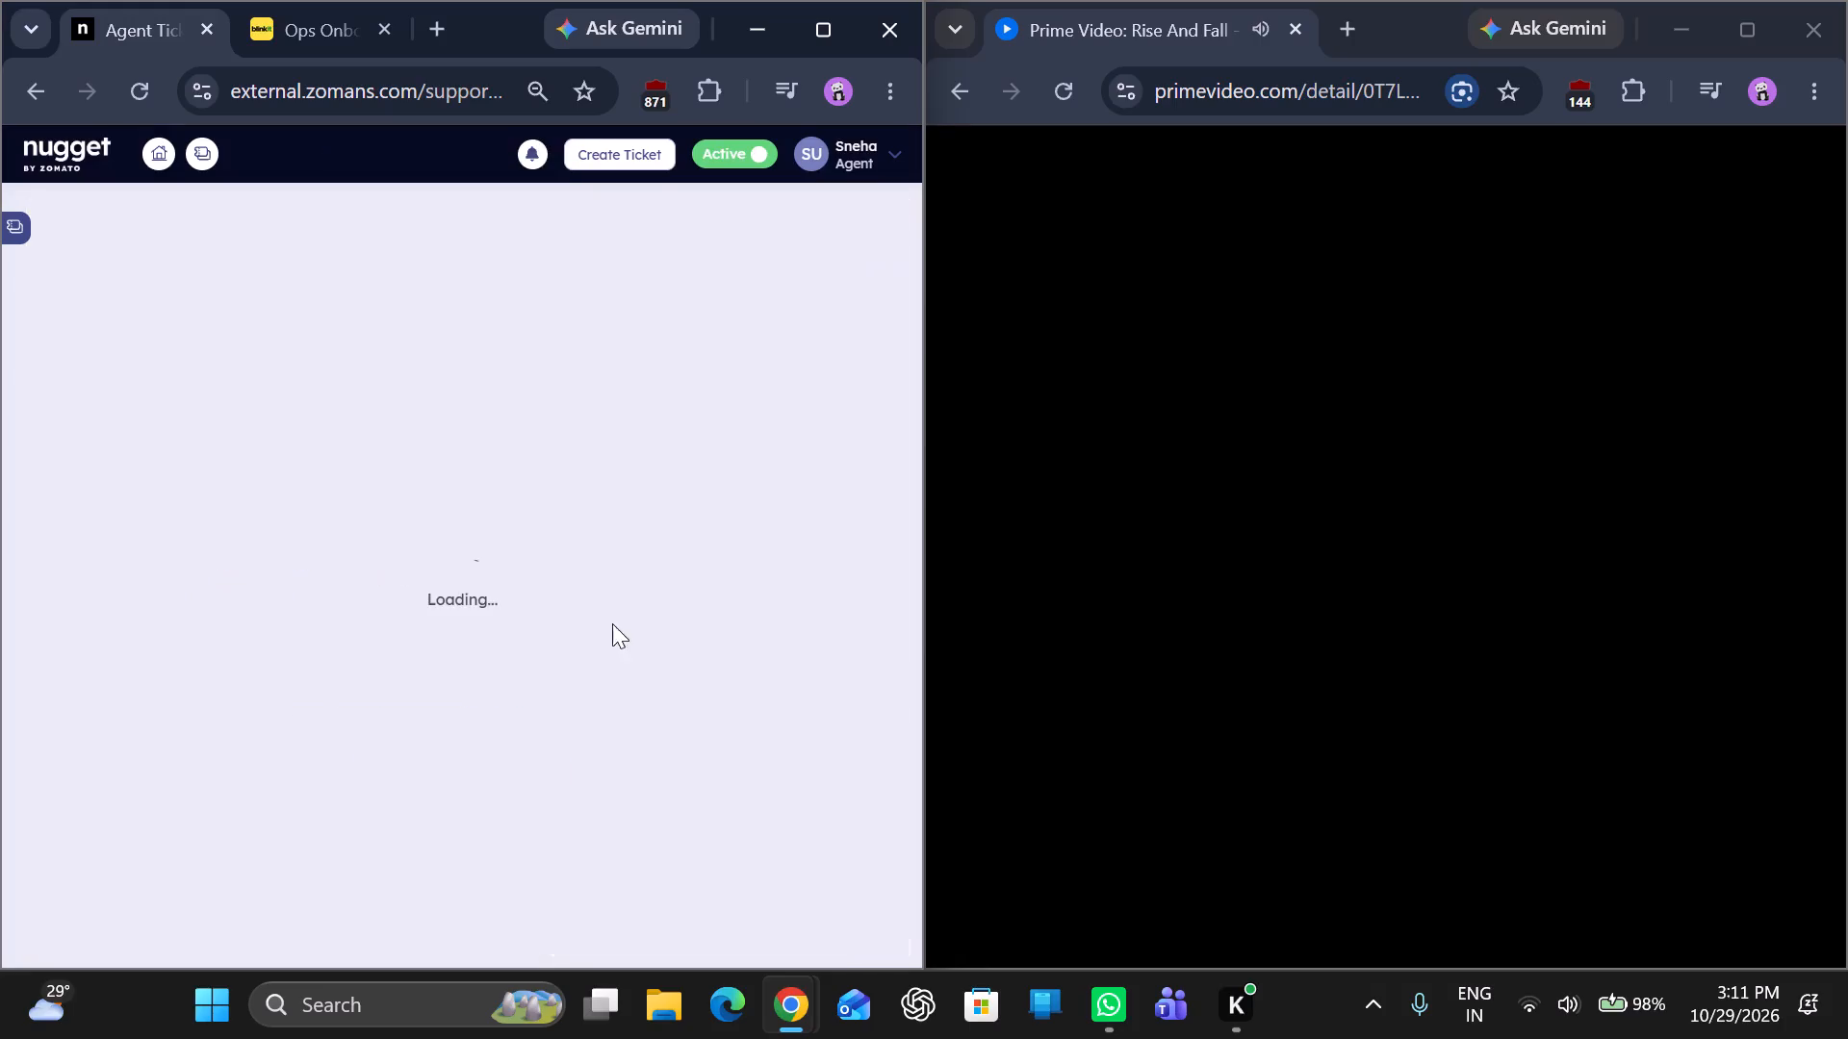
left_click(484, 774)
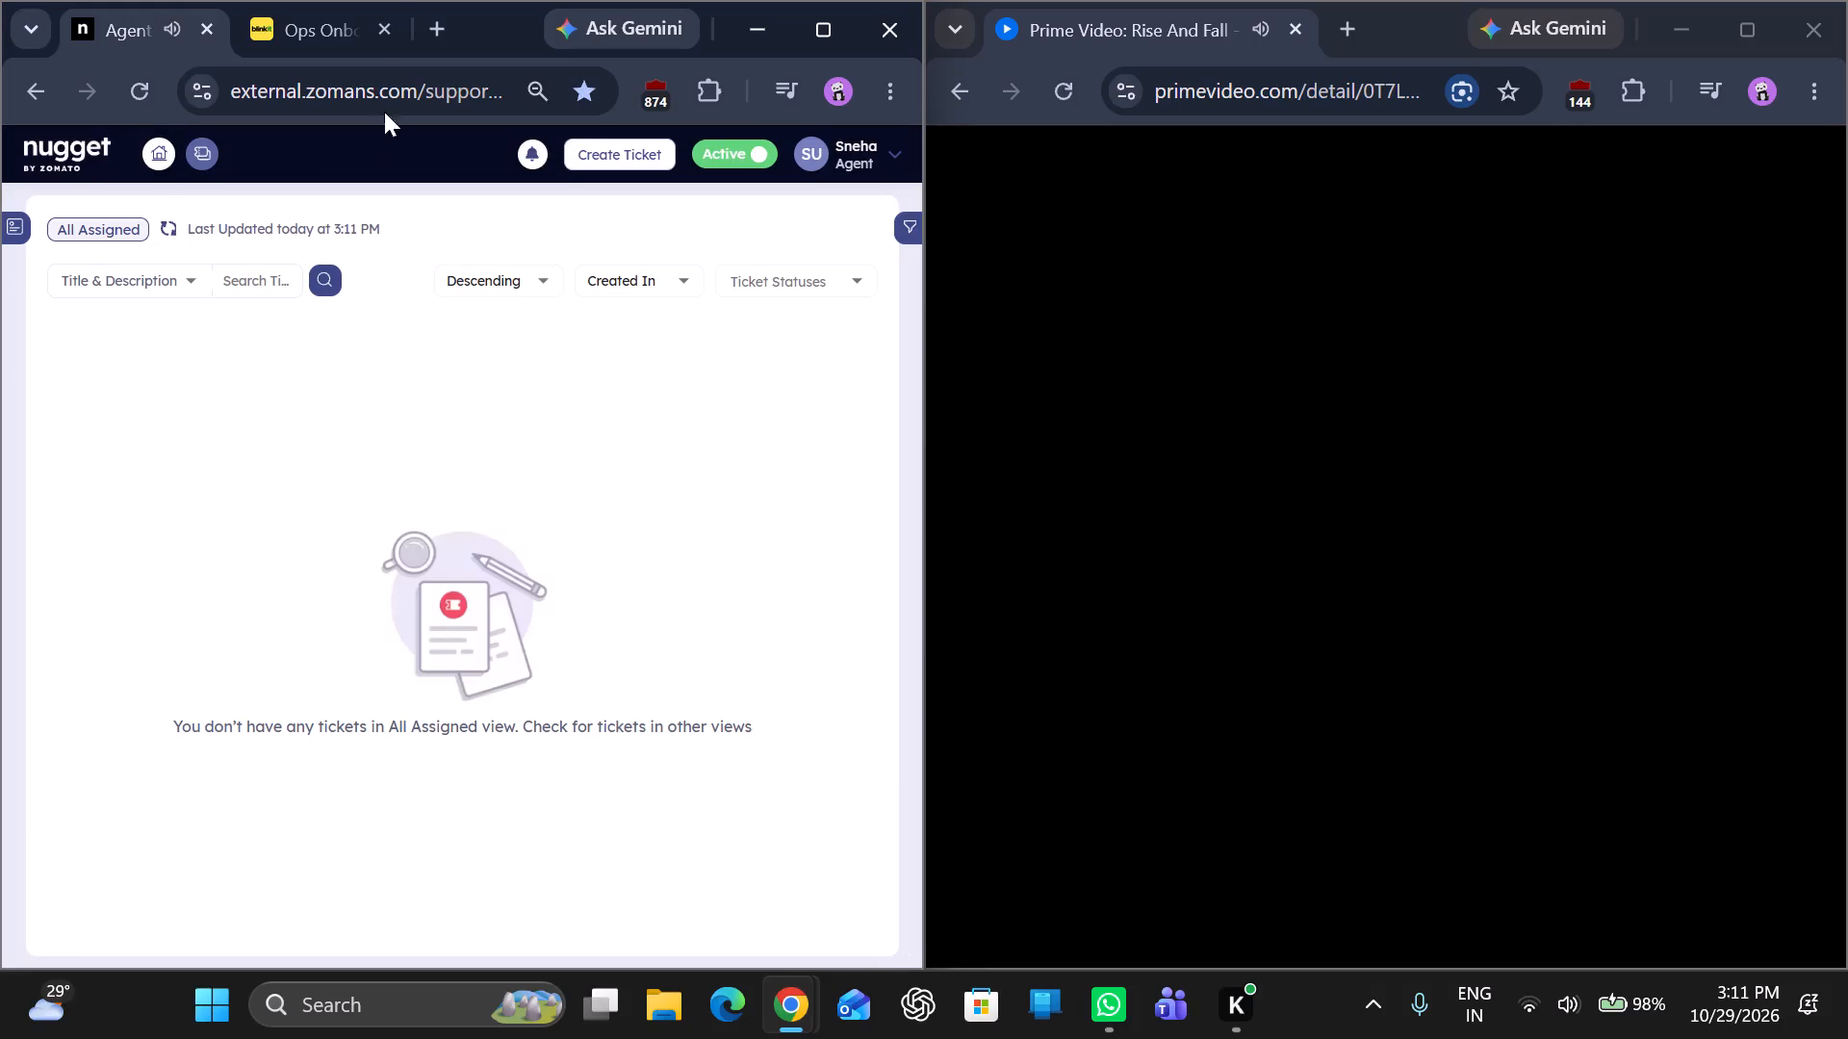
left_click(384, 30)
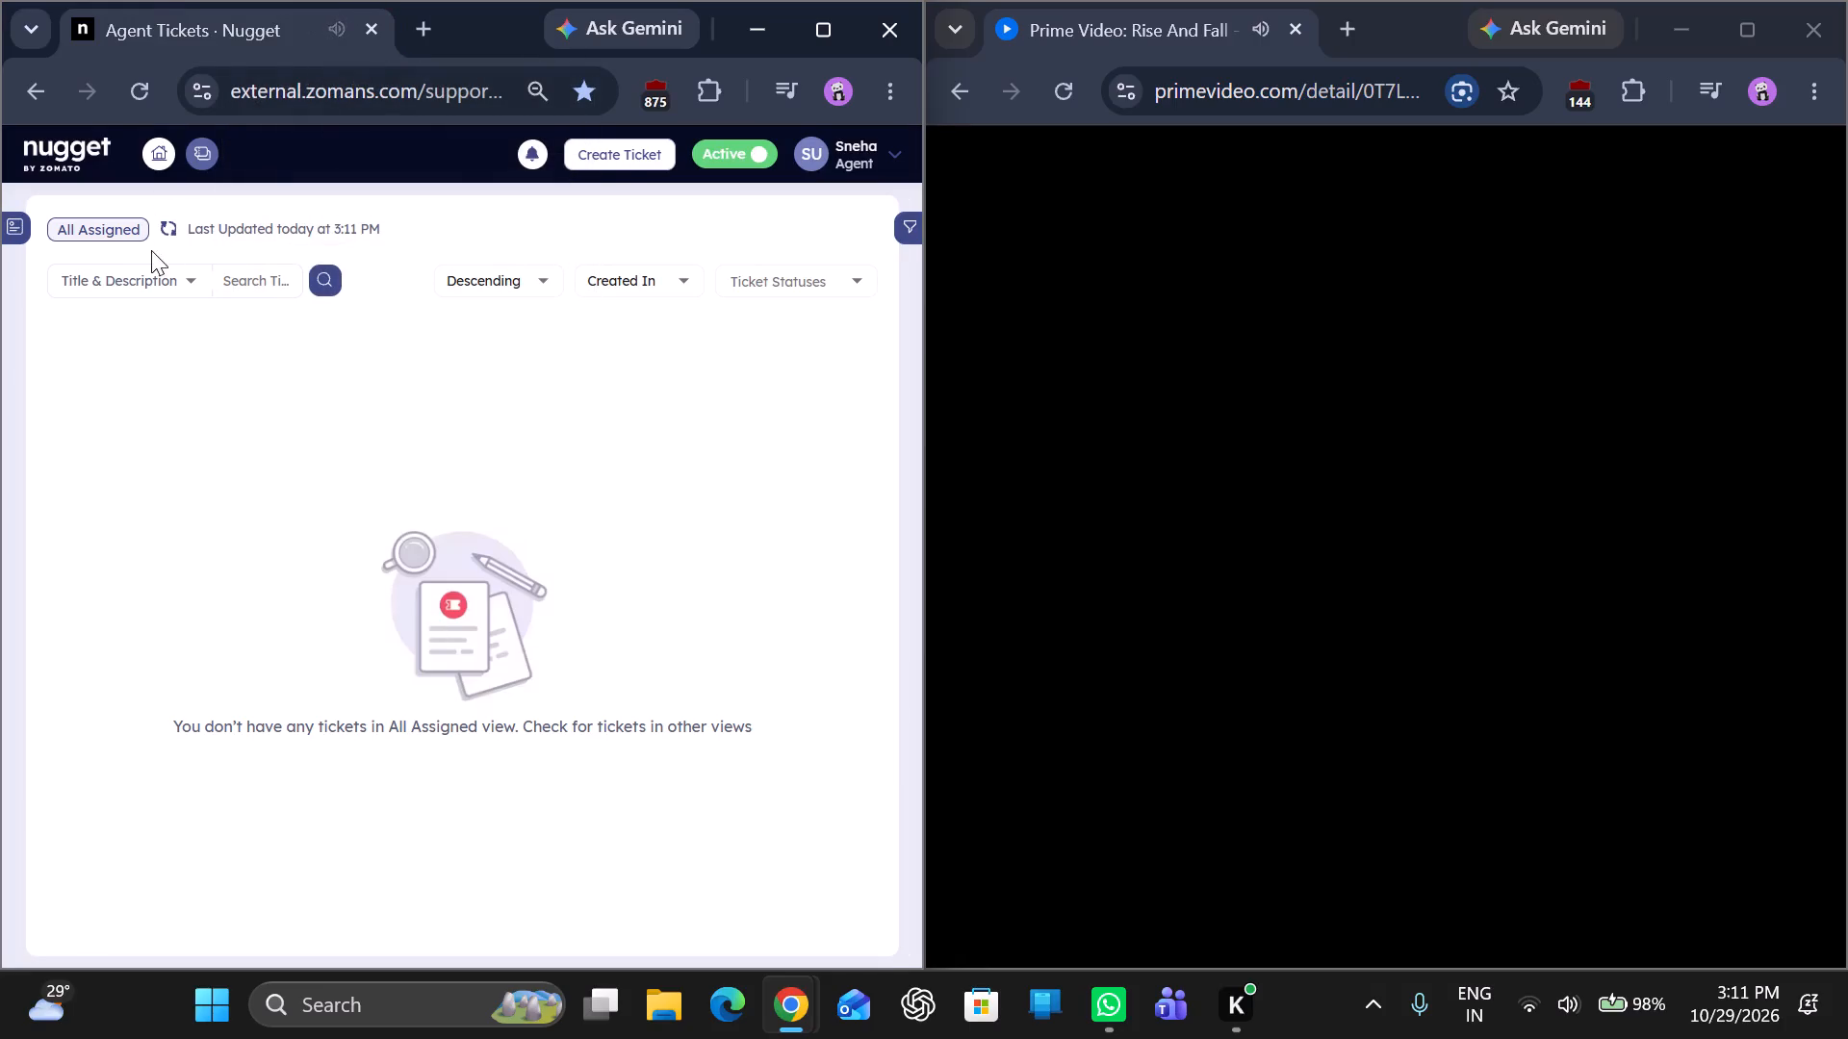
left_click(167, 228)
left_click(167, 225)
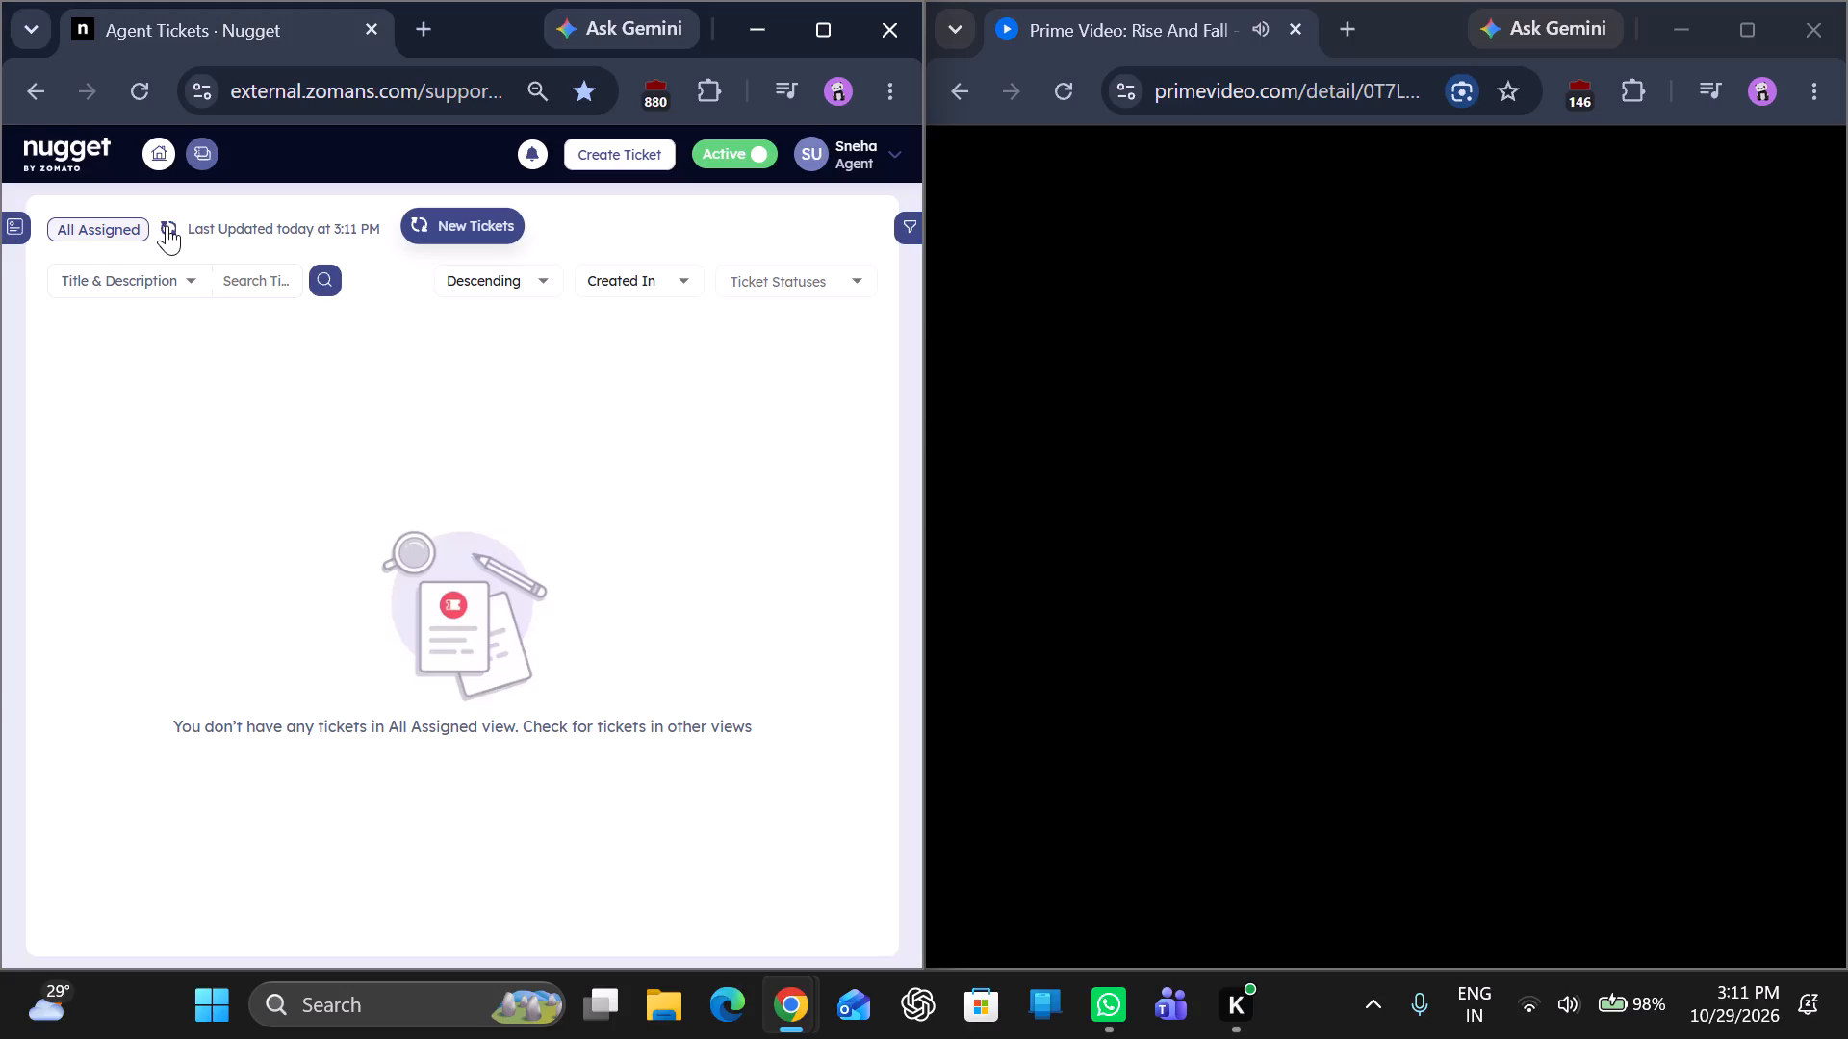
left_click(167, 225)
left_click(191, 393)
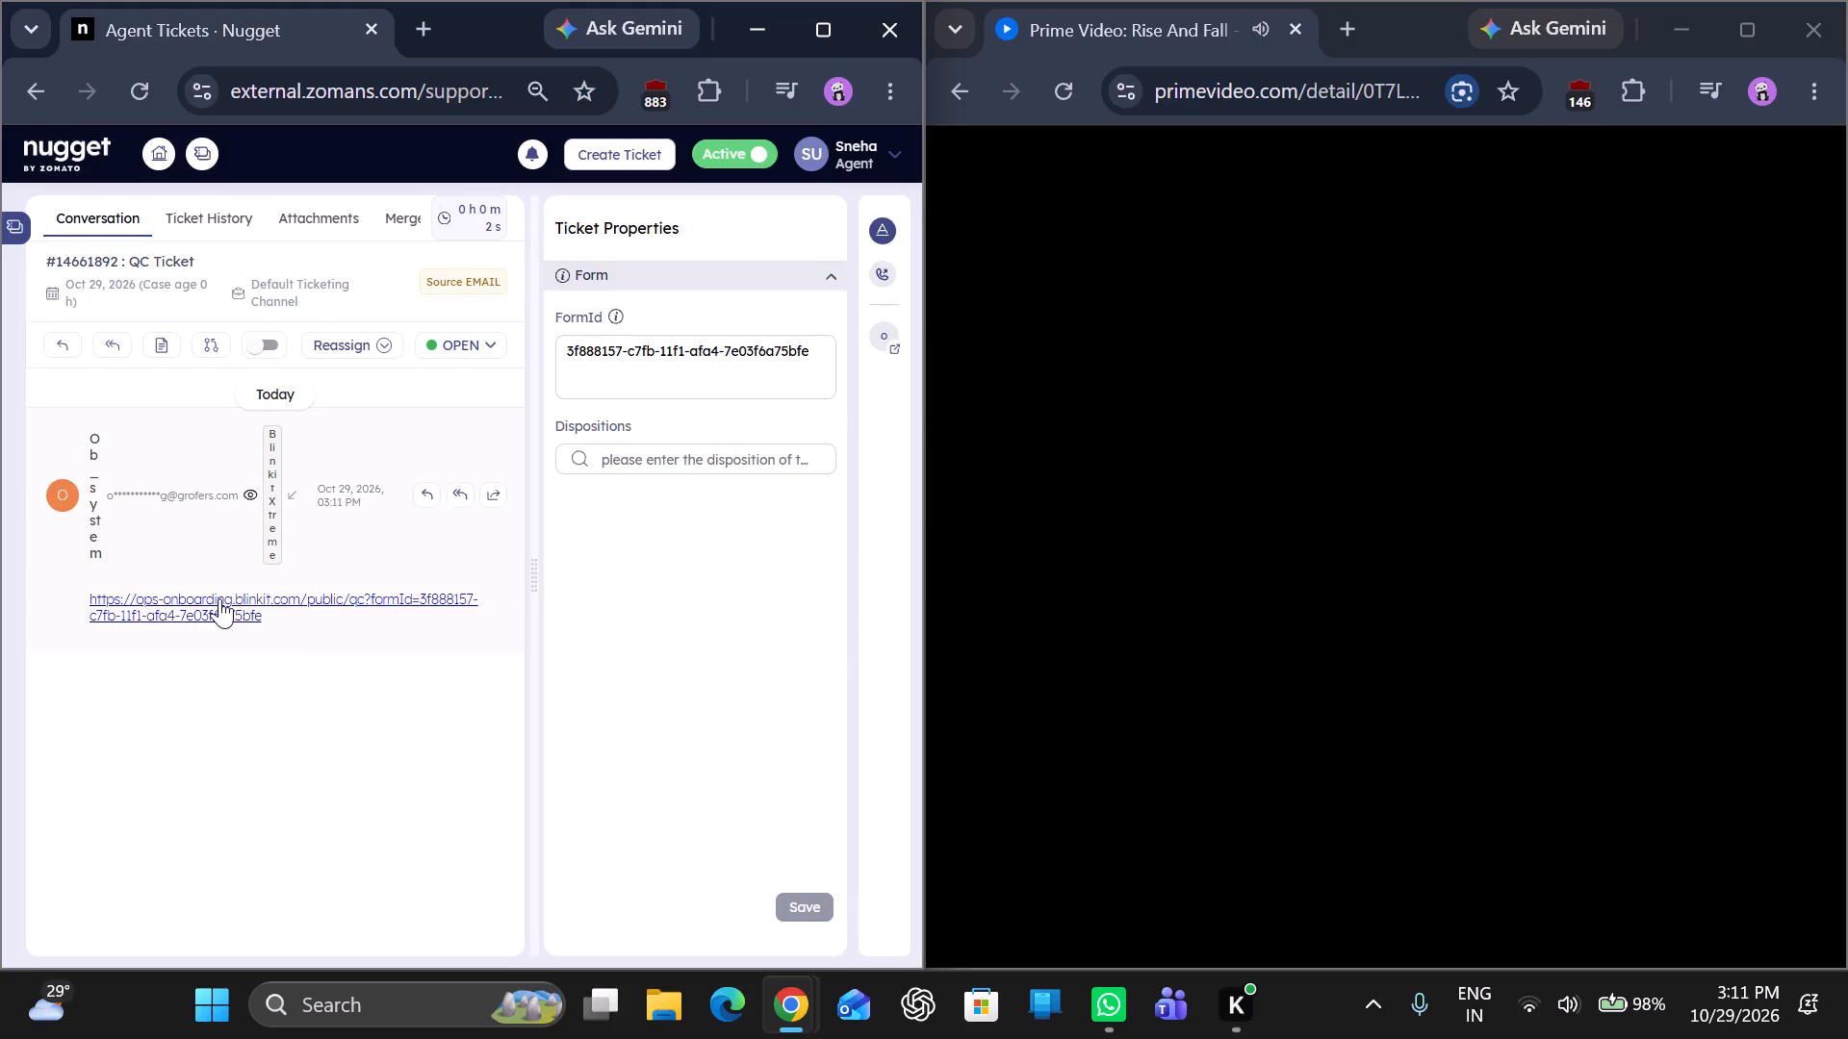
triple_click(219, 603)
scroll(616, 642, "down", 2)
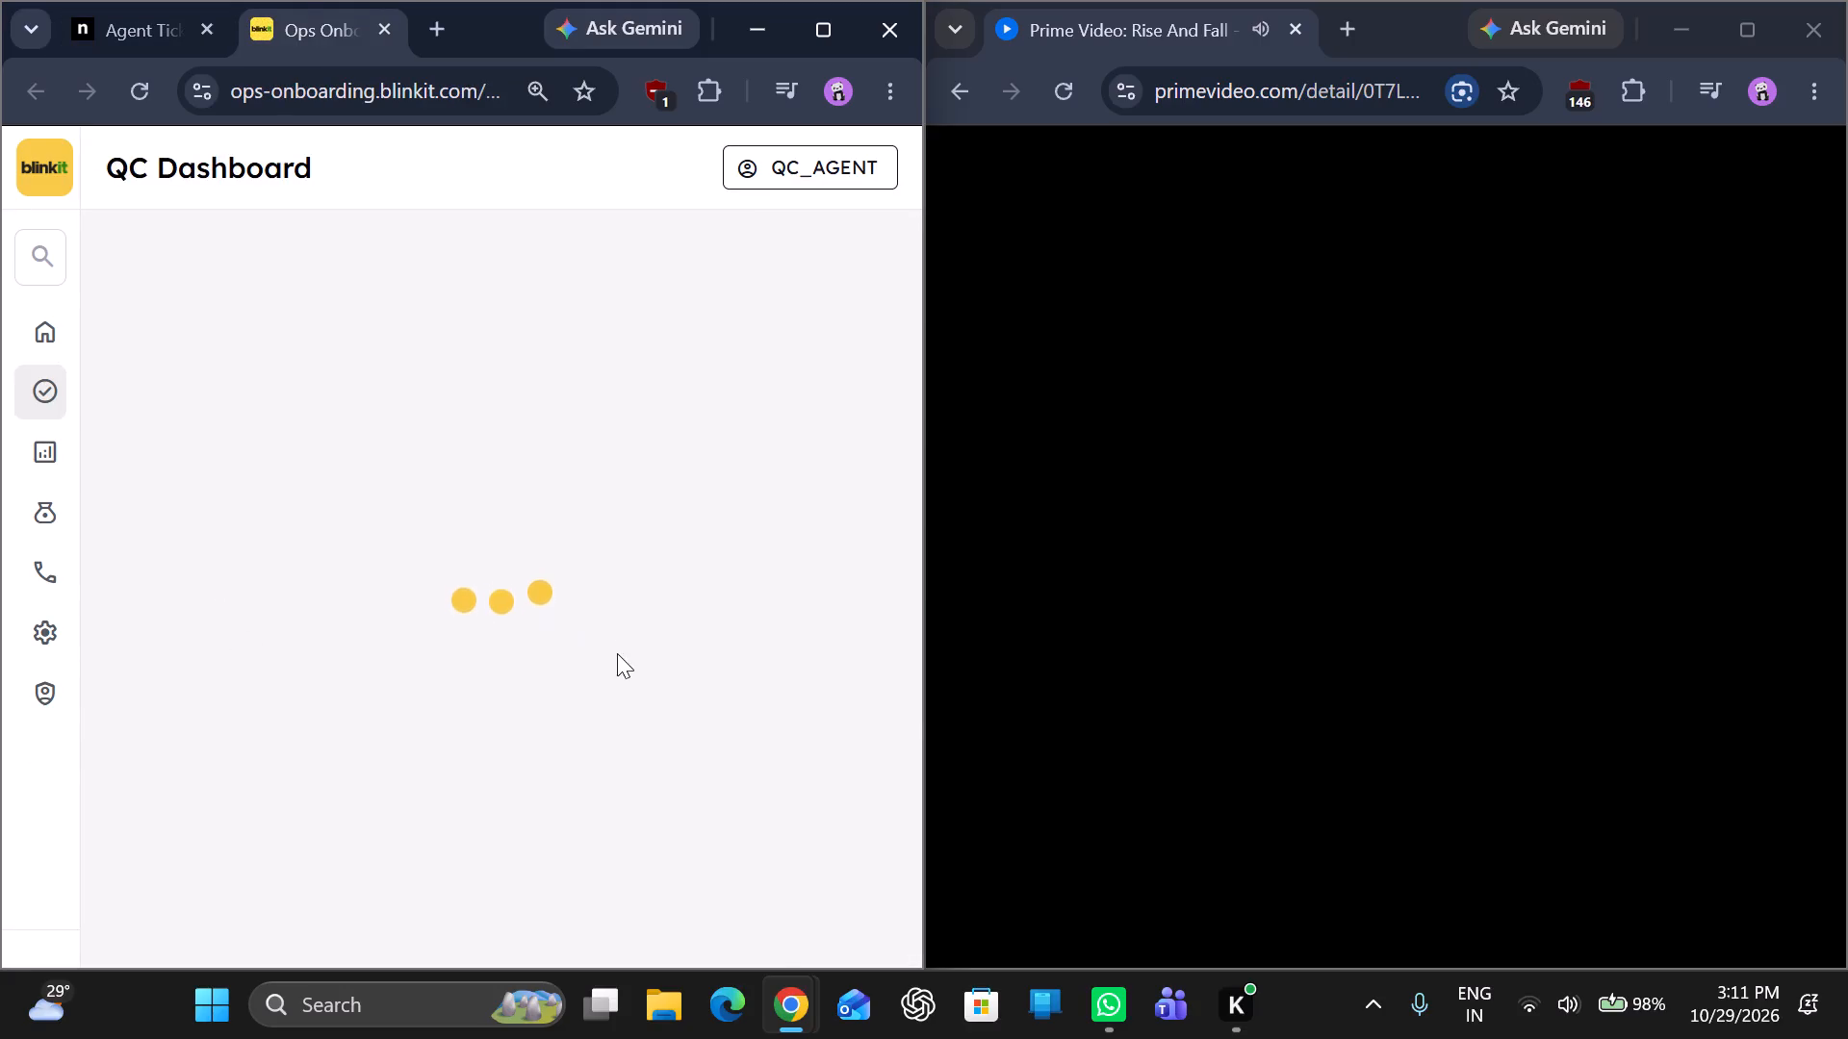
scroll(617, 653, "down", 8)
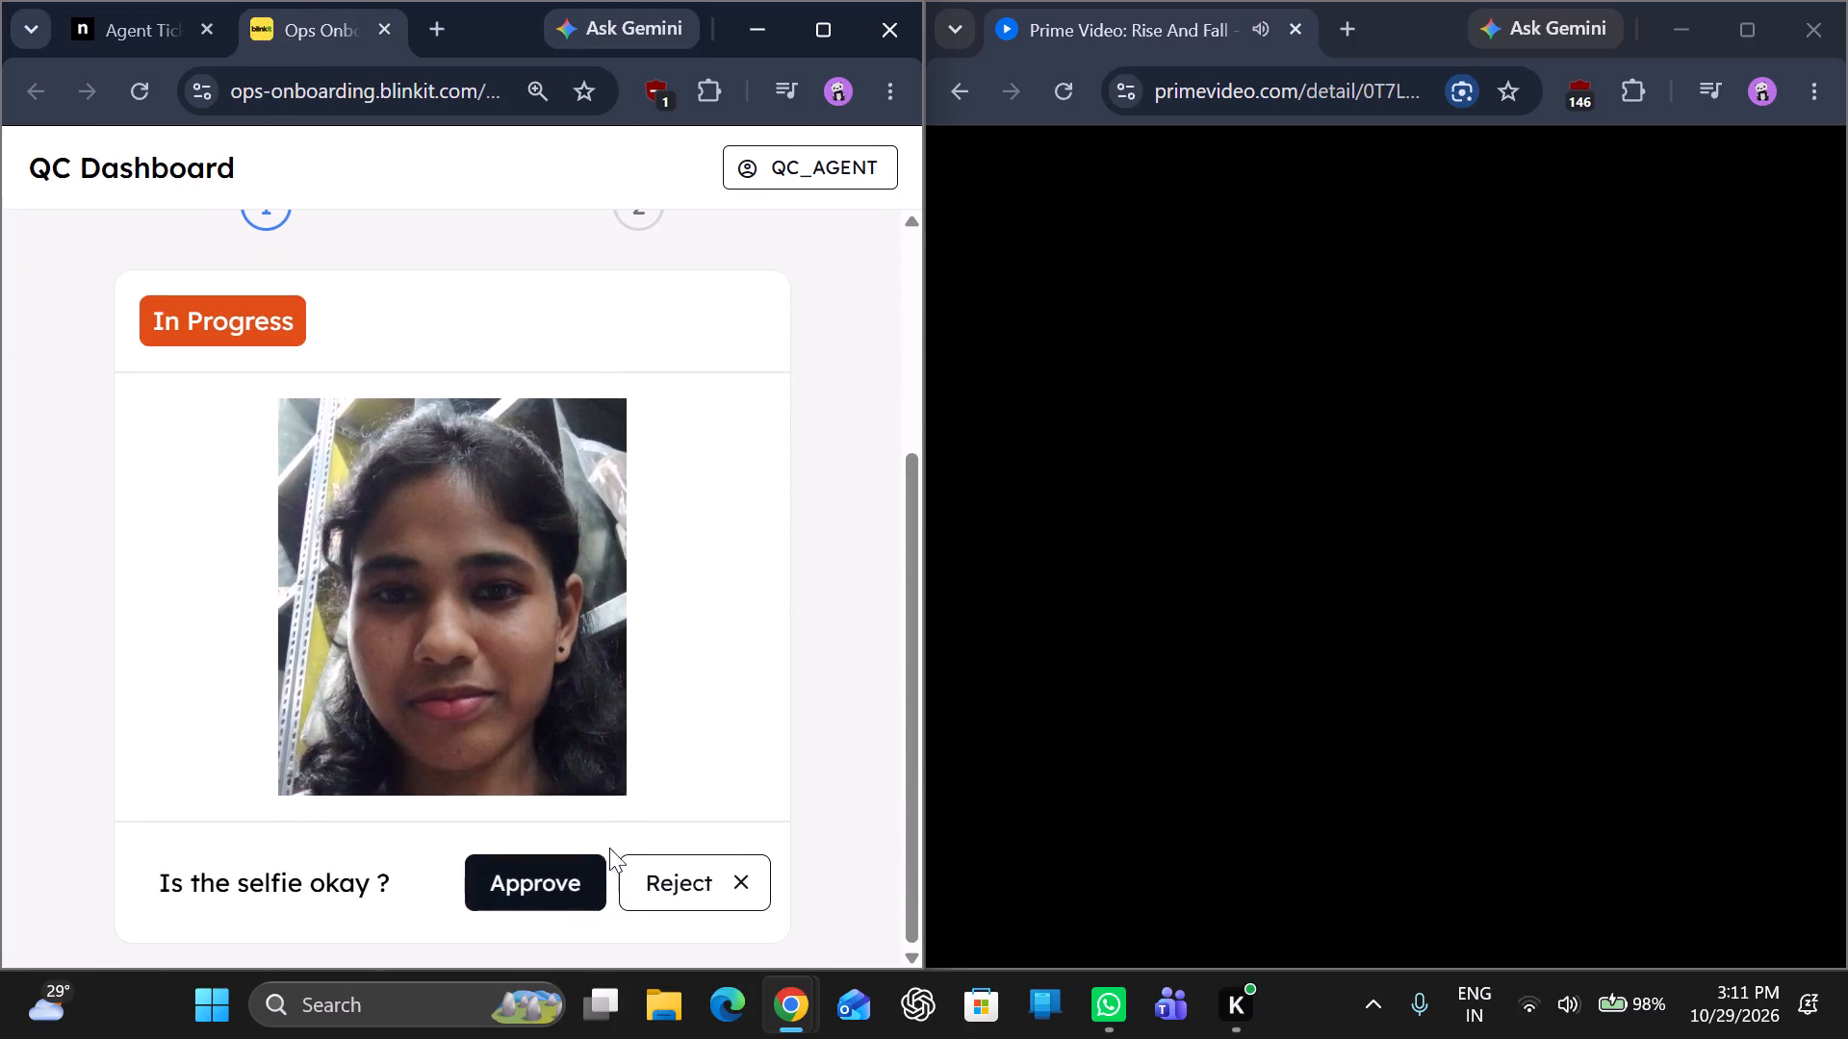
left_click(566, 874)
scroll(580, 828, "down", 5)
left_click(582, 849)
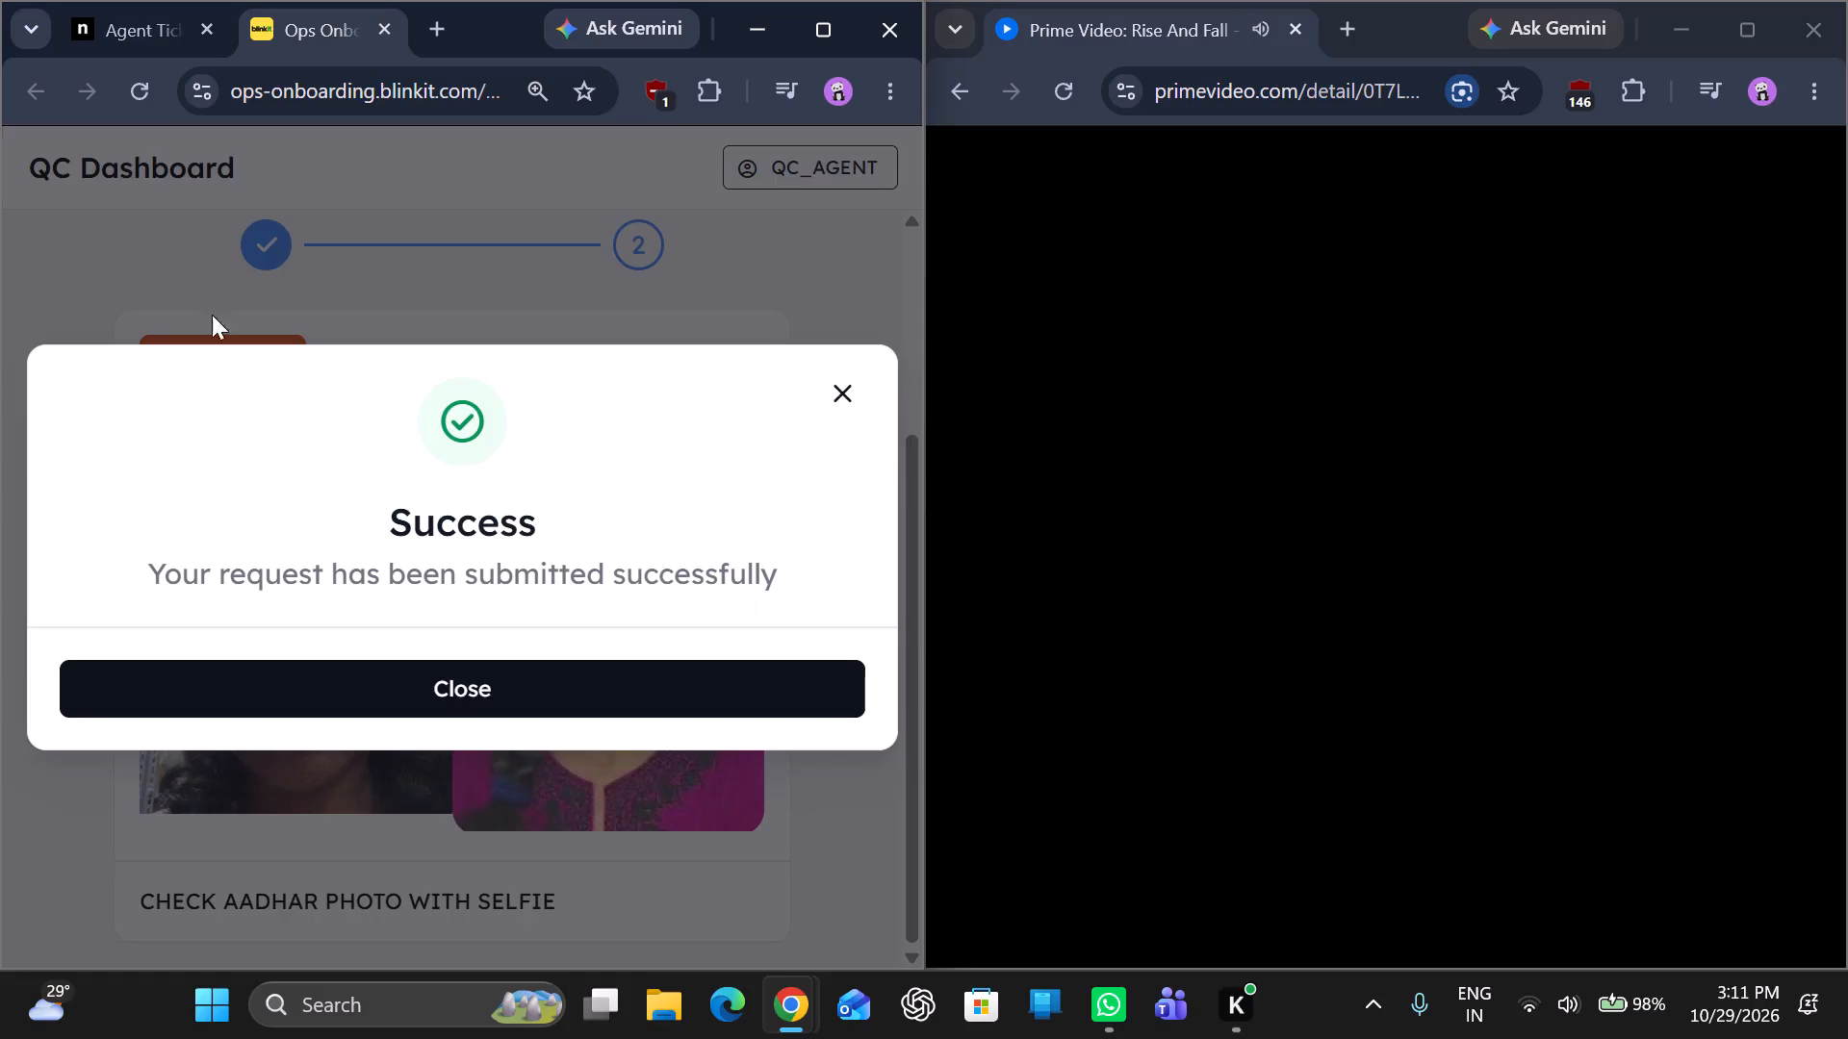
left_click(129, 38)
left_click(473, 340)
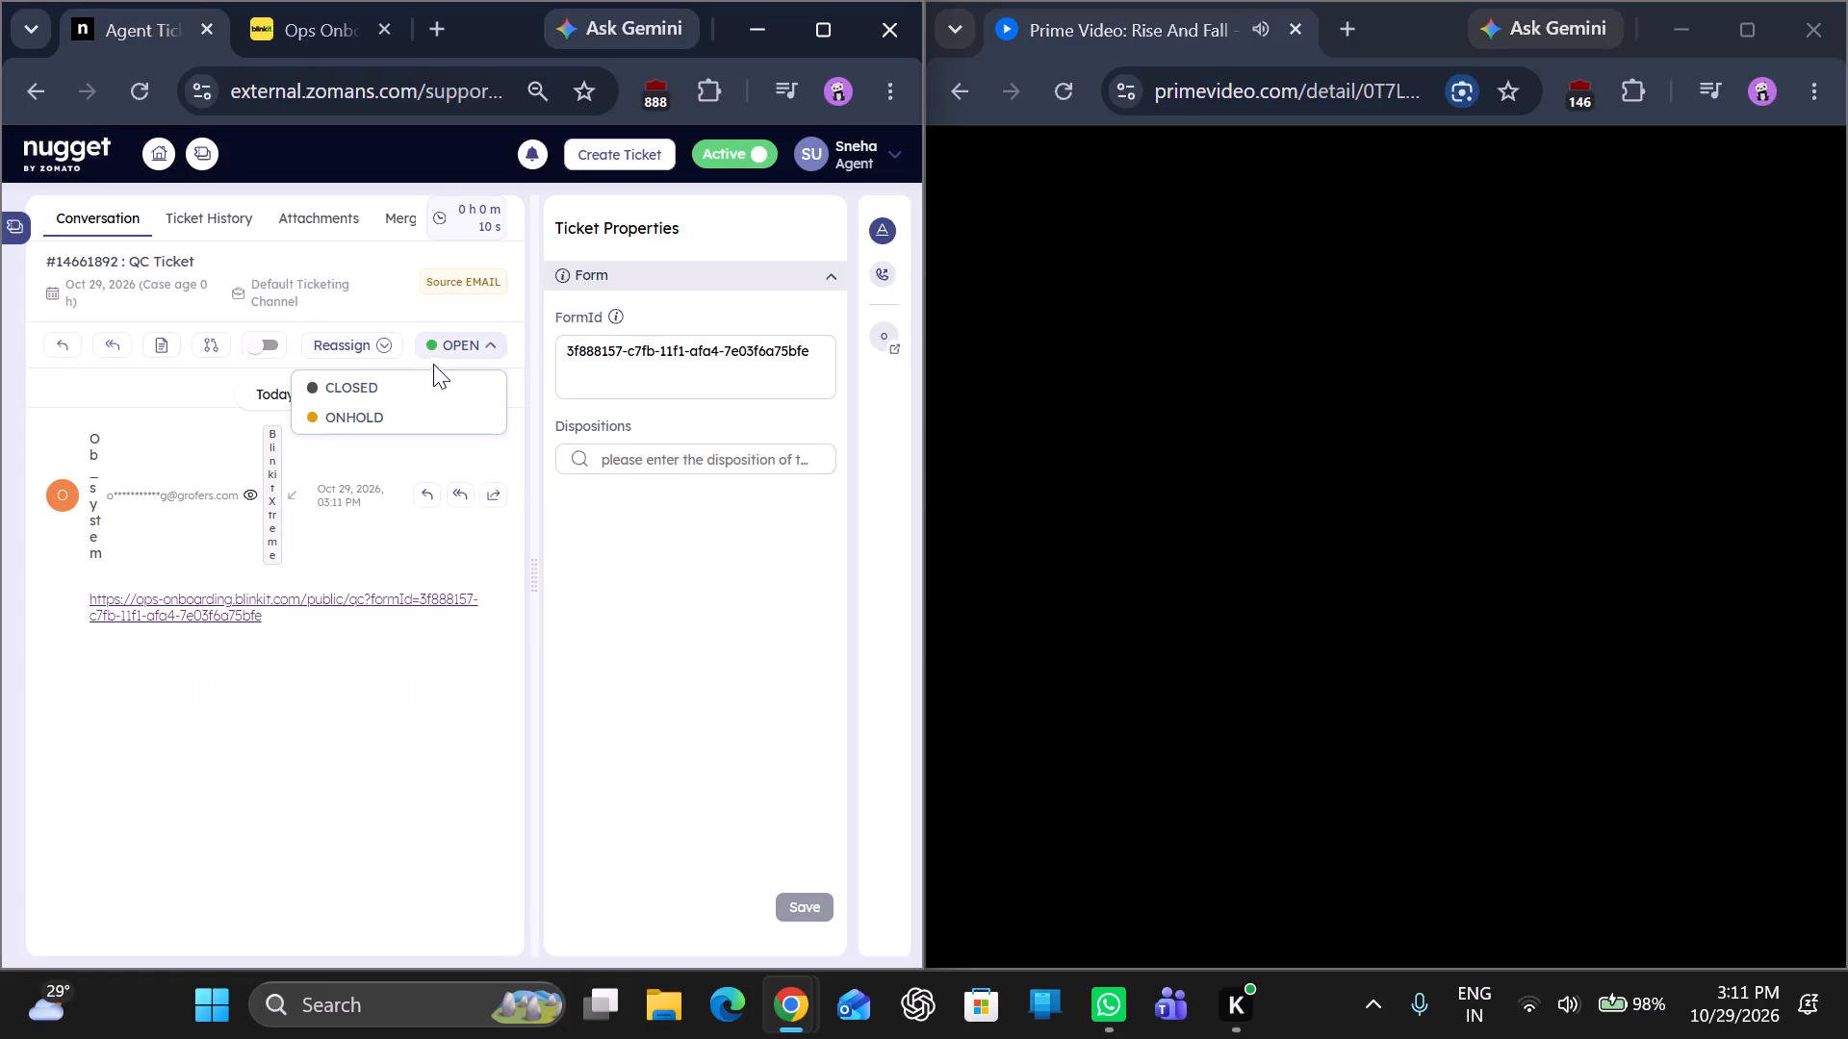
left_click(432, 381)
left_click(649, 610)
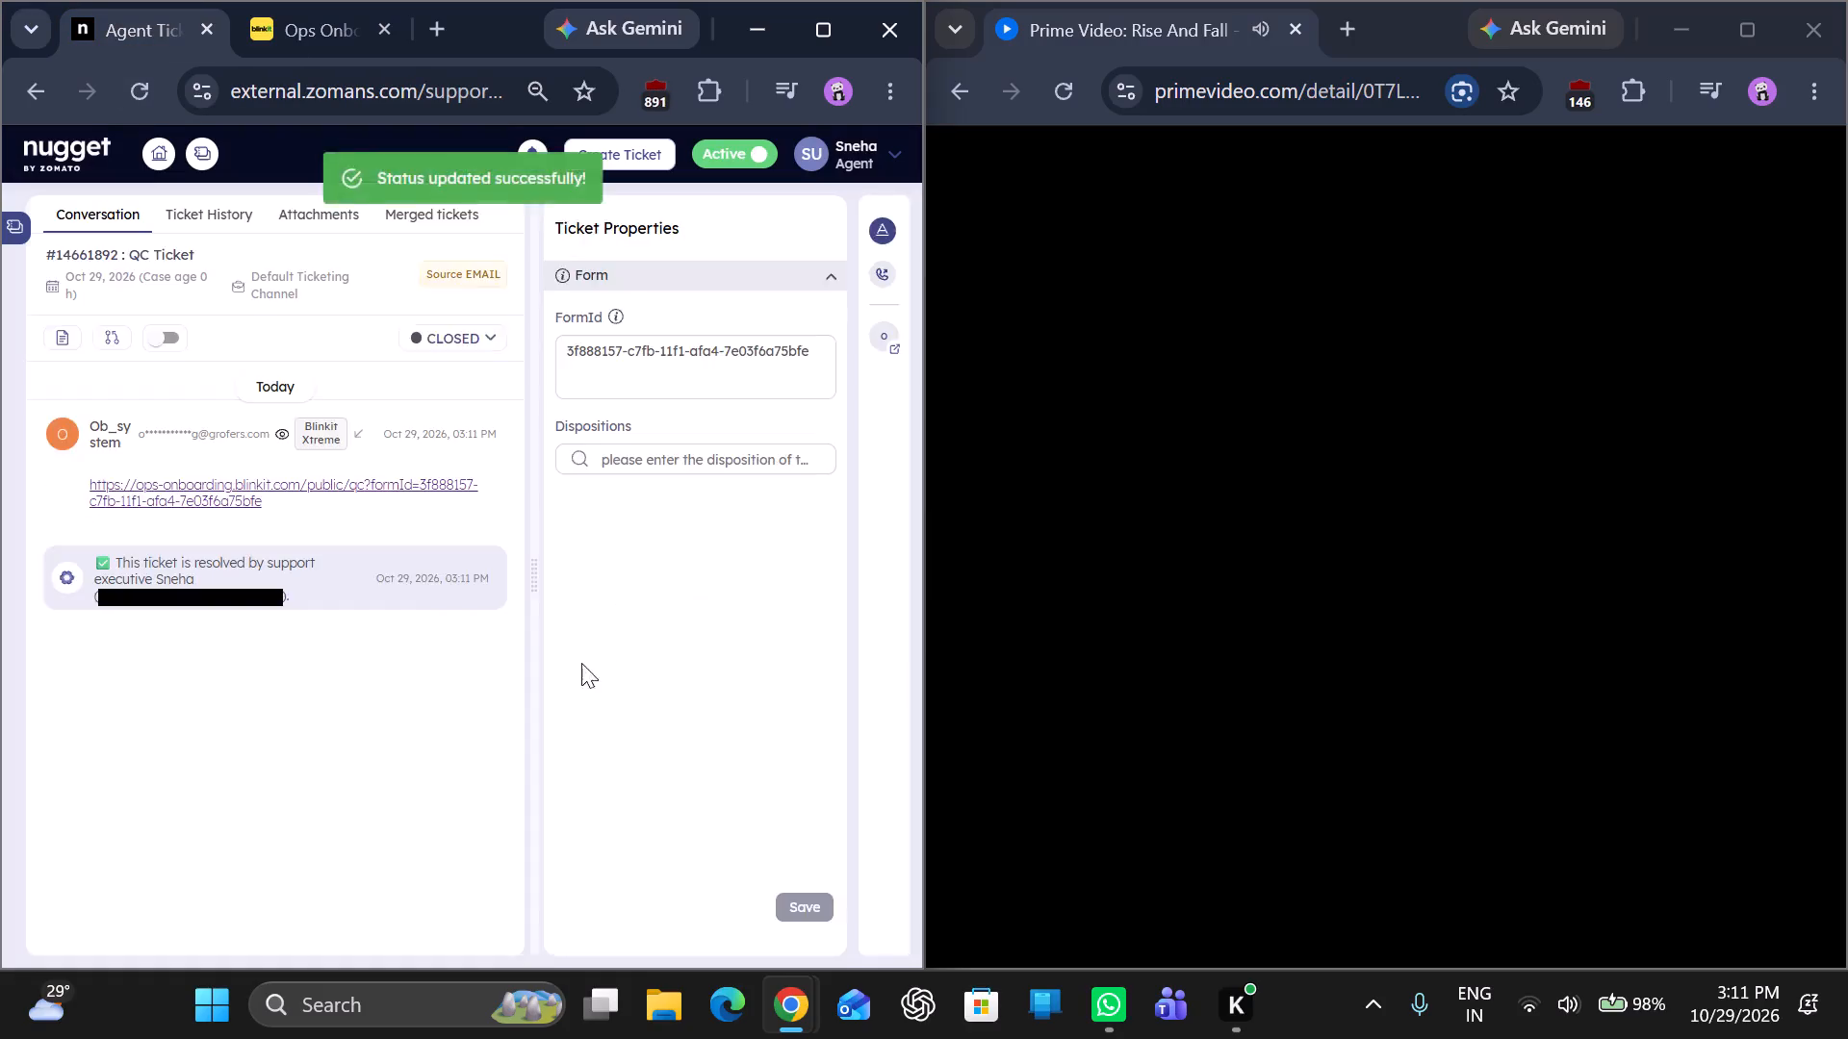
left_click(524, 759)
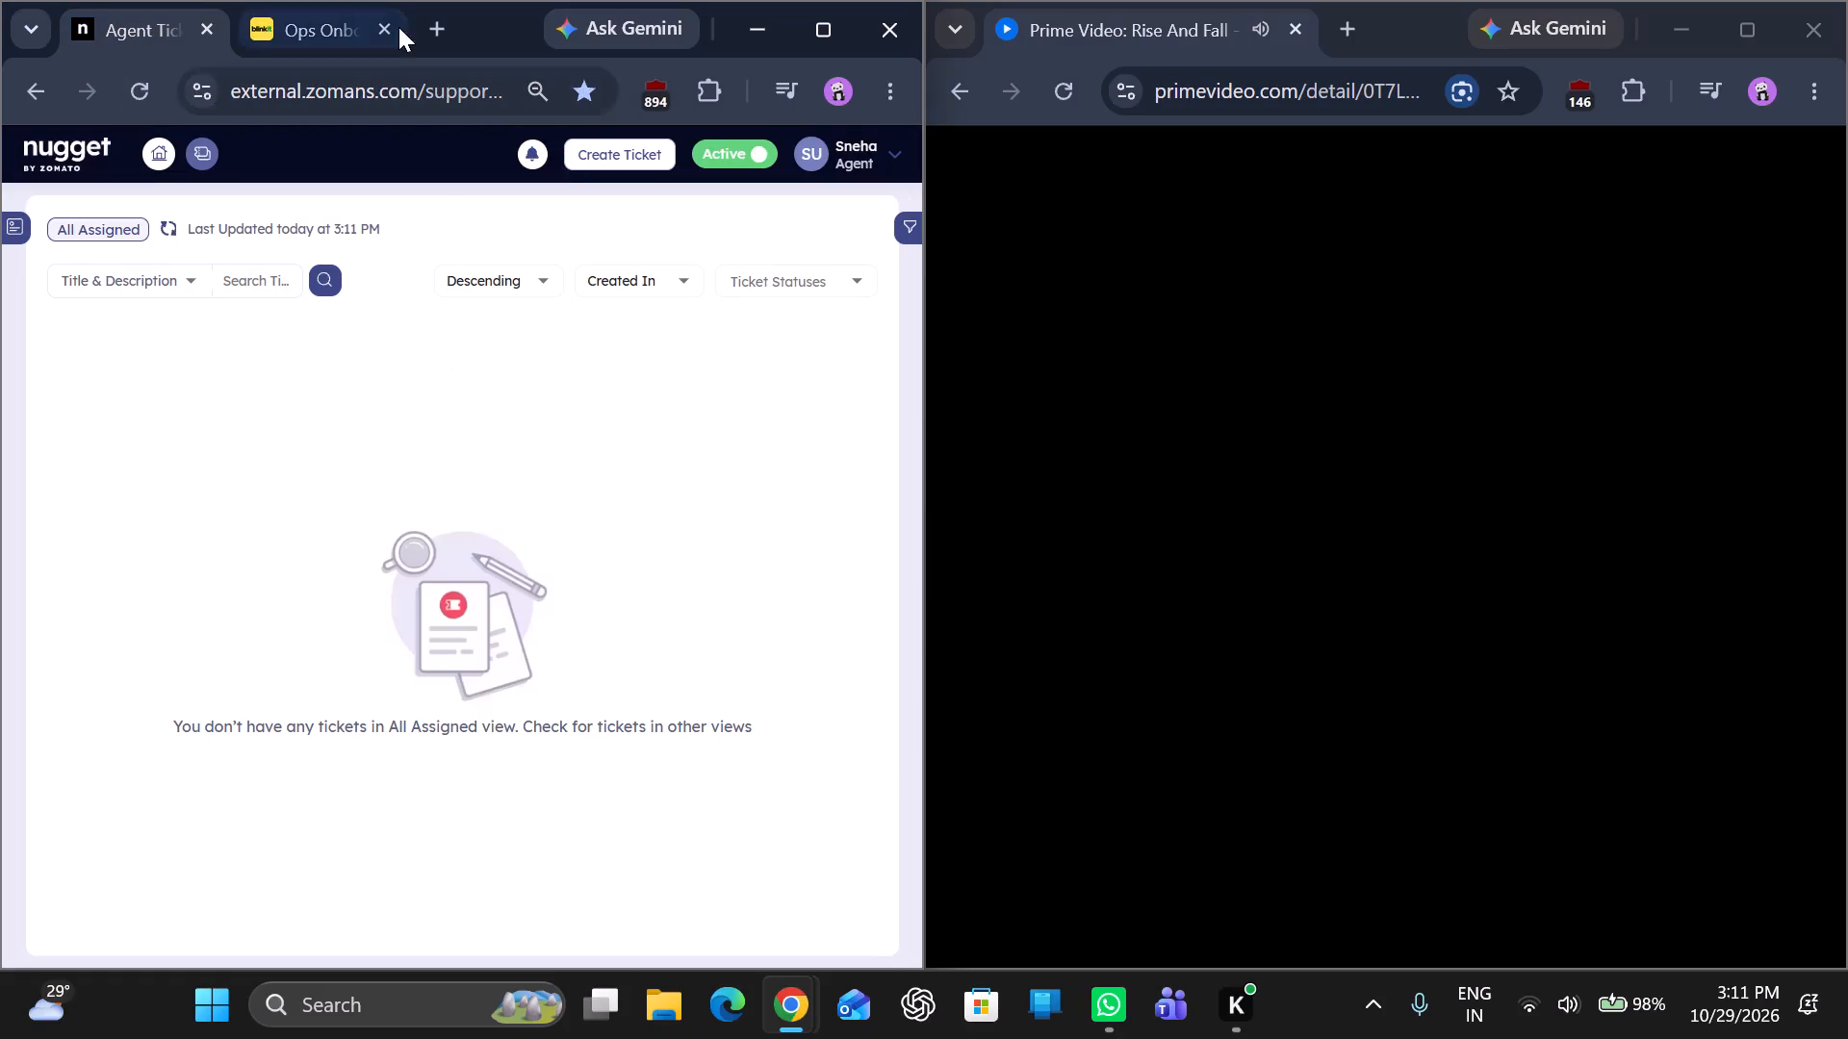
left_click(391, 37)
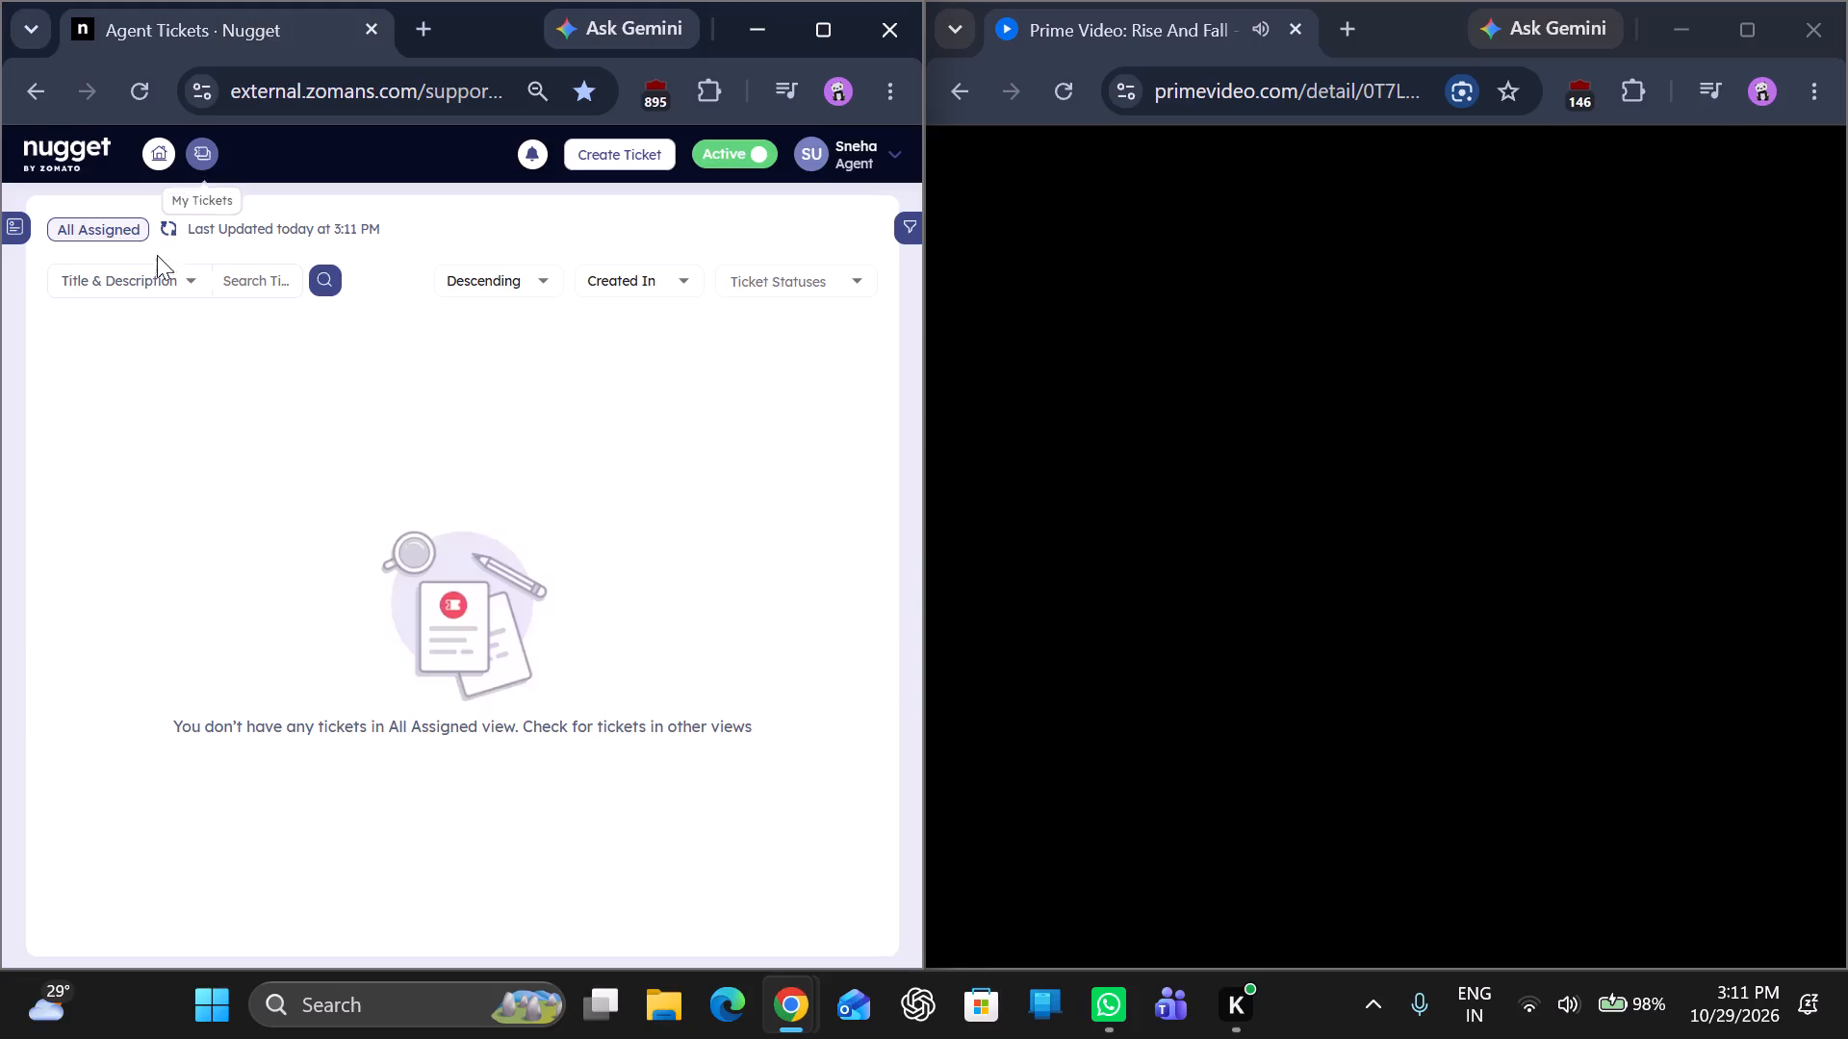
Refresh the list, check the onboarding form of QC ticket #14696168, close the form page and return to the All Assigned list.
left_click(166, 225)
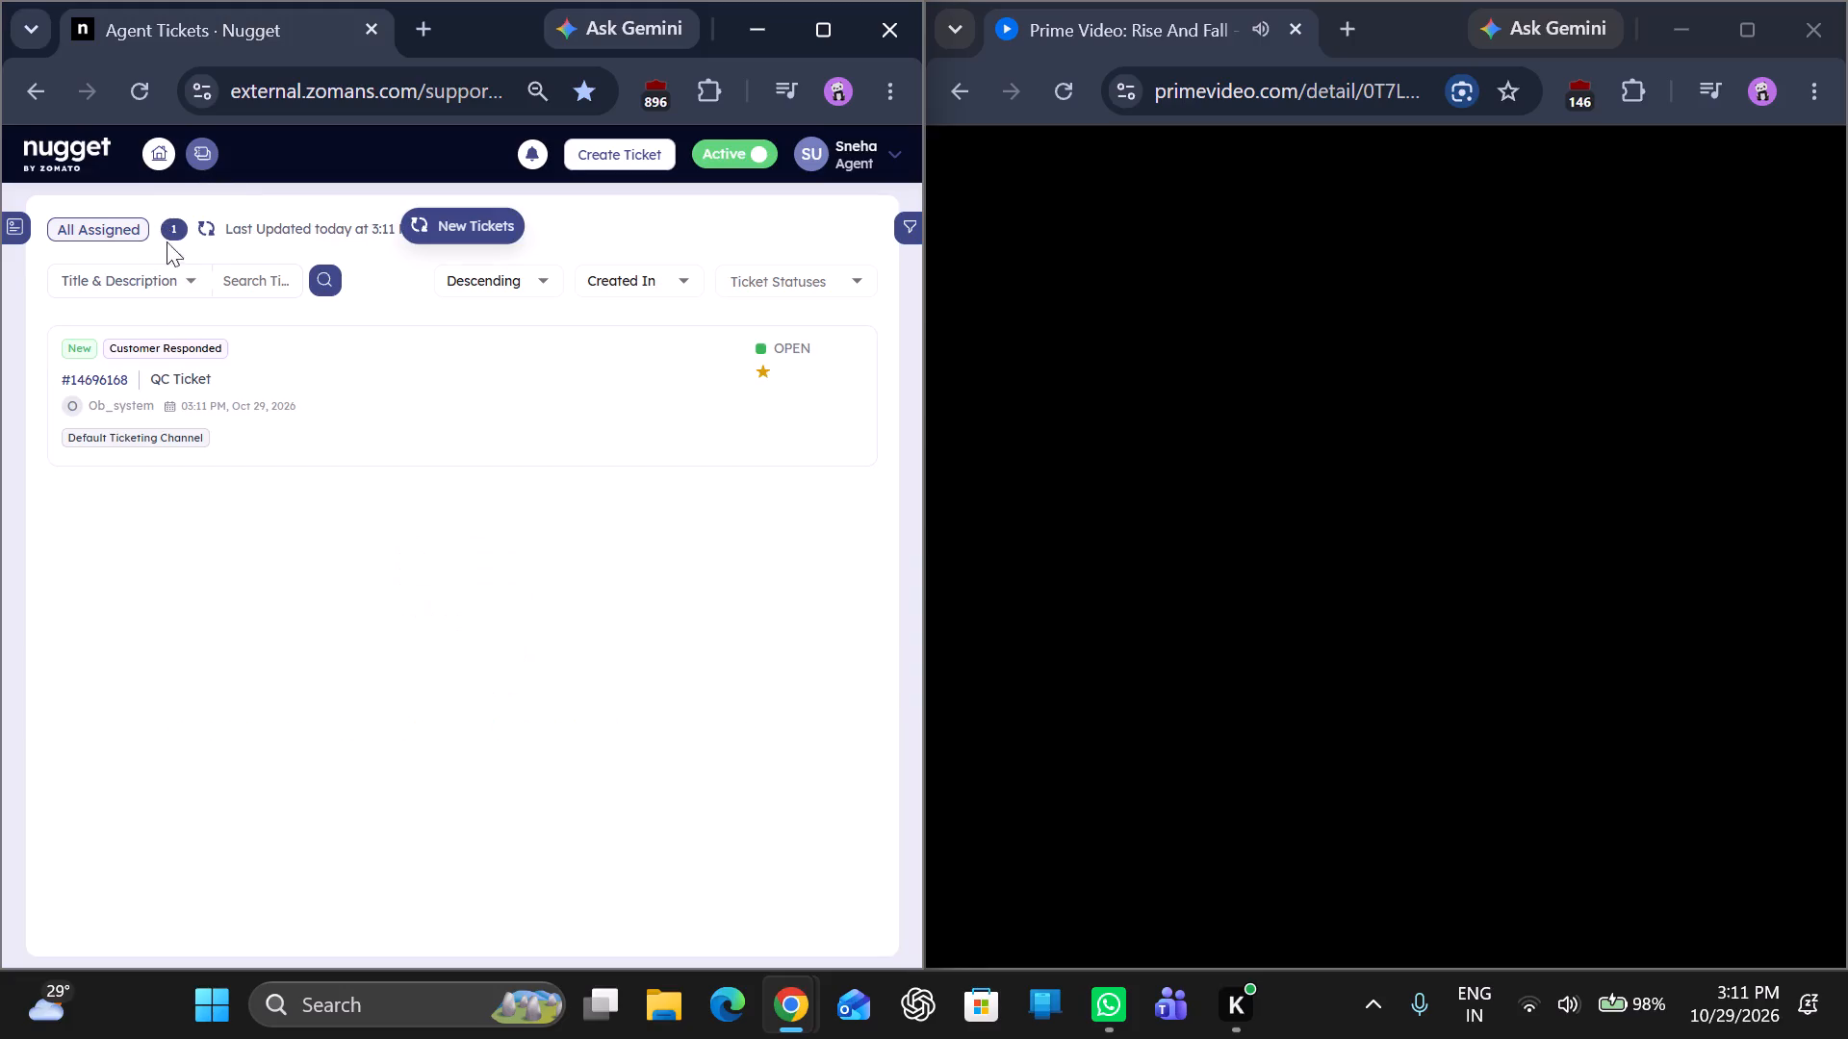
left_click(173, 361)
left_click(260, 494)
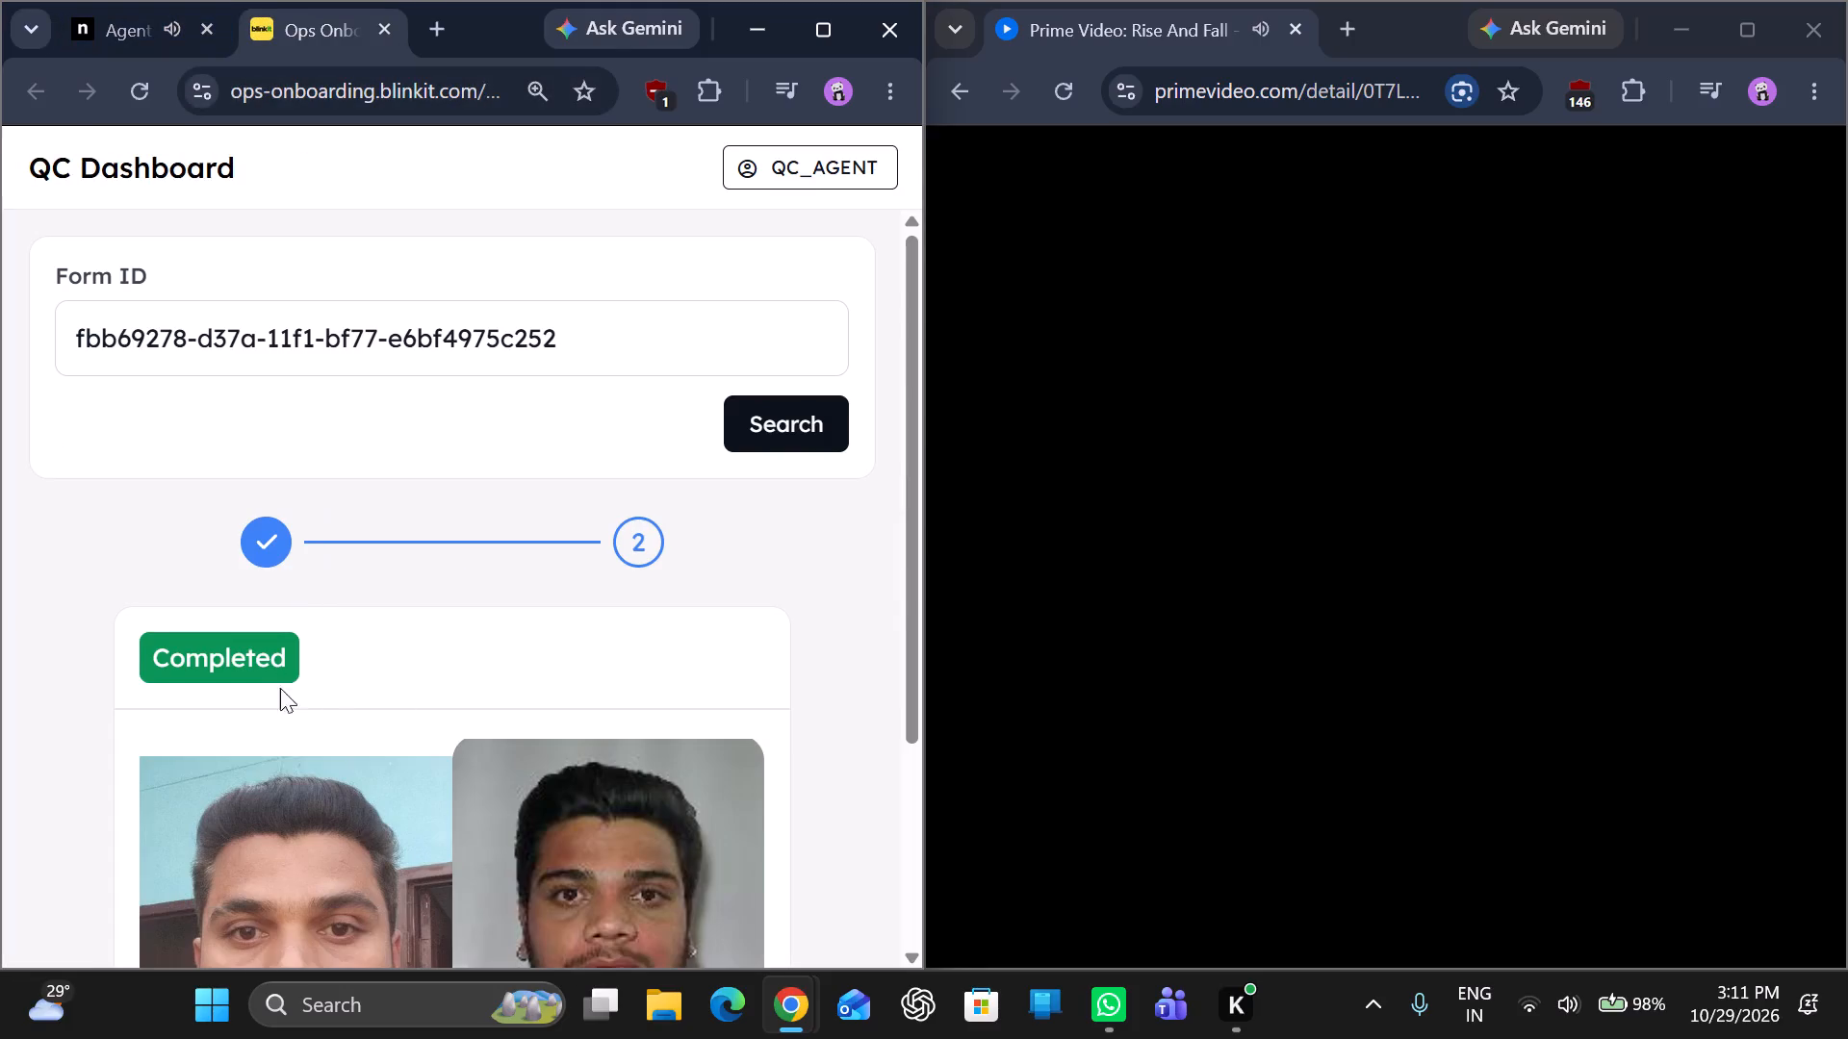
scroll(449, 679, "down", 5)
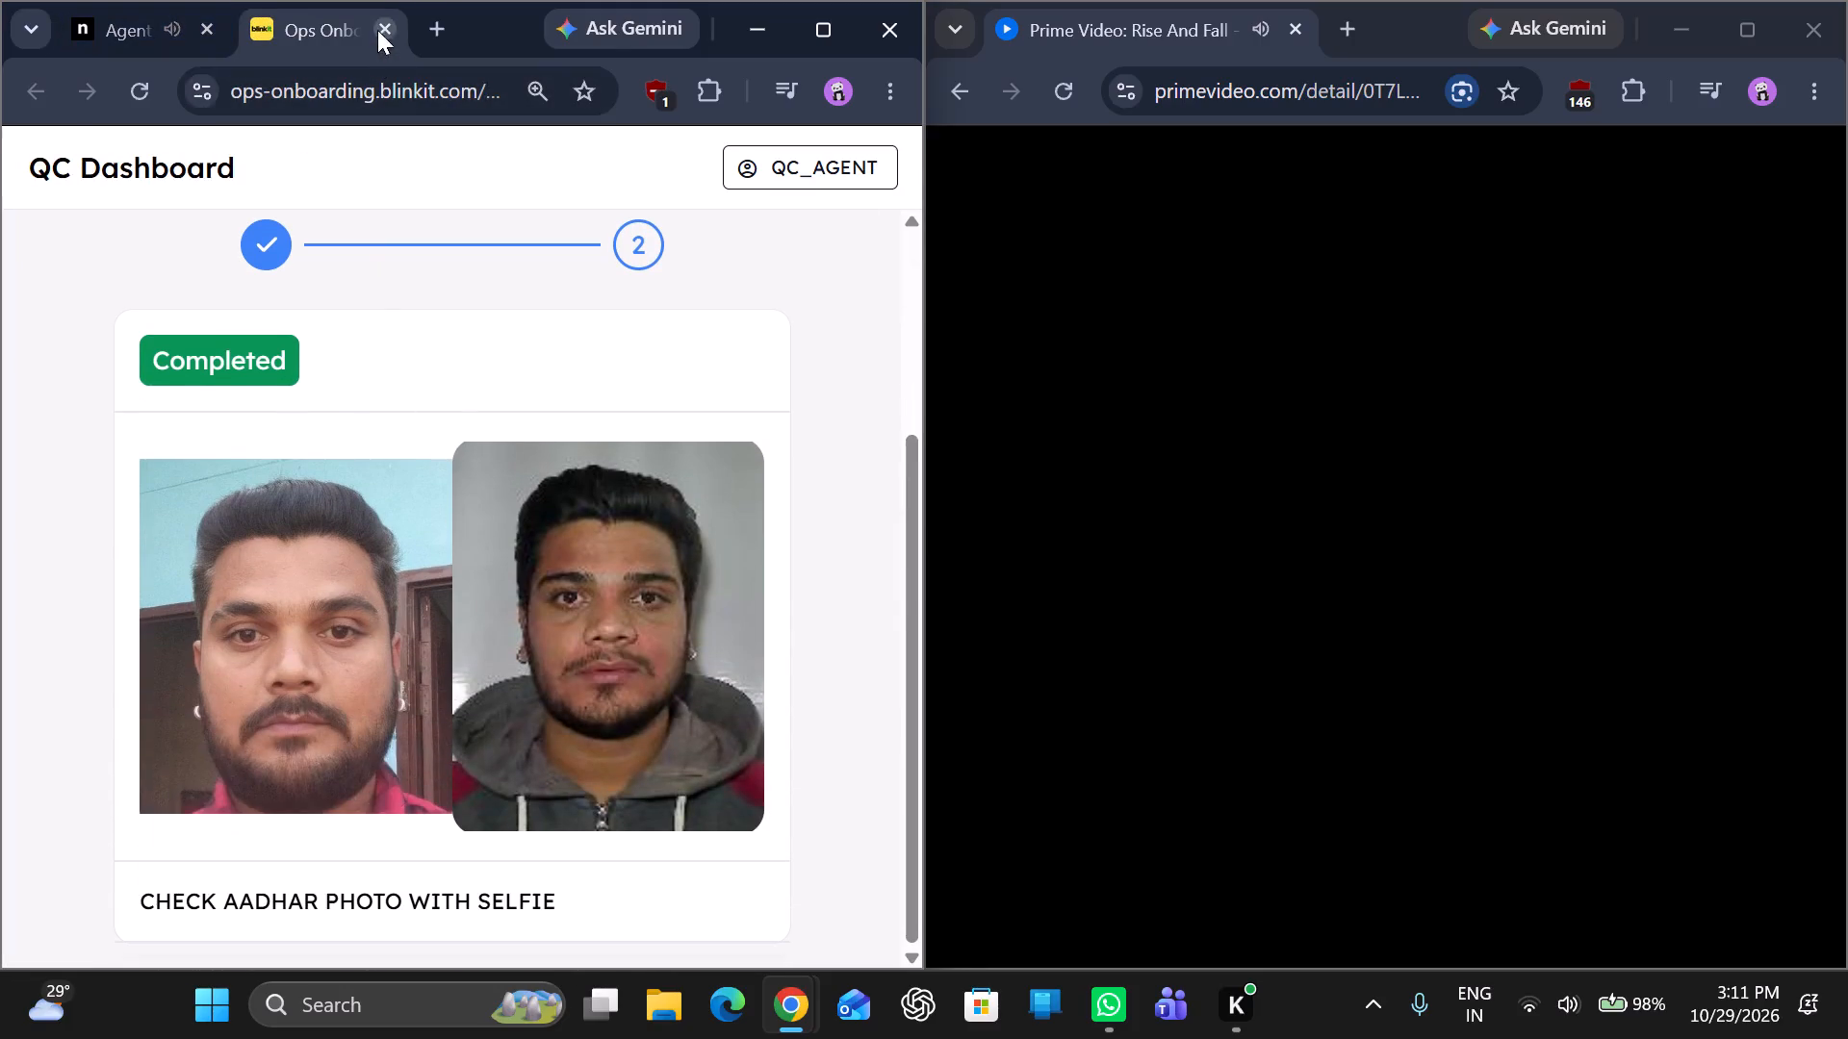
left_click(377, 30)
left_click(428, 764)
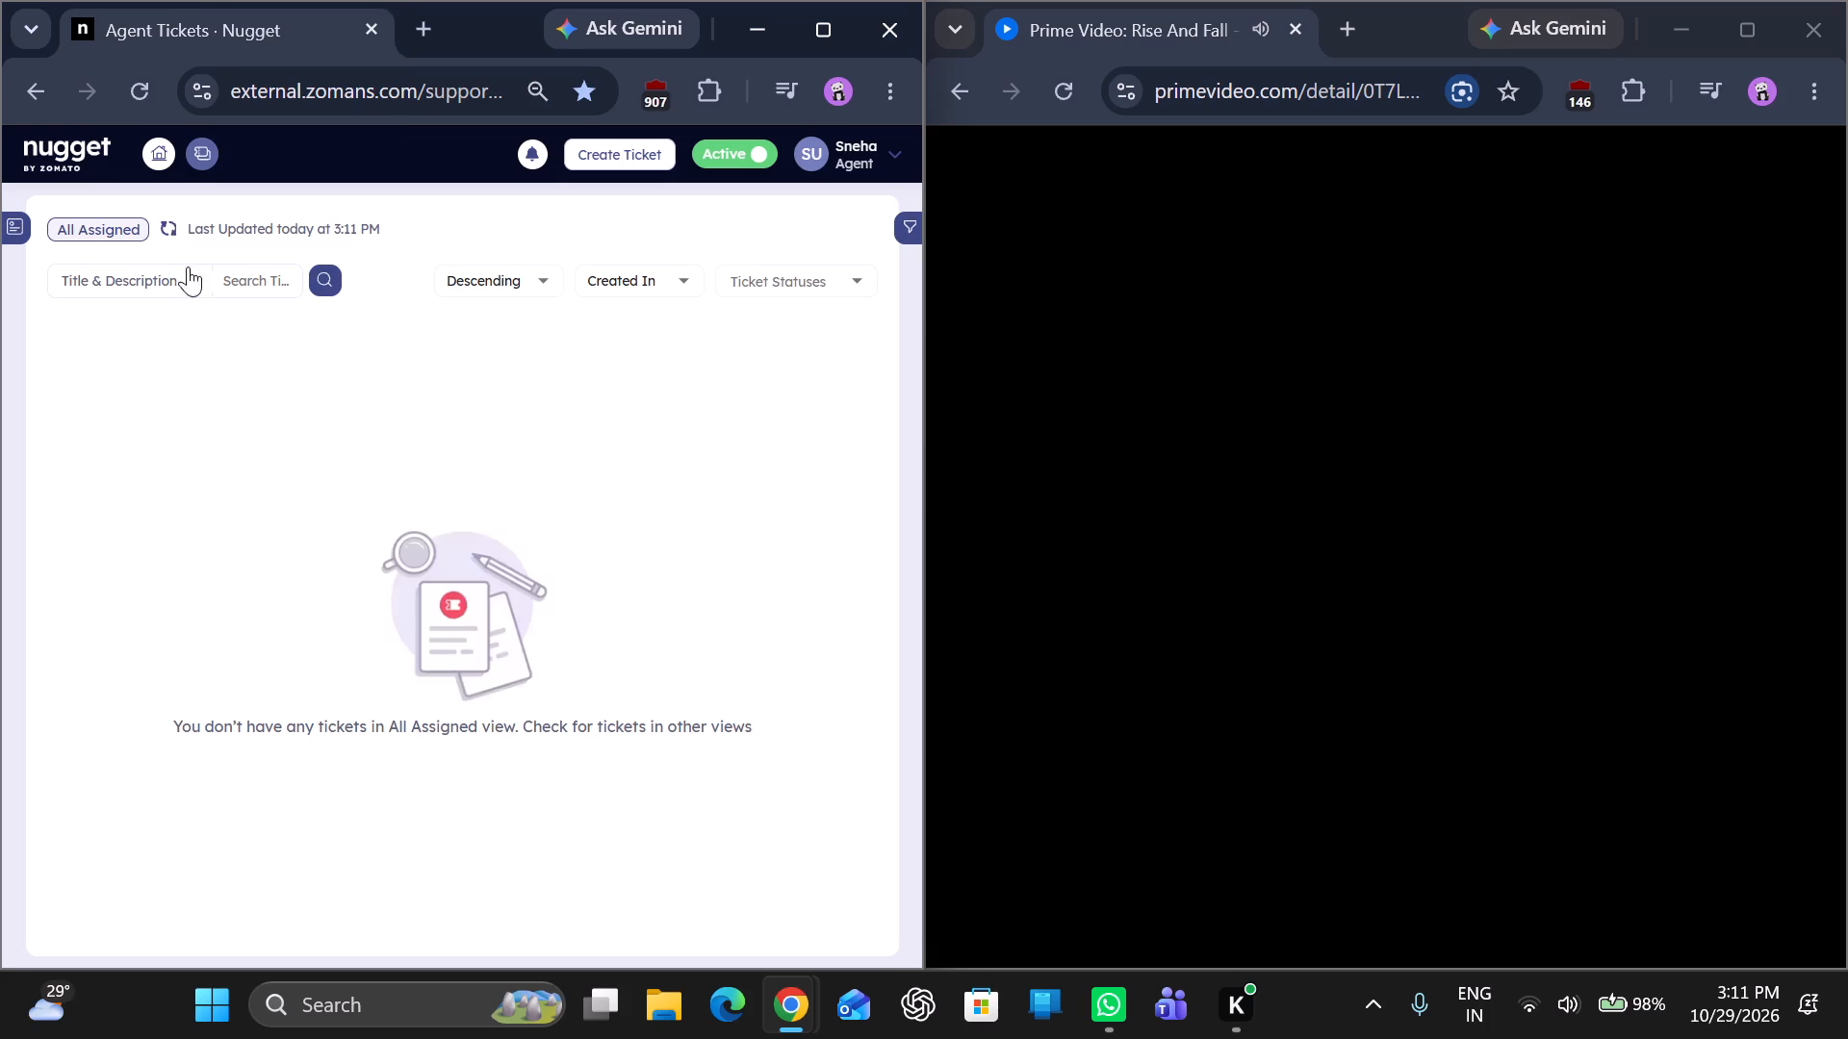
Keep refreshing the All Assigned list for new tickets, open QC ticket #14651050 and follow its onboarding form link.
left_click(169, 220)
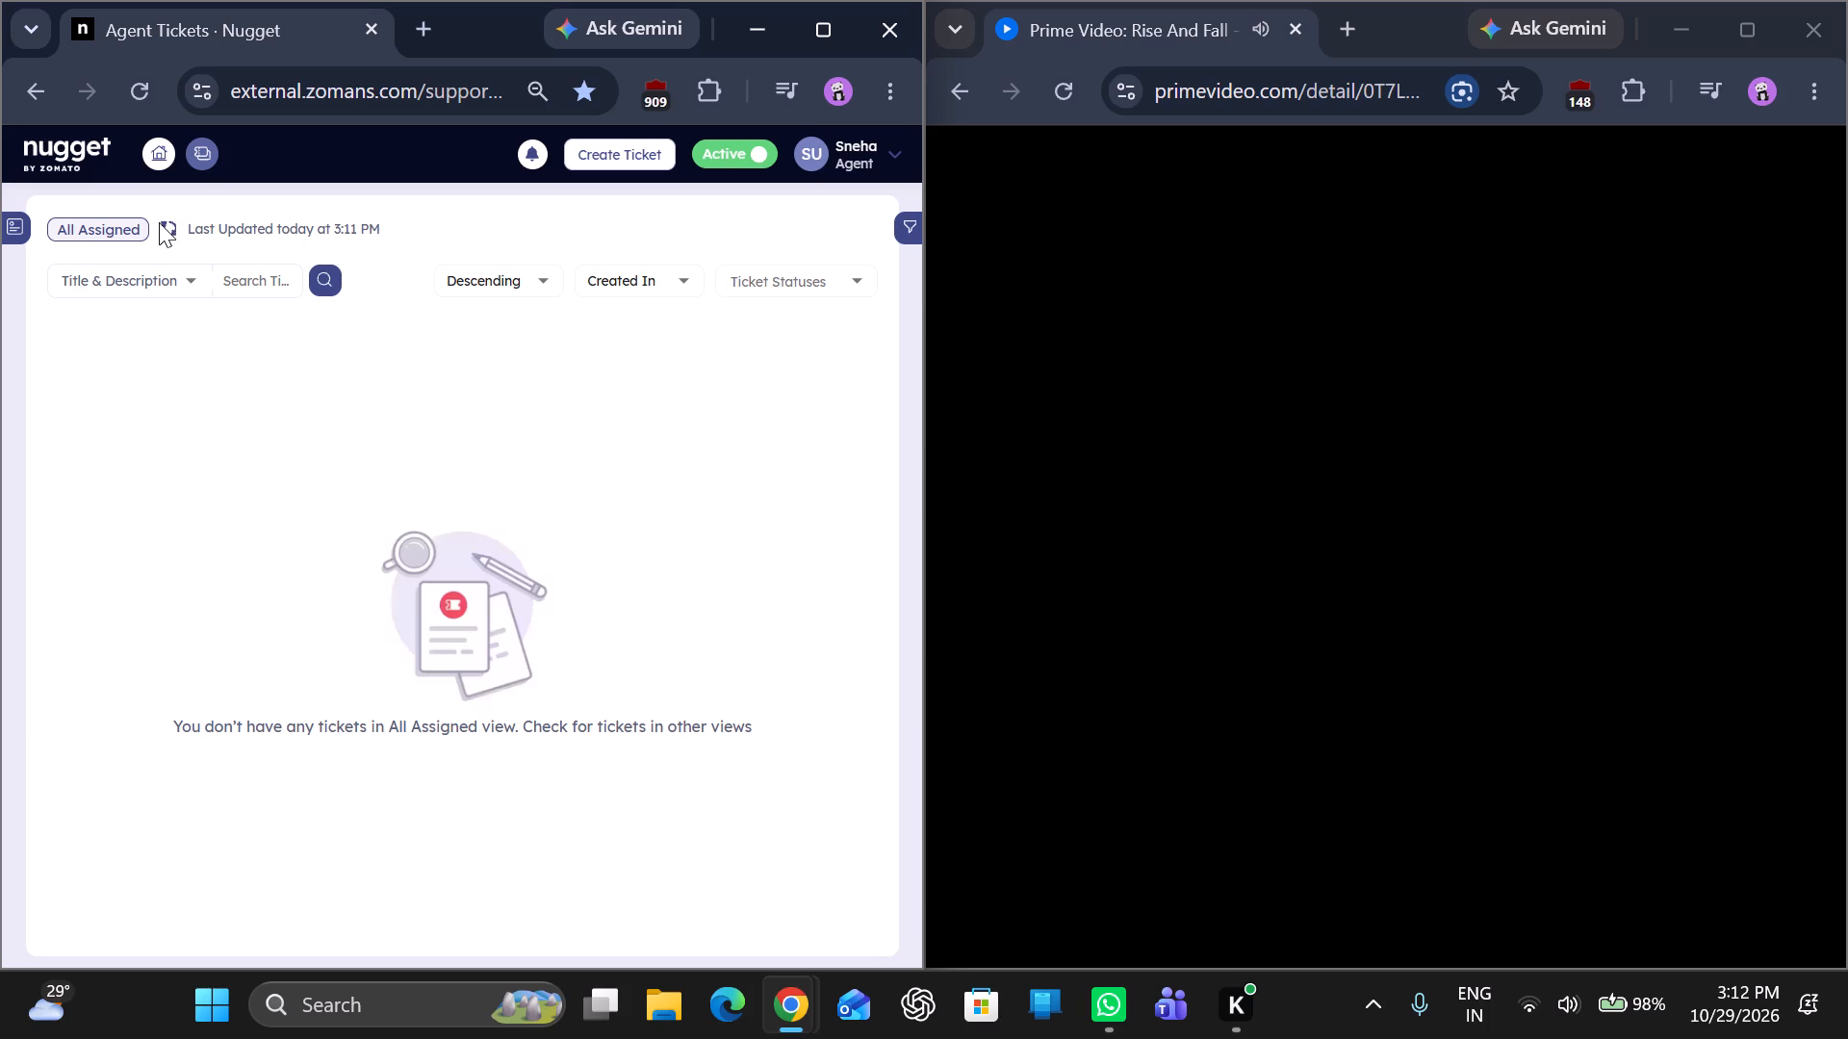
double_click(167, 221)
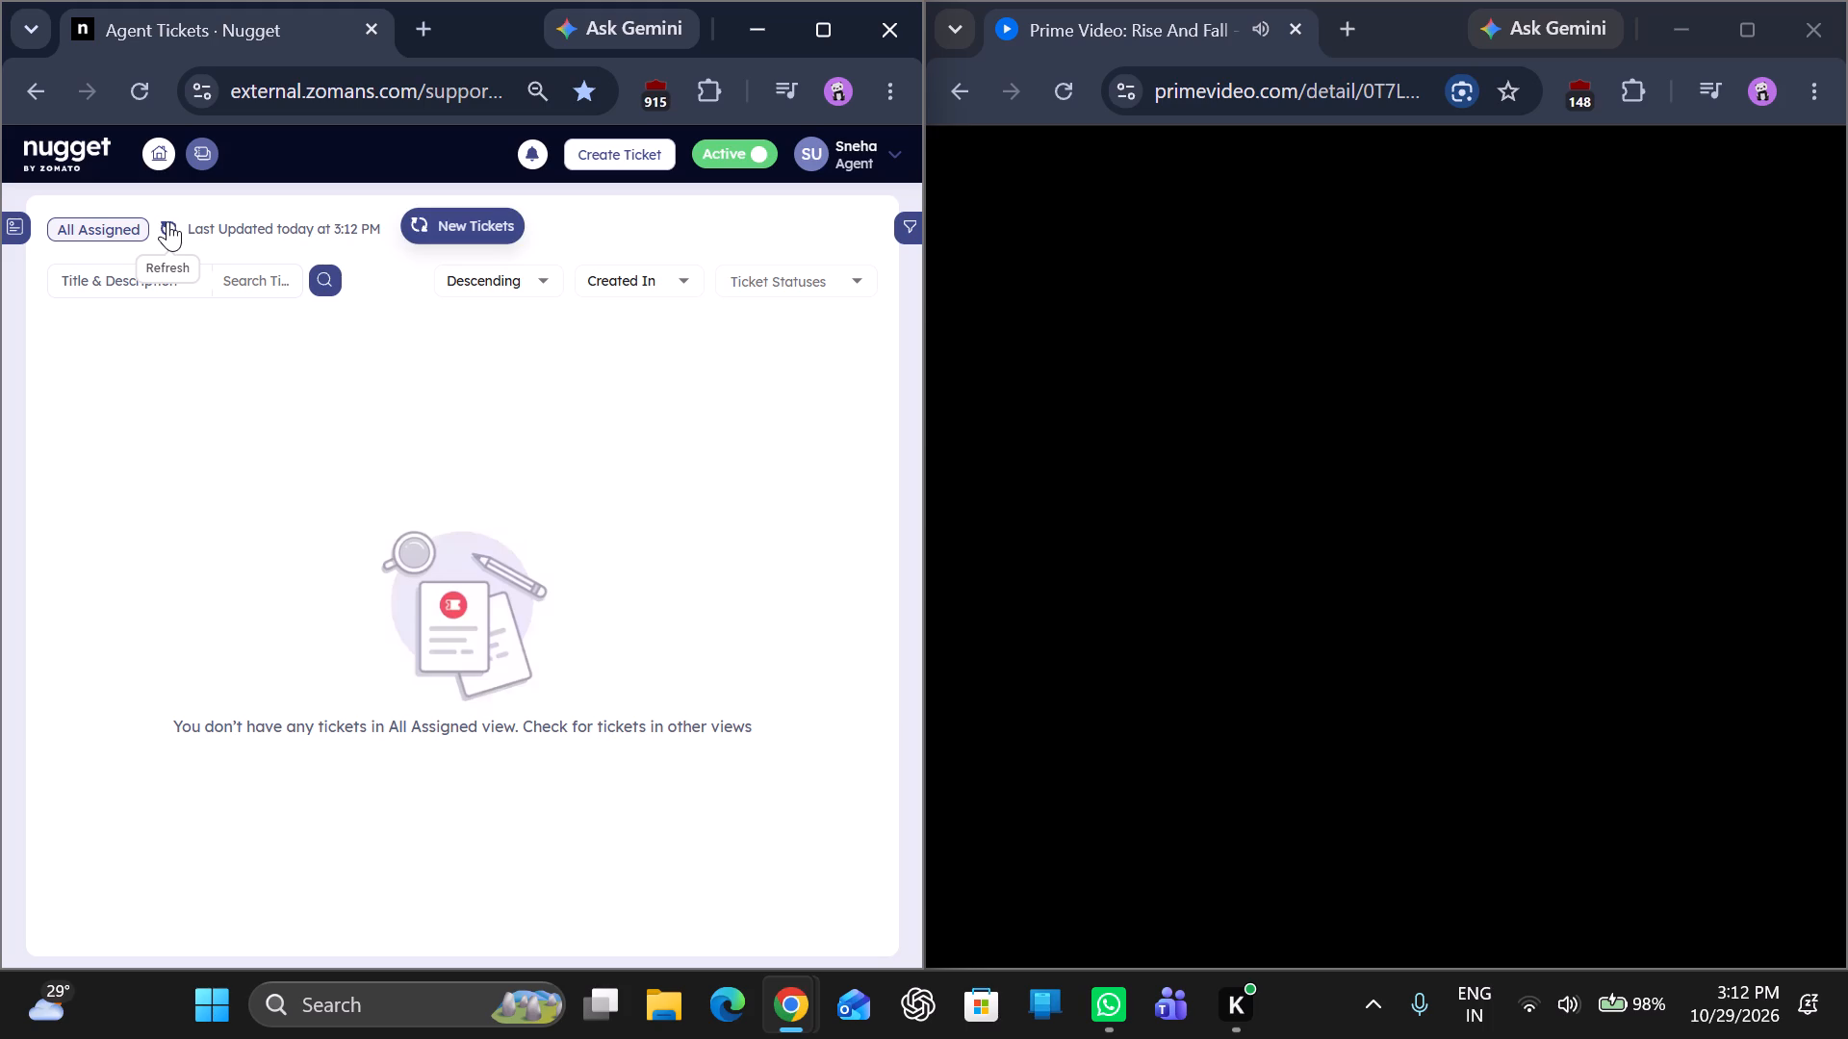
left_click(213, 405)
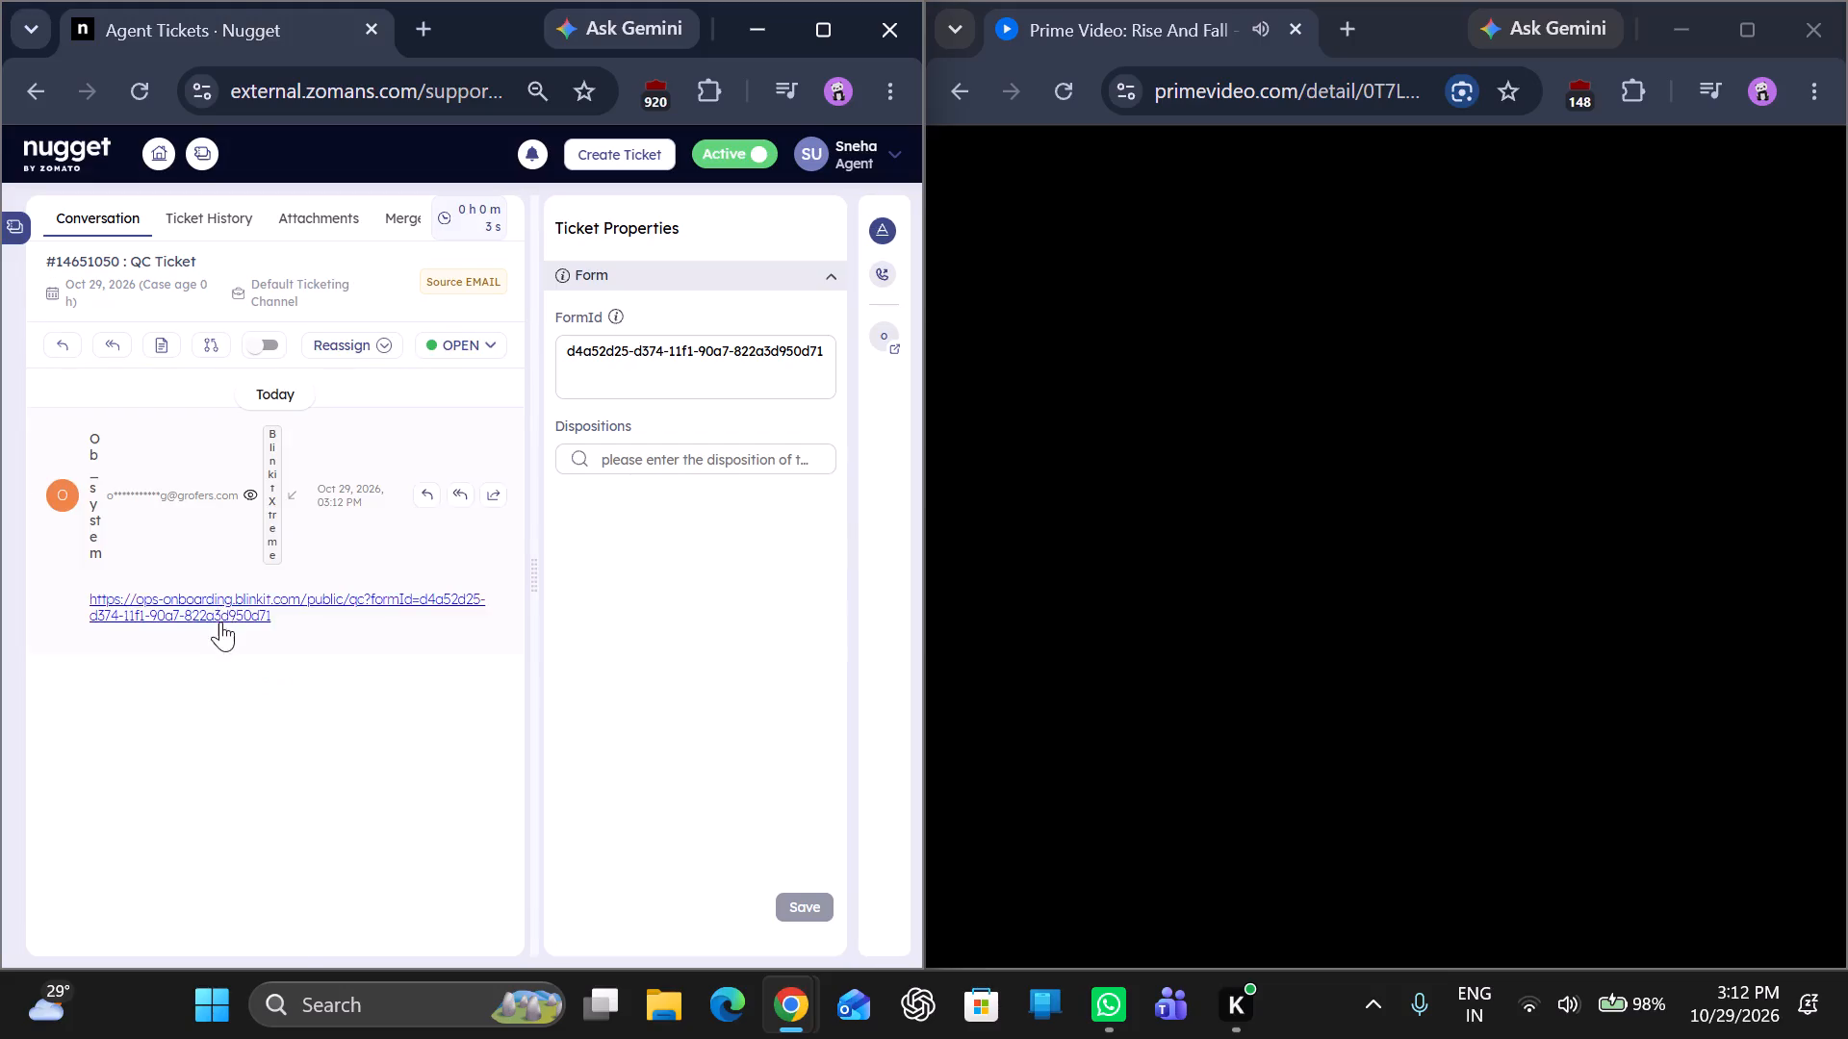
triple_click(220, 621)
scroll(591, 632, "down", 6)
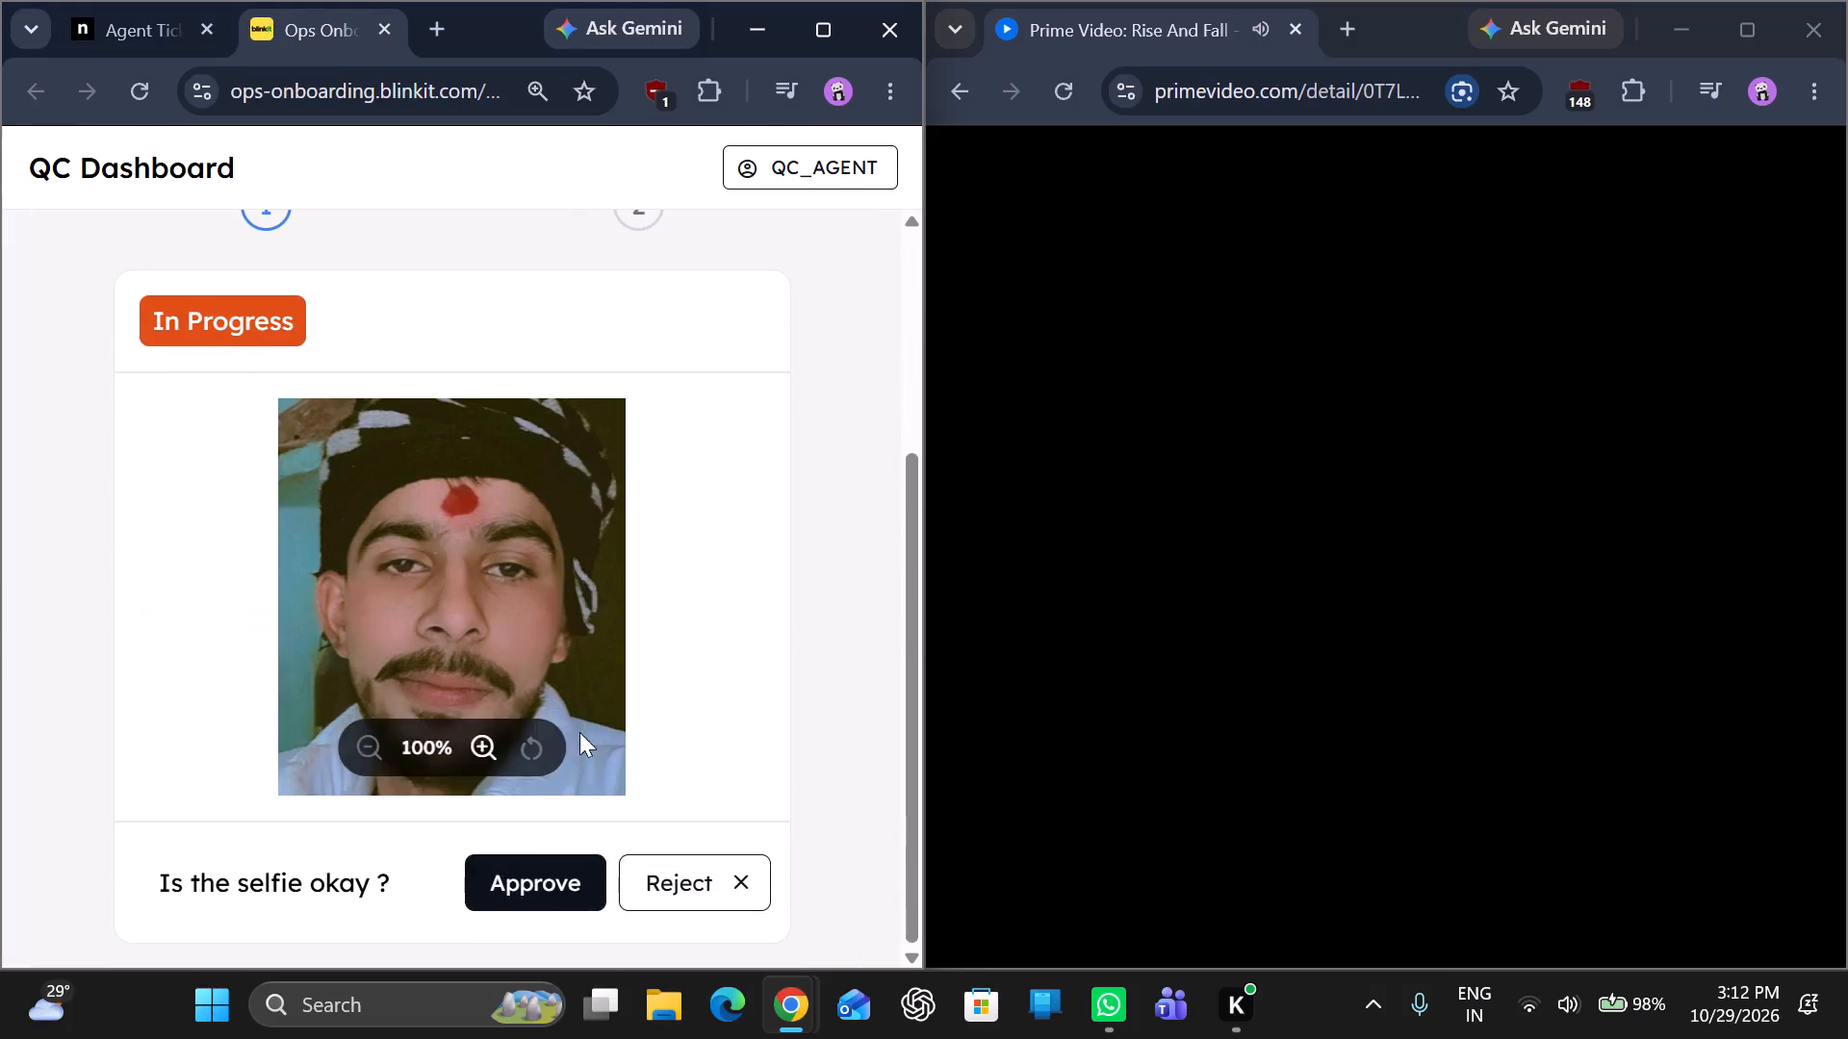
left_click(717, 877)
left_click(670, 580)
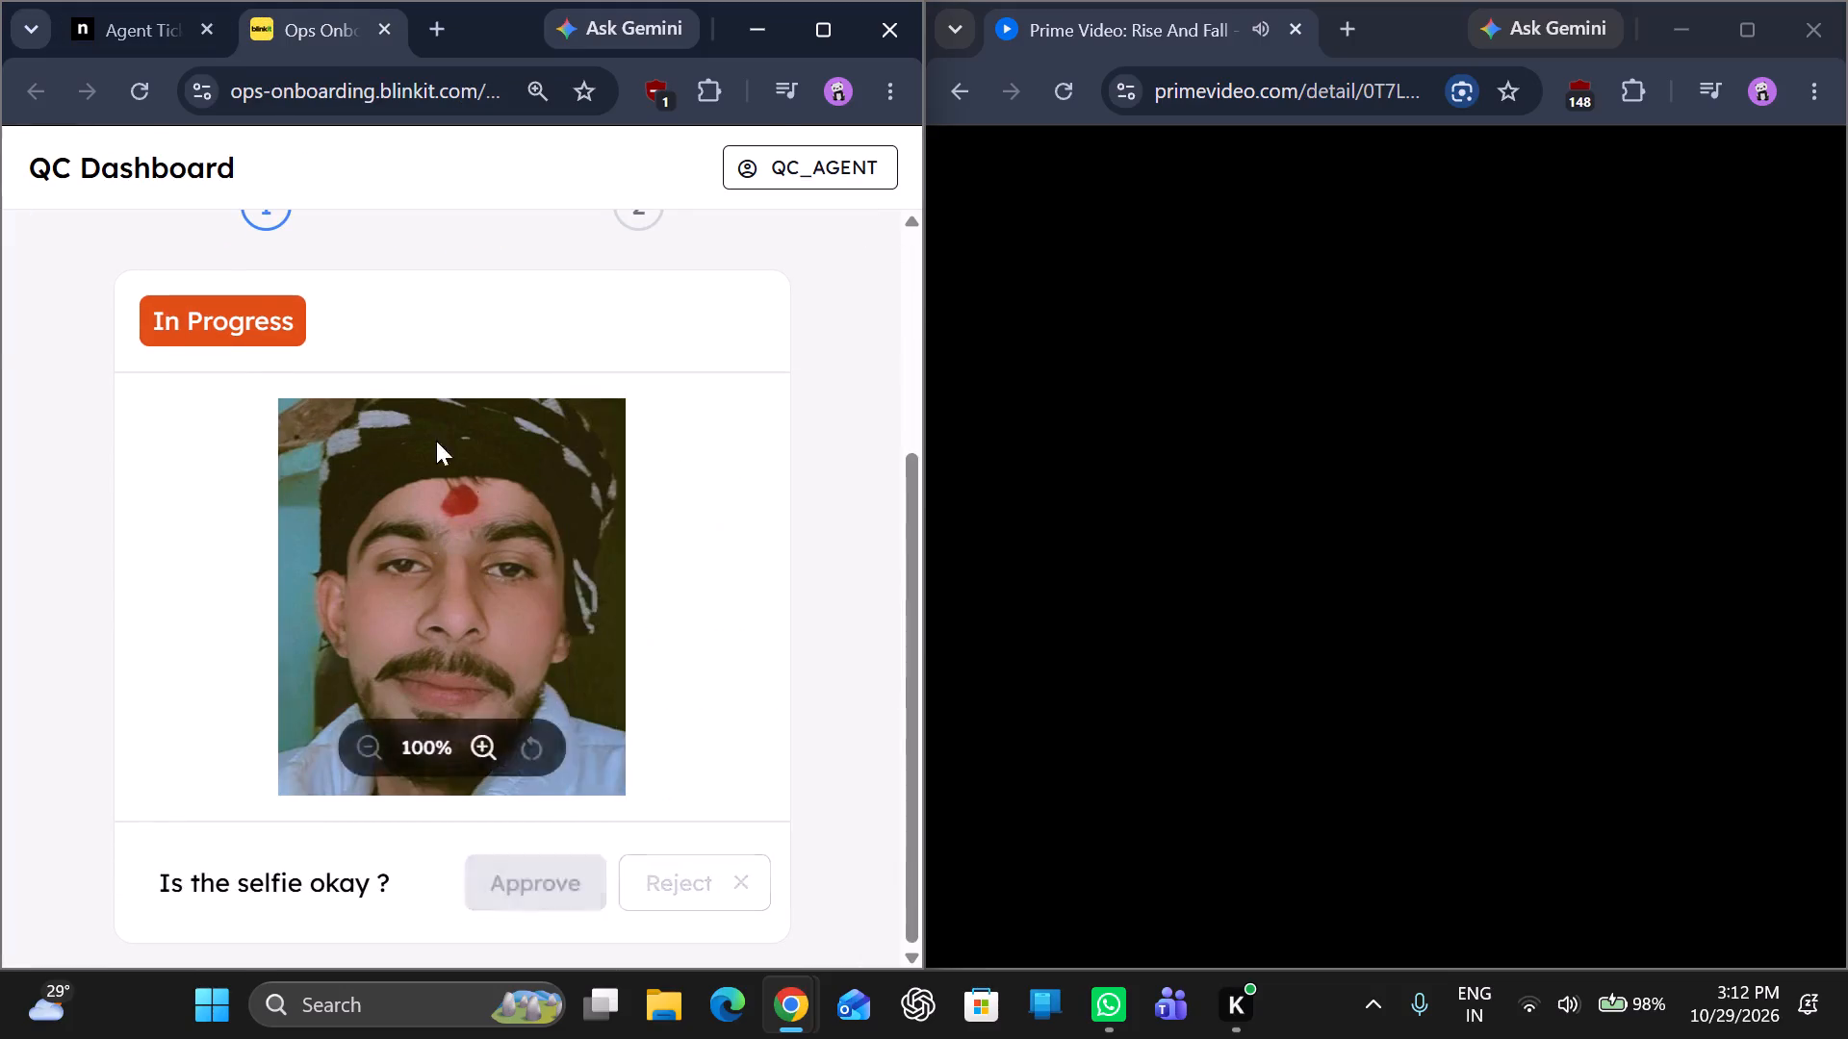
Set QC ticket #14651050 to CLOSED in Nugget, return to the All Assigned list and close the onboarding form page.
double_click(158, 26)
double_click(496, 335)
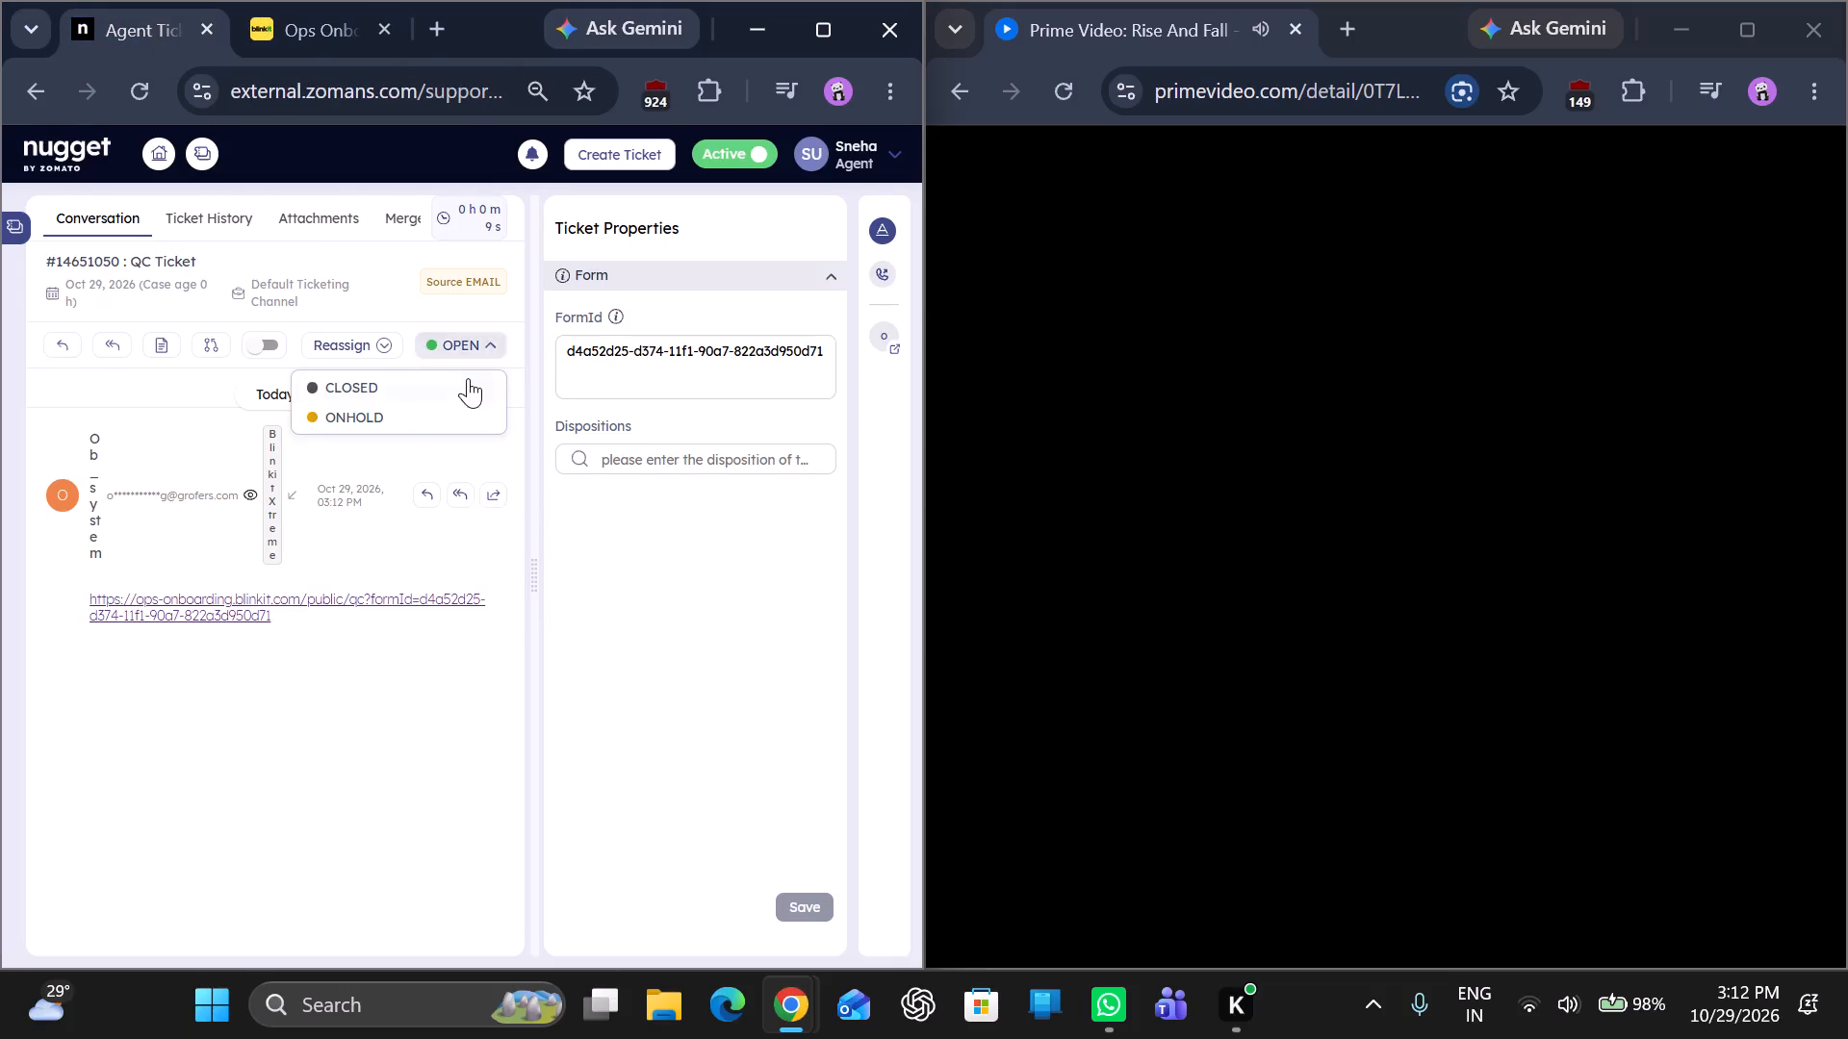
double_click(468, 386)
left_click(491, 337)
double_click(491, 384)
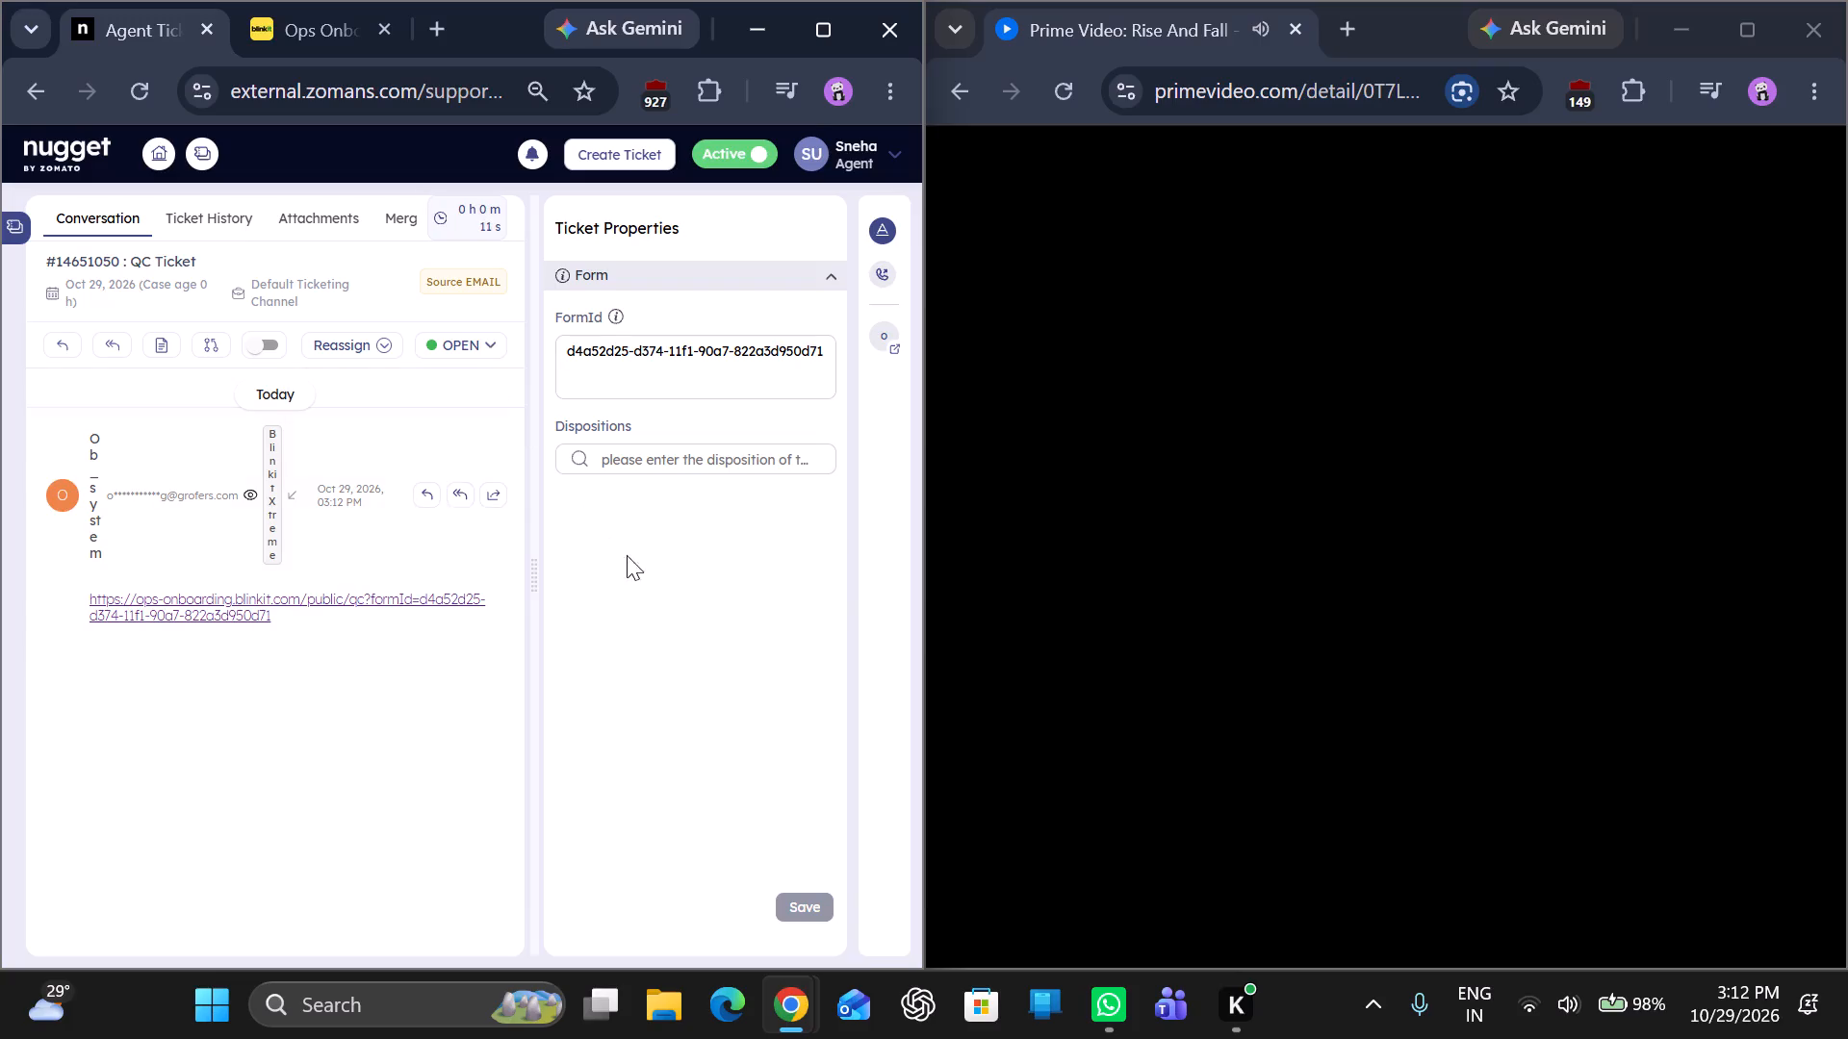
left_click(463, 339)
double_click(463, 372)
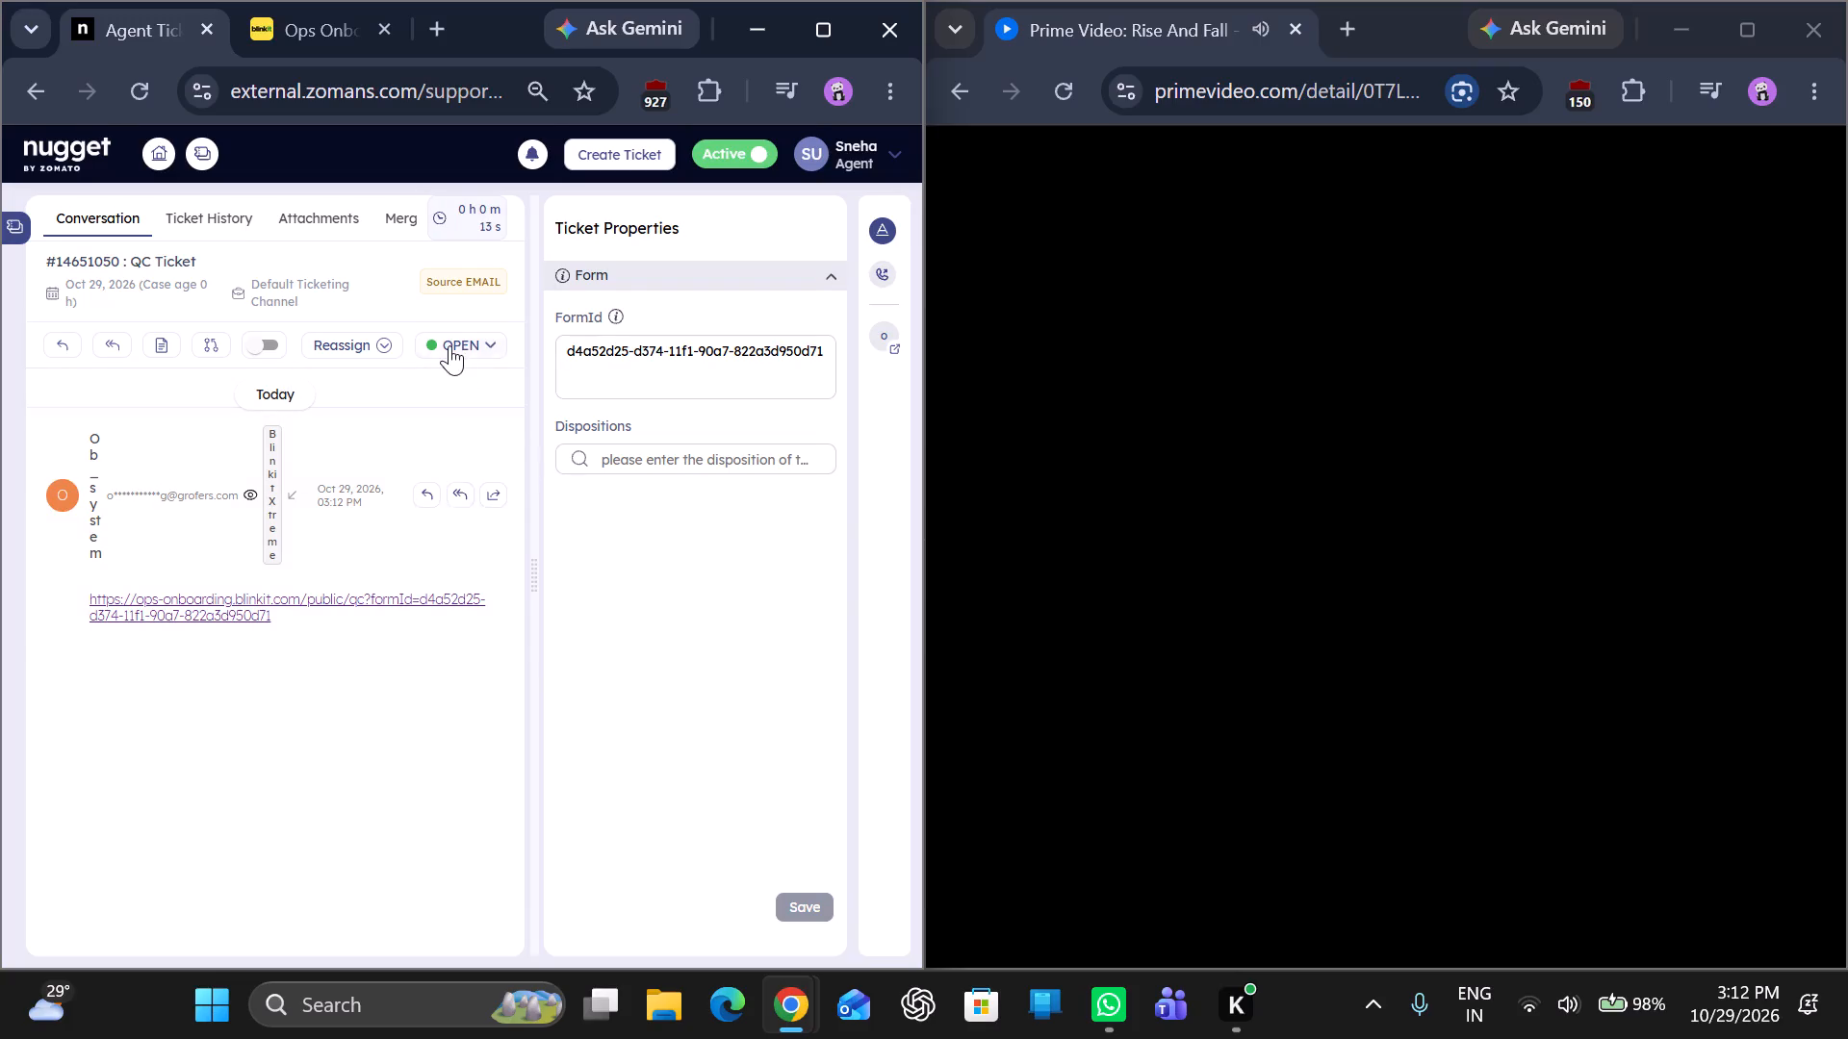
left_click(449, 345)
left_click(453, 395)
left_click(641, 595)
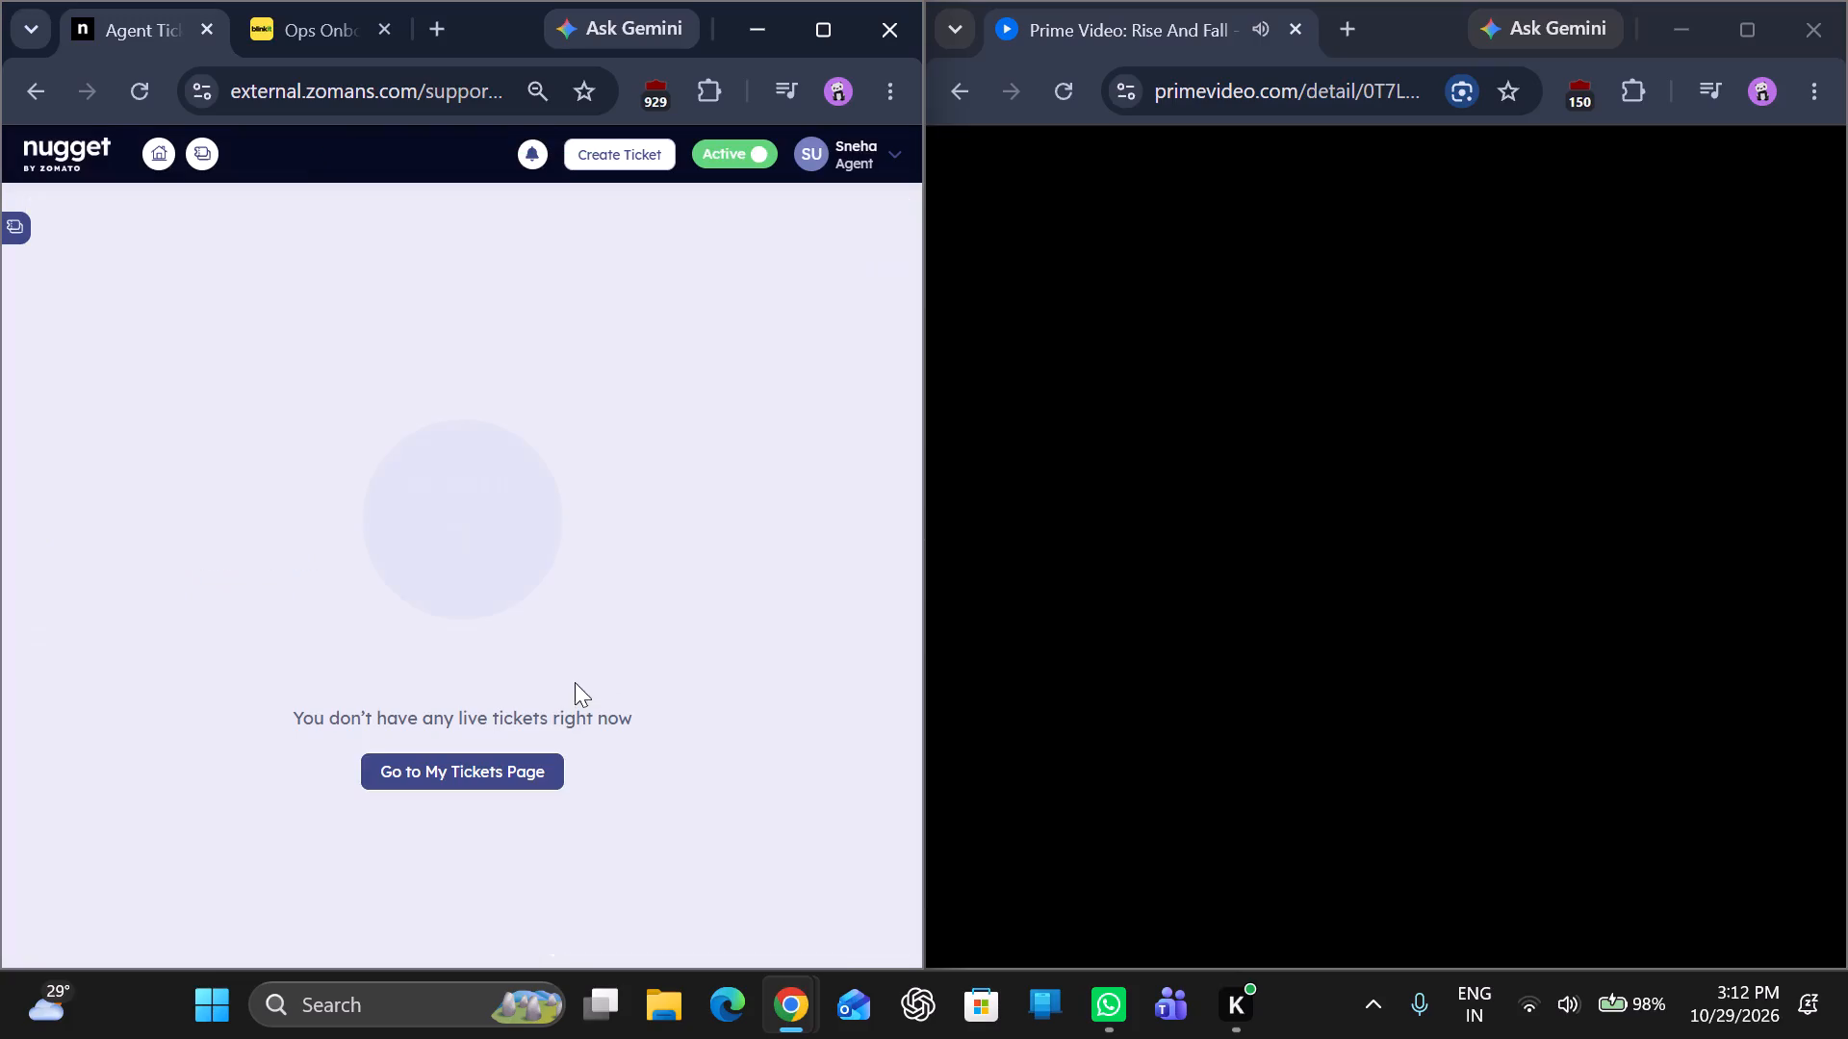
left_click(533, 768)
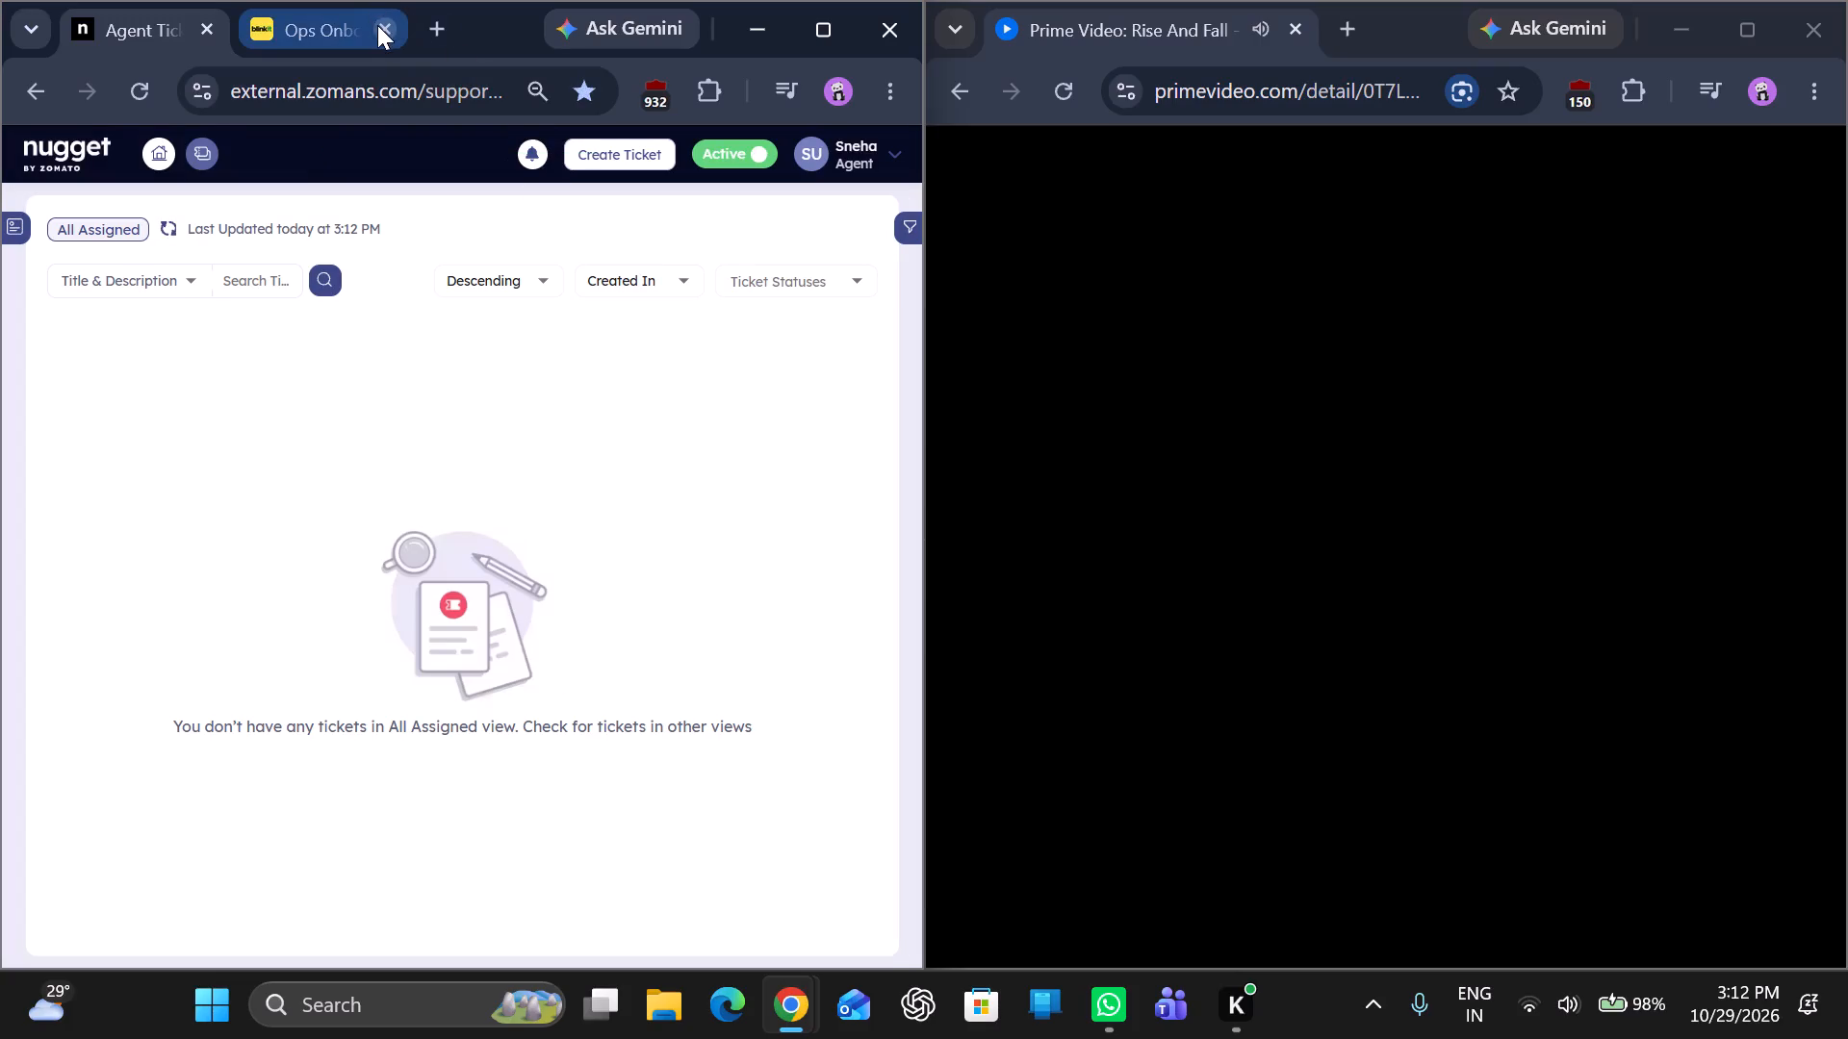
double_click(388, 24)
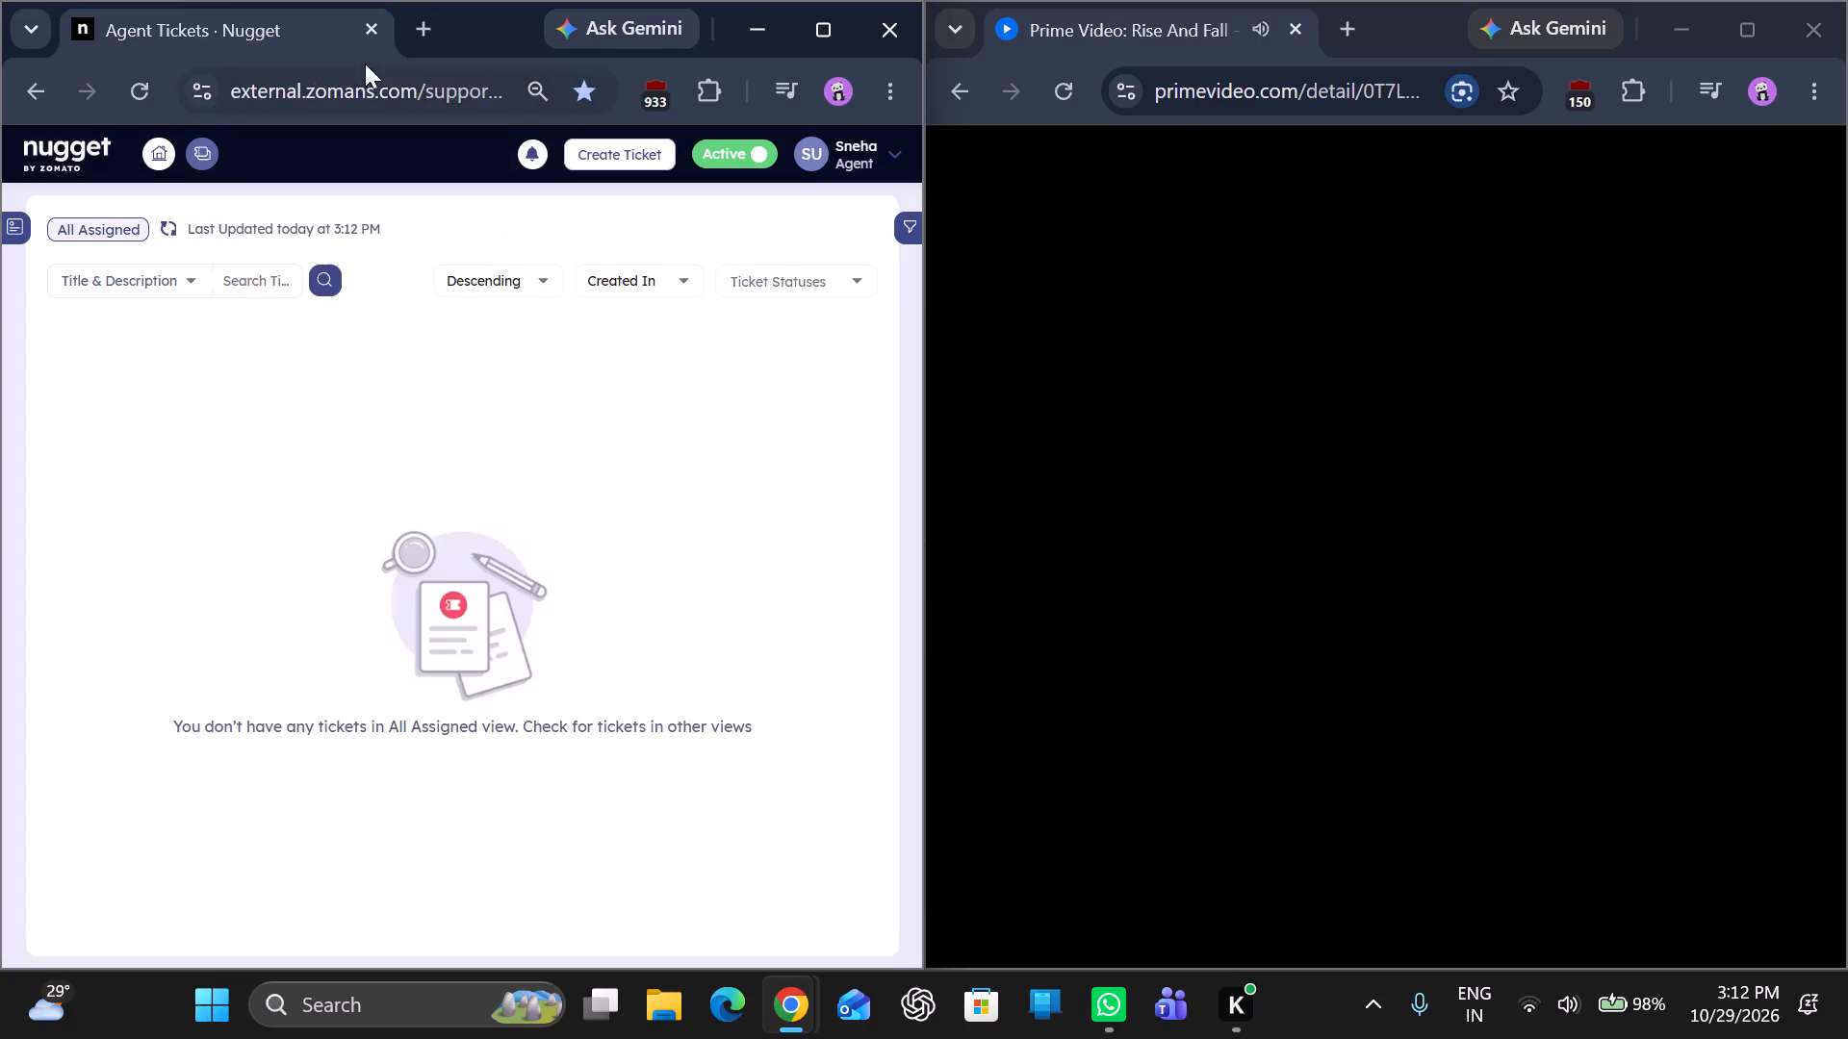